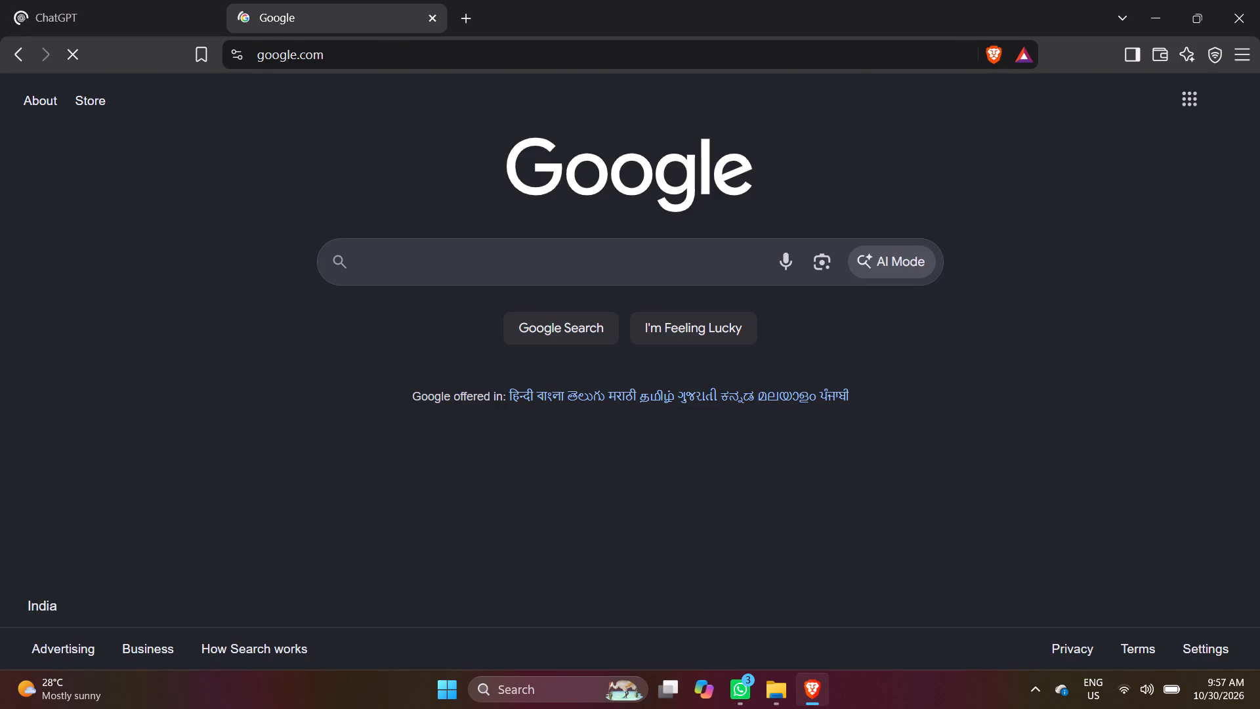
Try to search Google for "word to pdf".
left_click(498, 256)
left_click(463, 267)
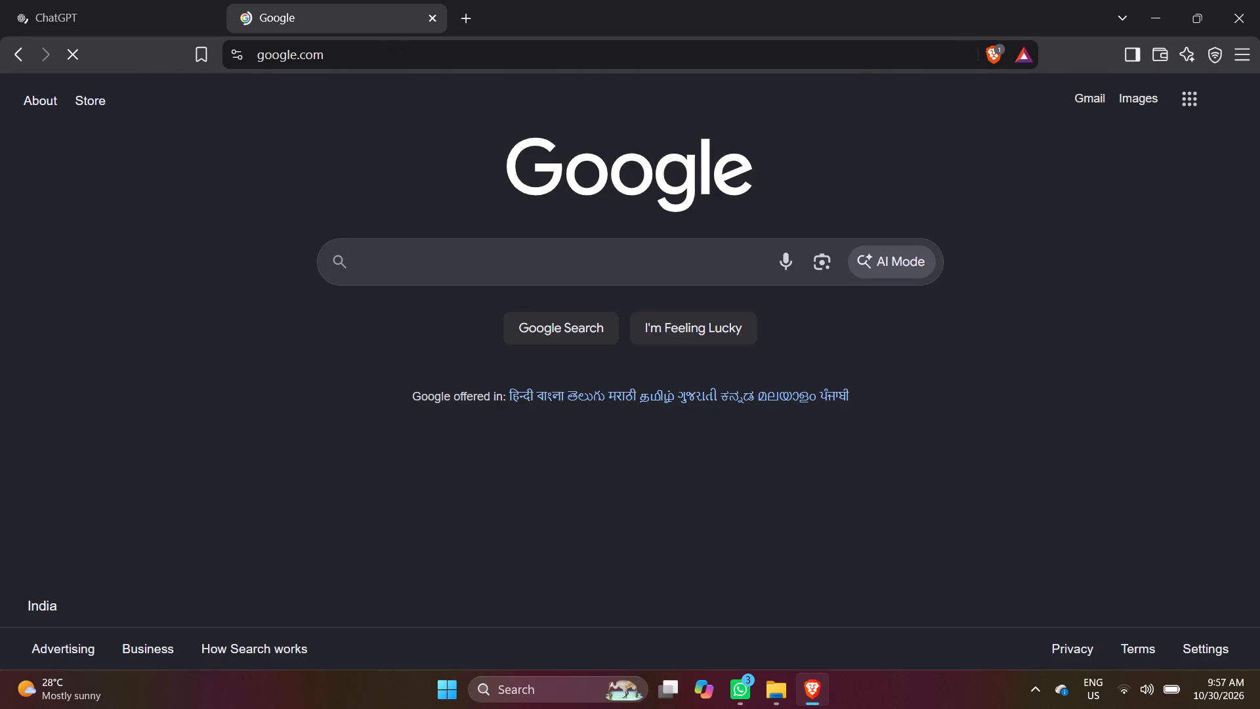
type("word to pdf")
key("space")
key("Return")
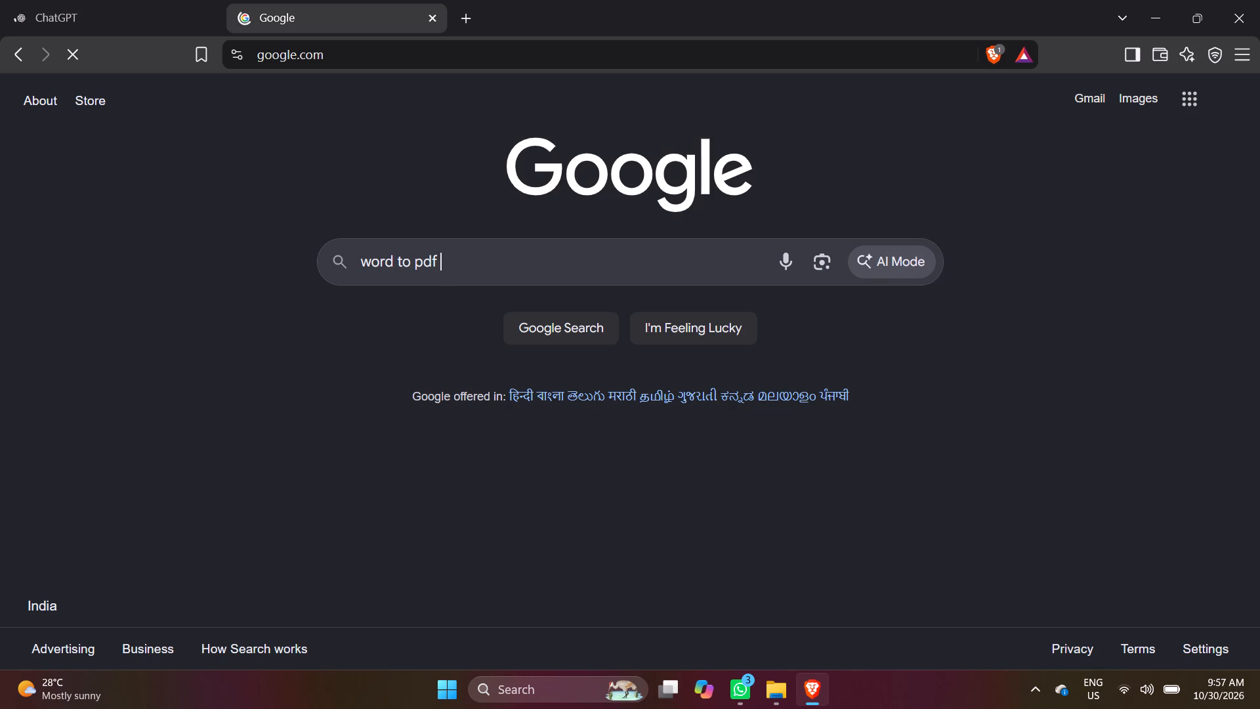
Replace the Google search query with "pdf to word".
key("BackSpace")
key("BackSpace")
key("BackSpace")
key("BackSpace")
key("BackSpace")
key("BackSpace")
key("BackSpace")
key("BackSpace")
key("BackSpace")
key("BackSpace")
key("BackSpace")
key("BackSpace")
key("BackSpace")
key("BackSpace")
key("BackSpace")
key("BackSpace")
key("BackSpace")
key("BackSpace")
key("BackSpace")
key("BackSpace")
type("pdf to")
key("space")
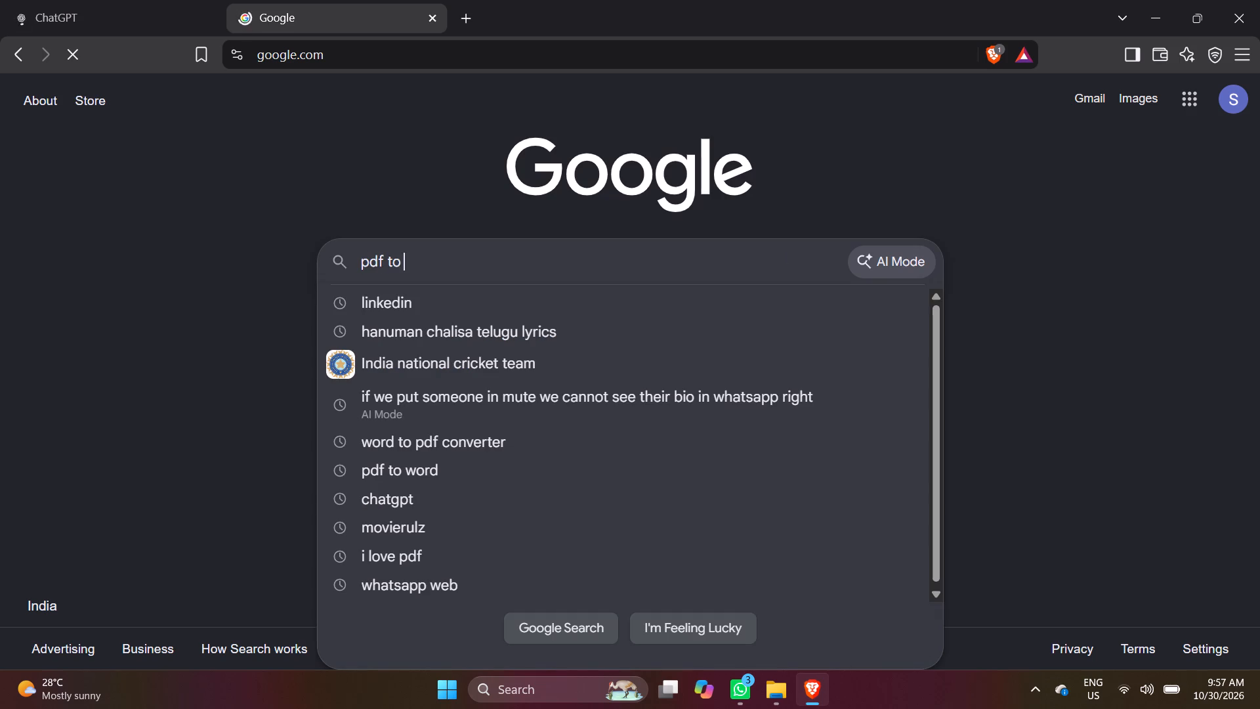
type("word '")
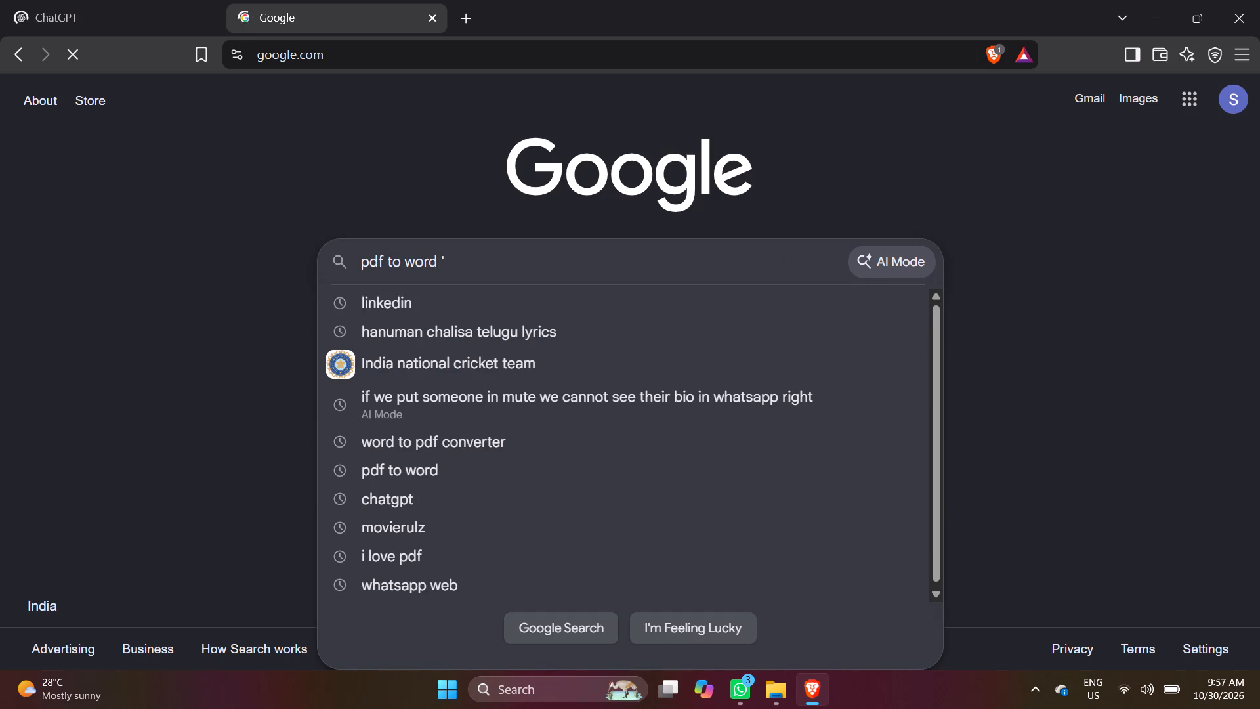
Remove the stray apostrophe from the query and run the Google search for "pdf to word".
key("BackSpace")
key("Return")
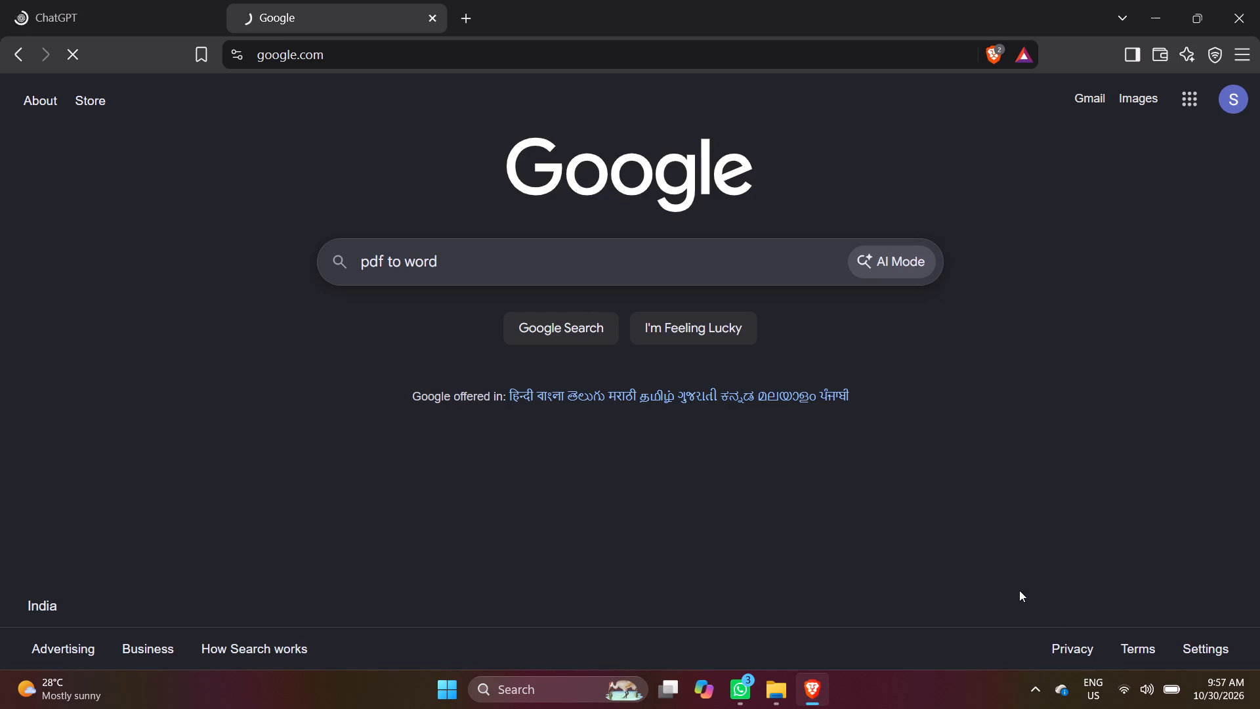
Switch the computer's Wi-Fi connection to the open MLRS-WIFI network, keeping automatic connection enabled.
left_click(1130, 677)
left_click(1043, 378)
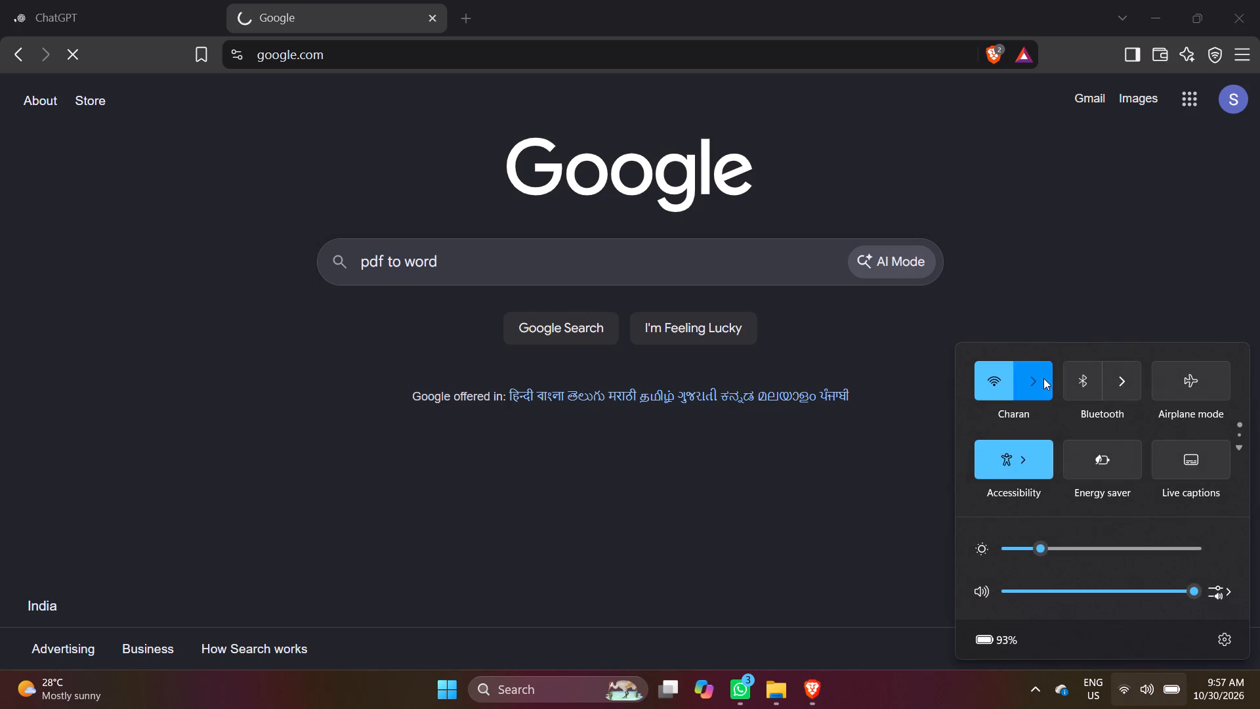
left_click(1029, 488)
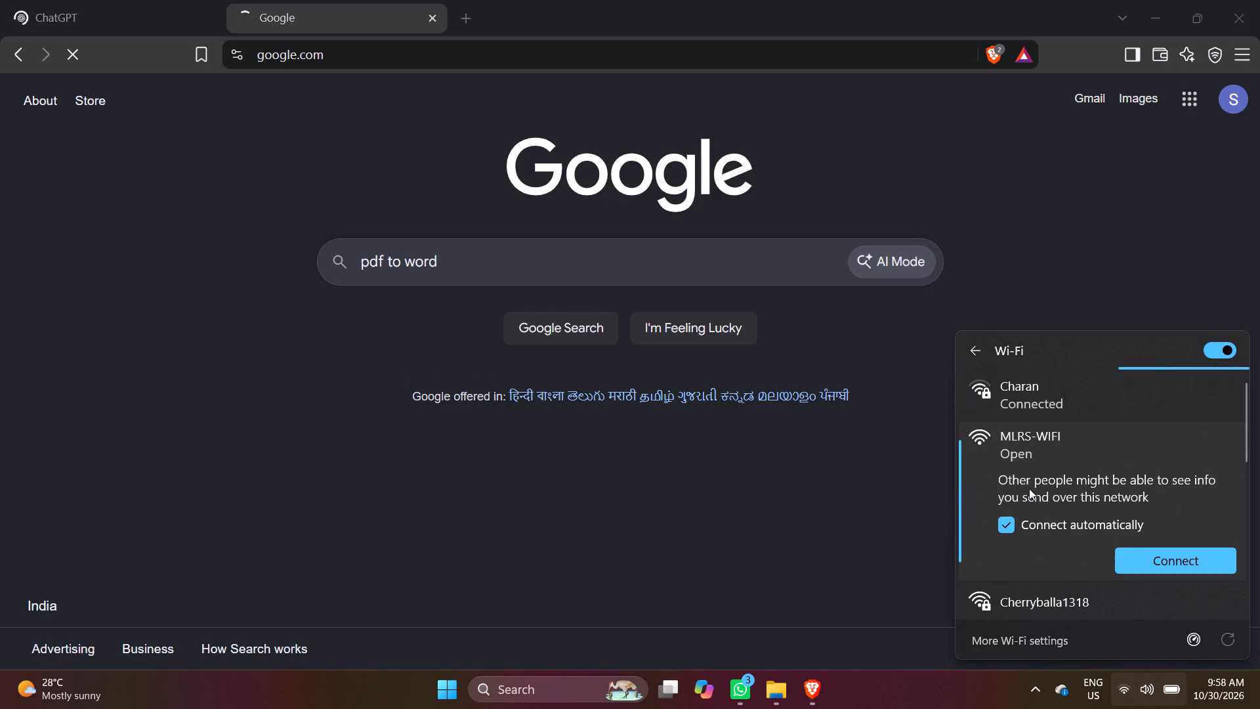
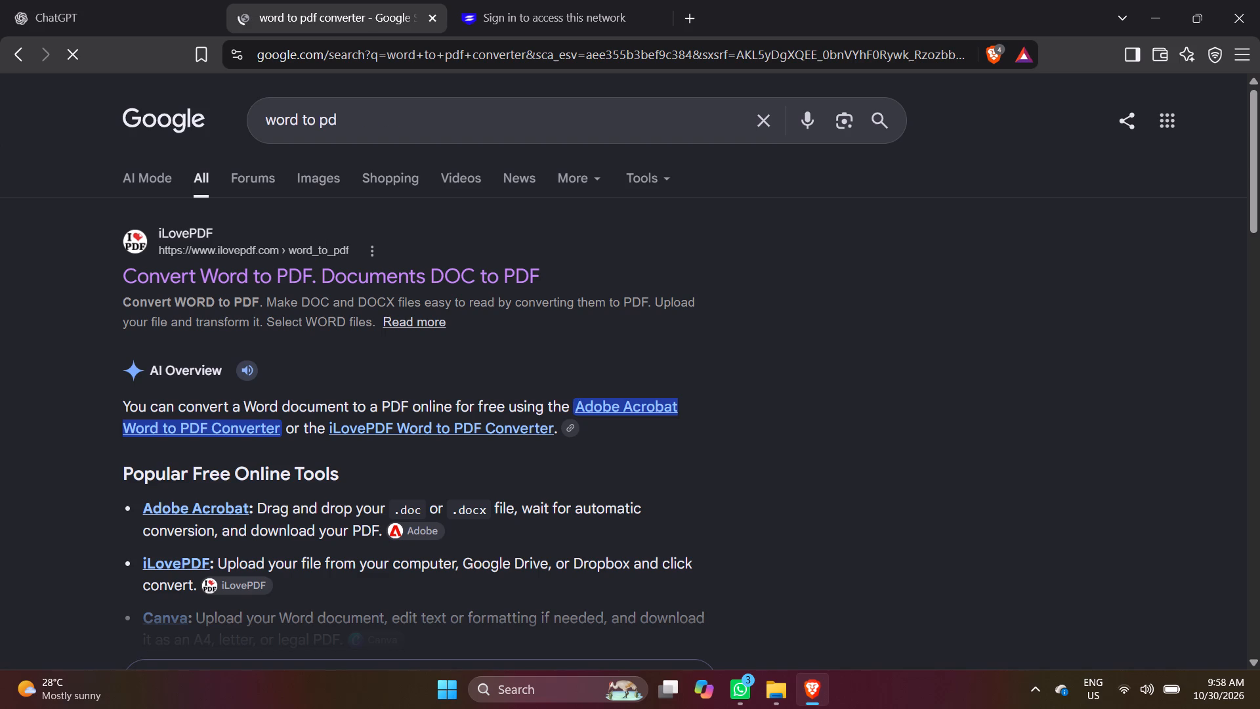
Search Google for "PDF TO WORD" and open iLovePDF's PDF to Word converter from the results.
type("PDF TO WORD")
key("space")
key("Return")
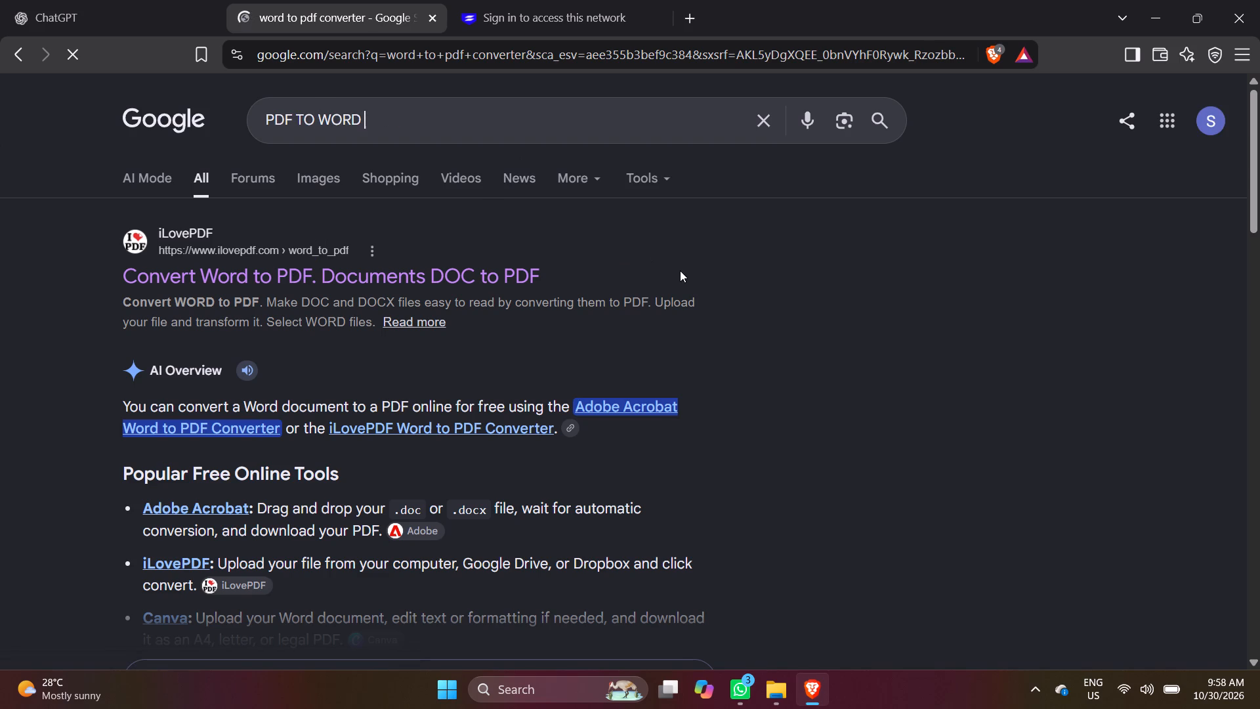
left_click(387, 291)
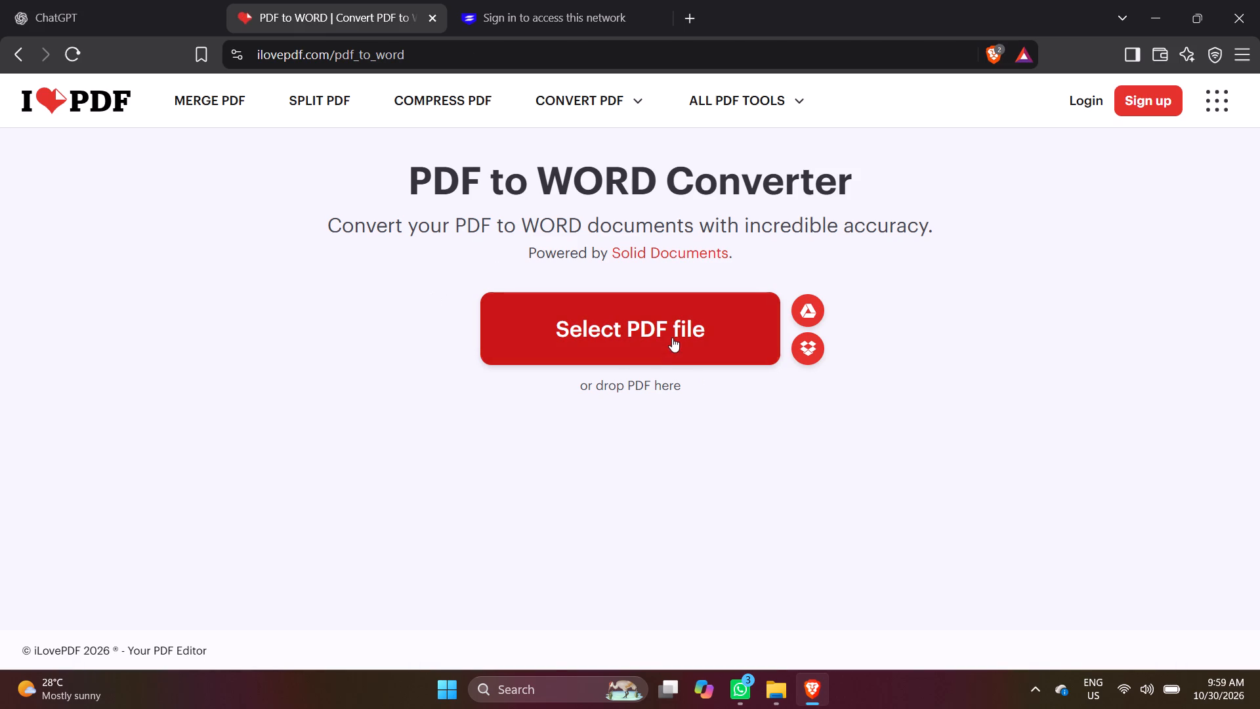
Start selecting a PDF file for conversion and look for it in the Downloads, Documents and Desktop folders.
left_click(672, 336)
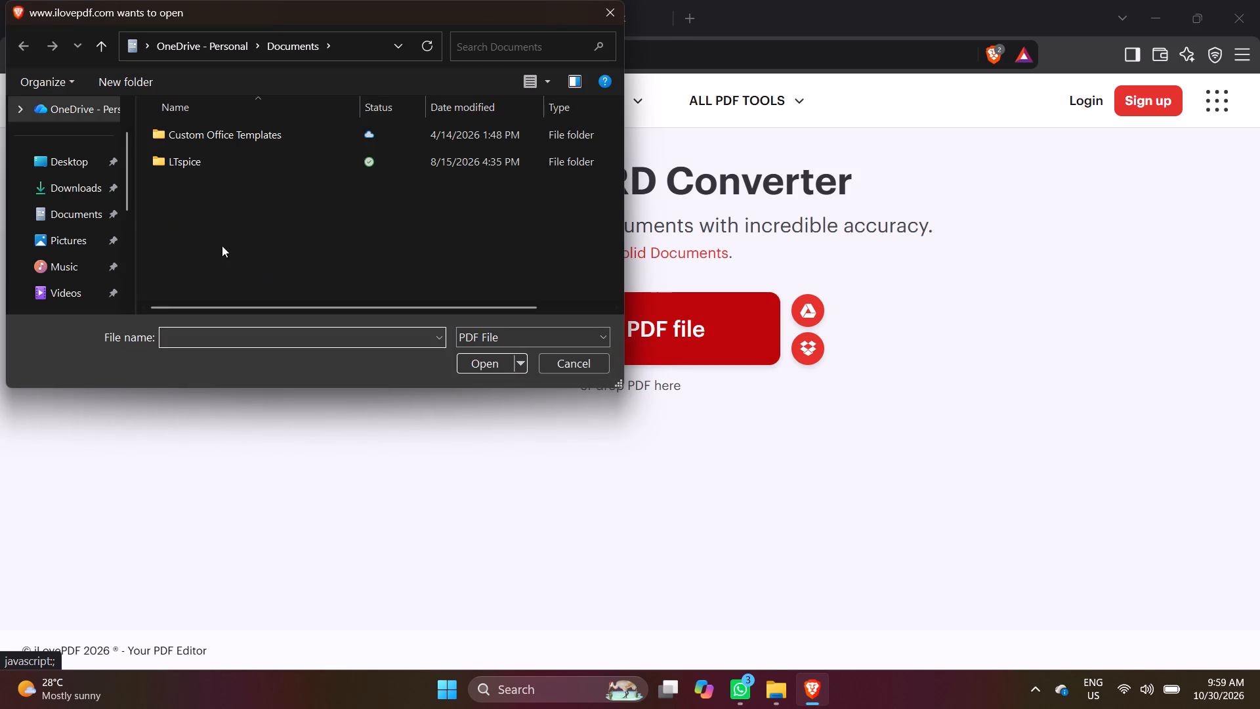
left_click(77, 196)
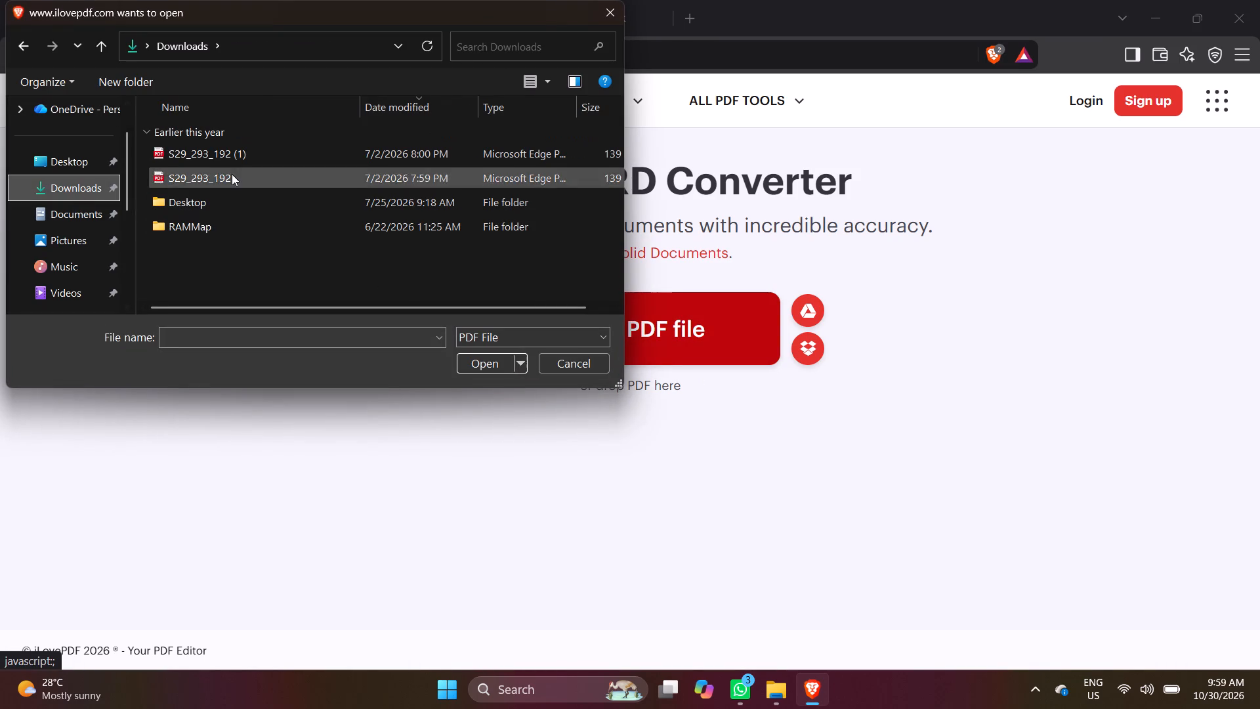
left_click(91, 241)
left_click(93, 216)
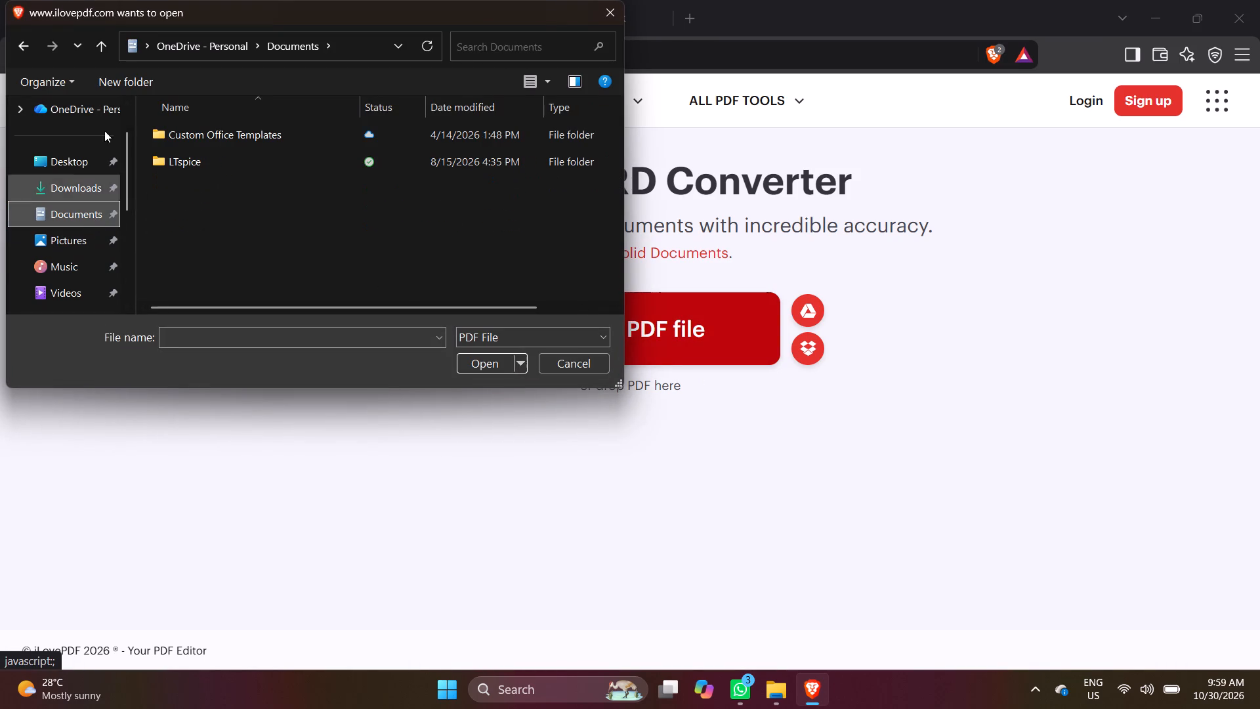
left_click_drag(66, 147, 54, 165)
left_click(54, 165)
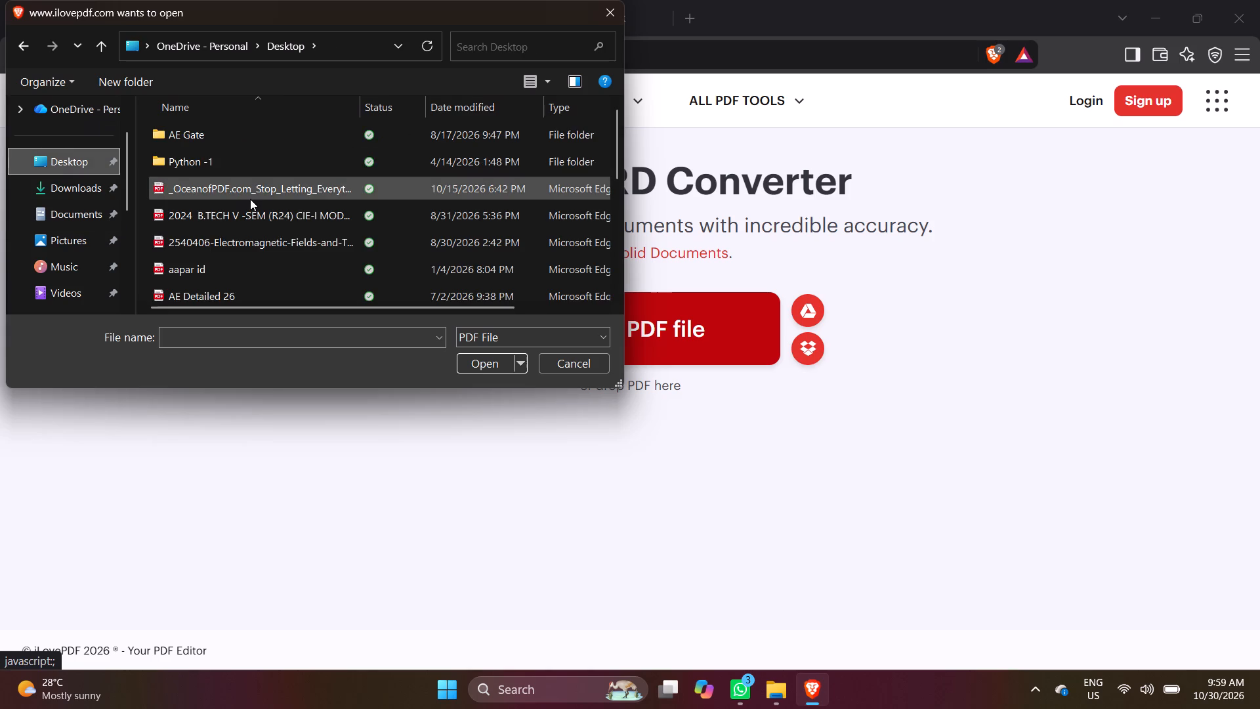
scroll(232, 240, "down", 2)
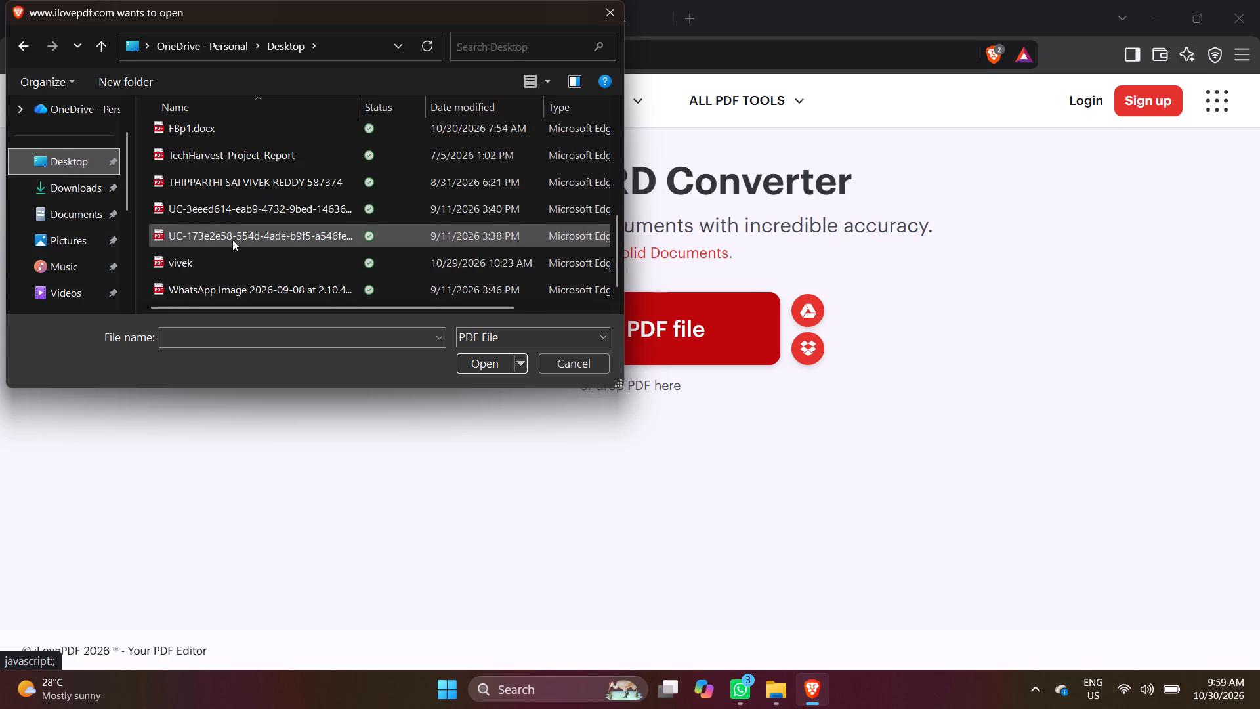
scroll(257, 135, "up", 1)
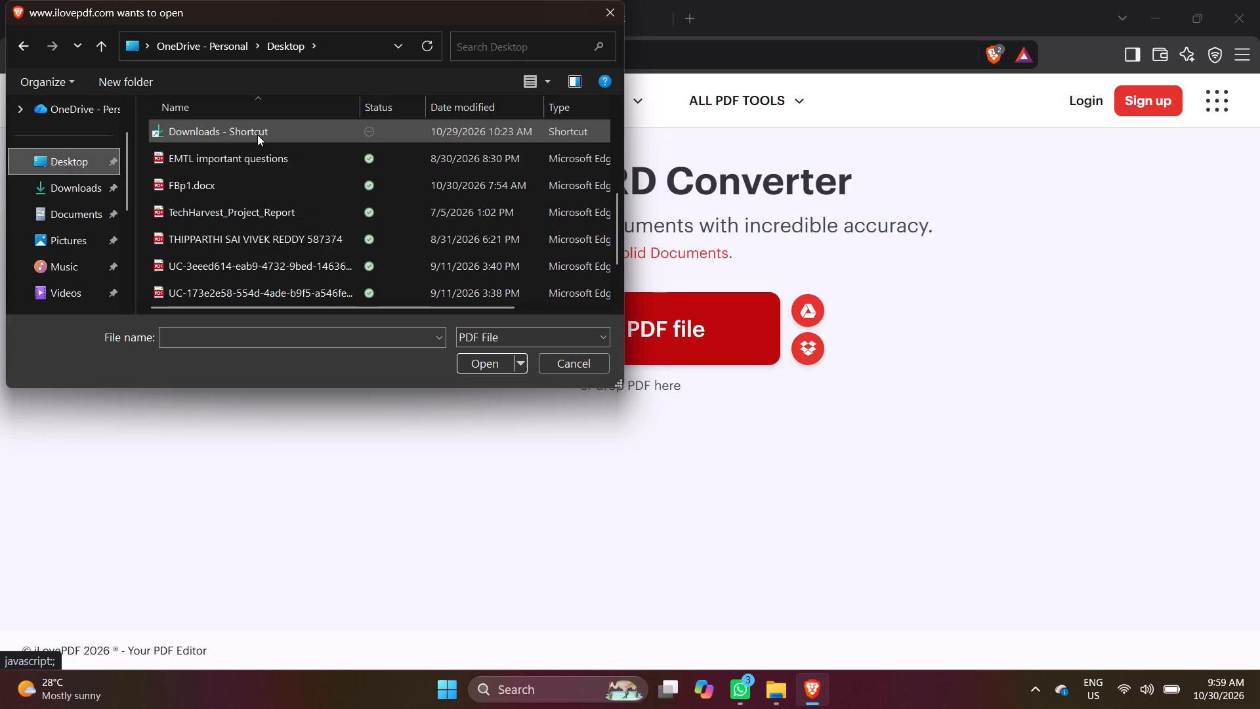
scroll(257, 135, "up", 1)
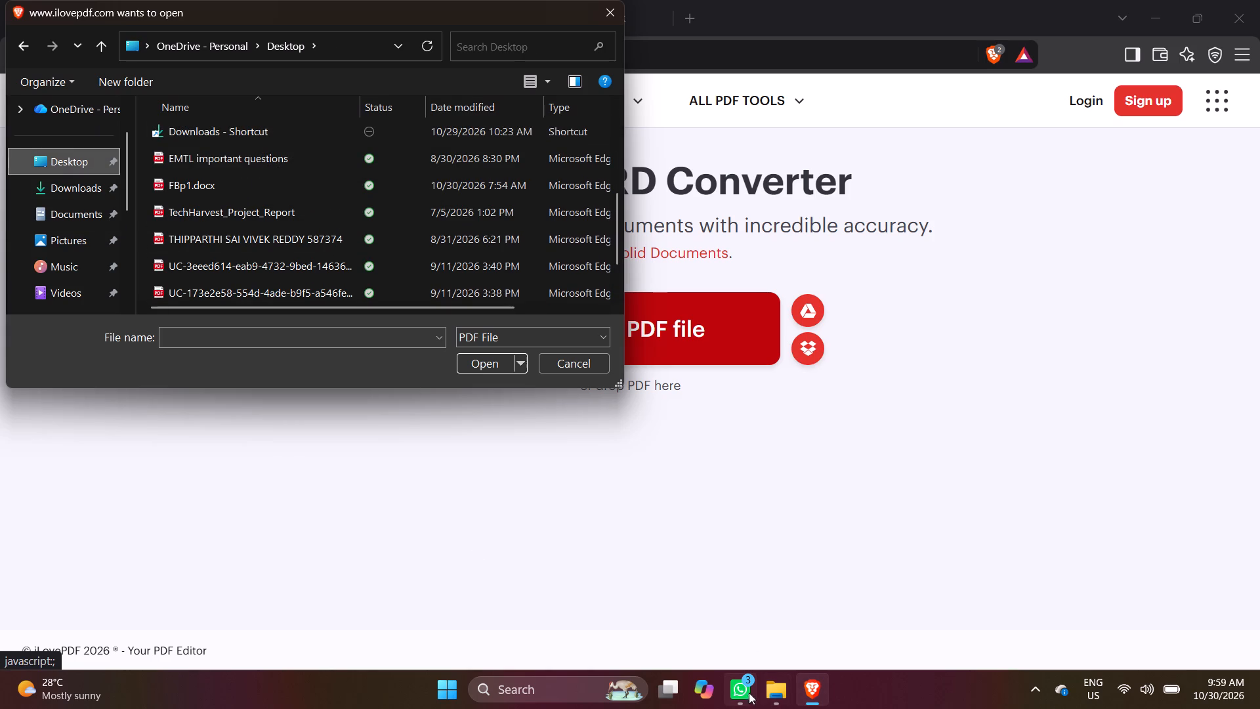
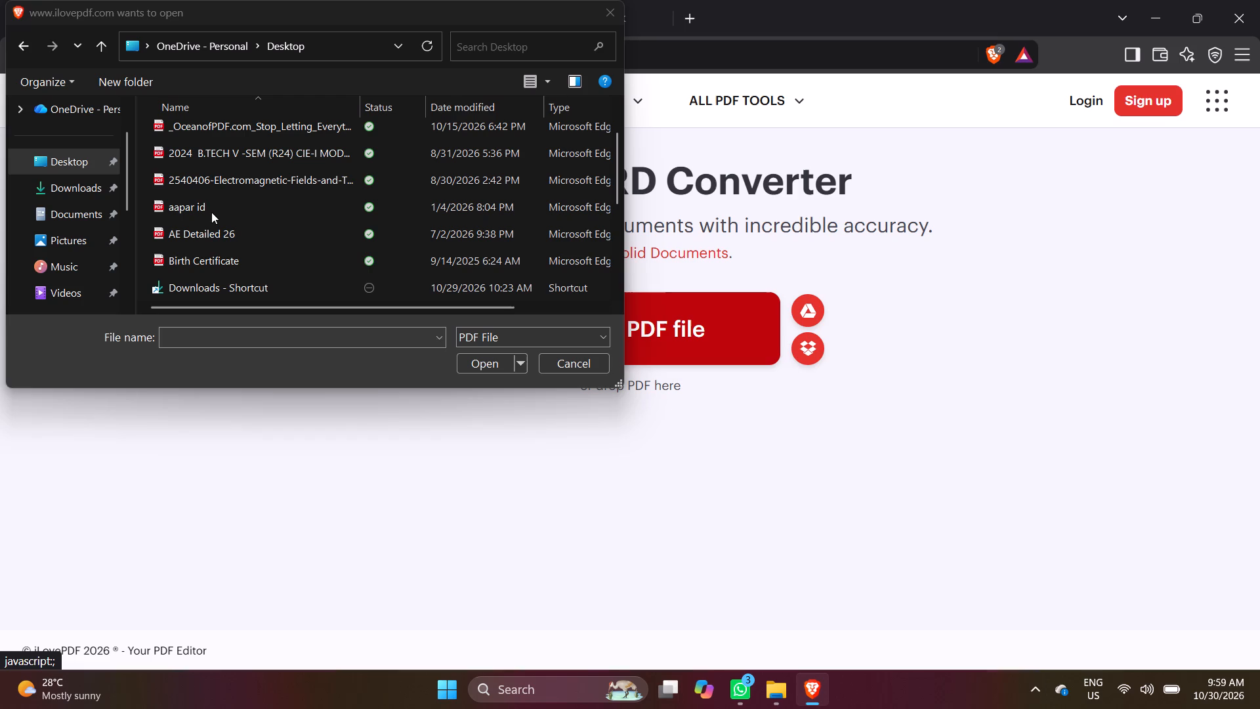
Choose the FBp1.docx PDF from the Desktop folder as the file for conversion.
scroll(214, 251, "down", 3)
scroll(228, 179, "up", 1)
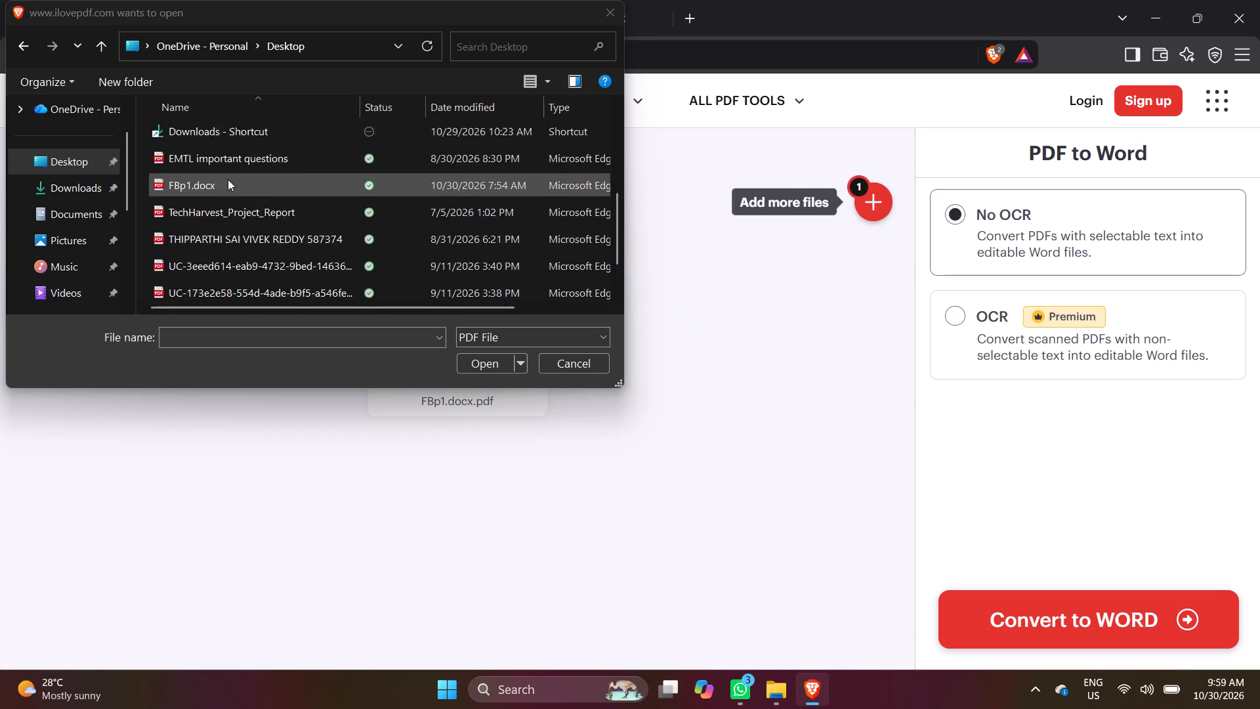
scroll(228, 179, "up", 1)
left_click(612, 21)
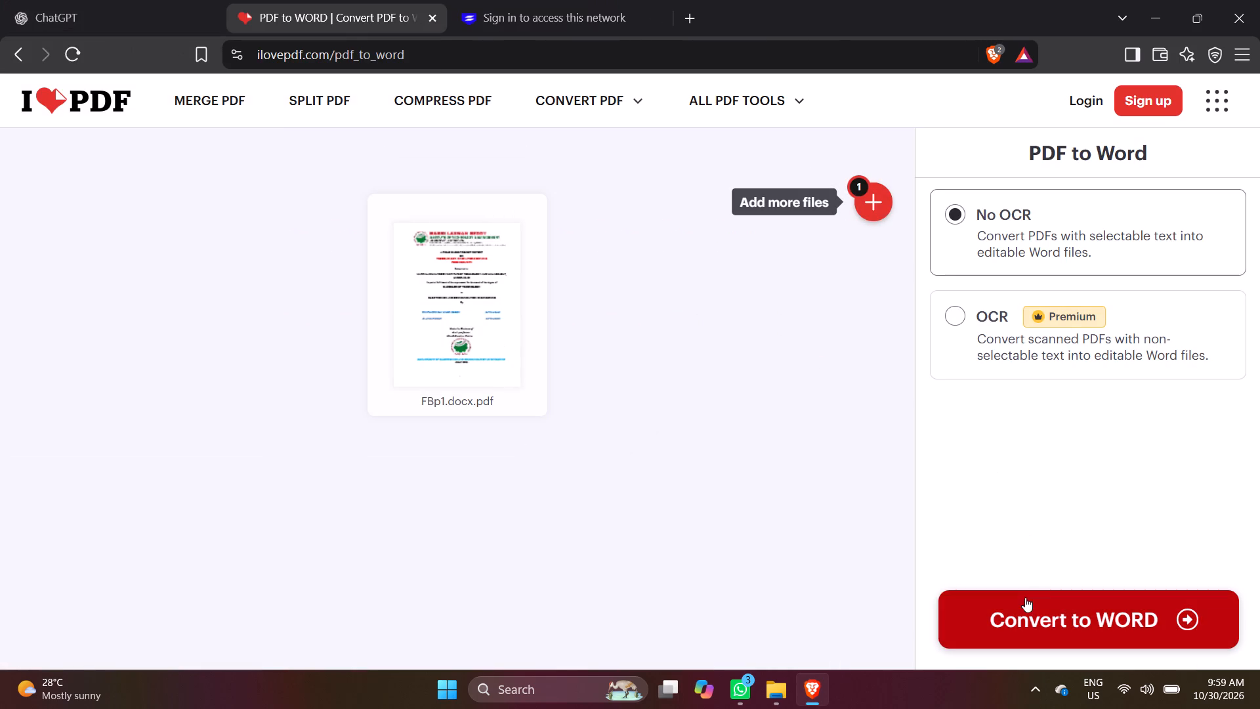
Convert the FBp1.docx PDF to Word without OCR and download the resulting document.
left_click(1025, 597)
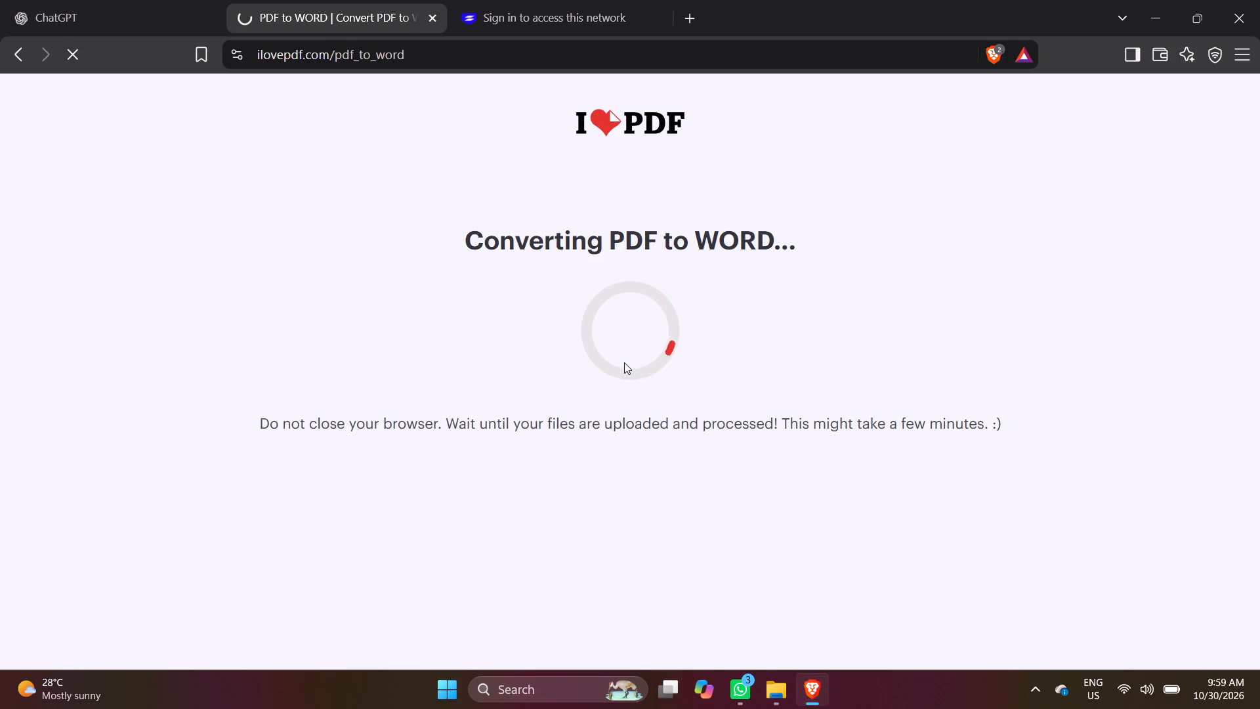
left_click(629, 228)
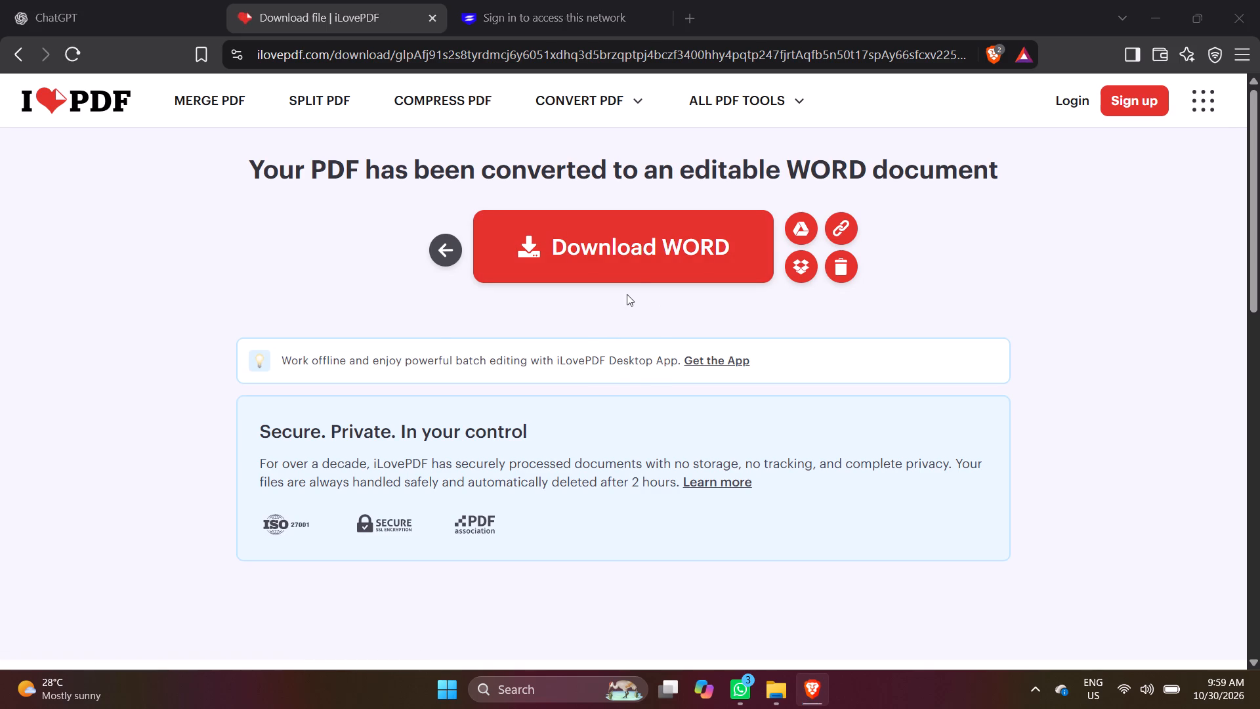
left_click(466, 364)
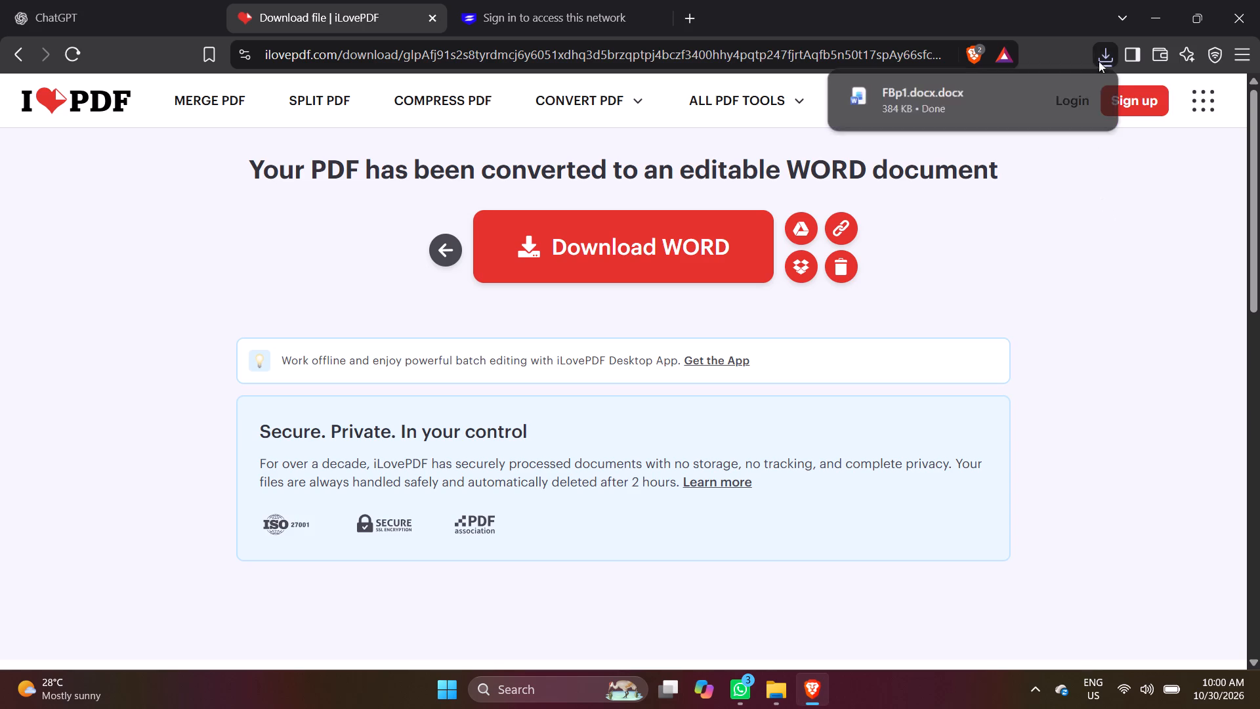
Open the downloaded FBp1.docx.docx file in Microsoft Word.
left_click(1002, 93)
double_click(1002, 93)
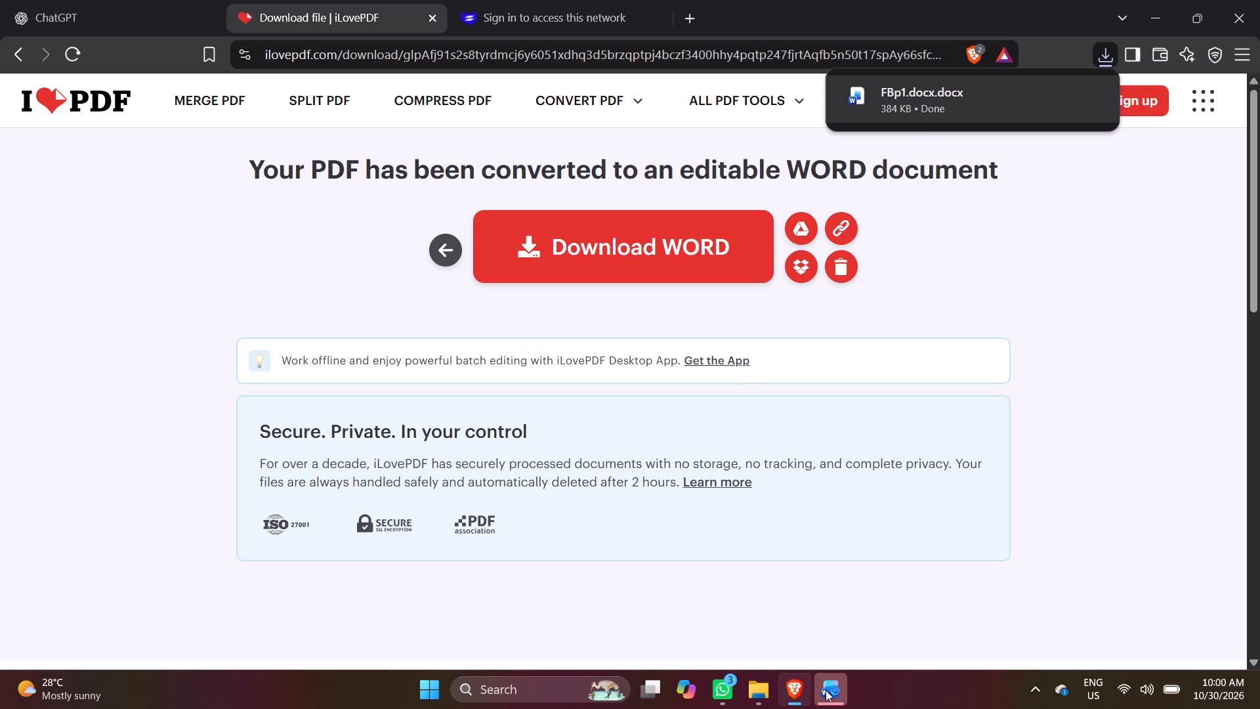
left_click(826, 690)
In the first Acknowledgements paragraph, add the initial "S." before the guide's name and remove the space after the initial.
scroll(715, 450, "down", 4)
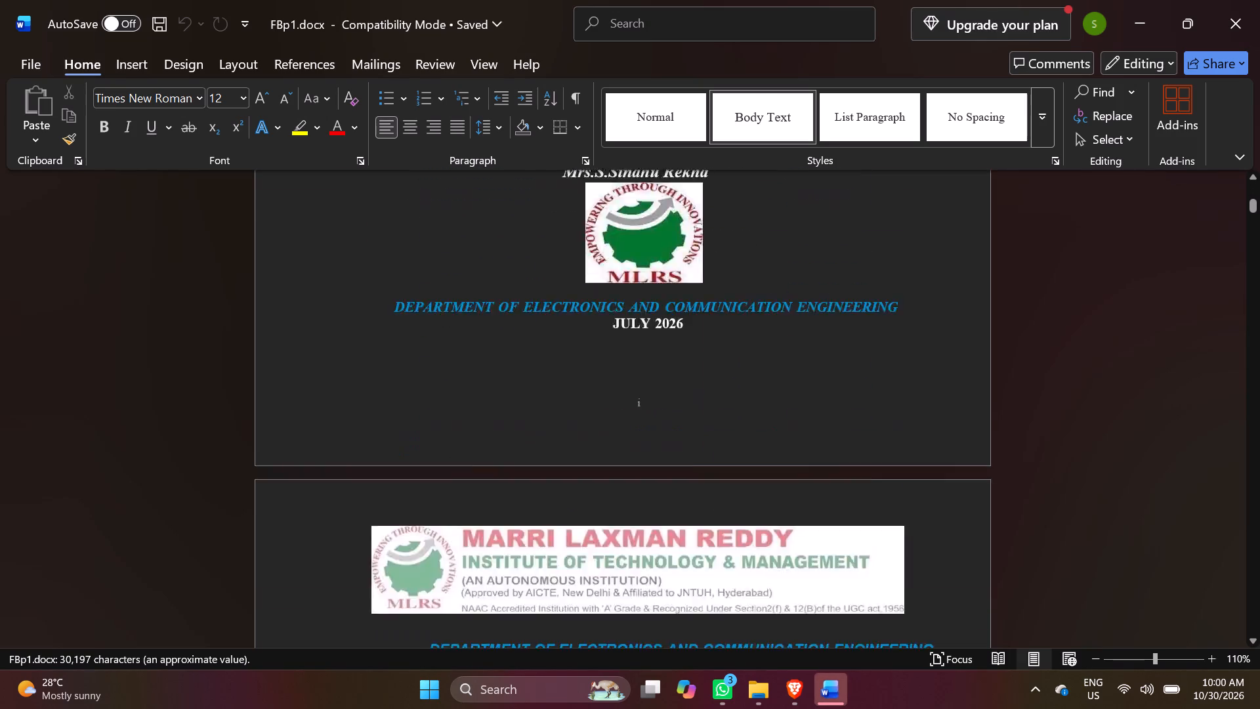
scroll(715, 450, "down", 3)
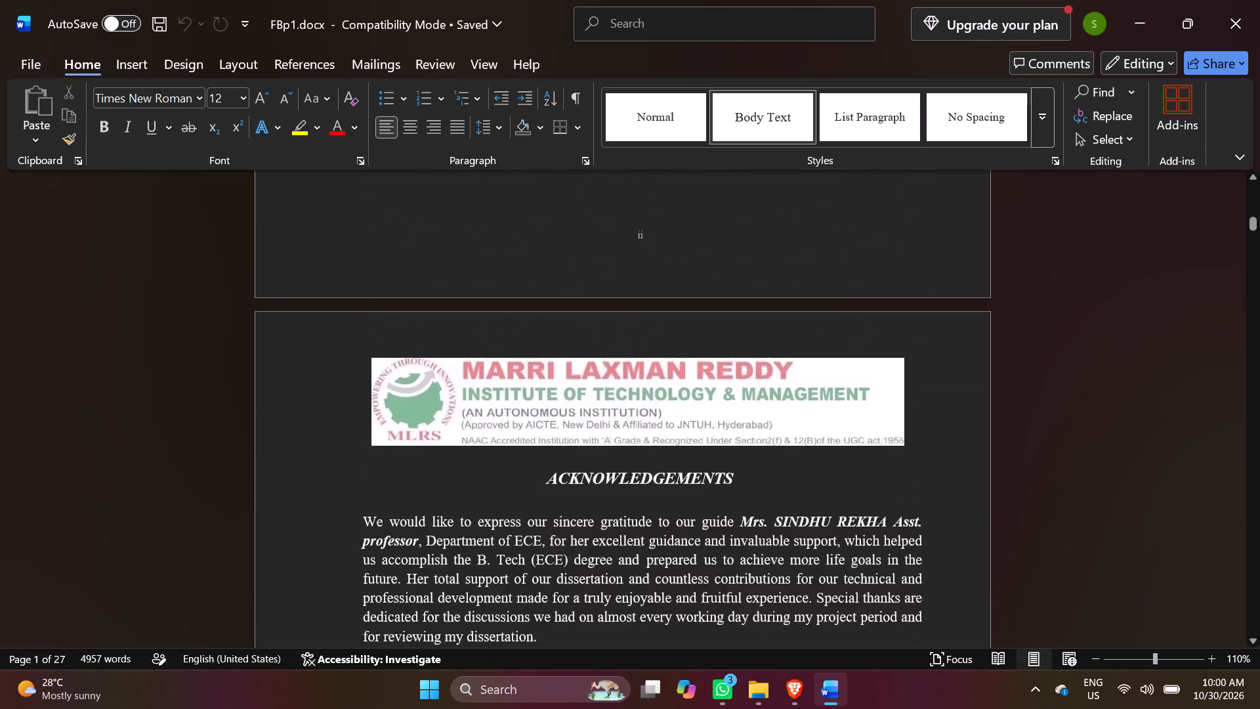
scroll(715, 450, "down", 1)
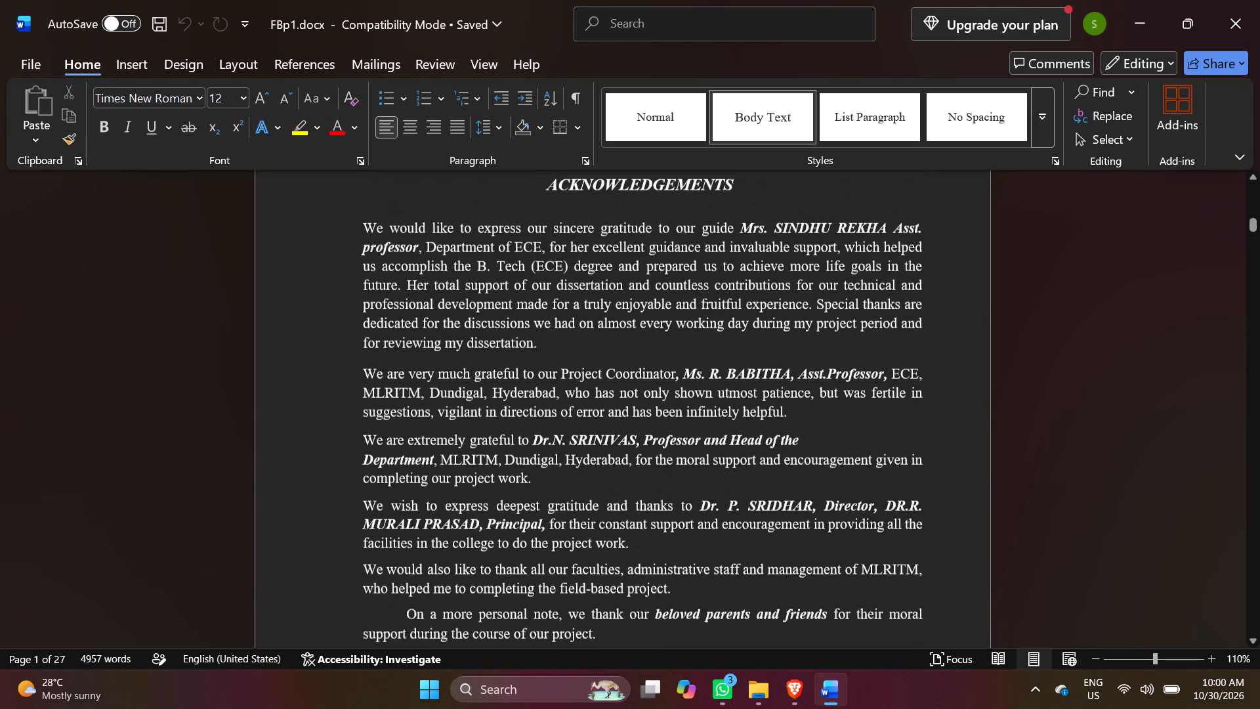
left_click(768, 229)
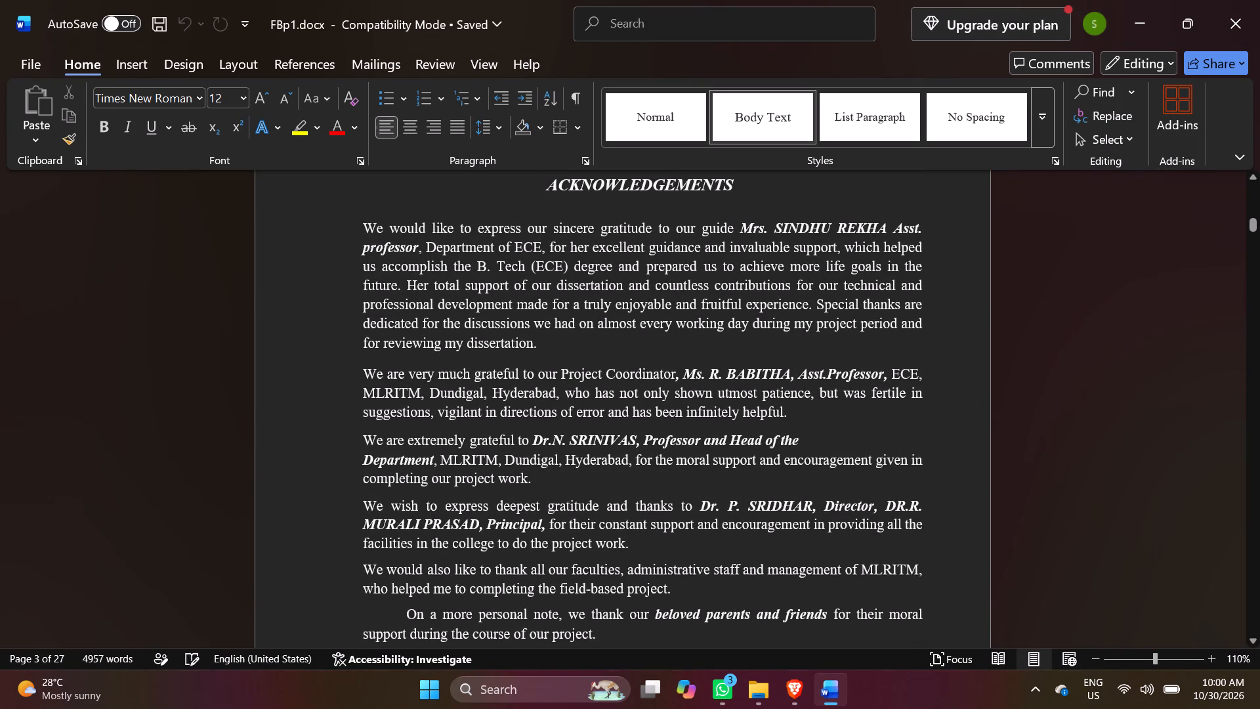
key("Right")
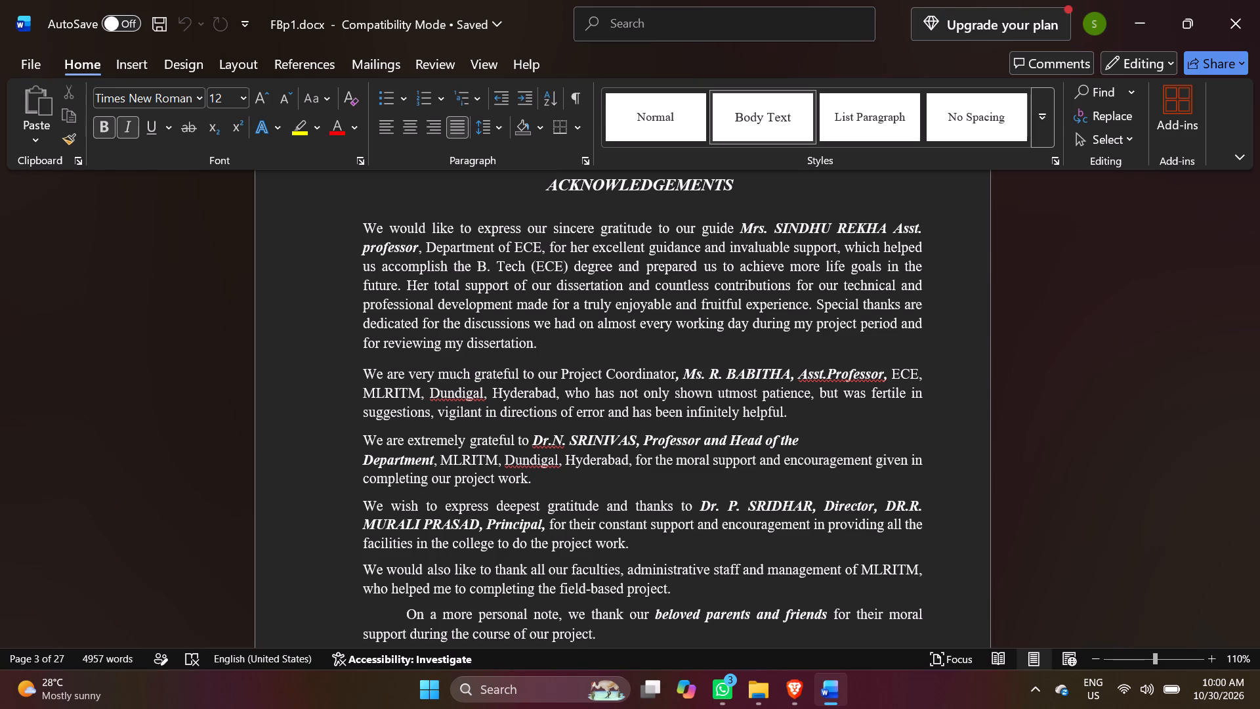
key("s")
key("period")
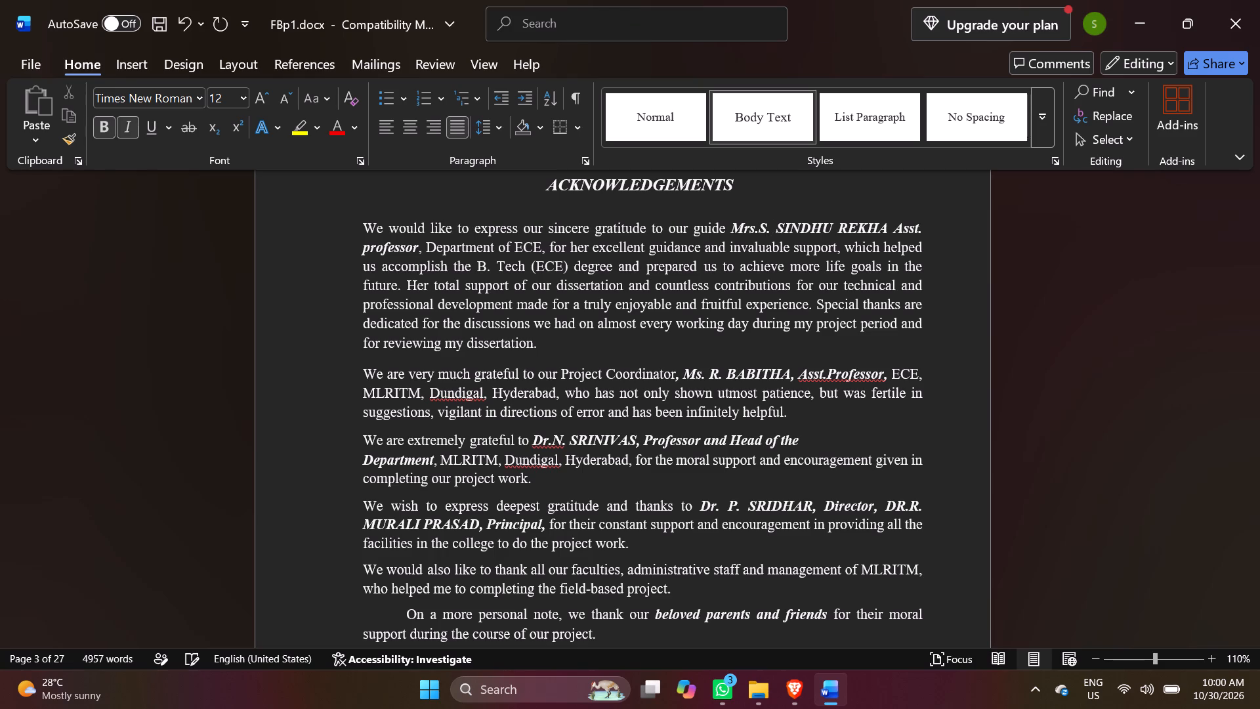
key("Right")
key("BackSpace")
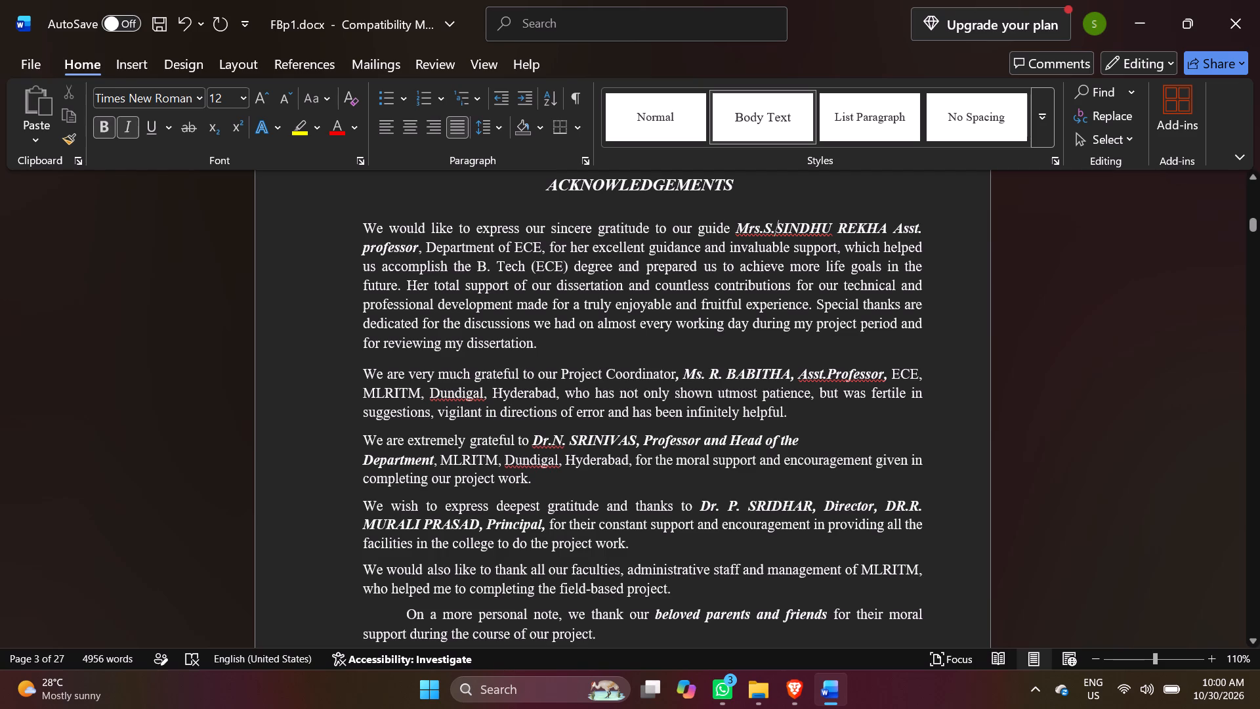
Ignore all occurrences of the spelling flag on the guide's edited name.
right_click(769, 231)
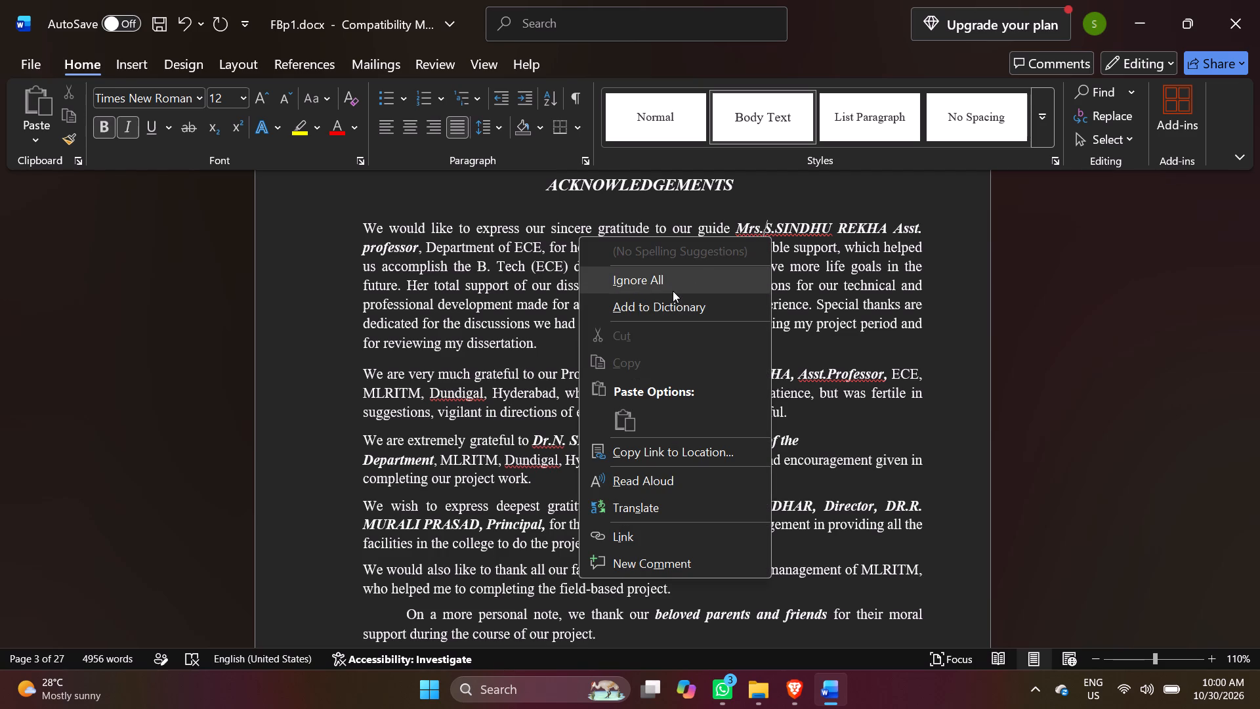
left_click(673, 291)
Copy the six bullet items under "1.6 Demerits of Existing Systems" and delete them together with the leftover full stop and empty lines.
scroll(707, 453, "down", 1)
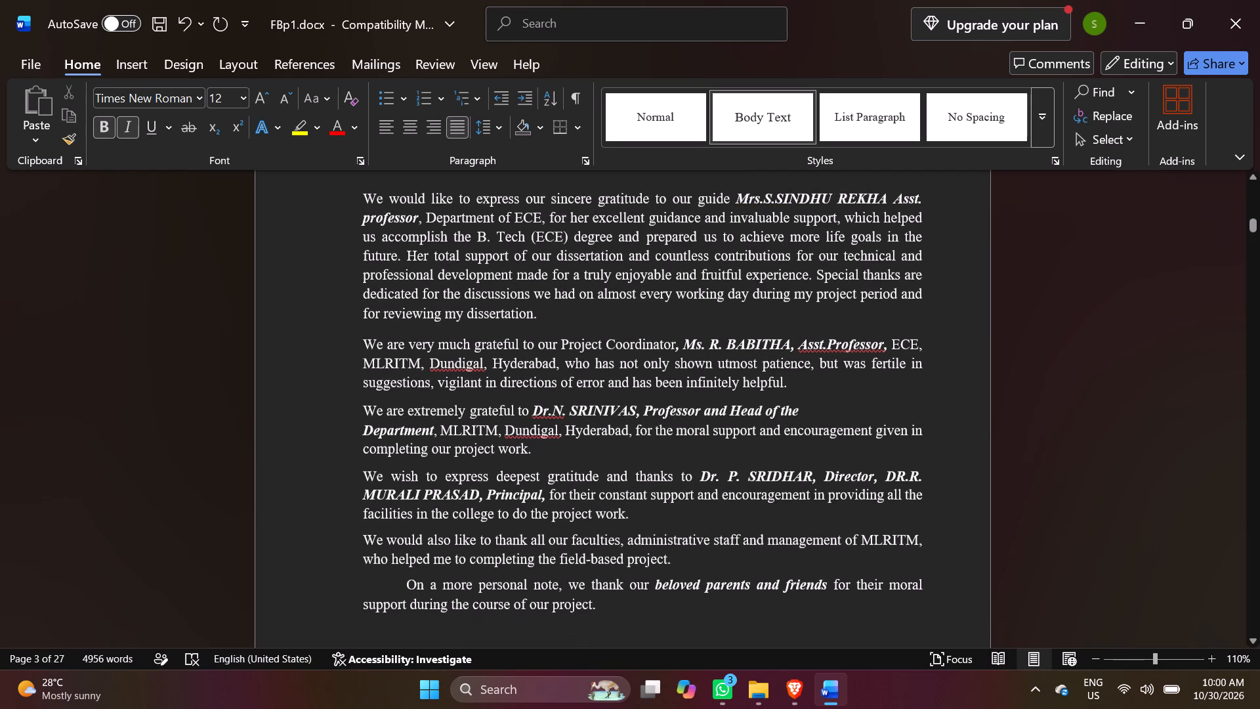
scroll(707, 453, "down", 3)
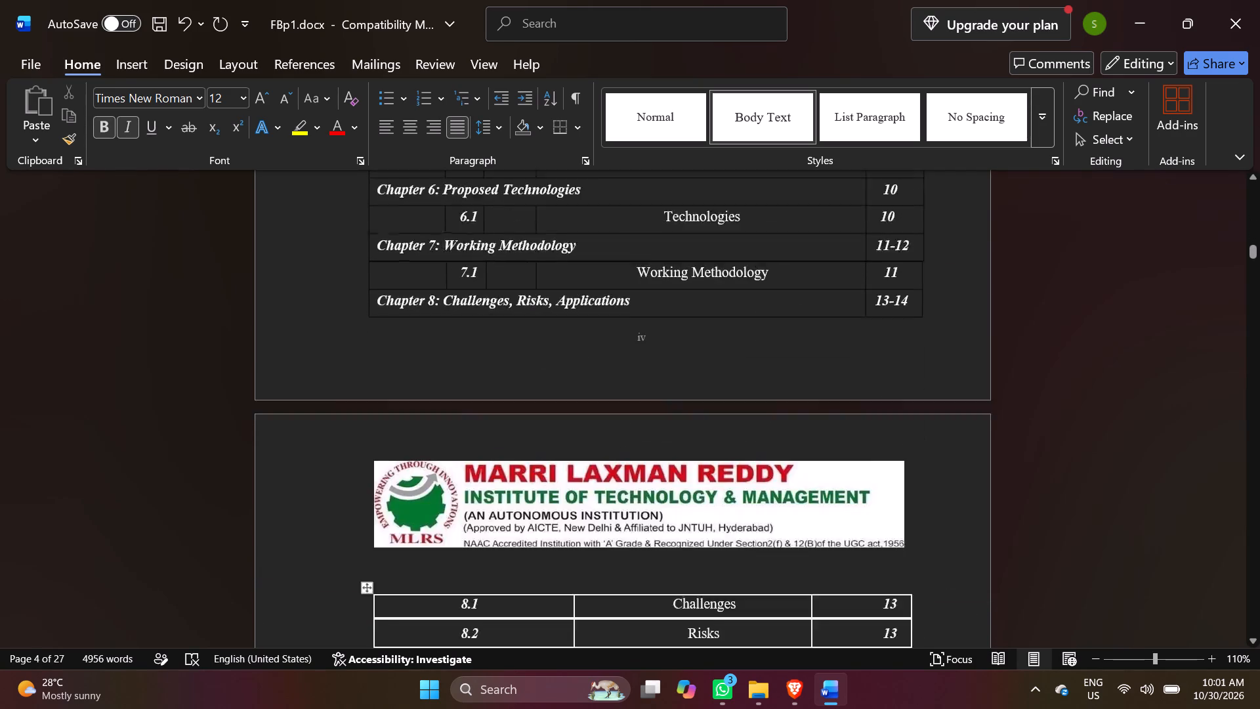
scroll(707, 453, "down", 5)
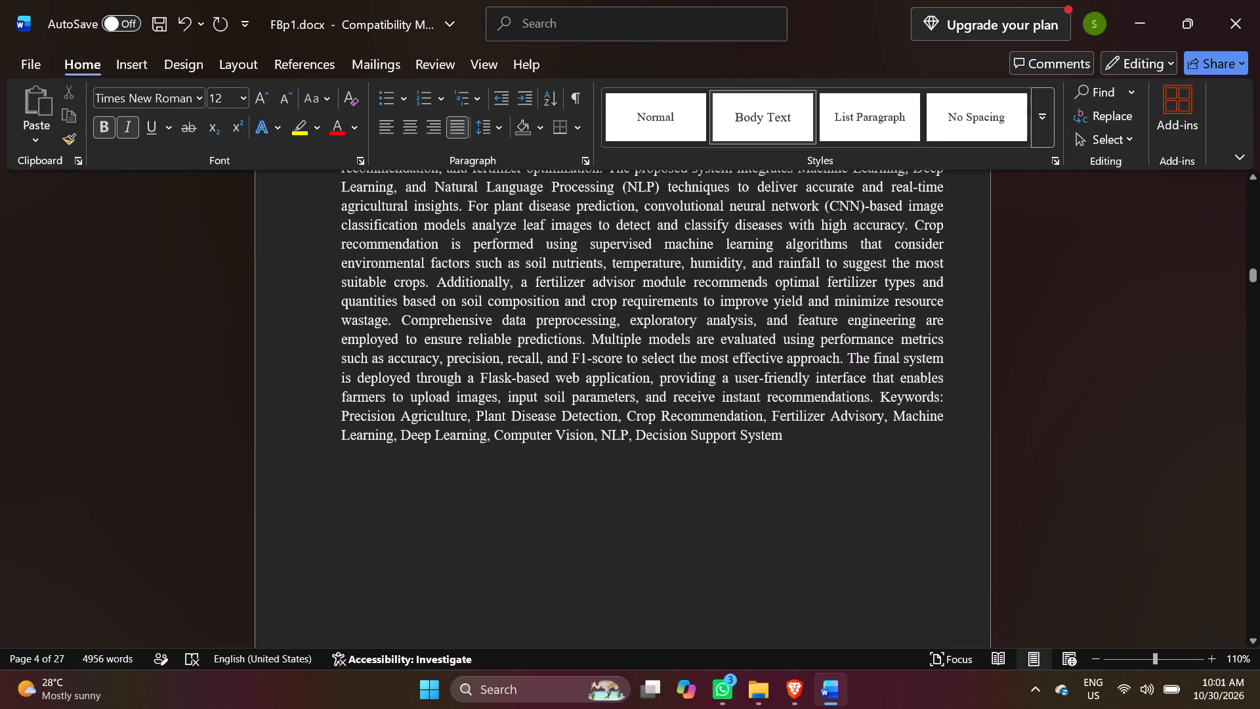
scroll(707, 453, "down", 5)
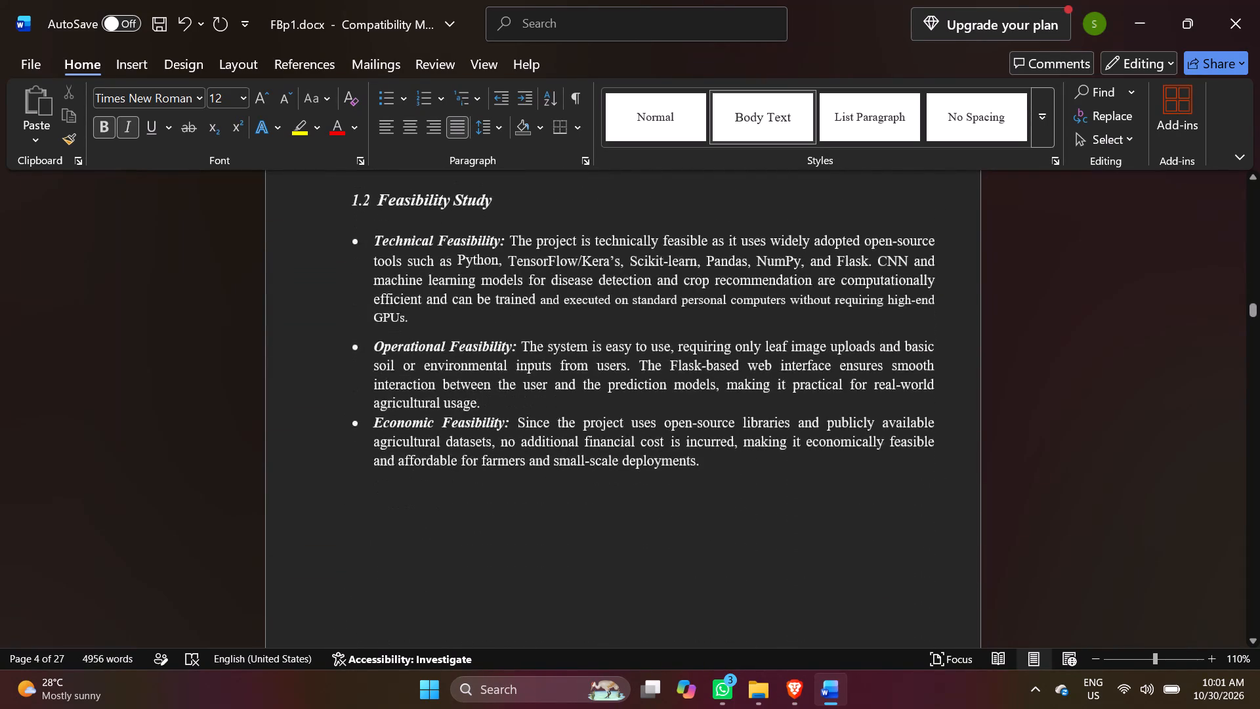
scroll(707, 453, "down", 4)
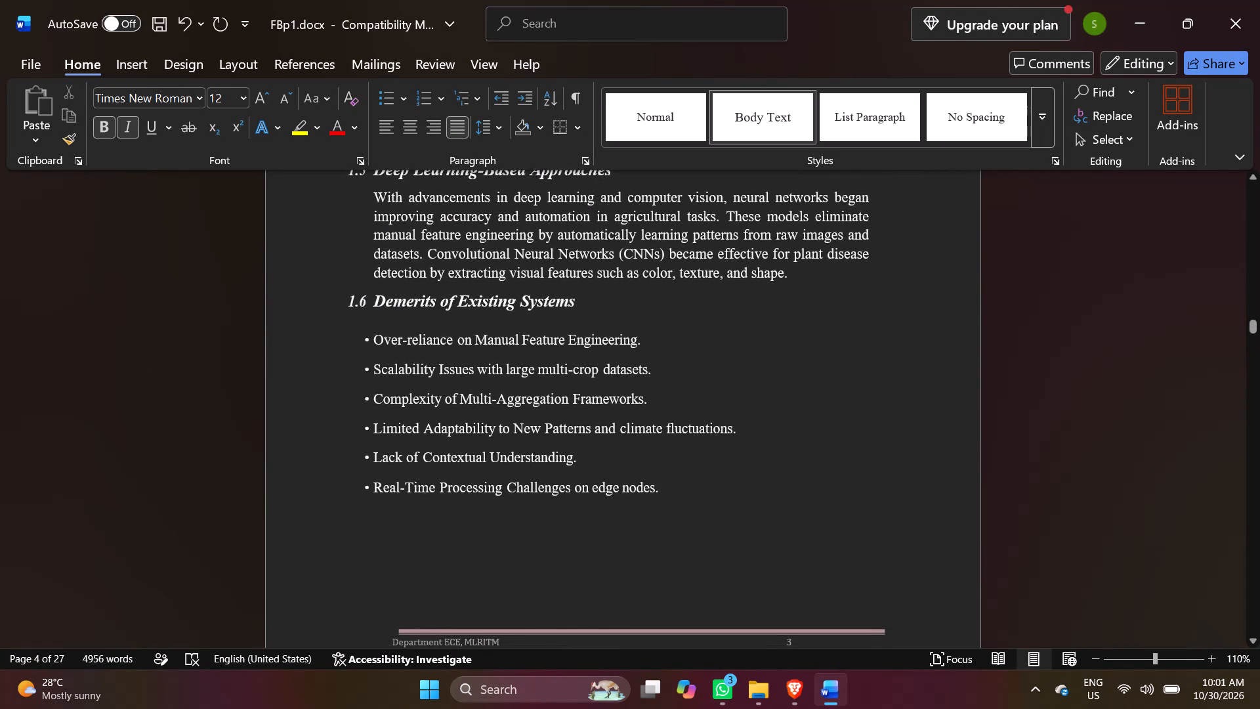
left_click(457, 255)
left_click_drag(377, 335, 647, 486)
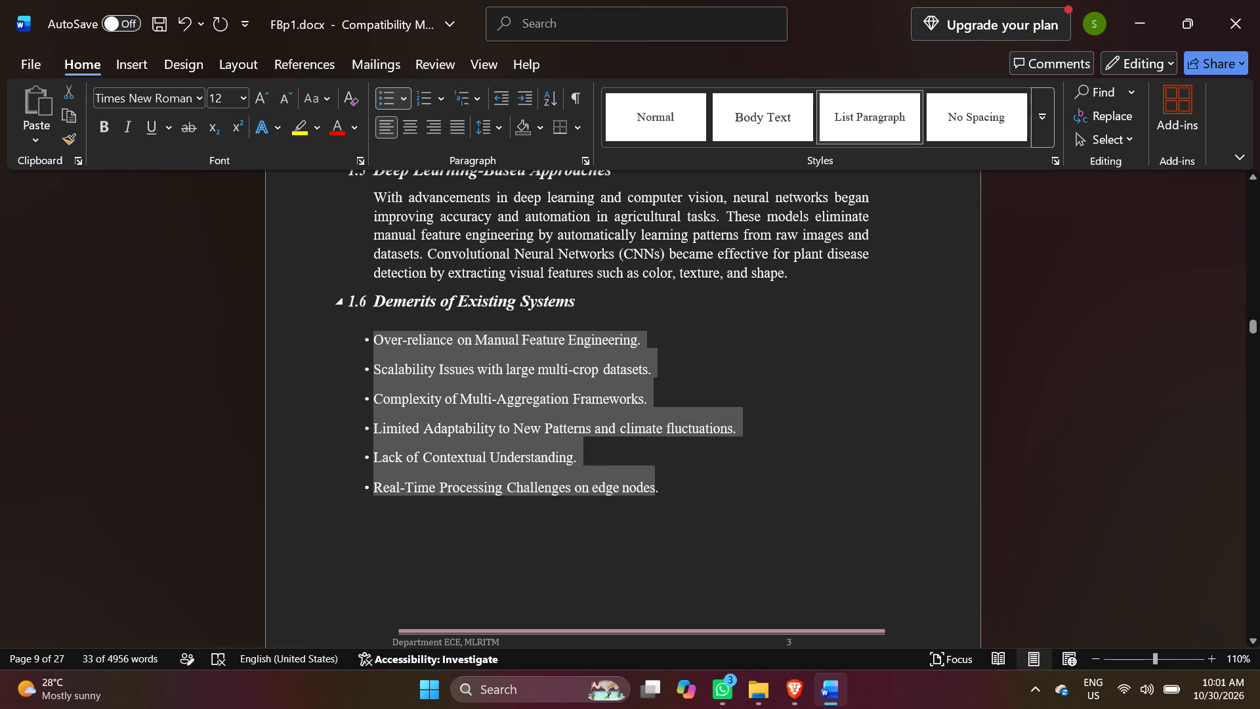
key("ctrl+c")
key("BackSpace")
key("BackSpace")
key("BackSpace")
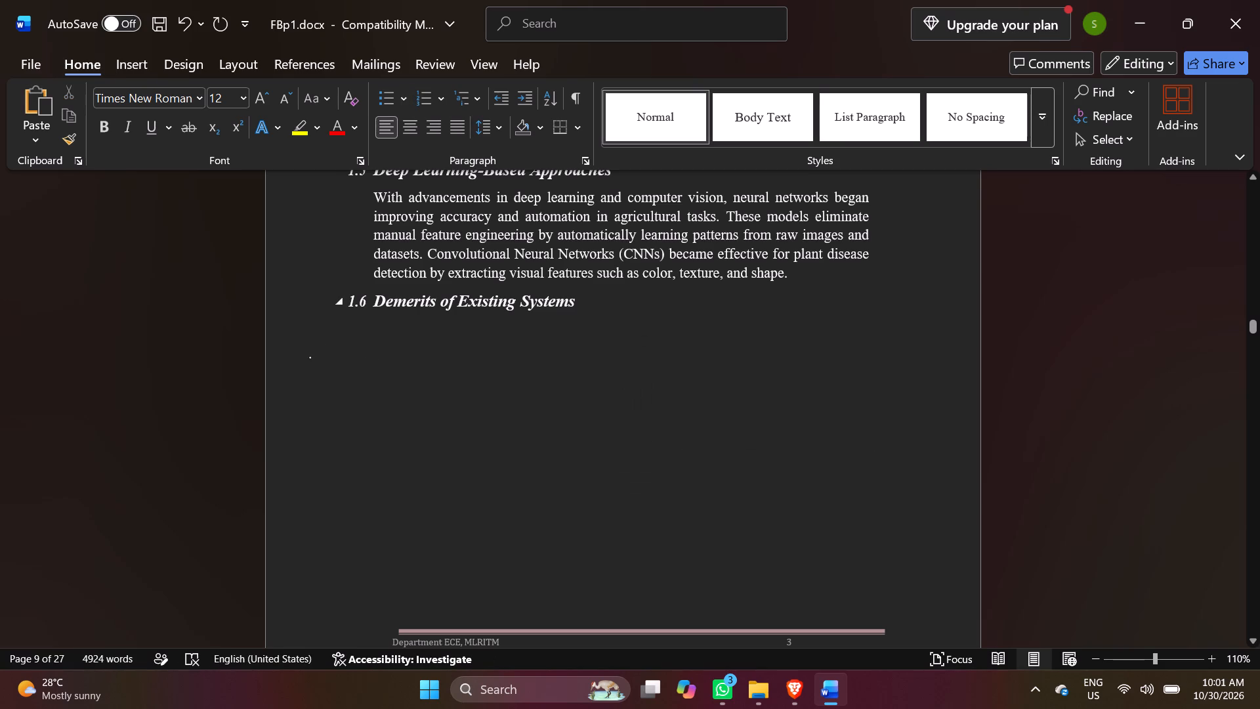
key("Right")
key("BackSpace")
key("BackSpace")
key("BackSpace")
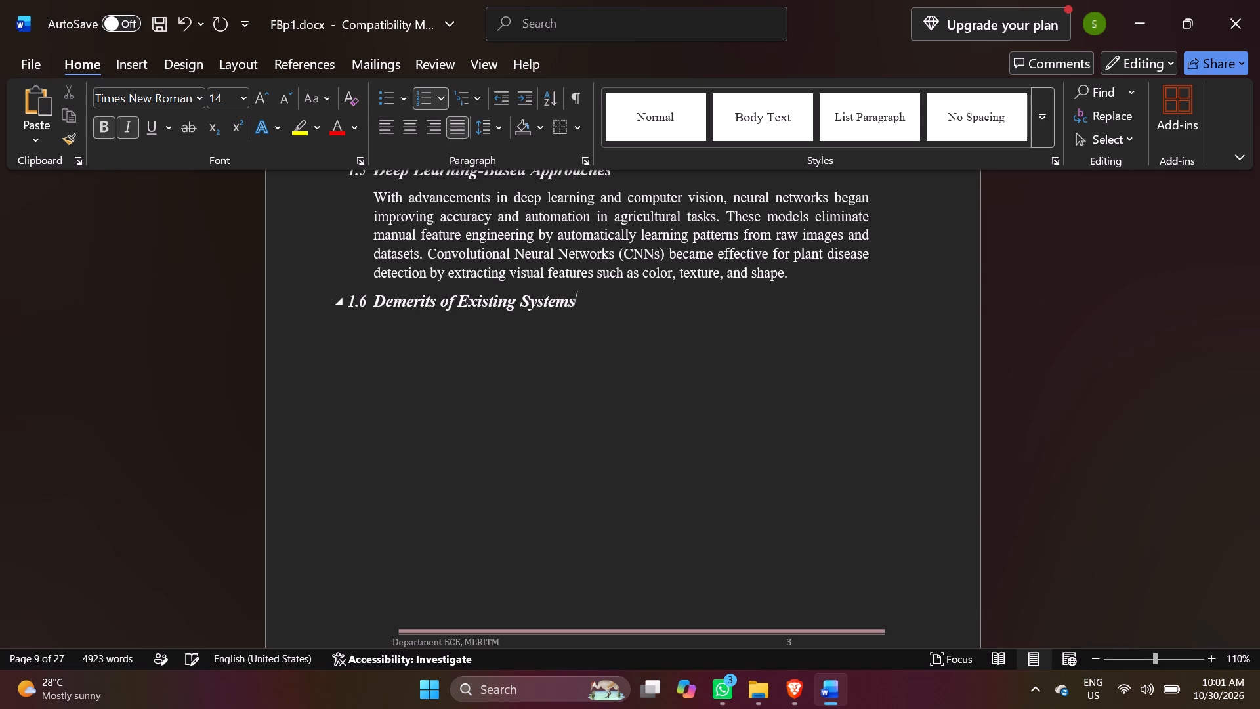
Paste the copied list directly below the "1.6 Demerits of Existing Systems" heading.
key("Return")
key("BackSpace")
key("ctrl+v")
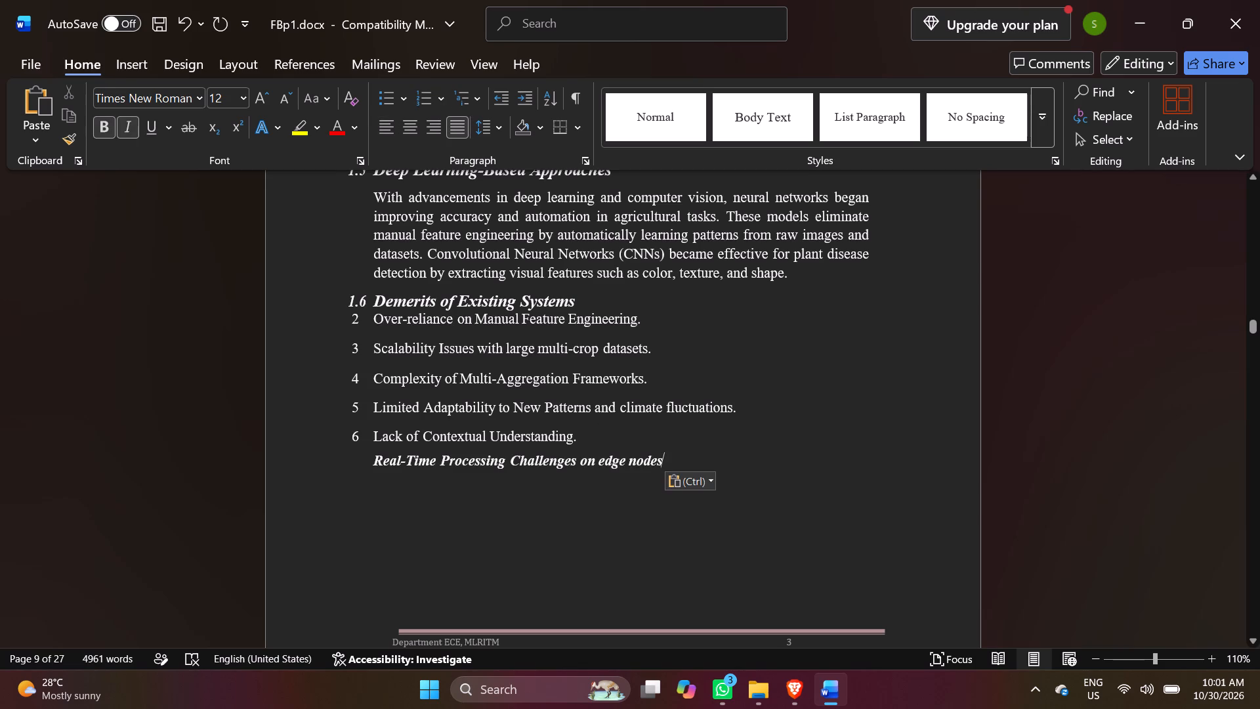
Insert an unnumbered blank line between the "1.6 Demerits of Existing Systems" heading and the pasted list.
left_click(578, 309)
key("Return")
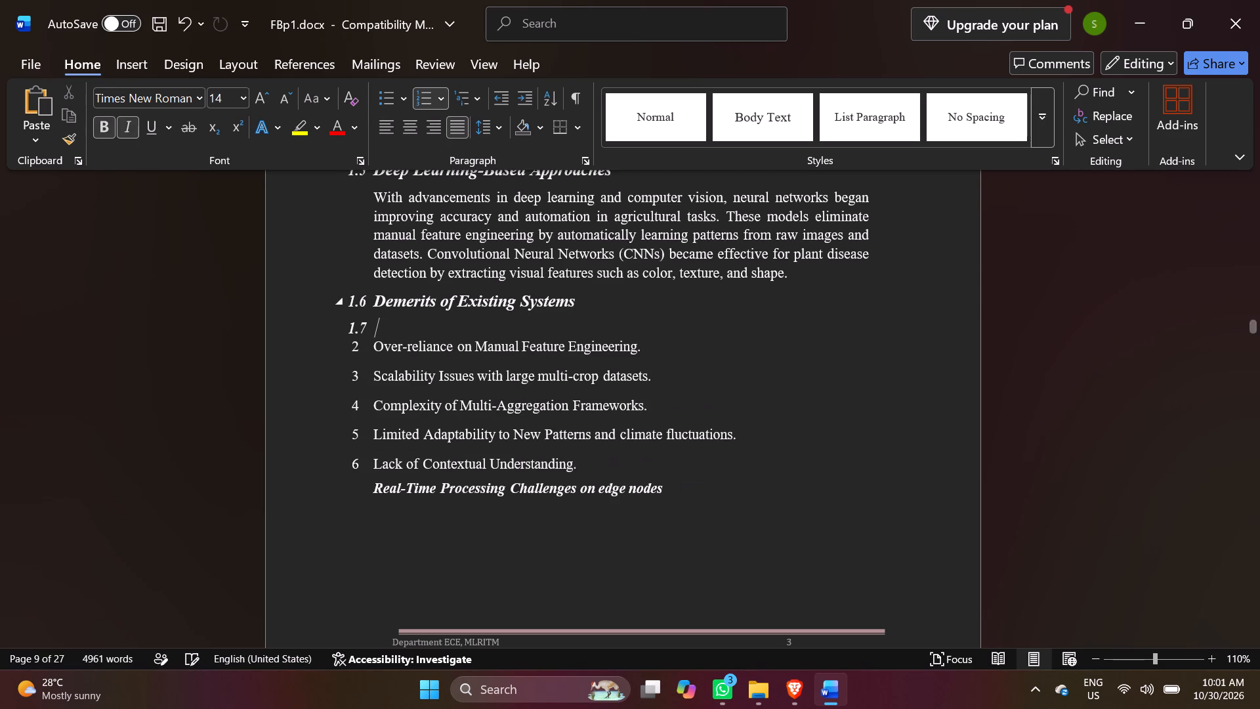
key("BackSpace")
key("BackSpace")
key("BackSpace")
key("BackSpace")
key("ctrl+z")
key("ctrl+z")
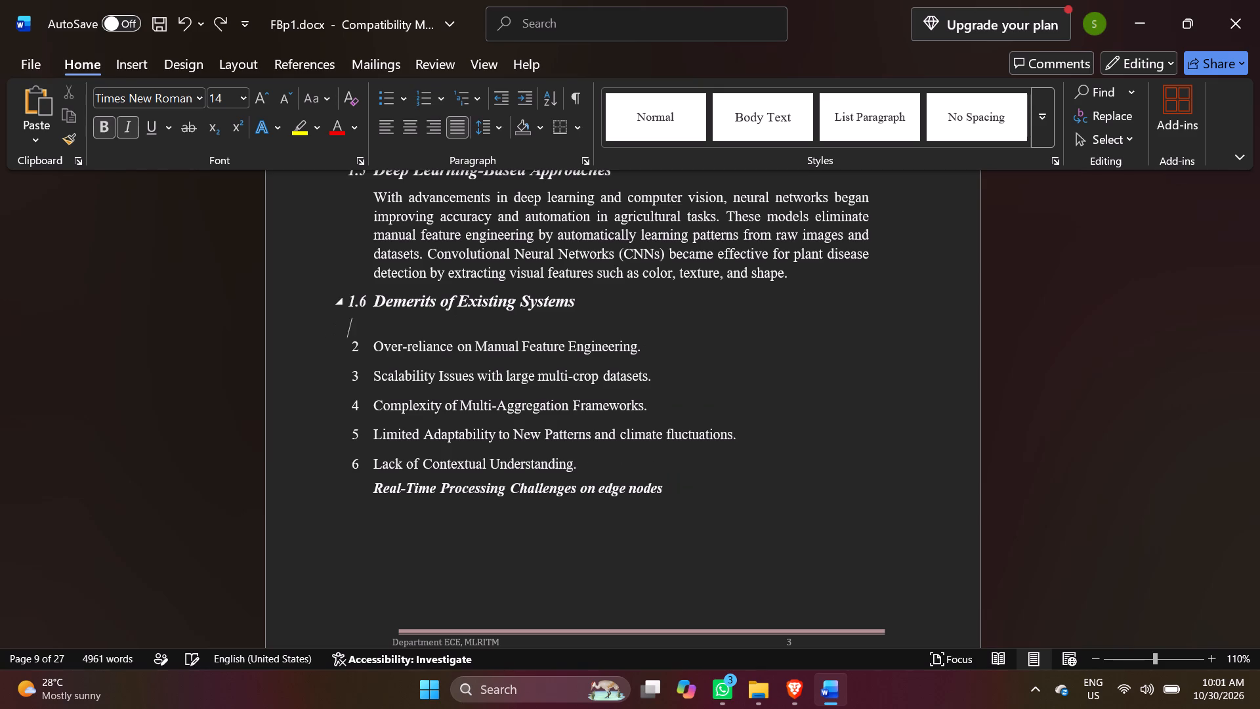
key("ctrl+z")
key("ctrl+z")
key("ctrl+z")
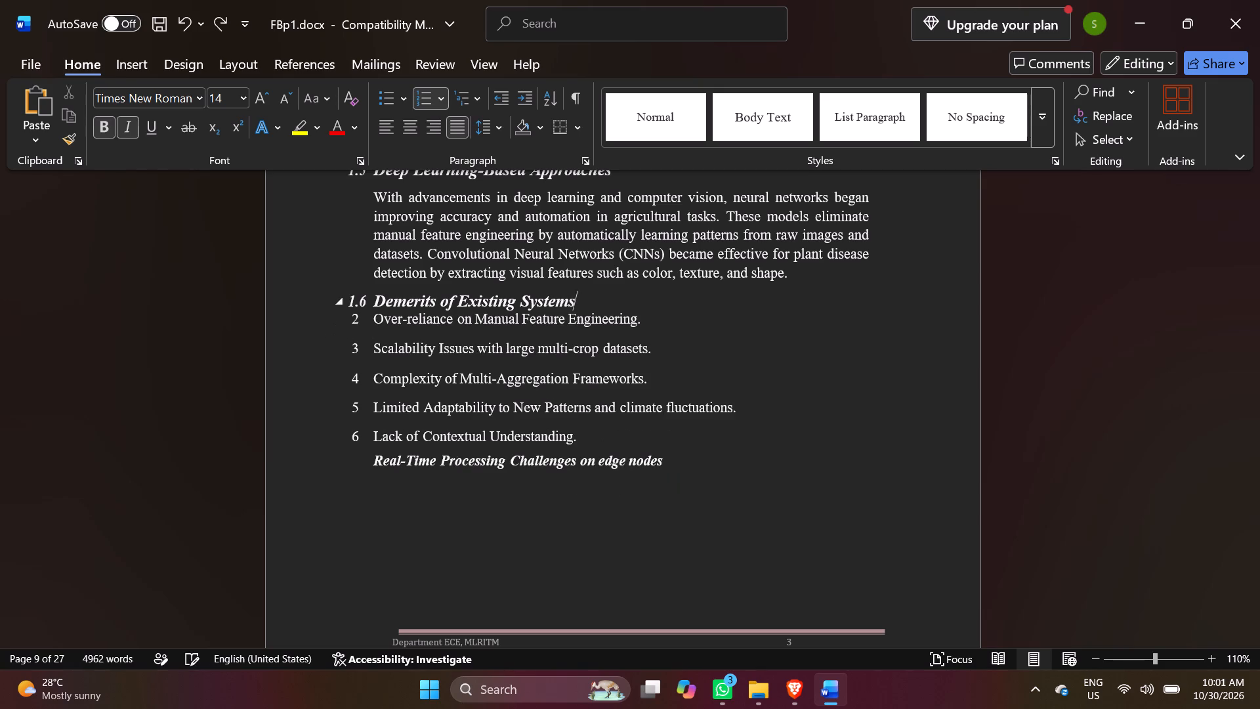
key("BackSpace")
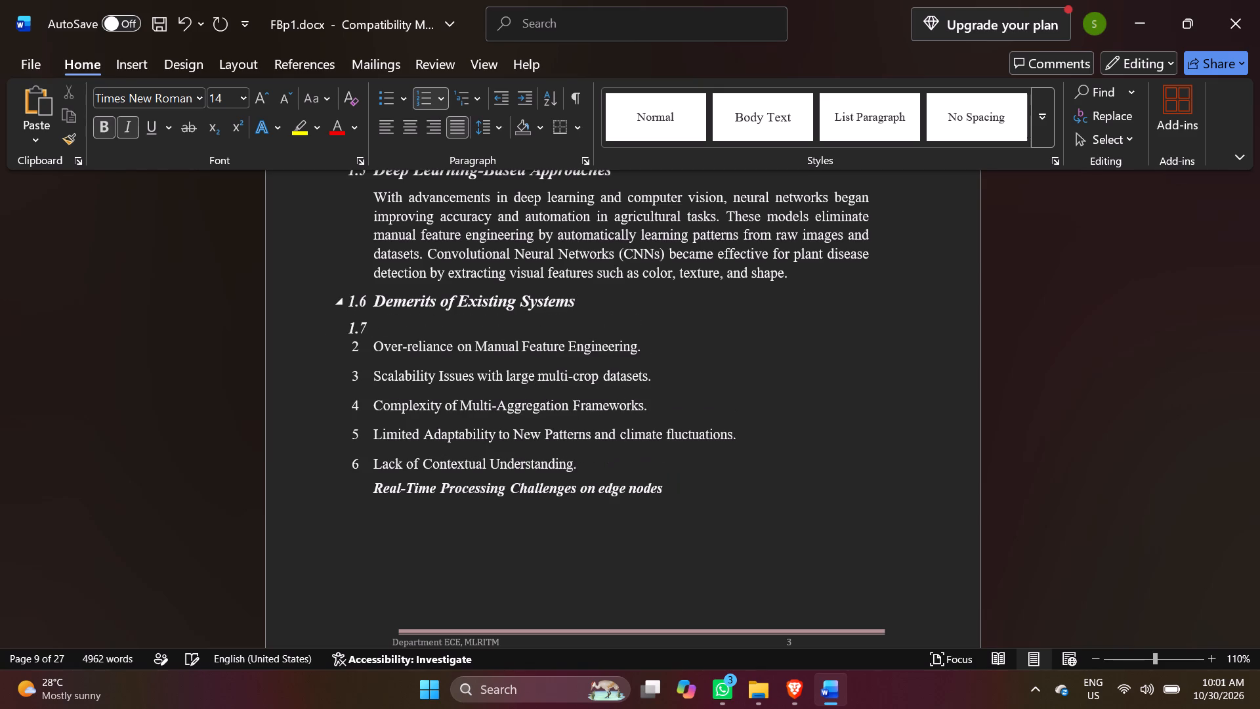
Replace the number of the "Over-reliance on Manual Feature Engineering." item with a round bullet.
left_click(360, 347)
key("BackSpace")
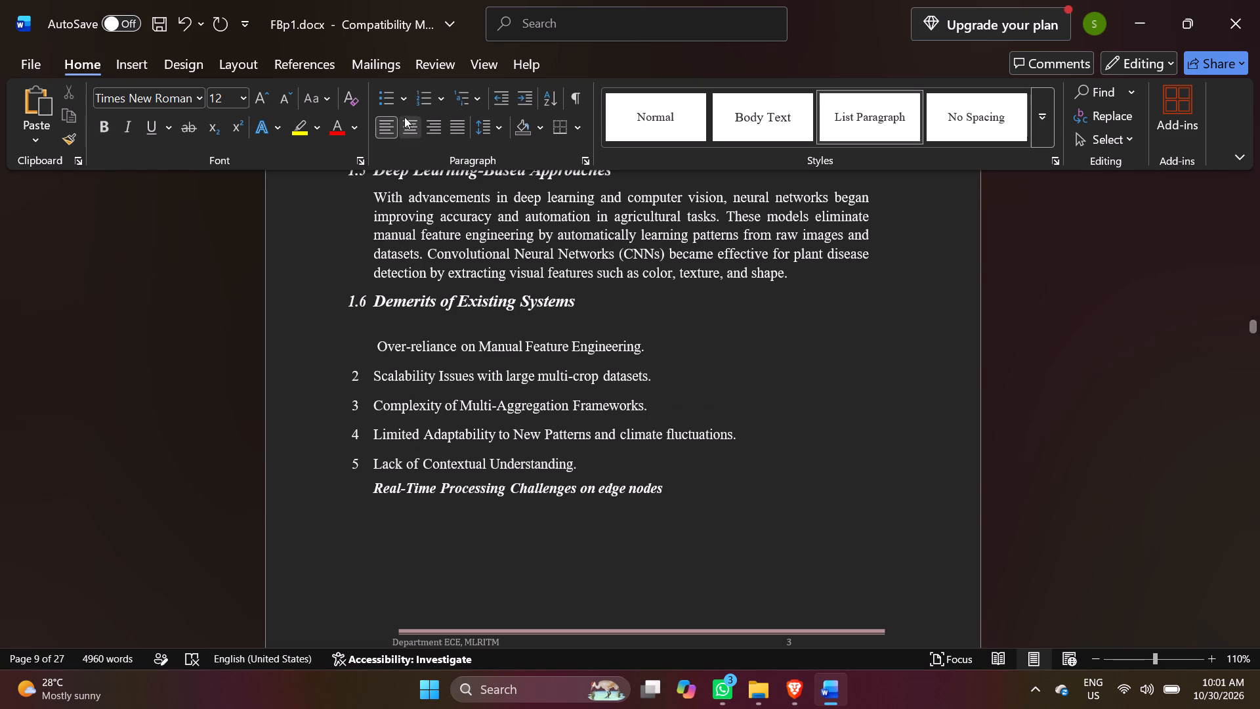
left_click_drag(387, 87, 387, 93)
left_click(387, 93)
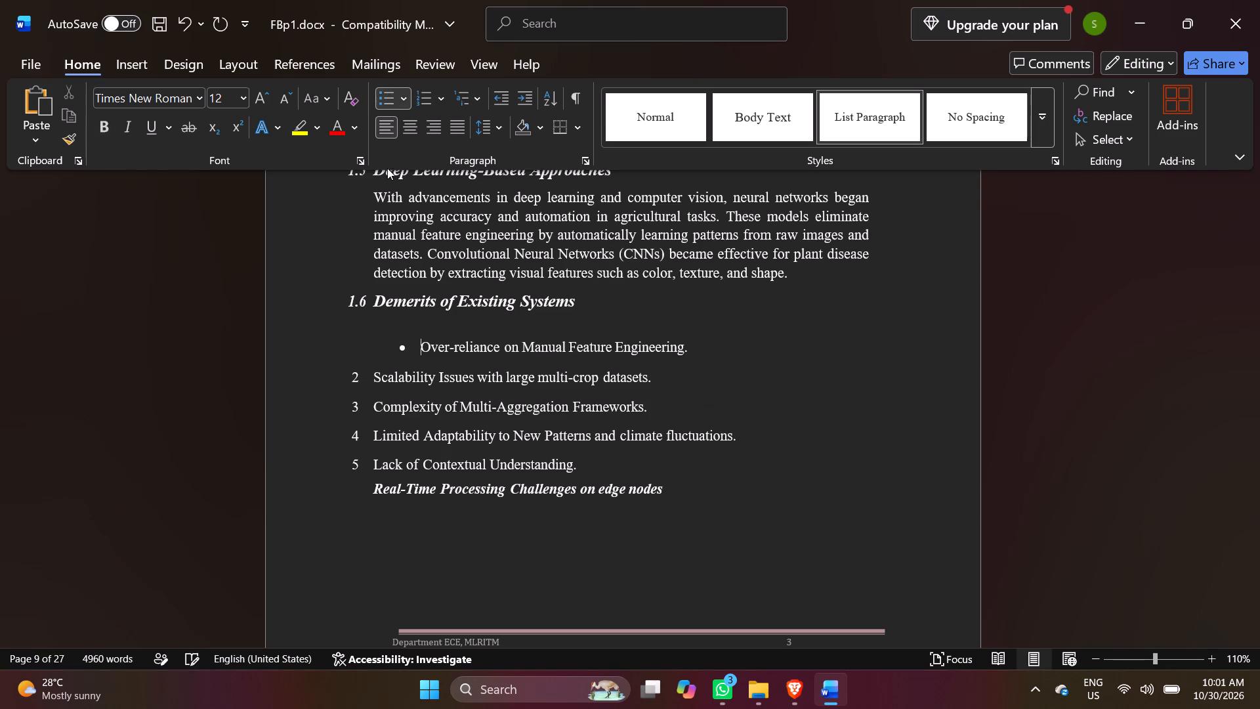
Remove the bullet and indent from the "Over-reliance on Manual Feature Engineering." item.
key("BackSpace")
key("BackSpace")
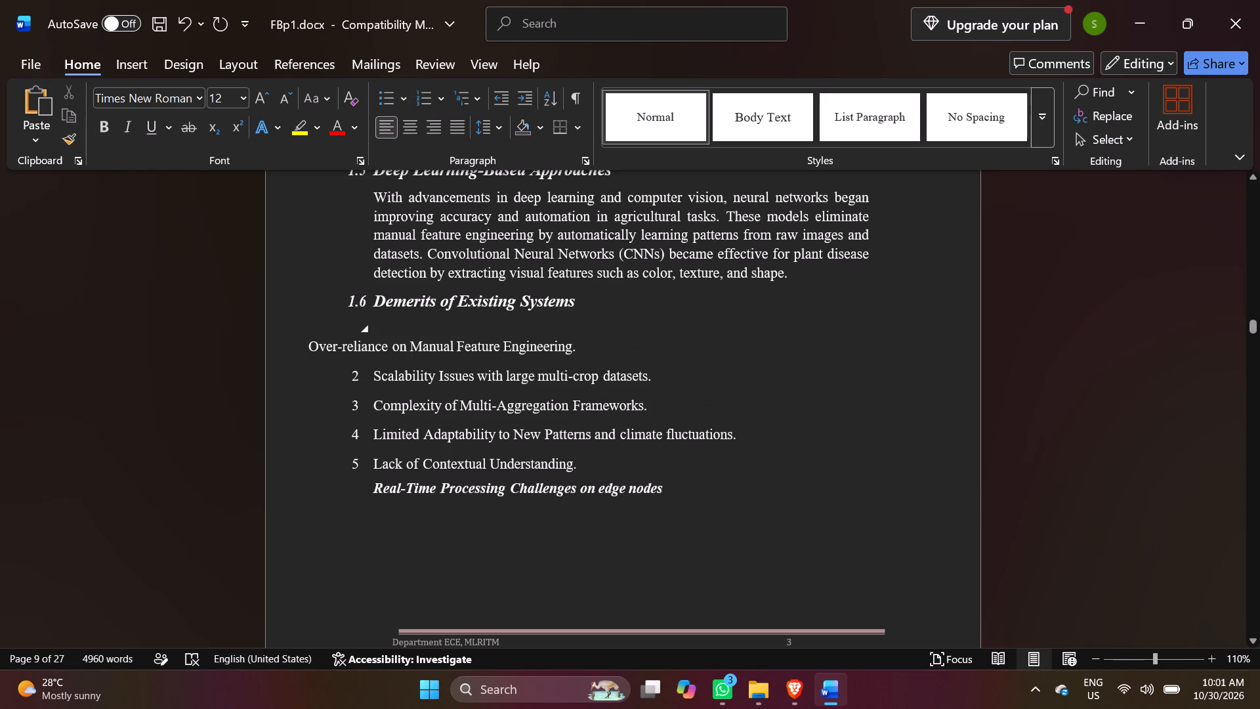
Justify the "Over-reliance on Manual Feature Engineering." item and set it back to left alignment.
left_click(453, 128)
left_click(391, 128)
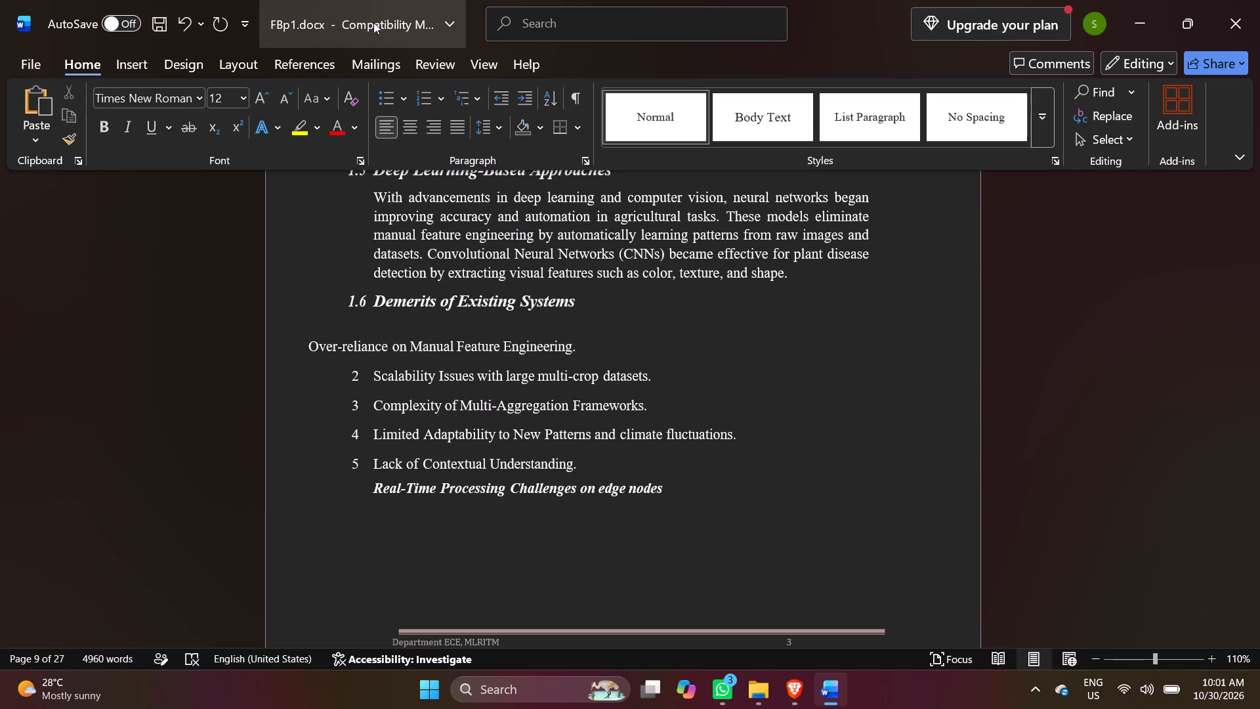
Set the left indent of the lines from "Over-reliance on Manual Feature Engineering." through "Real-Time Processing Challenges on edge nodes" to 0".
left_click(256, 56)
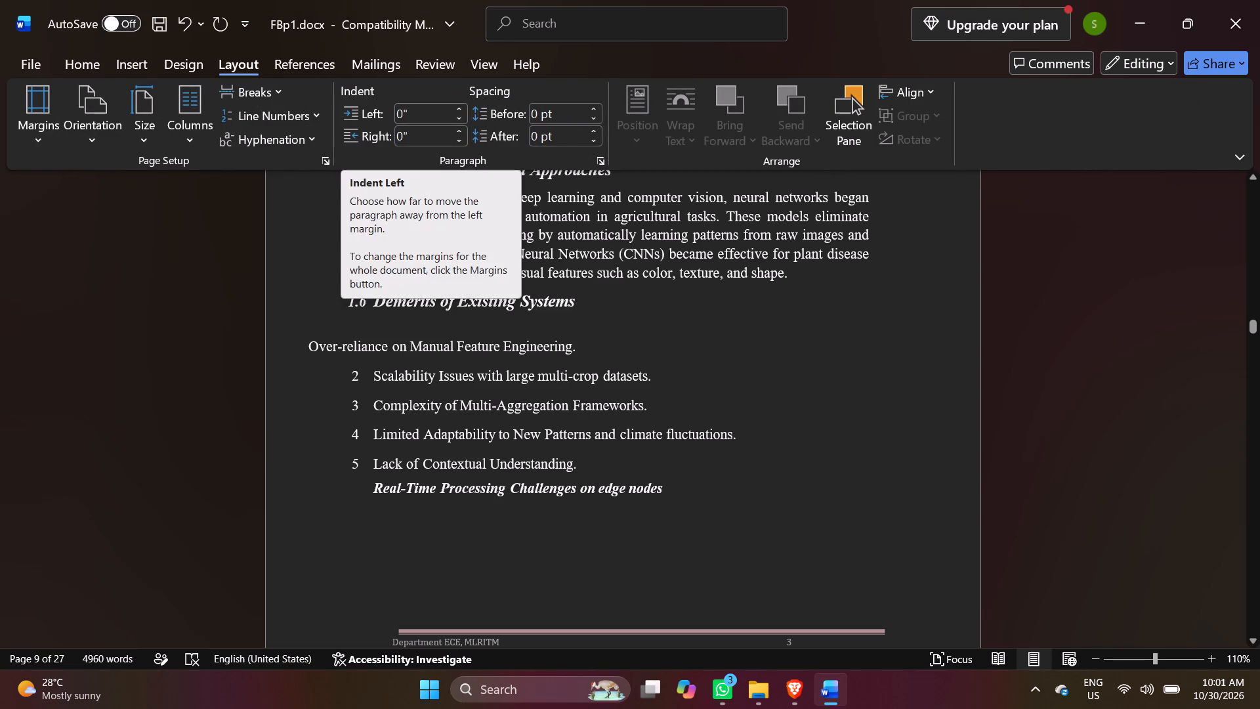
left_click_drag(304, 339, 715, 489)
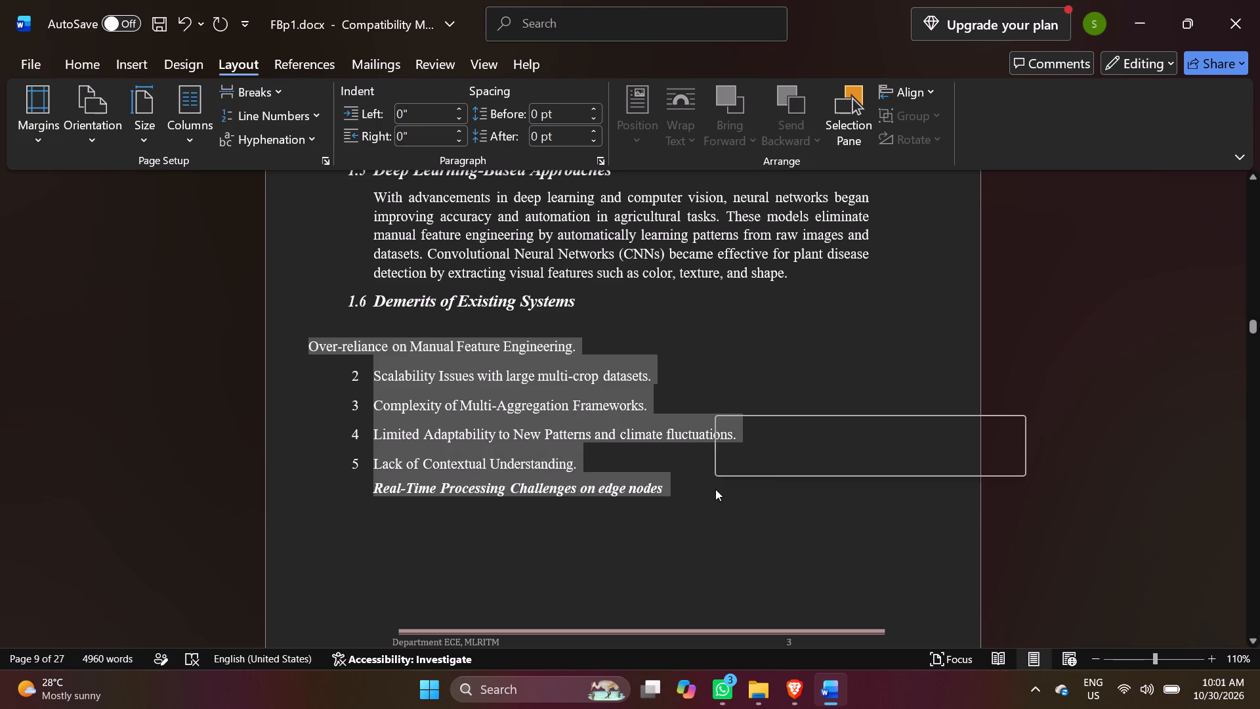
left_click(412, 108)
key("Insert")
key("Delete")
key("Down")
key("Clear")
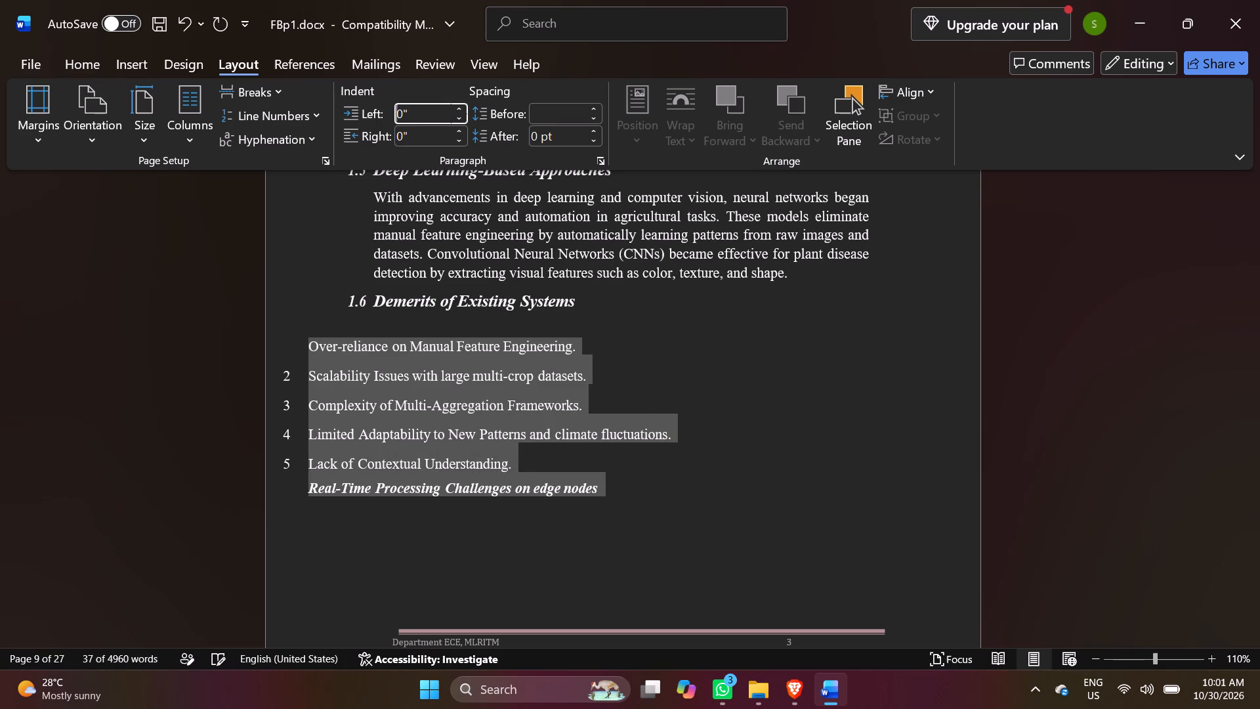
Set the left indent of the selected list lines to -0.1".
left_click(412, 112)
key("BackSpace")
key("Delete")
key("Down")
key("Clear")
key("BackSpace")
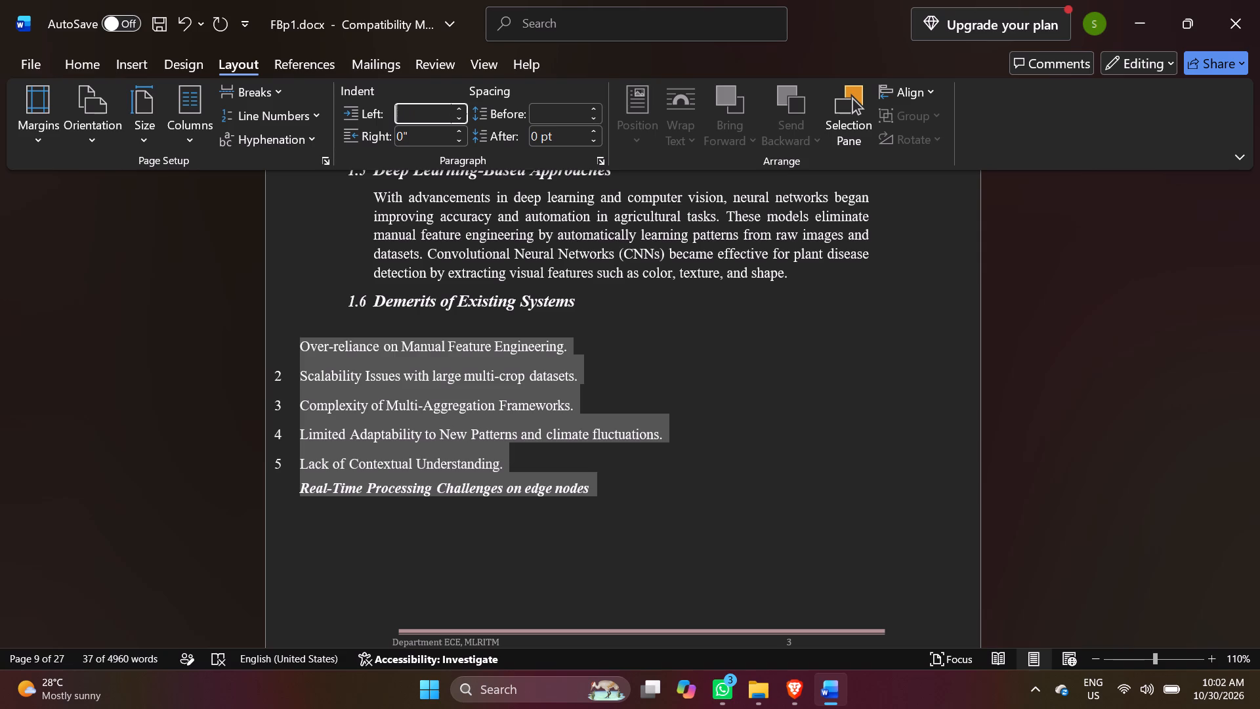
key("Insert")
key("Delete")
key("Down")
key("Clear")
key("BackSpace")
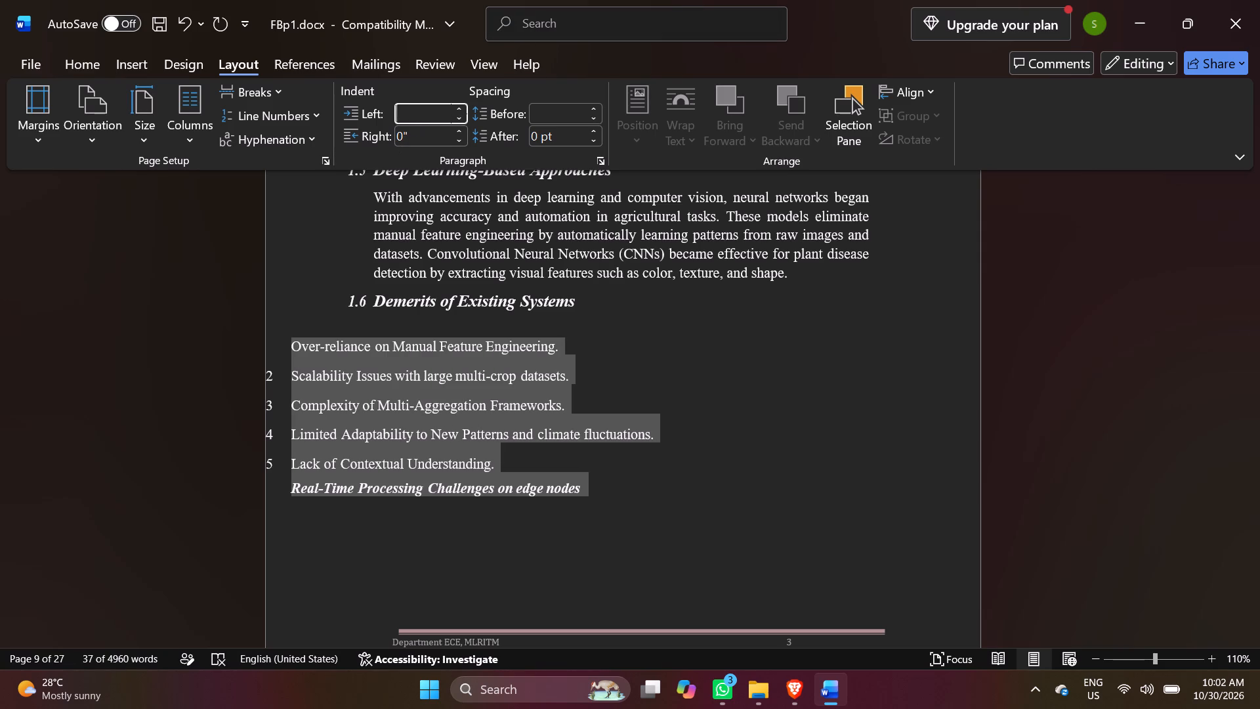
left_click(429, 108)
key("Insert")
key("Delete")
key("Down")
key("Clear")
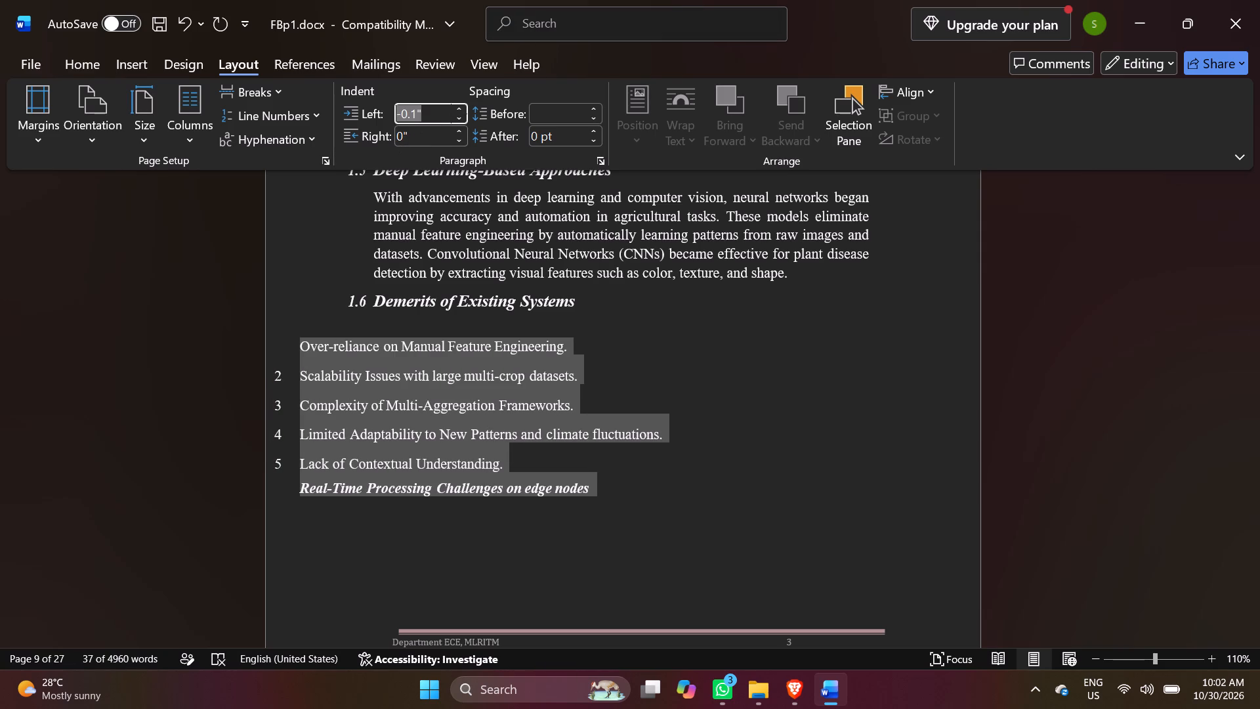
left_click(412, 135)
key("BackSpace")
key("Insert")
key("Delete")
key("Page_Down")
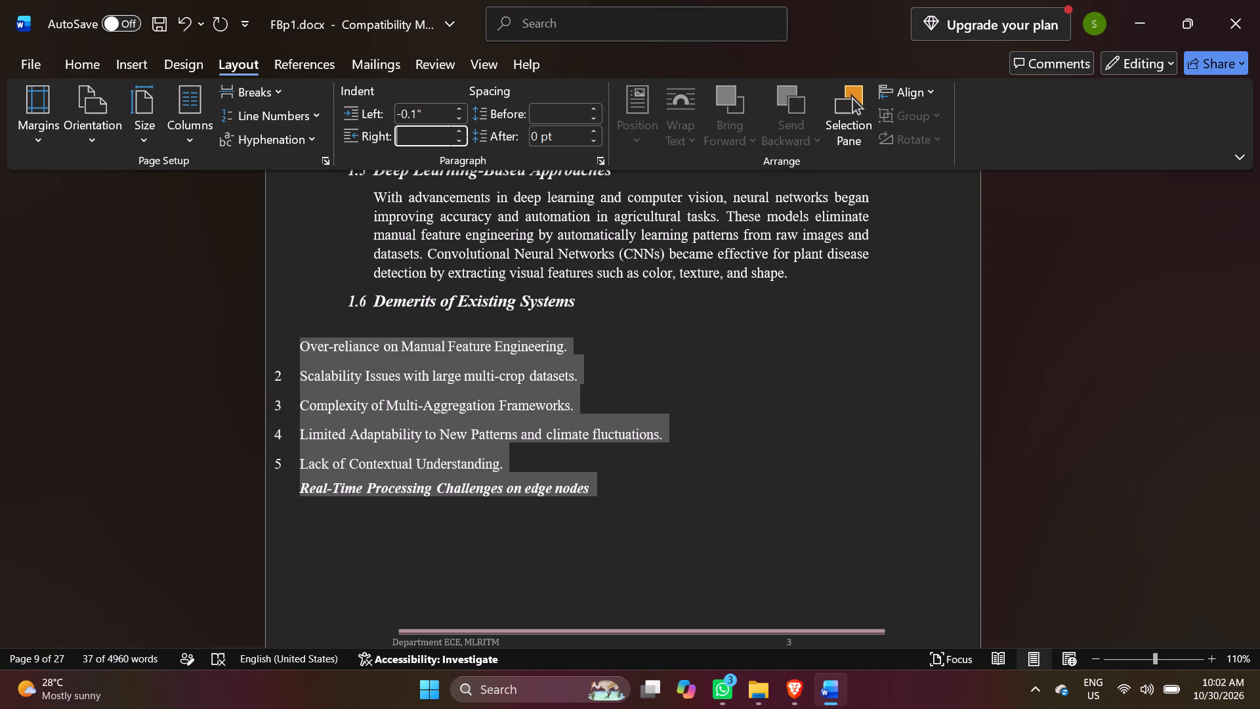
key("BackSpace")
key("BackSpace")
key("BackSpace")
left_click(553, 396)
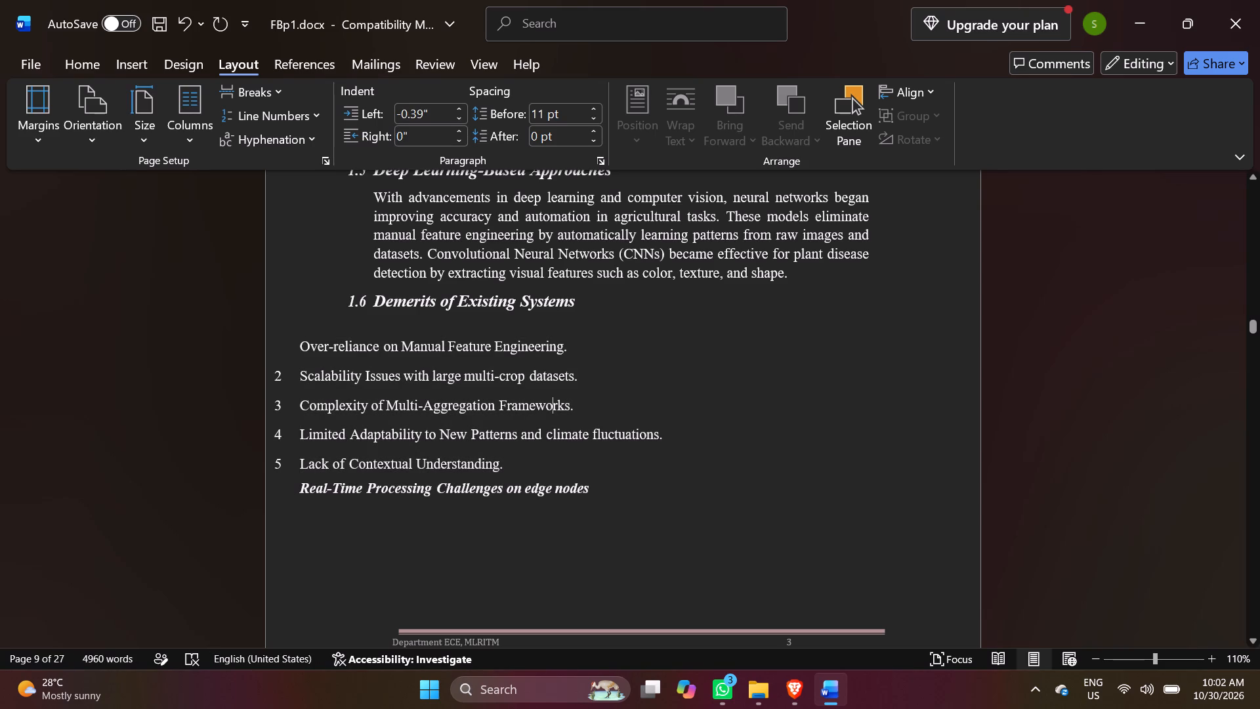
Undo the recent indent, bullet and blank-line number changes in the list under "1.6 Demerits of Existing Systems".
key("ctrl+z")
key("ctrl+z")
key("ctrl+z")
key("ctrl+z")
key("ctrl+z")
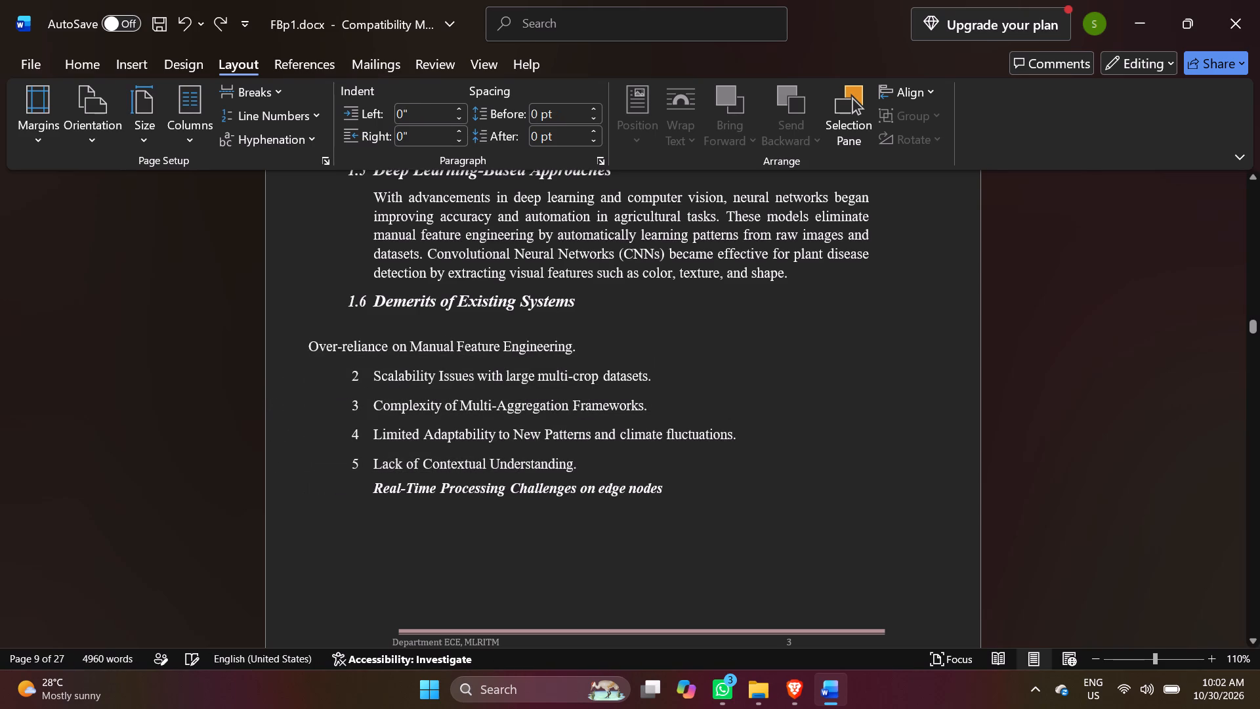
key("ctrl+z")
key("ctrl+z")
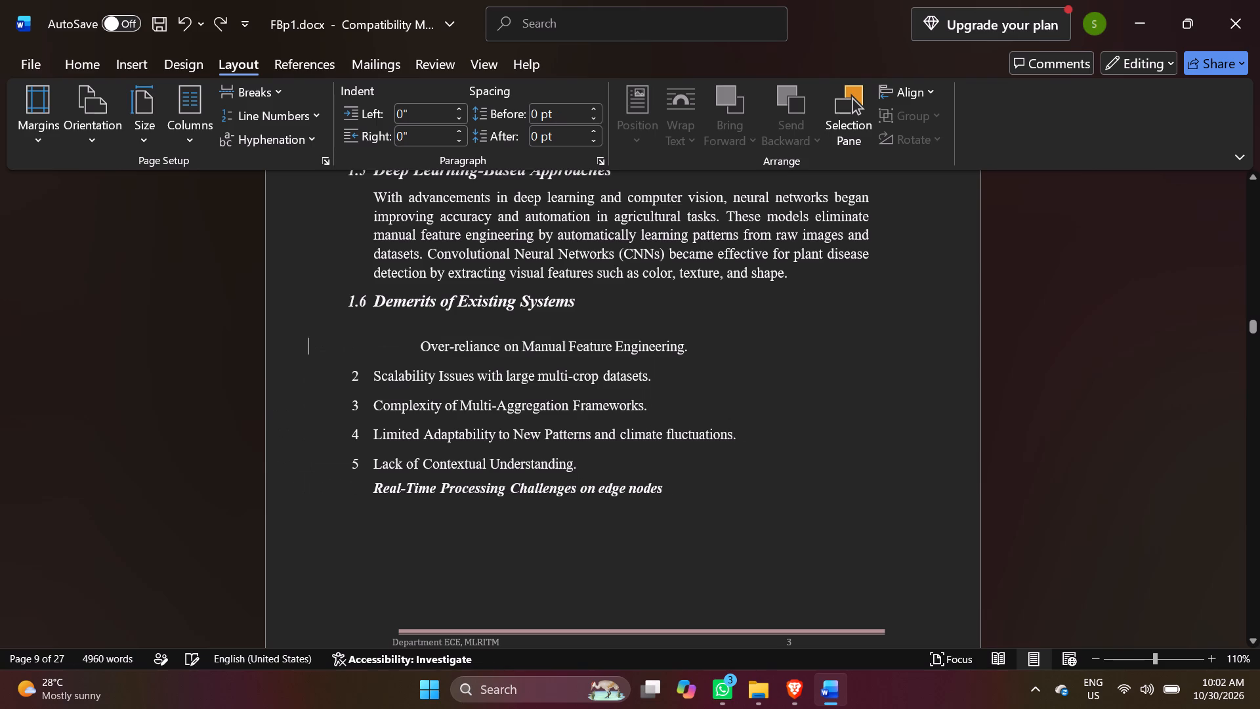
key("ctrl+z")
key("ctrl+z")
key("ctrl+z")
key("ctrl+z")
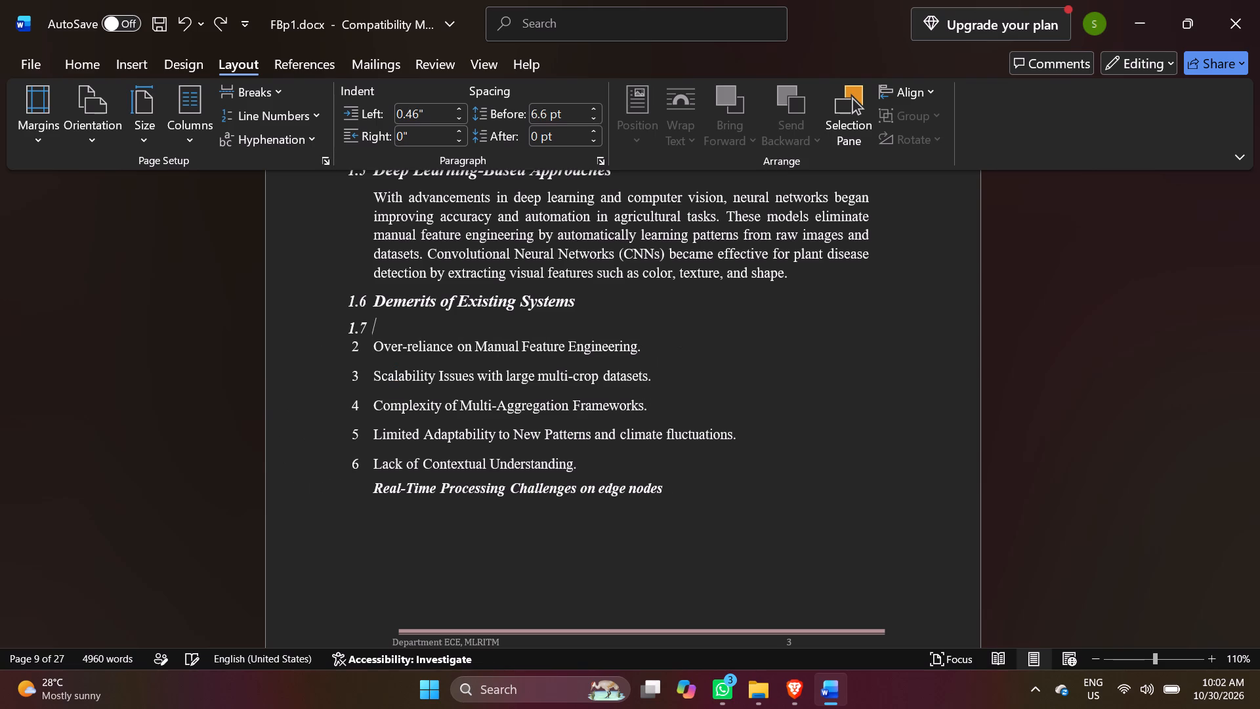
Remove the "1.7" number from the blank line below the "1.6 Demerits of Existing Systems" heading.
key("BackSpace")
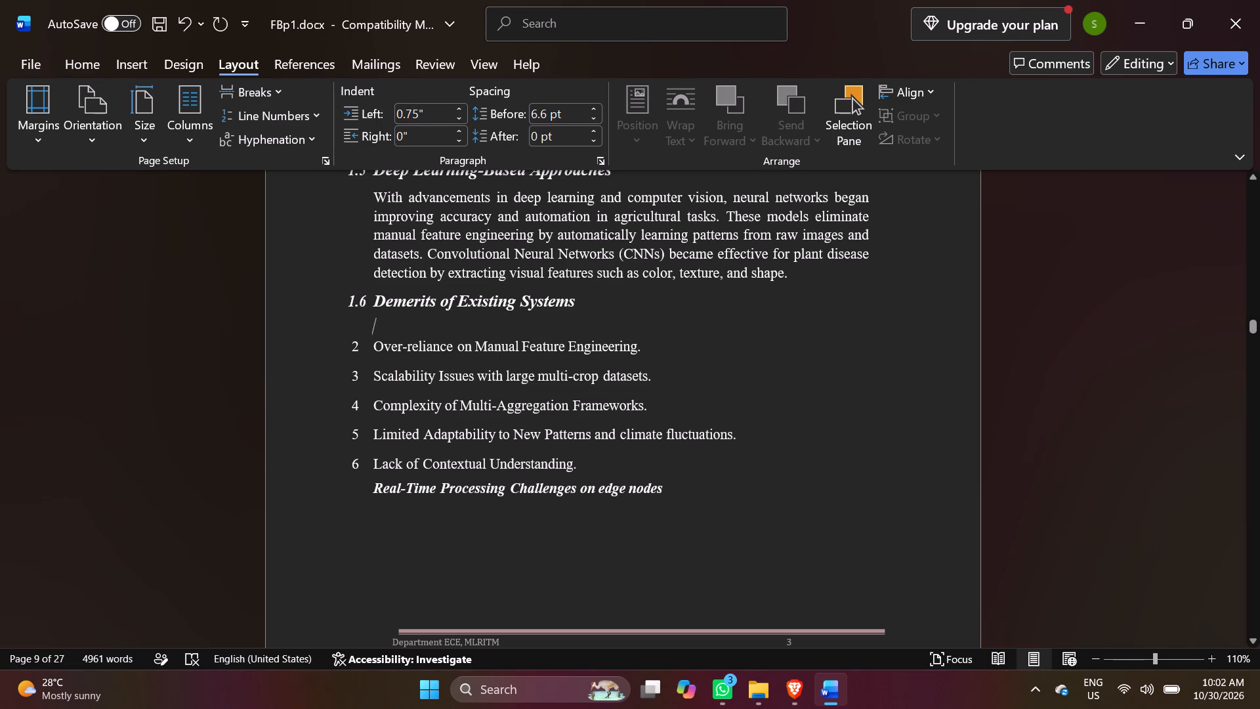
left_click(363, 472)
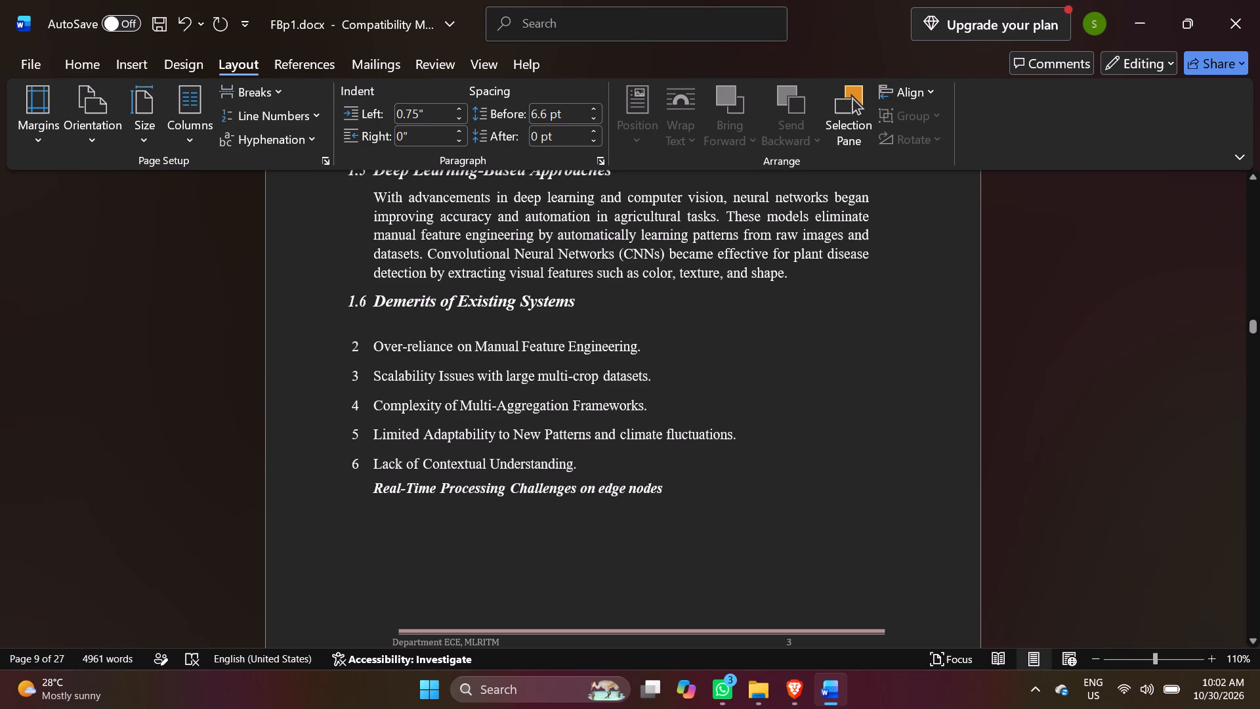
left_click(360, 340)
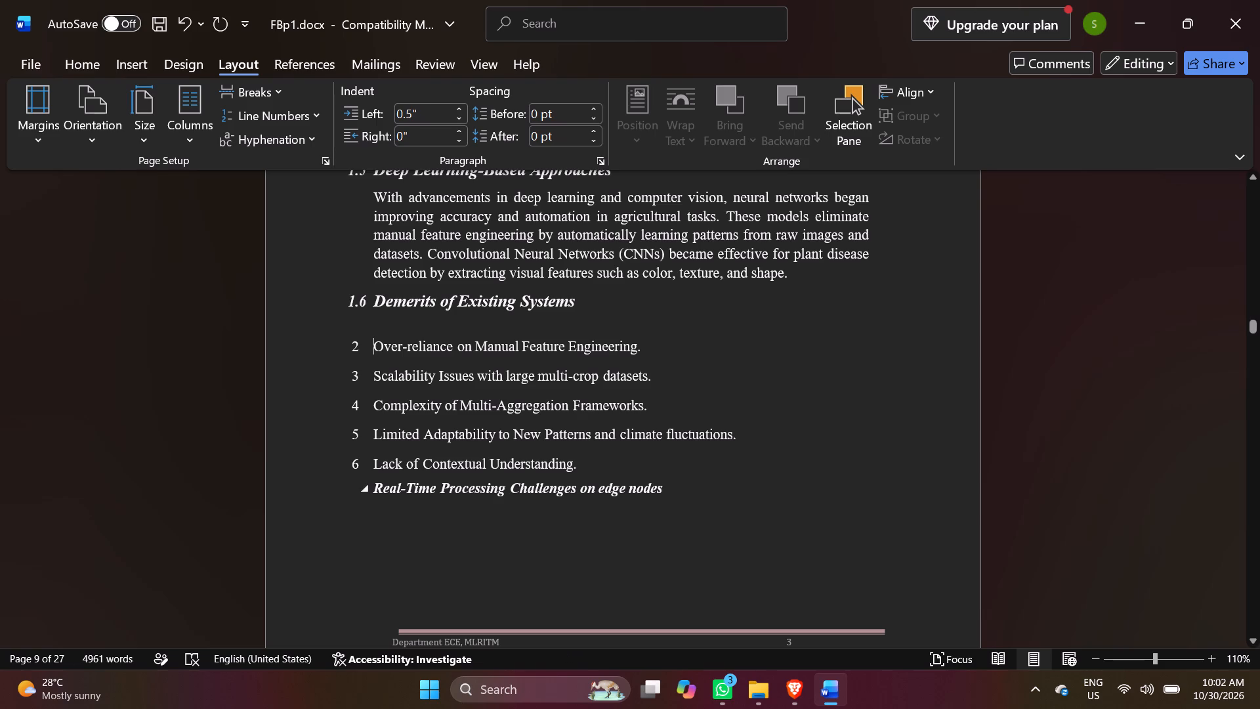
Insert seven blank lines before "Real-Time Processing Challenges on edge nodes" to push it onto the next page.
left_click(374, 486)
key("Return")
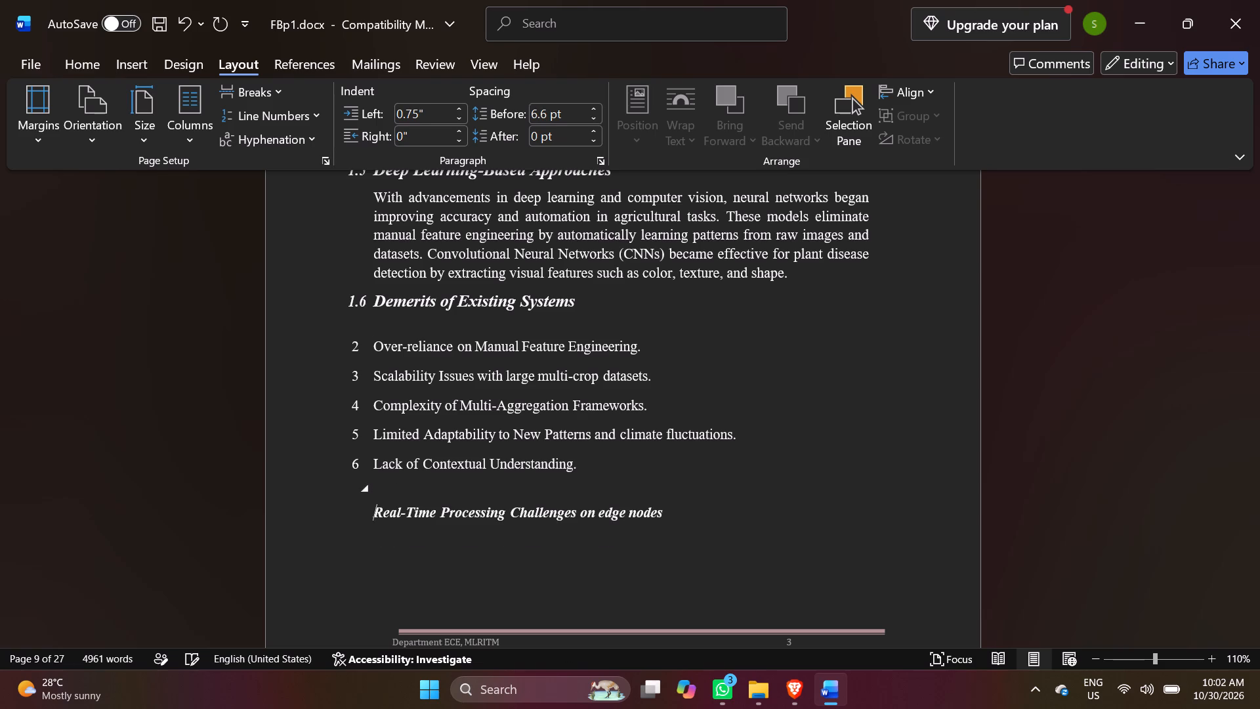
key("Return")
key("Return")
key("Return")
key("Return")
key("Return")
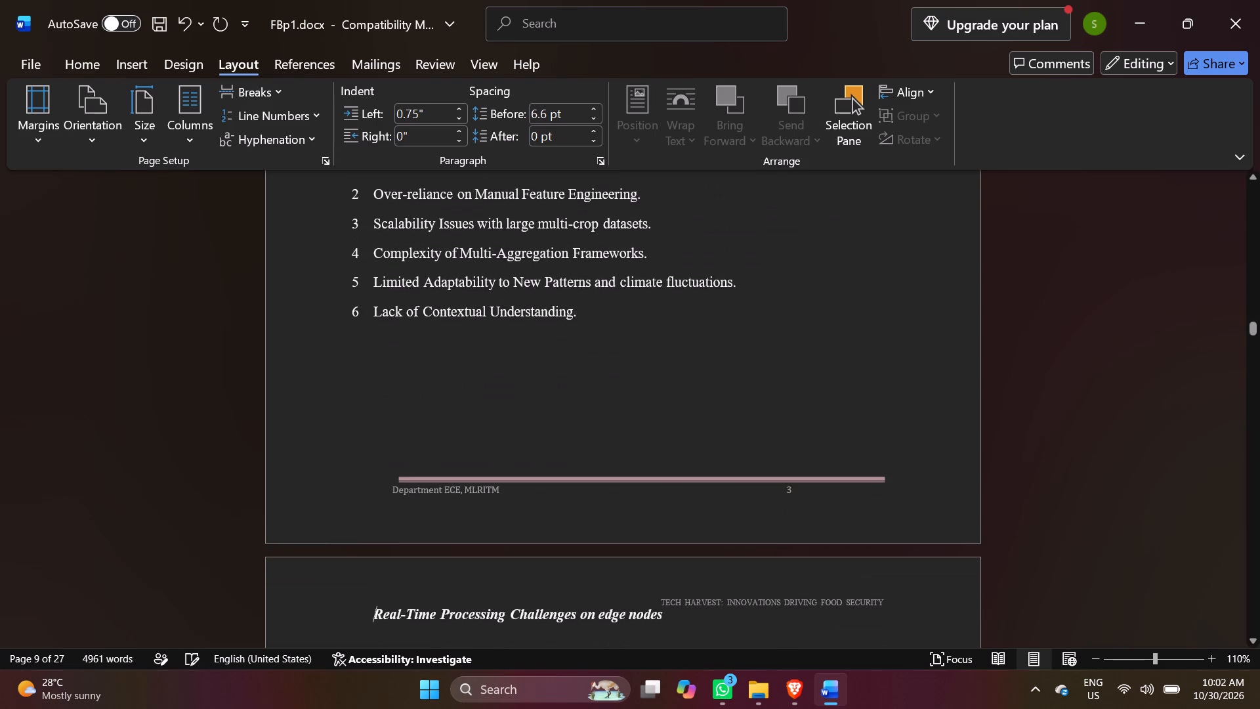
key("Return")
Delete the "Real-Time Processing Challenges on edge nodes" line at the top of the following page.
scroll(374, 486, "up", 1)
scroll(374, 486, "down", 1)
scroll(374, 486, "up", 1)
scroll(374, 486, "down", 1)
scroll(374, 486, "up", 1)
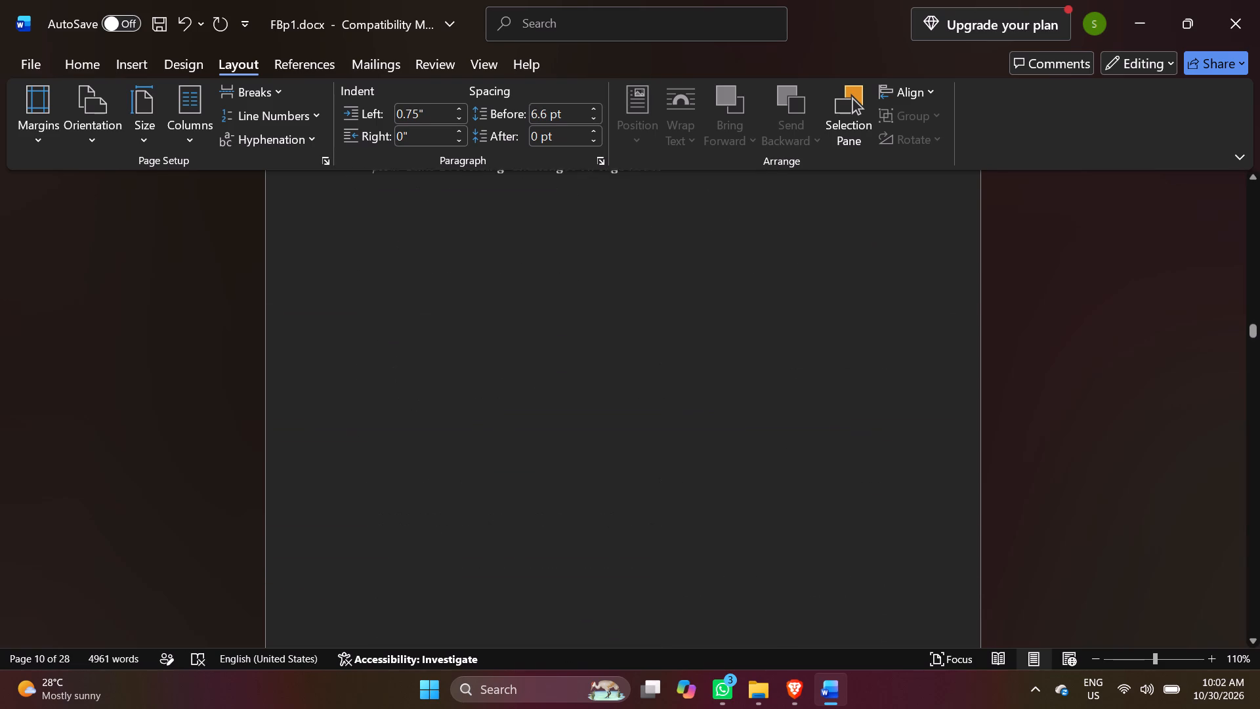
scroll(374, 486, "up", 1)
scroll(374, 486, "down", 2)
scroll(374, 486, "up", 2)
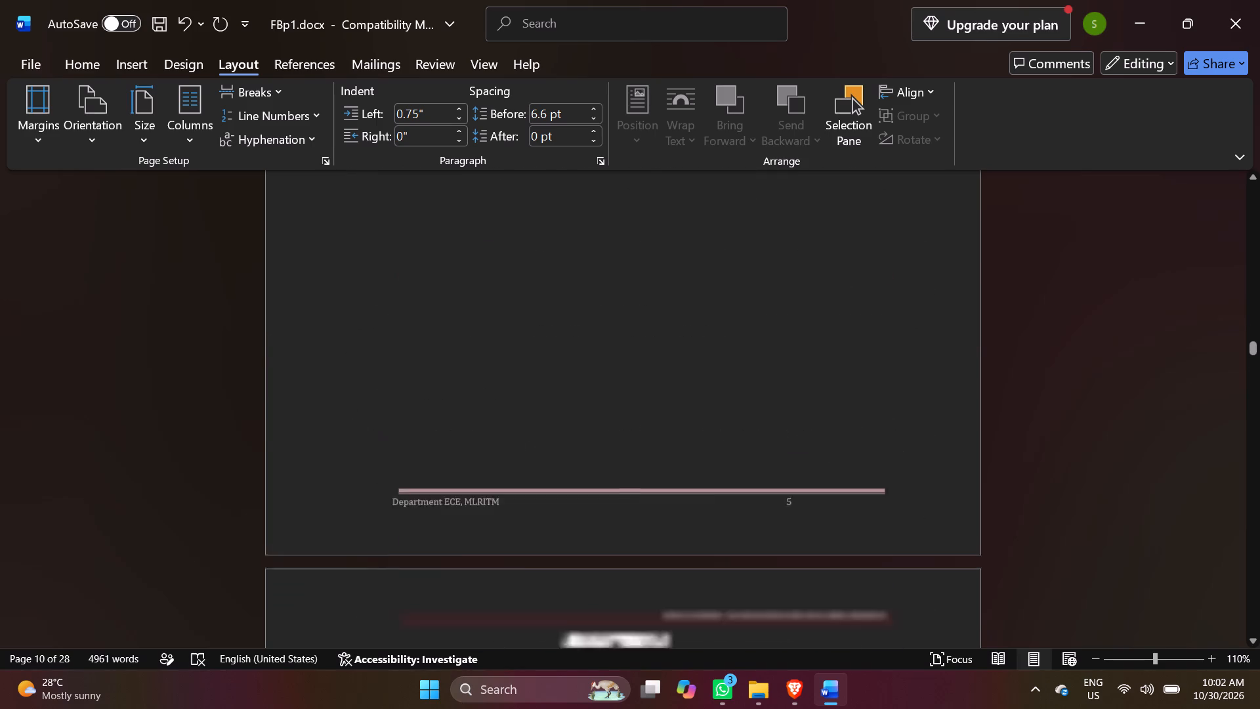
scroll(374, 486, "up", 2)
scroll(374, 486, "down", 1)
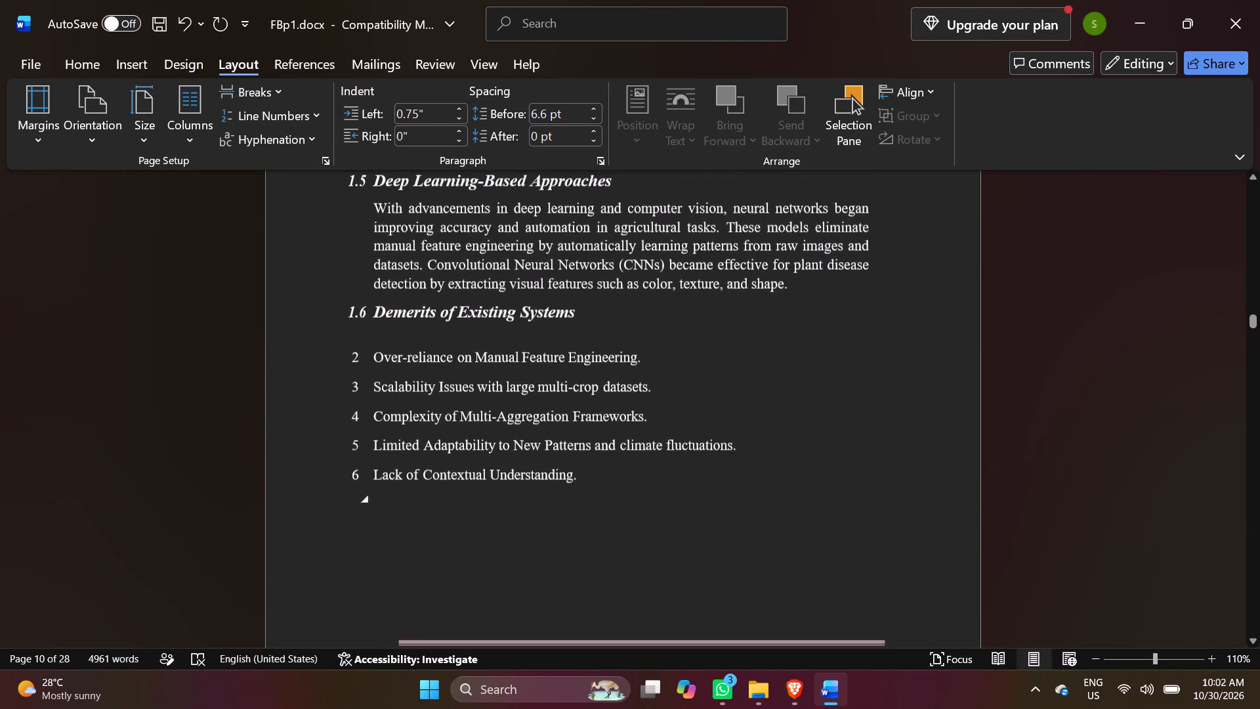
scroll(374, 486, "down", 1)
left_click_drag(667, 584, 388, 588)
key("BackSpace")
key("BackSpace")
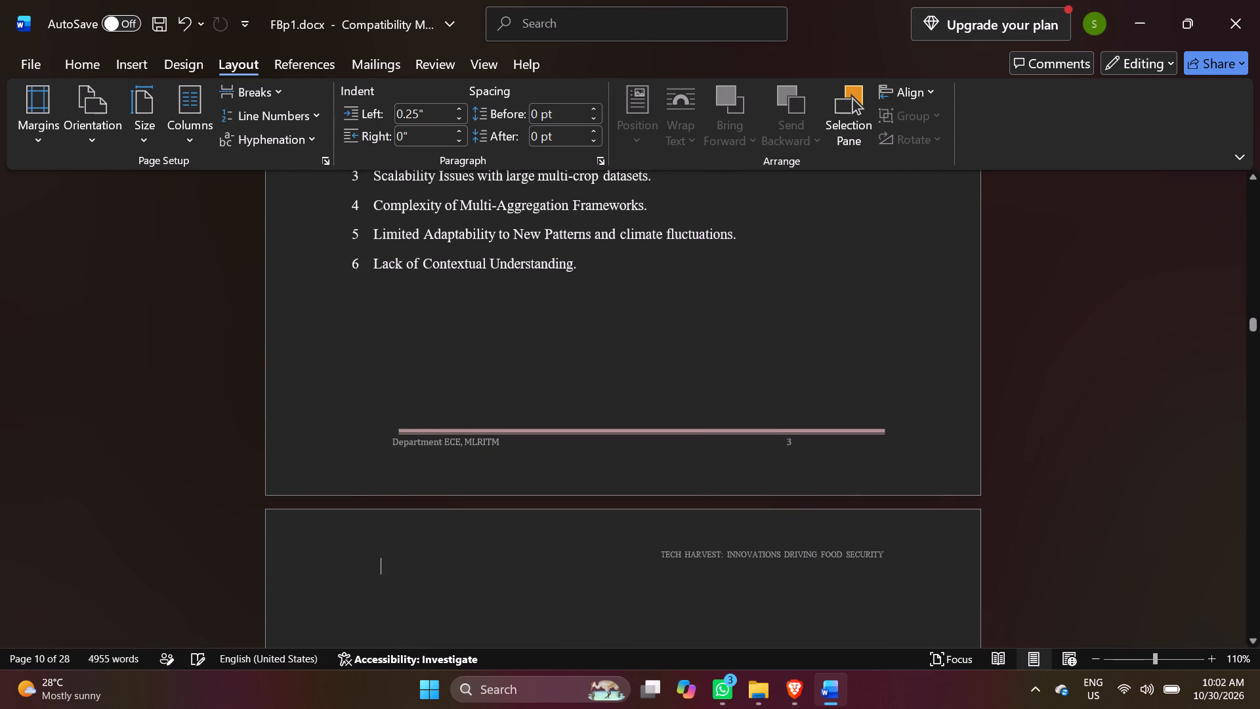
Remove the list number from the "Over-reliance on Manual Feature Engineering." item.
scroll(388, 588, "down", 5)
scroll(388, 588, "up", 2)
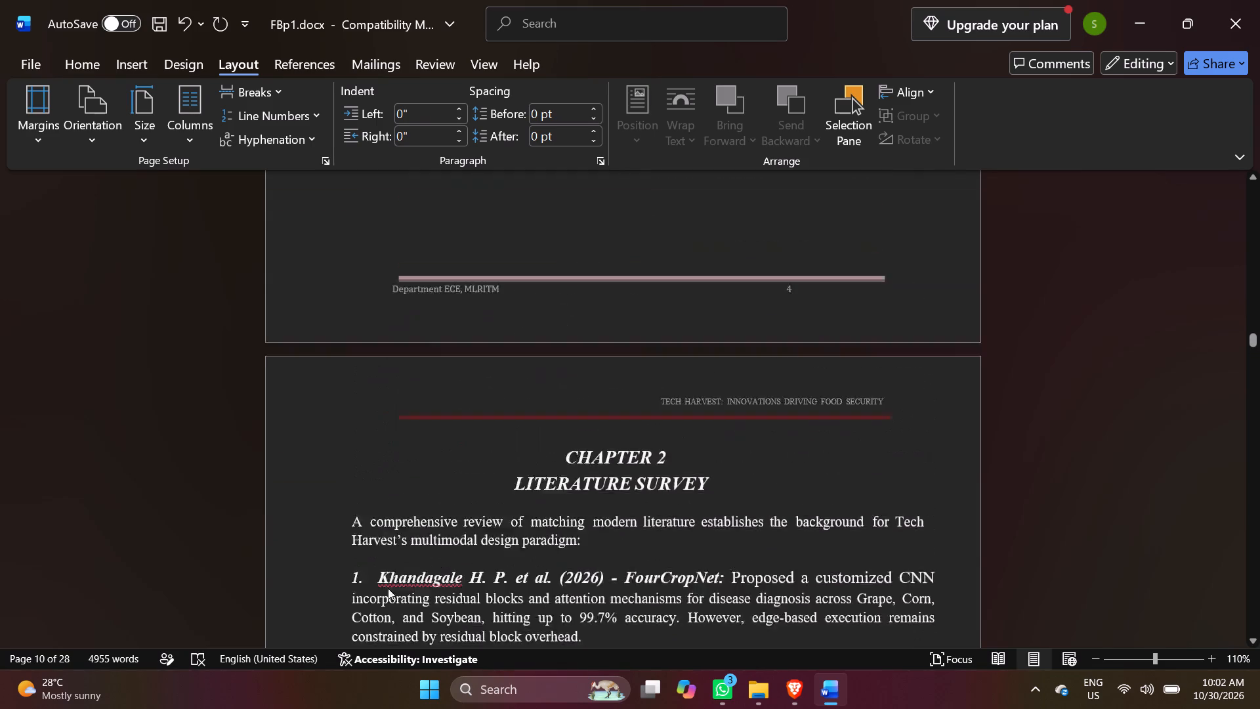
scroll(388, 588, "up", 2)
scroll(388, 588, "down", 1)
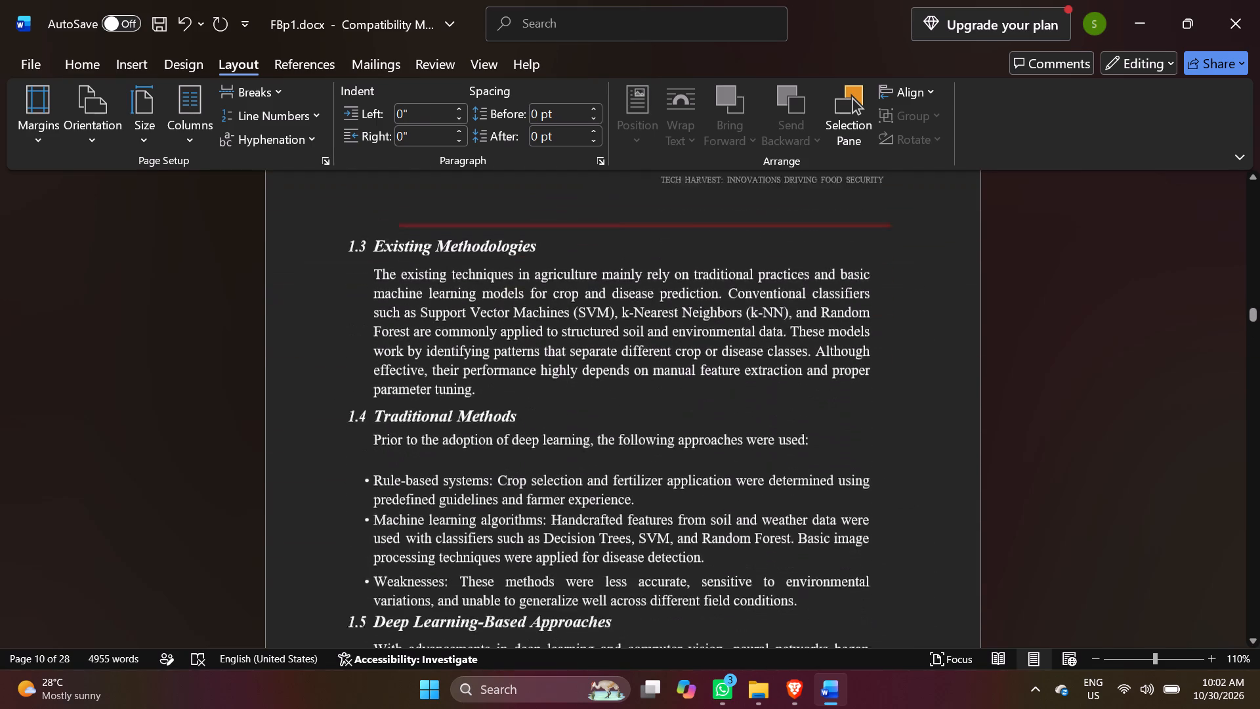
scroll(388, 588, "down", 4)
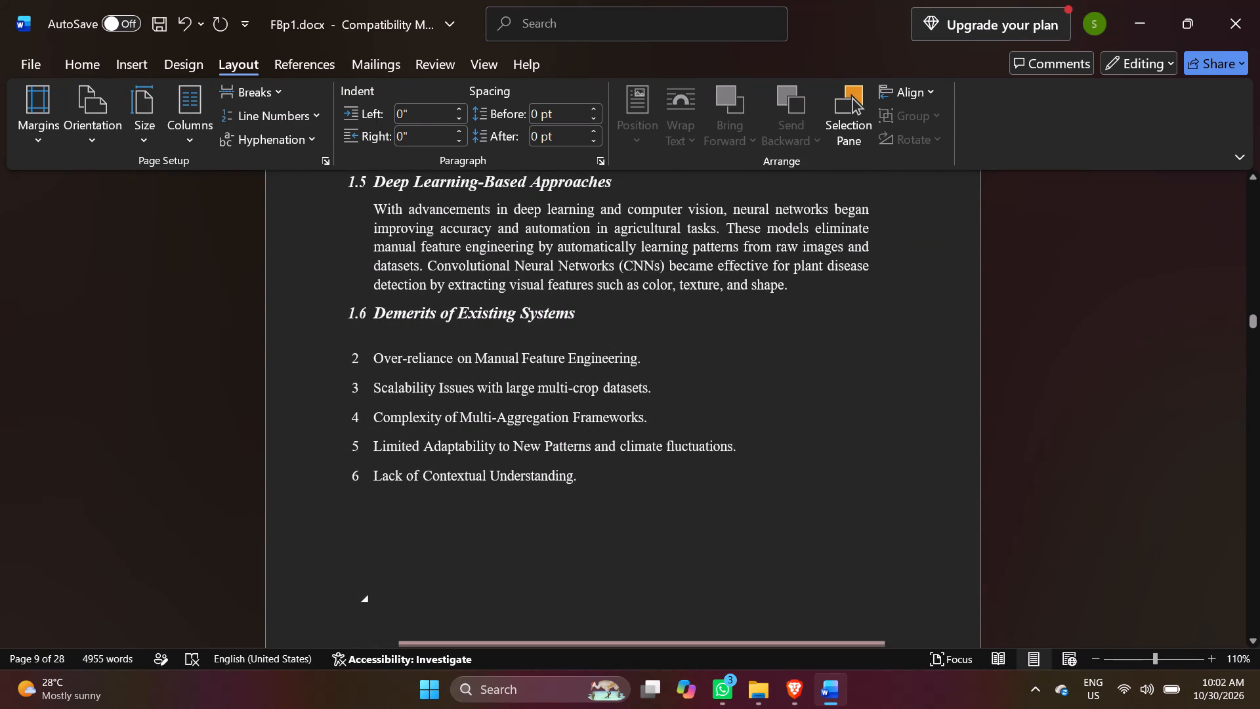
left_click(360, 353)
key("BackSpace")
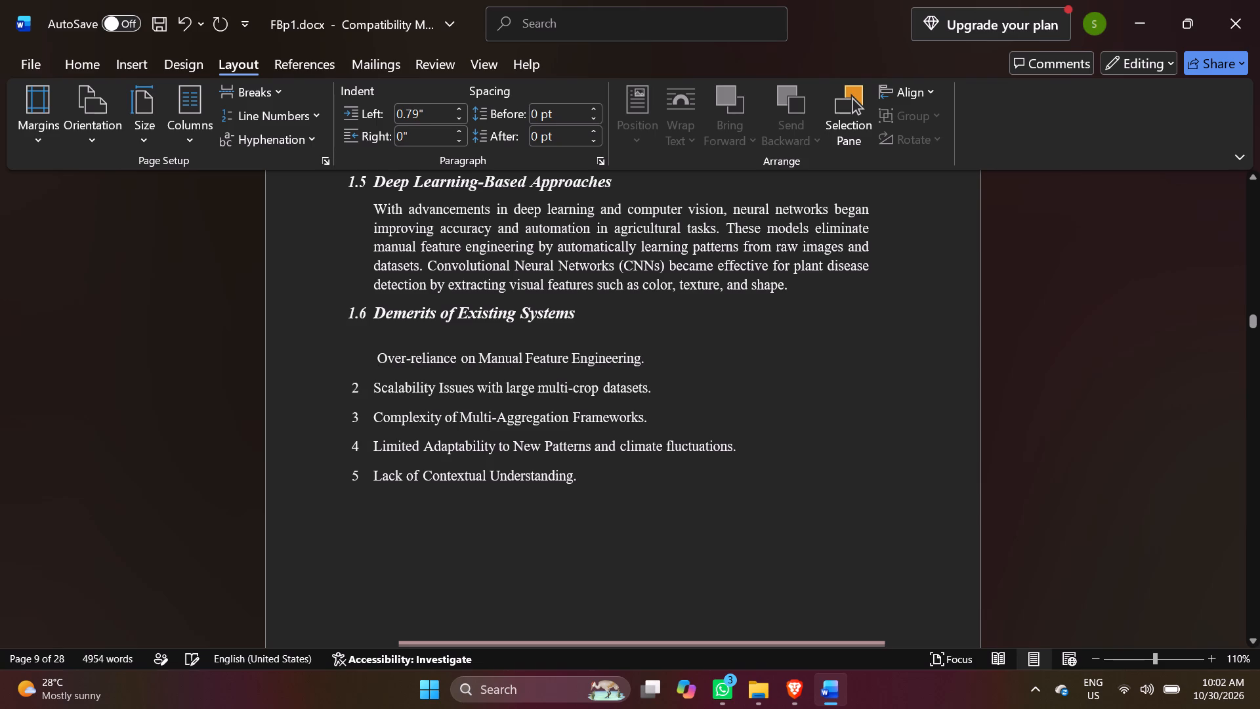
Apply a bullet to the "Over-reliance on Manual Feature Engineering." item and clear it together with the indent.
left_click(150, 71)
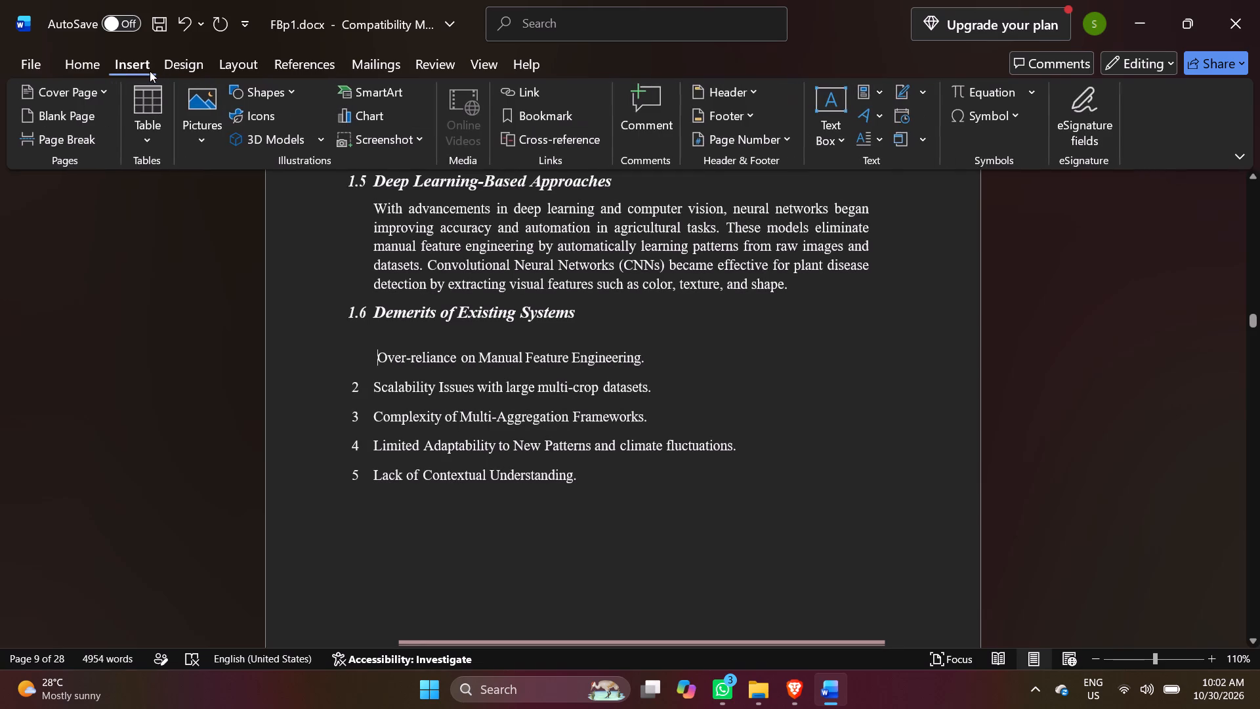
left_click(89, 66)
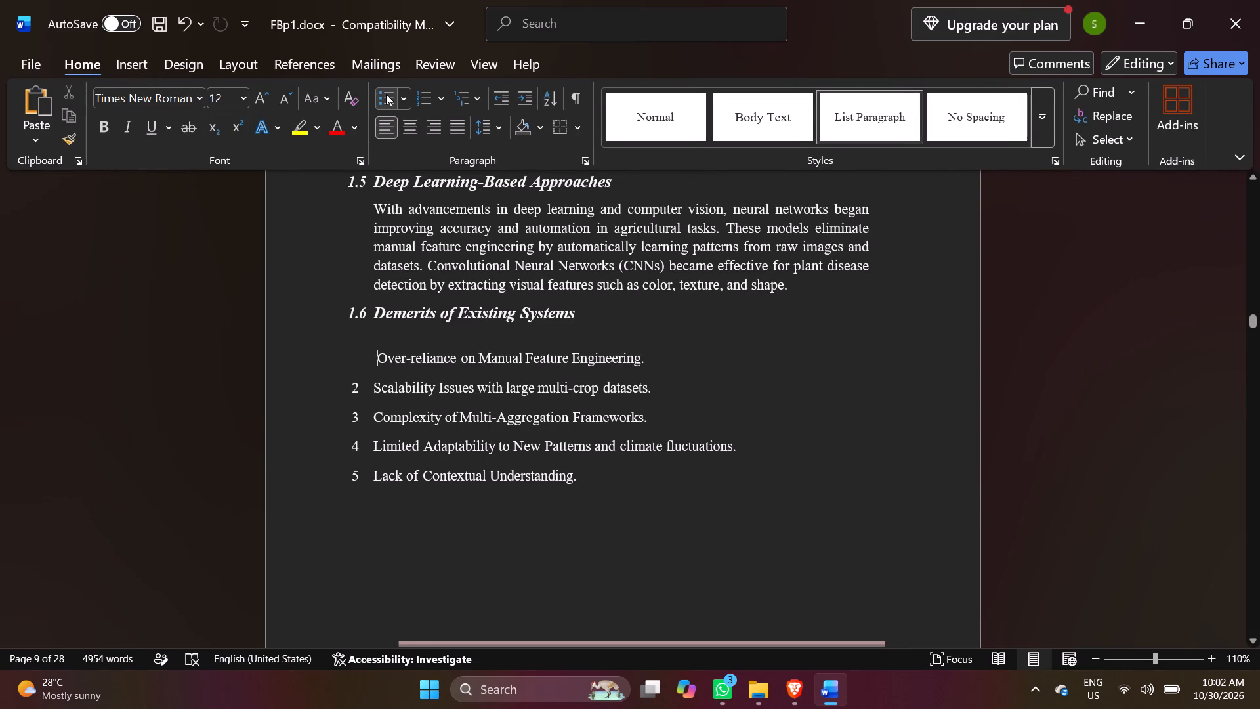
left_click(386, 94)
key("BackSpace")
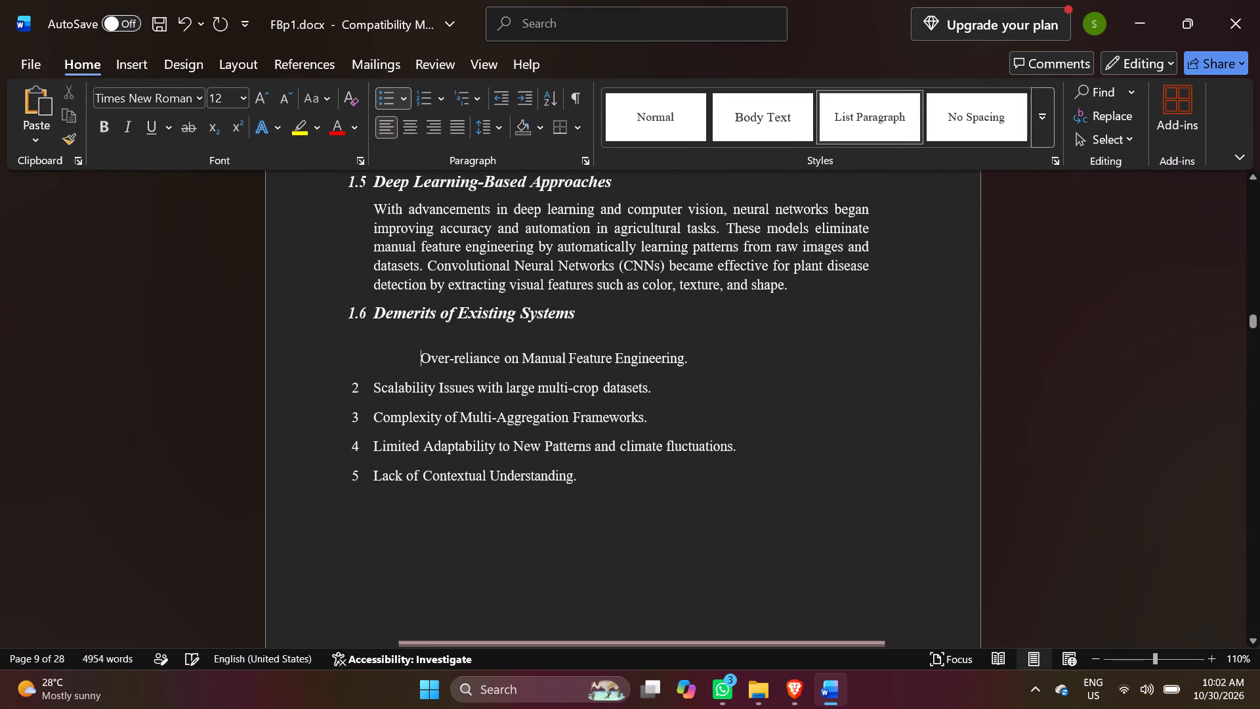
key("BackSpace")
Insert 18 spaces before "Over-reliance on Manual Feature Engineering." to align its text with the list items below.
key("space")
key("space")
key("space")
key("space")
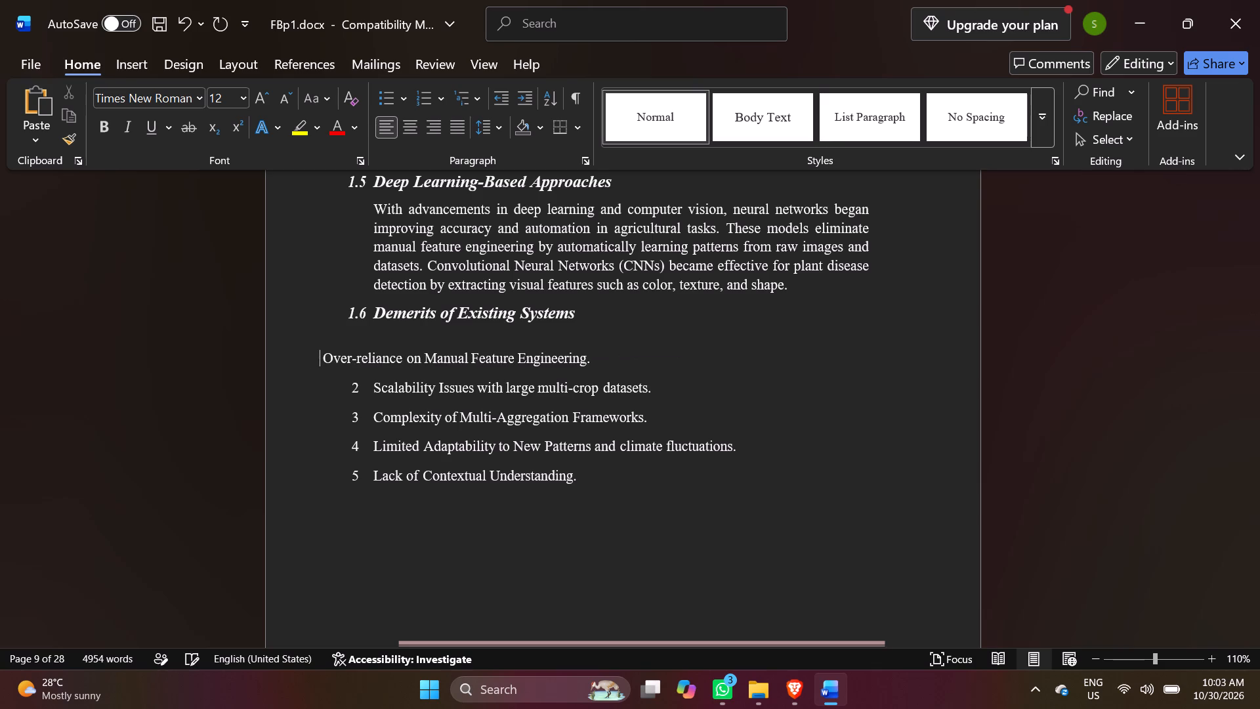
key("space")
key("space")
key("space")
key("space")
key("space")
key("space")
key("space")
key("space")
key("space")
key("space")
key("space")
key("space")
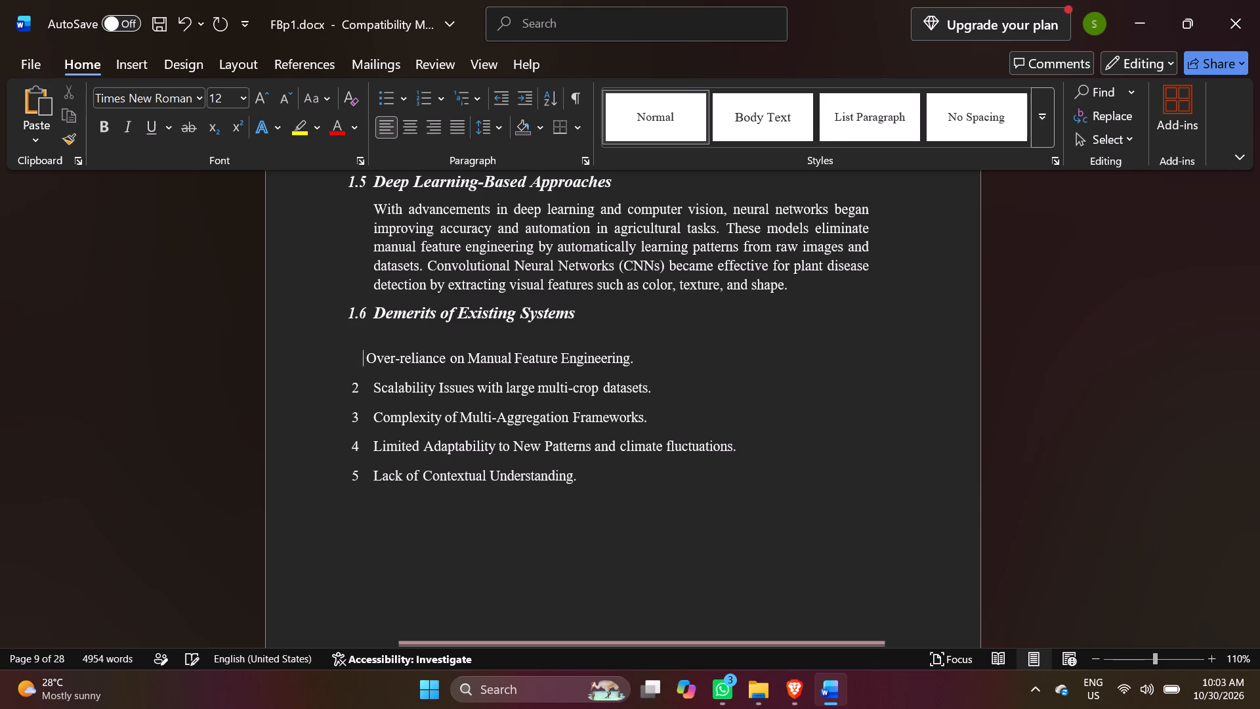
key("space")
key("space")
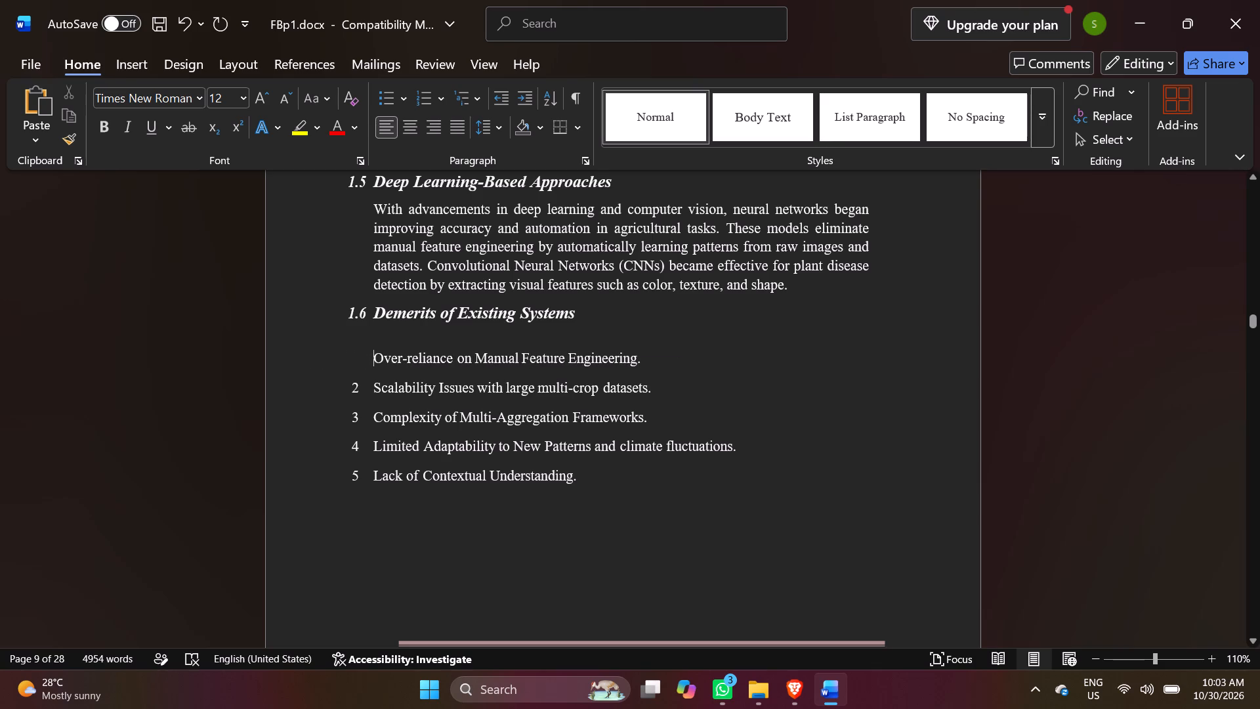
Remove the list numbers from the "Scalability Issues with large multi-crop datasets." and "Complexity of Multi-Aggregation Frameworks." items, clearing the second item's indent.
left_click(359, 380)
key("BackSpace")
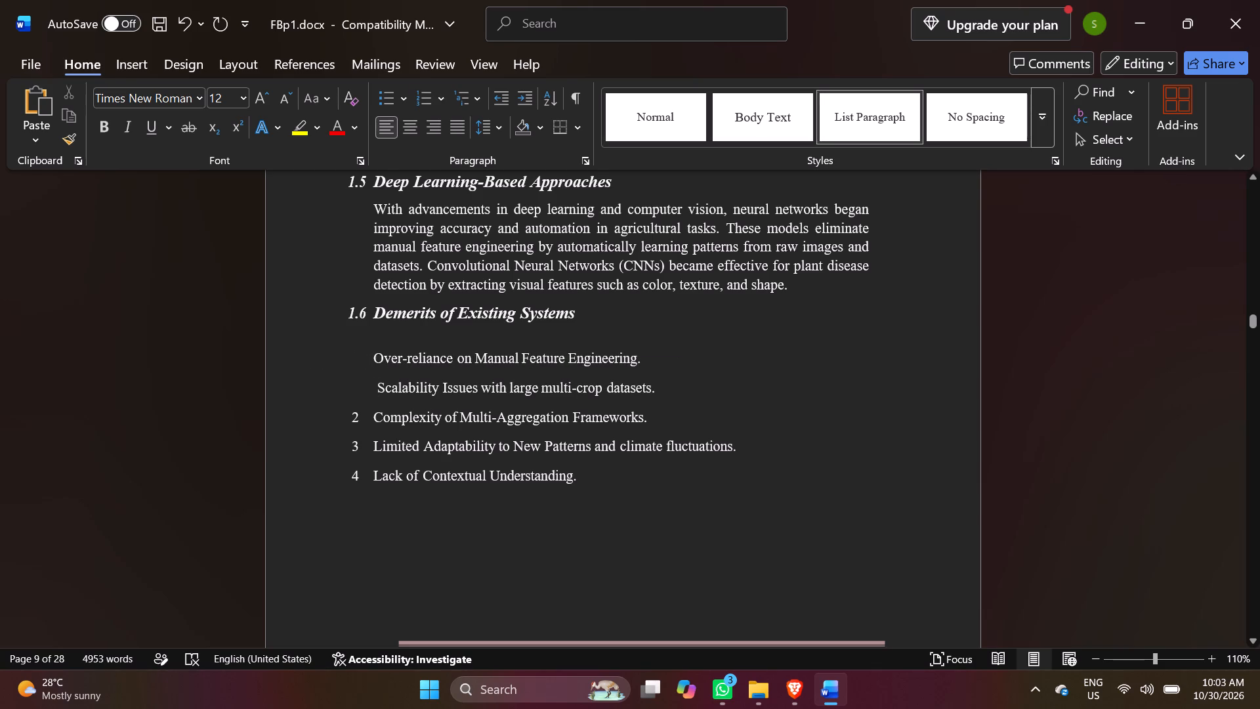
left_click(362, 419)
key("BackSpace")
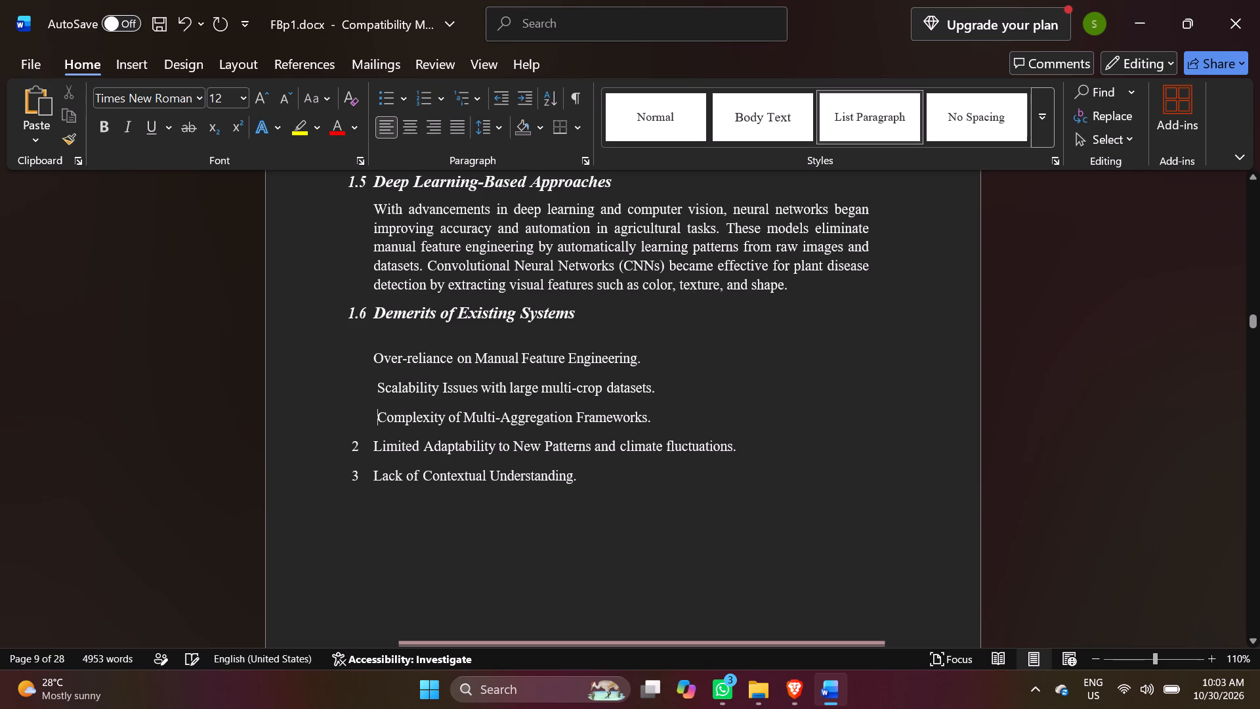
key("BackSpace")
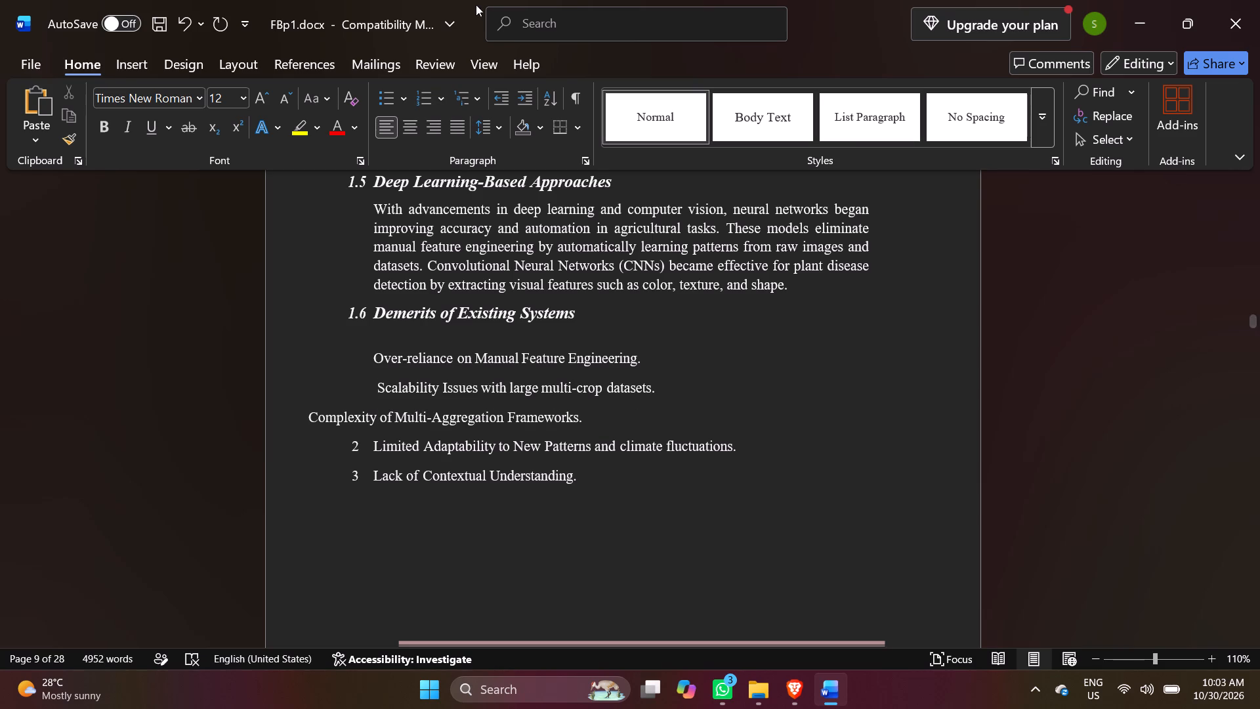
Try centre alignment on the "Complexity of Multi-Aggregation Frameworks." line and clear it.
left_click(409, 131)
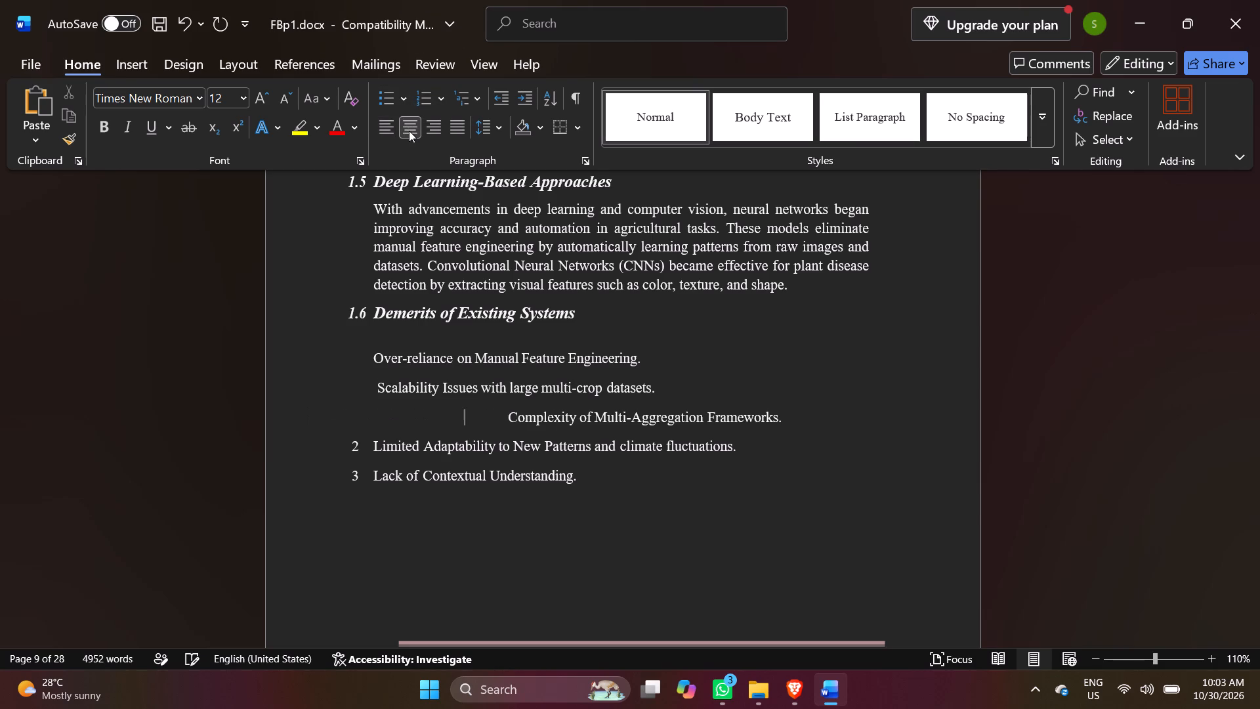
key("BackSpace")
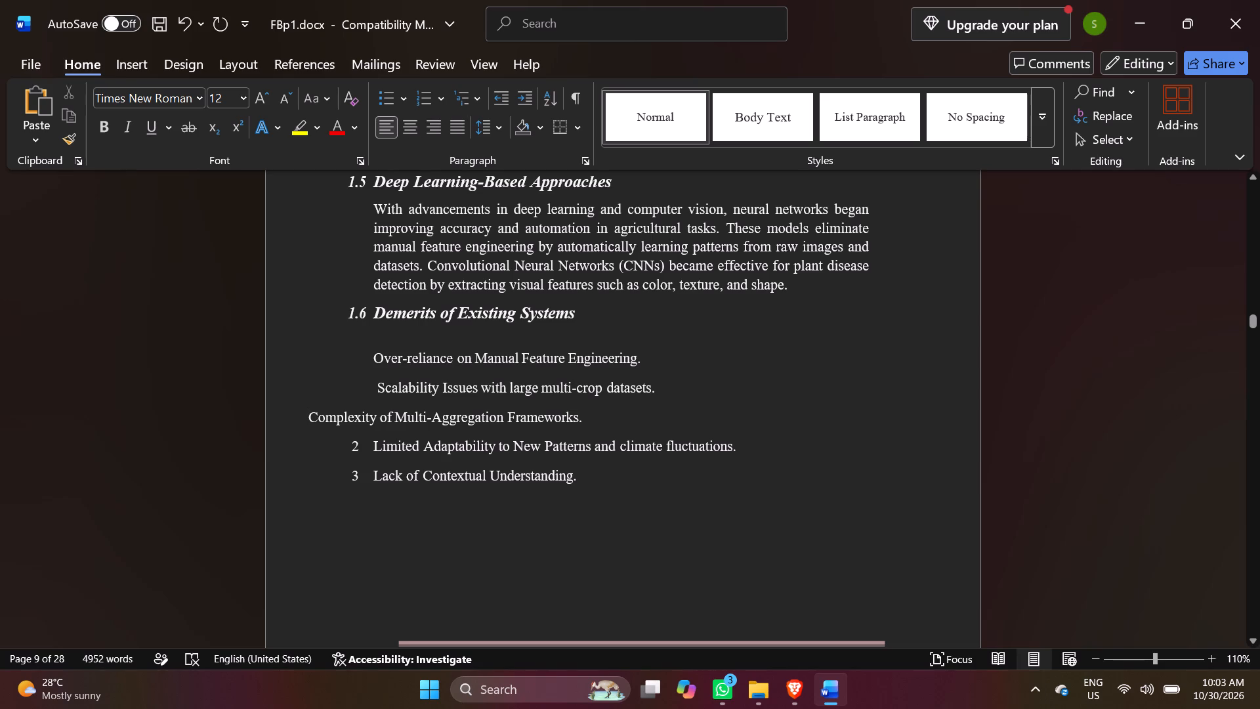
Undo the recent edits back to the Acknowledgements page, restoring the original bulleted list under 1.6 Demerits of Existing Systems.
key("ctrl+z")
key("ctrl+z")
key("ctrl+z")
key("ctrl+z")
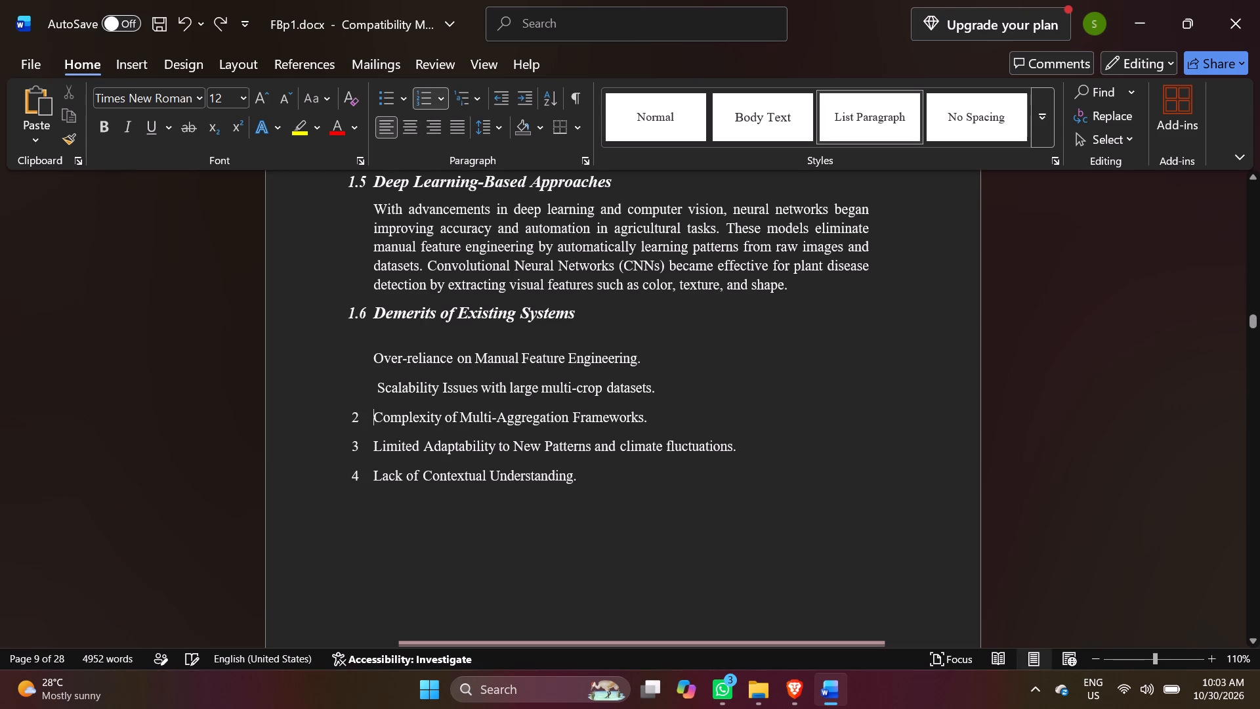
key("ctrl+z")
key("ctrl+z")
key("ctrl+z")
key("ctrl+z")
key("ctrl+z")
key("ctrl+z")
key("ctrl+z")
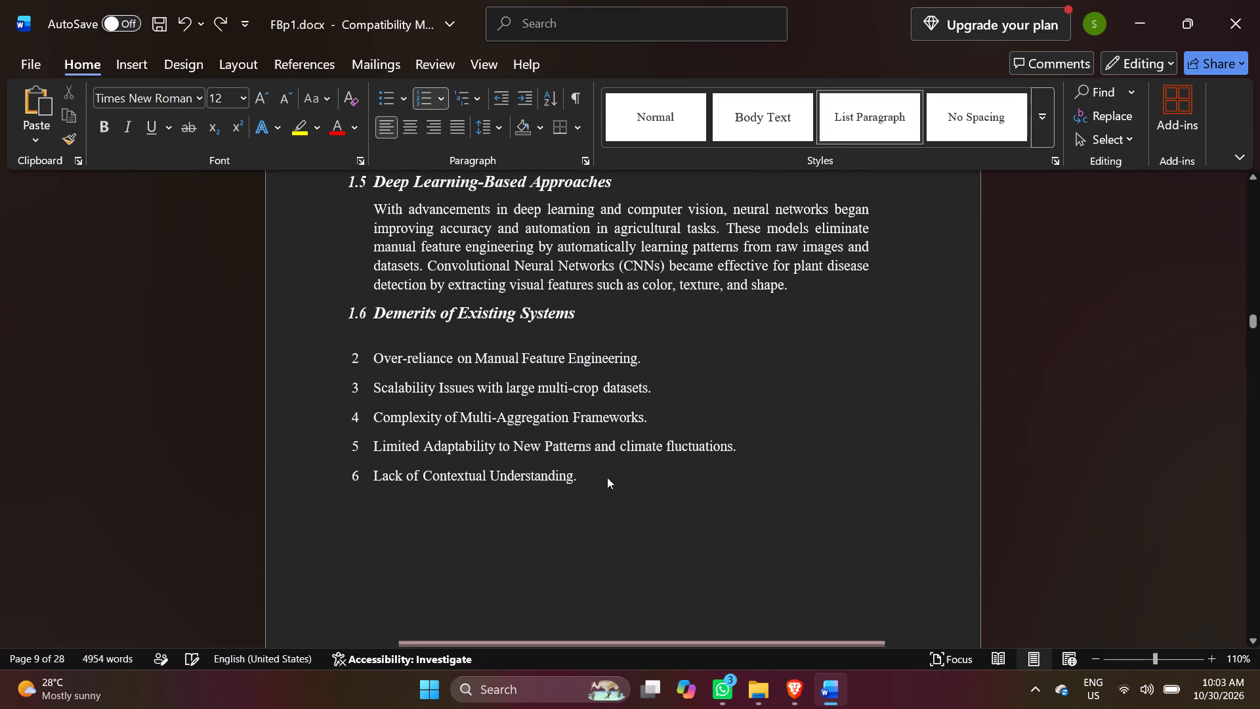
key("ctrl+z")
key("ctrl+z")
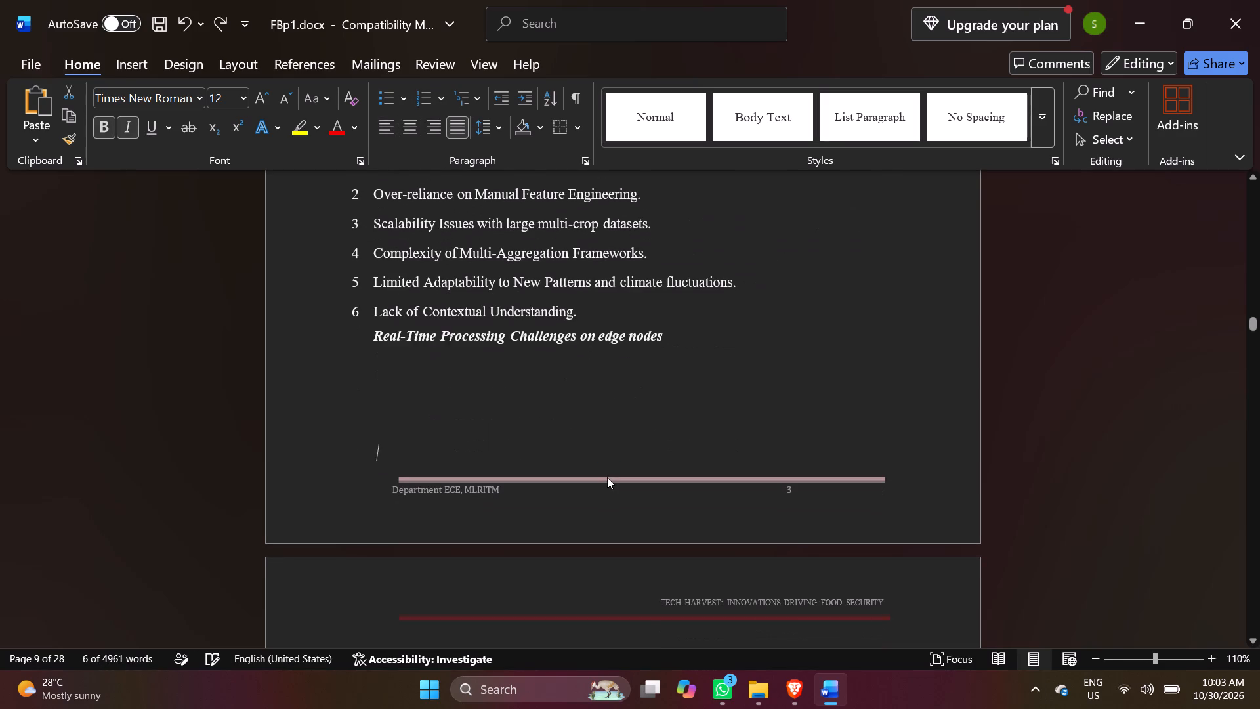
key("ctrl+z")
key("ctrl+z")
key("ctrl+z")
key("ctrl+z")
key("ctrl+z")
key("ctrl+z")
key("ctrl+z")
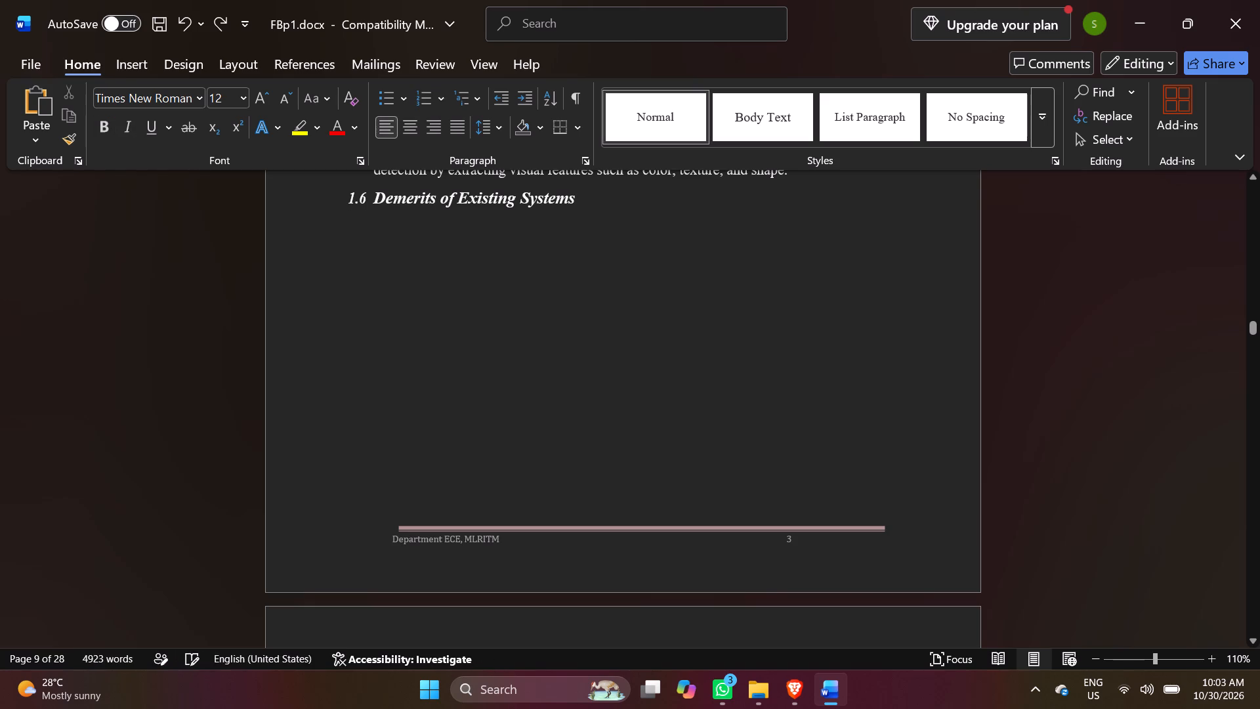
key("ctrl+z")
key("ctrl+z")
key("ctrl+z")
key("ctrl+z")
key("ctrl+z")
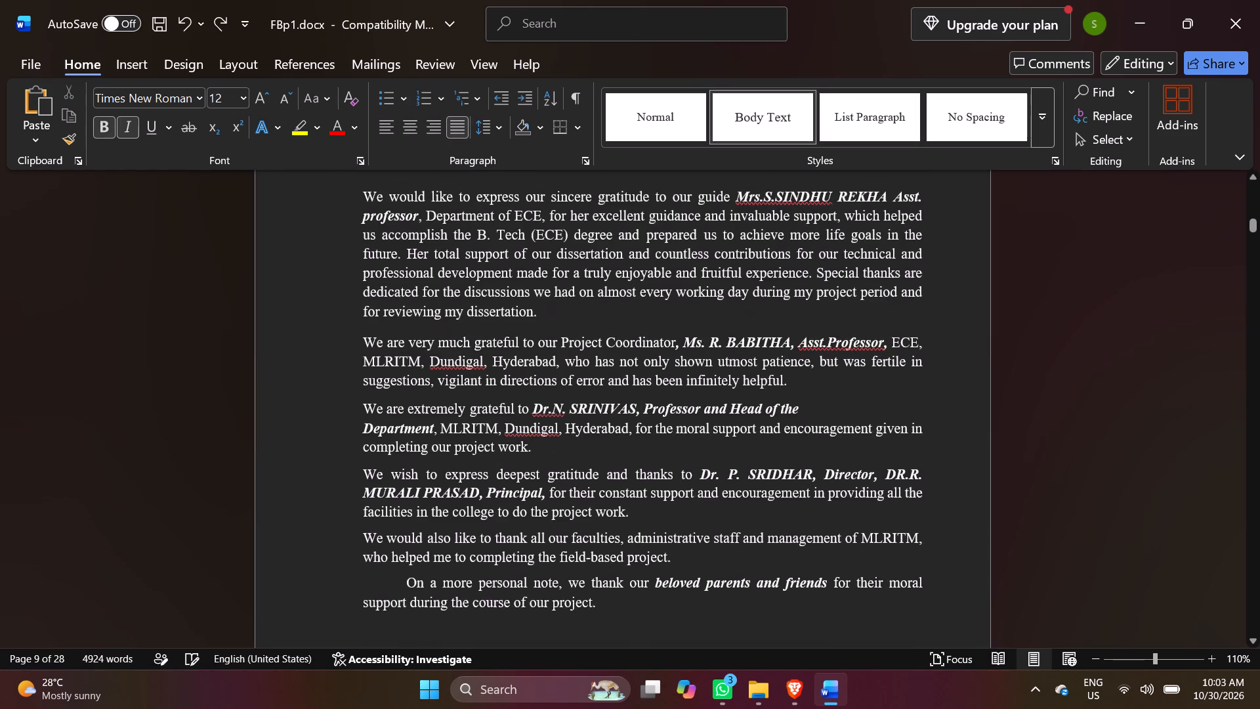
Review the pages between Acknowledgements and the Chapter 1 introduction.
scroll(607, 477, "down", 8)
scroll(607, 477, "up", 6)
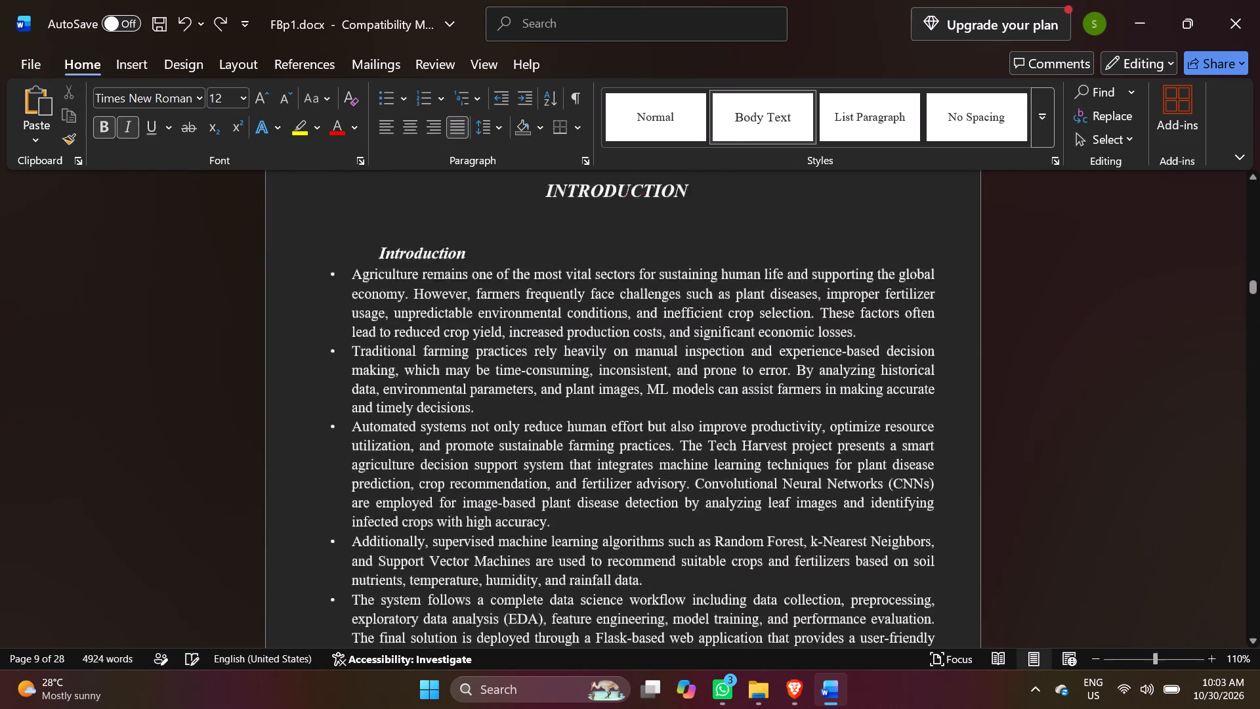
scroll(607, 477, "up", 2)
scroll(607, 477, "down", 3)
scroll(607, 477, "up", 2)
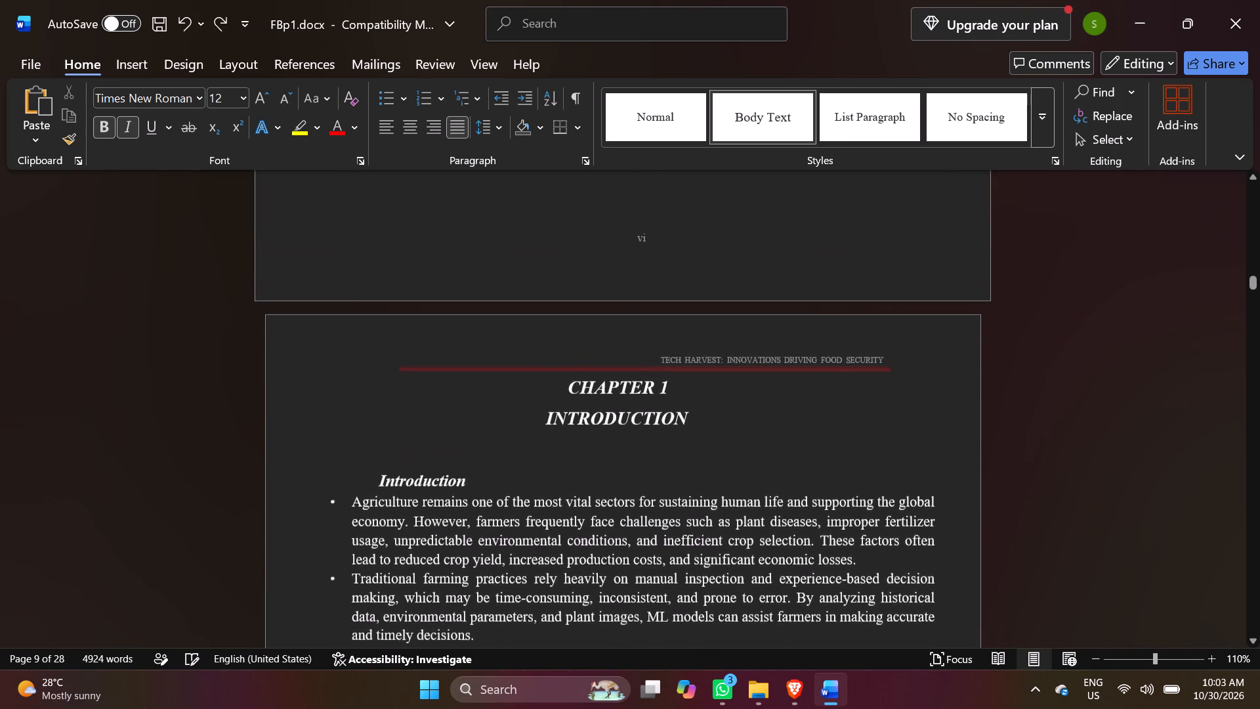
scroll(607, 477, "up", 5)
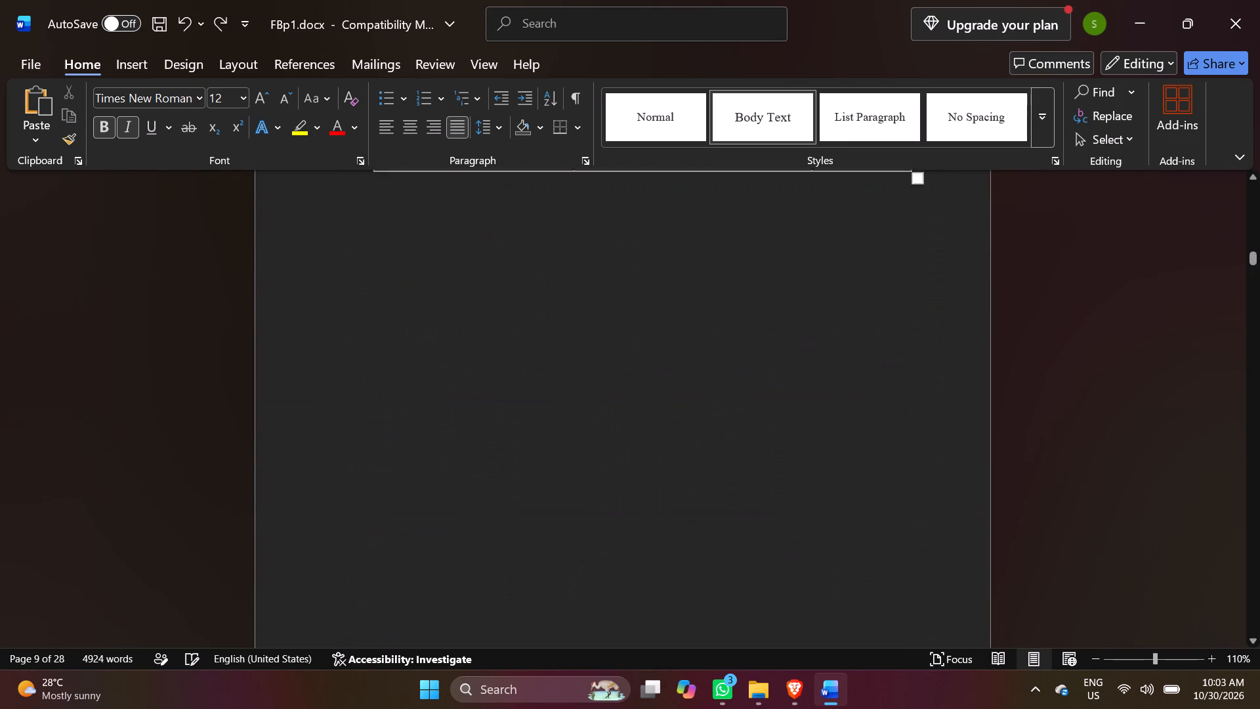
scroll(607, 477, "up", 4)
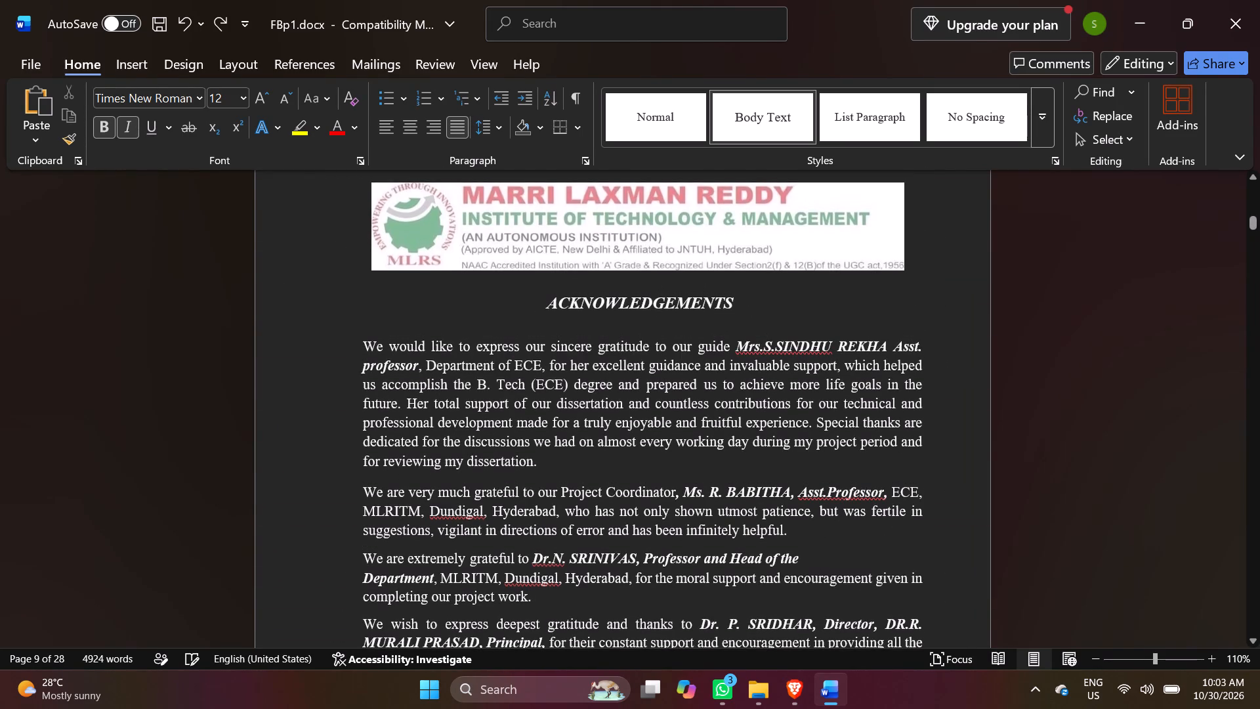
Save the FBp1 document.
key("ctrl+s")
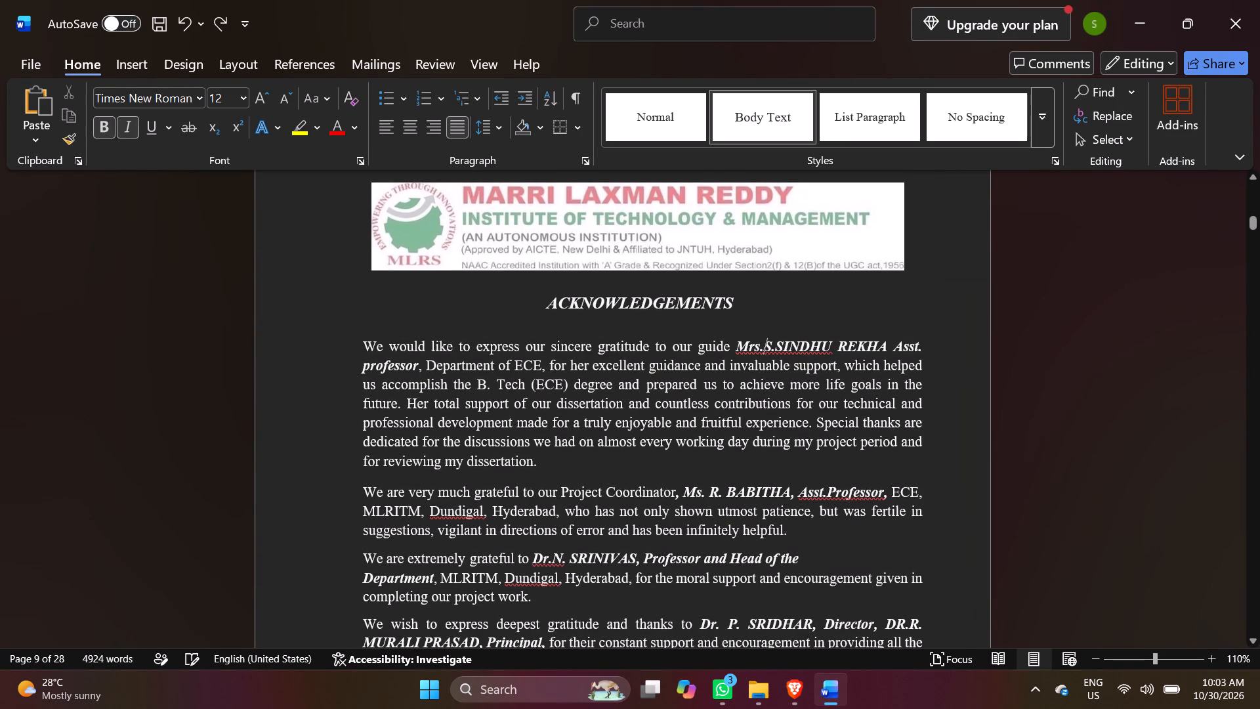
Apply the Times New Roman font to all six bulleted items under 1.6 Demerits of Existing Systems.
left_click(971, 513)
scroll(971, 513, "down", 3)
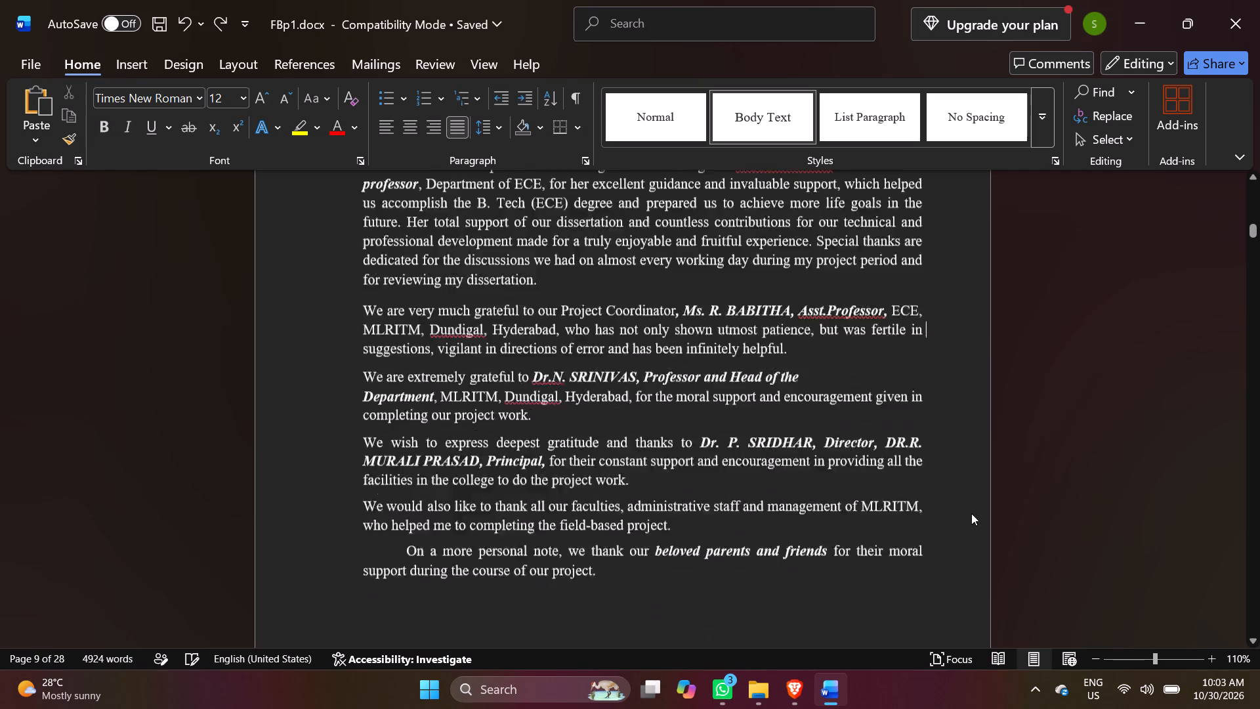
scroll(971, 513, "down", 11)
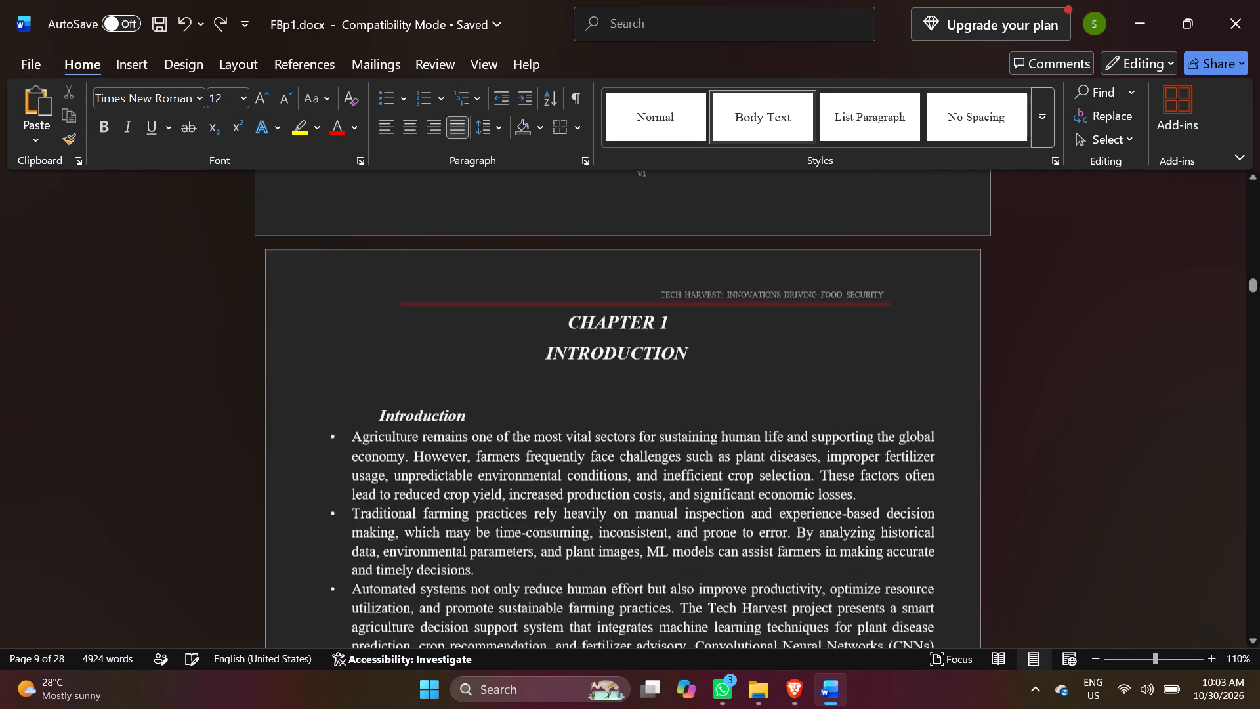
scroll(971, 513, "down", 6)
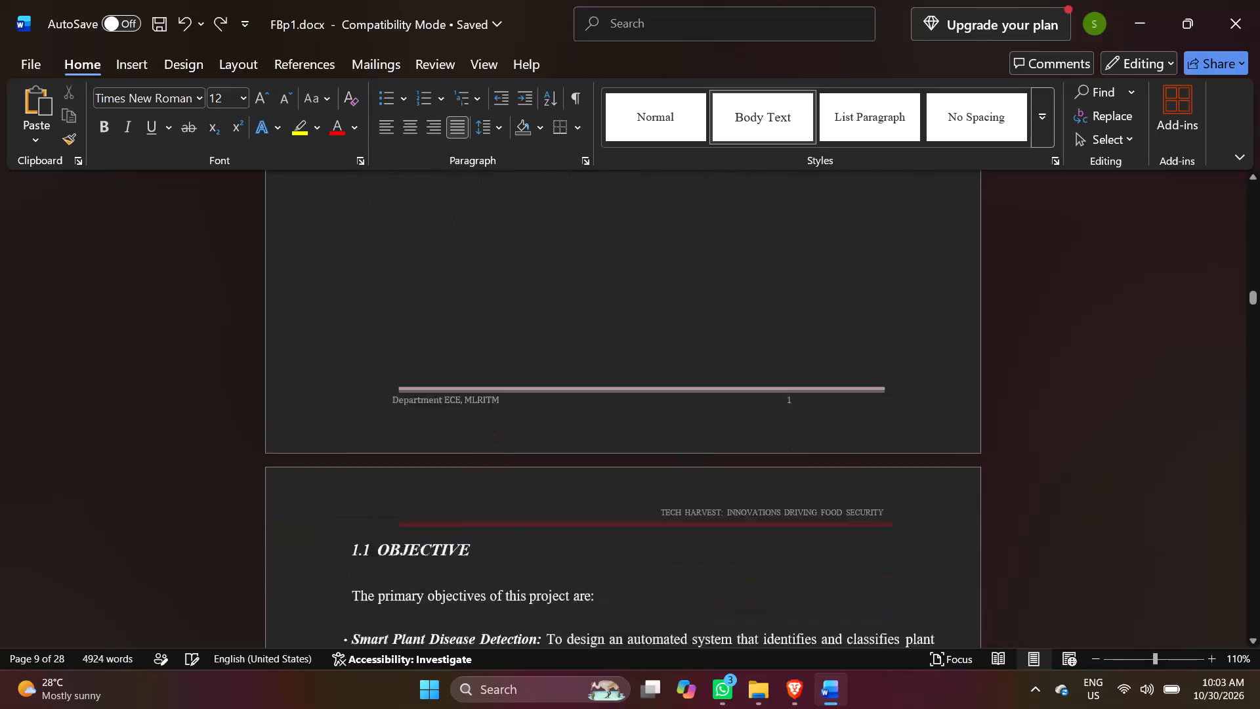
scroll(971, 513, "down", 3)
scroll(971, 513, "up", 1)
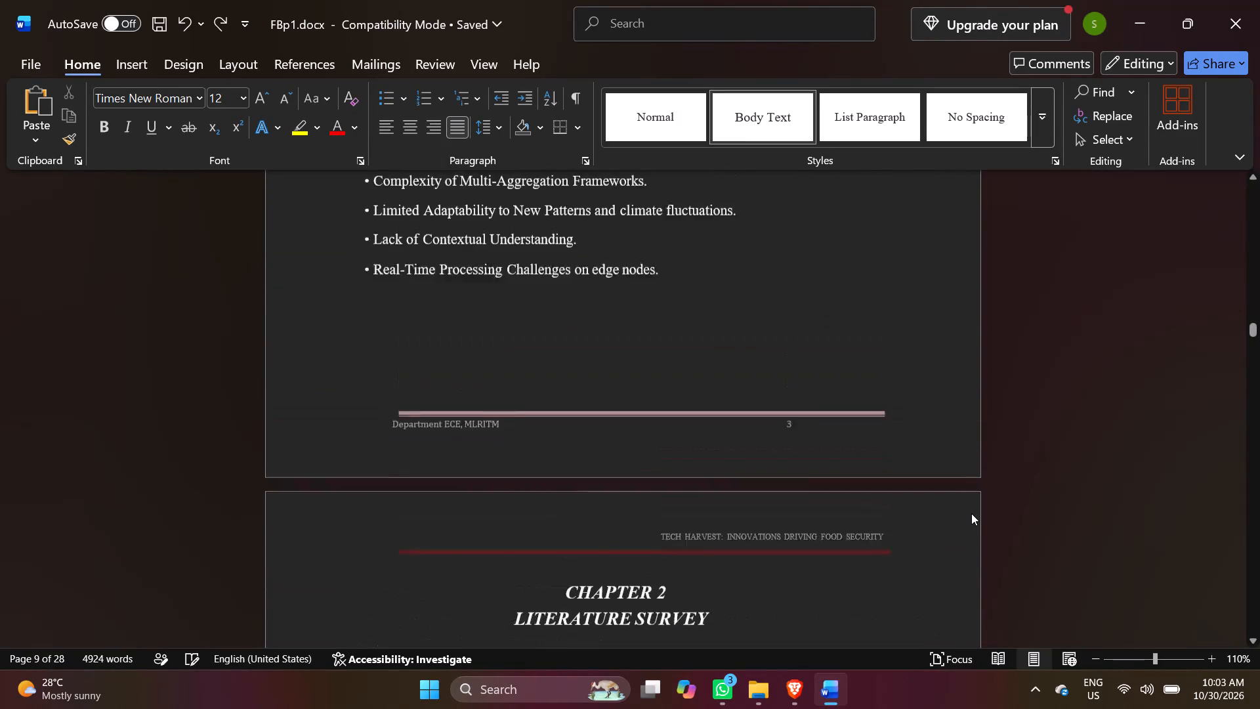
scroll(971, 513, "up", 1)
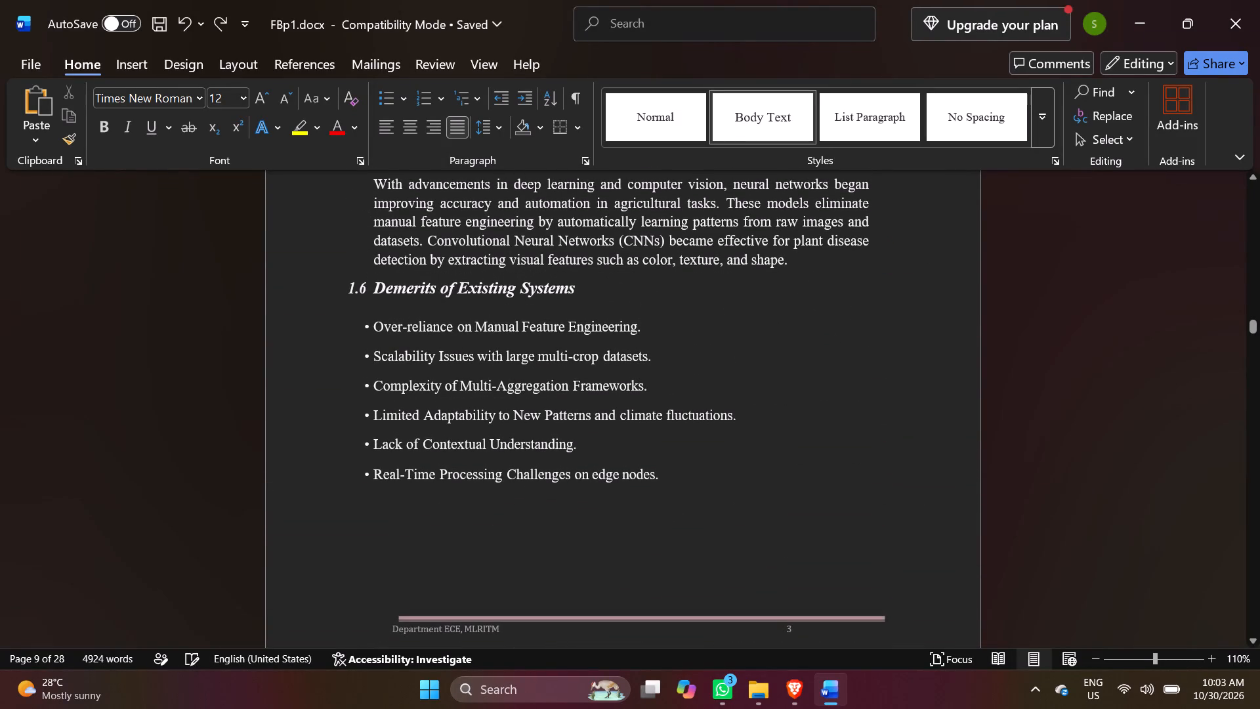
left_click_drag(363, 321, 408, 343)
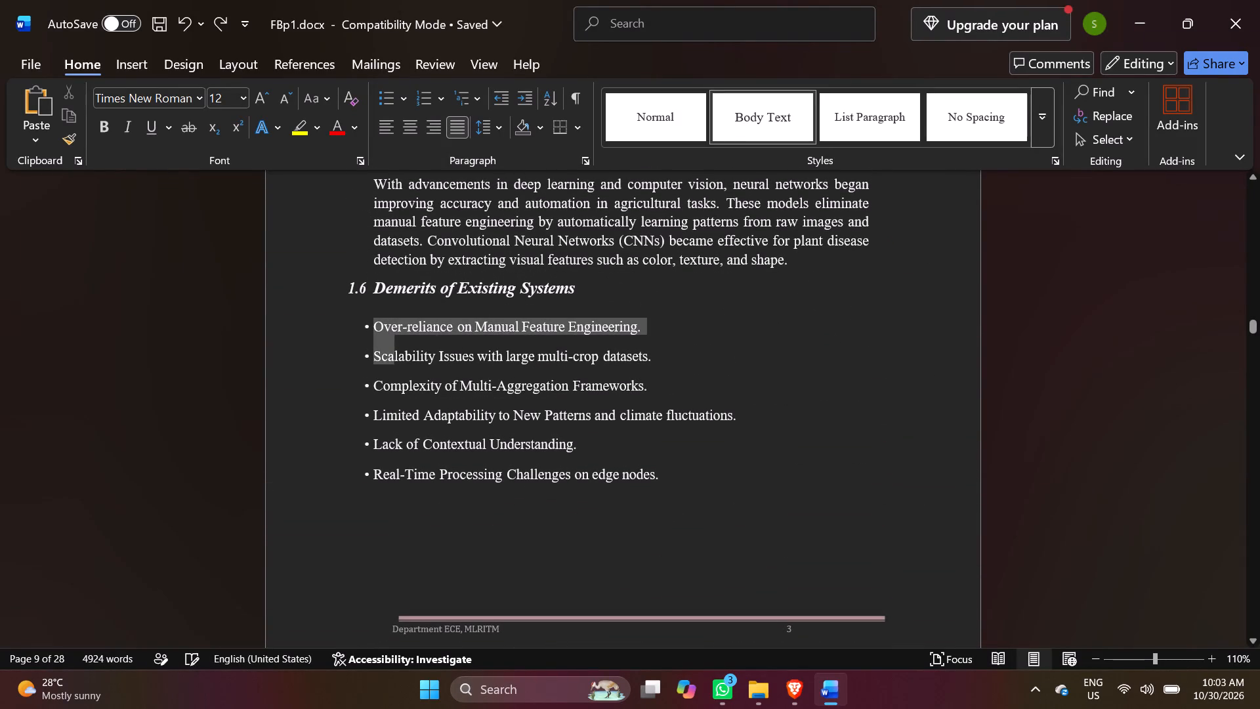
left_click_drag(408, 343, 636, 463)
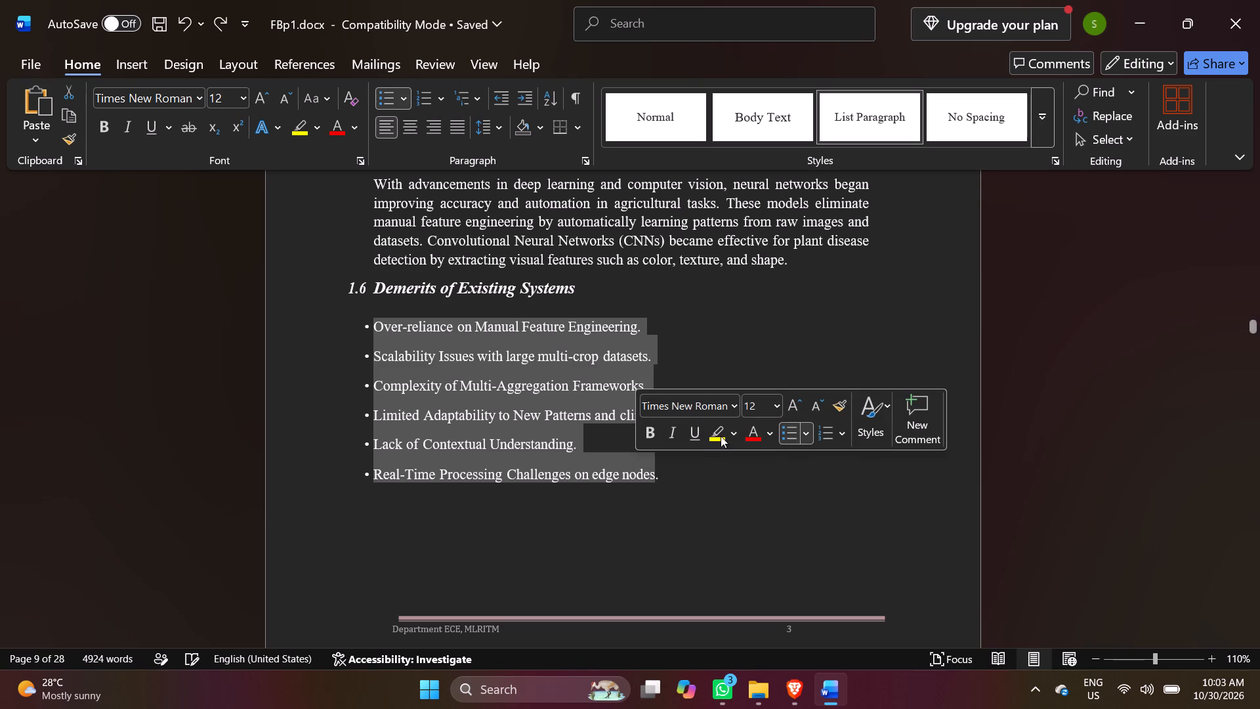
left_click(730, 402)
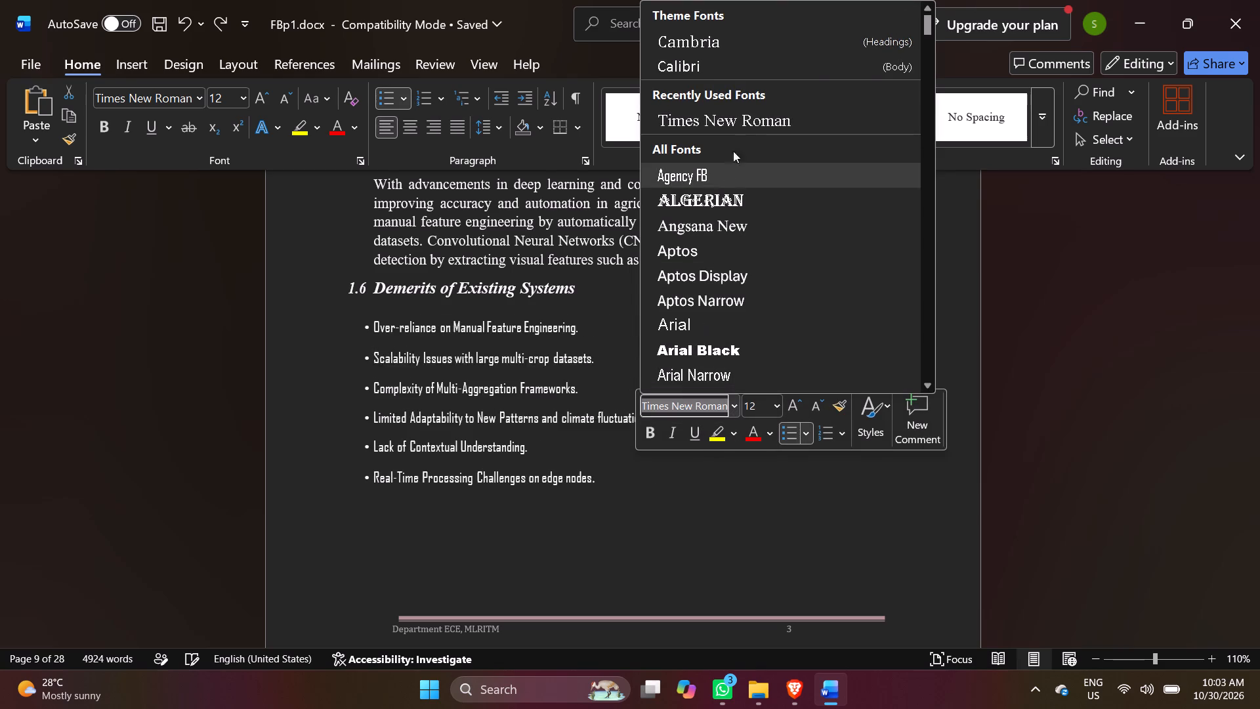
left_click(742, 119)
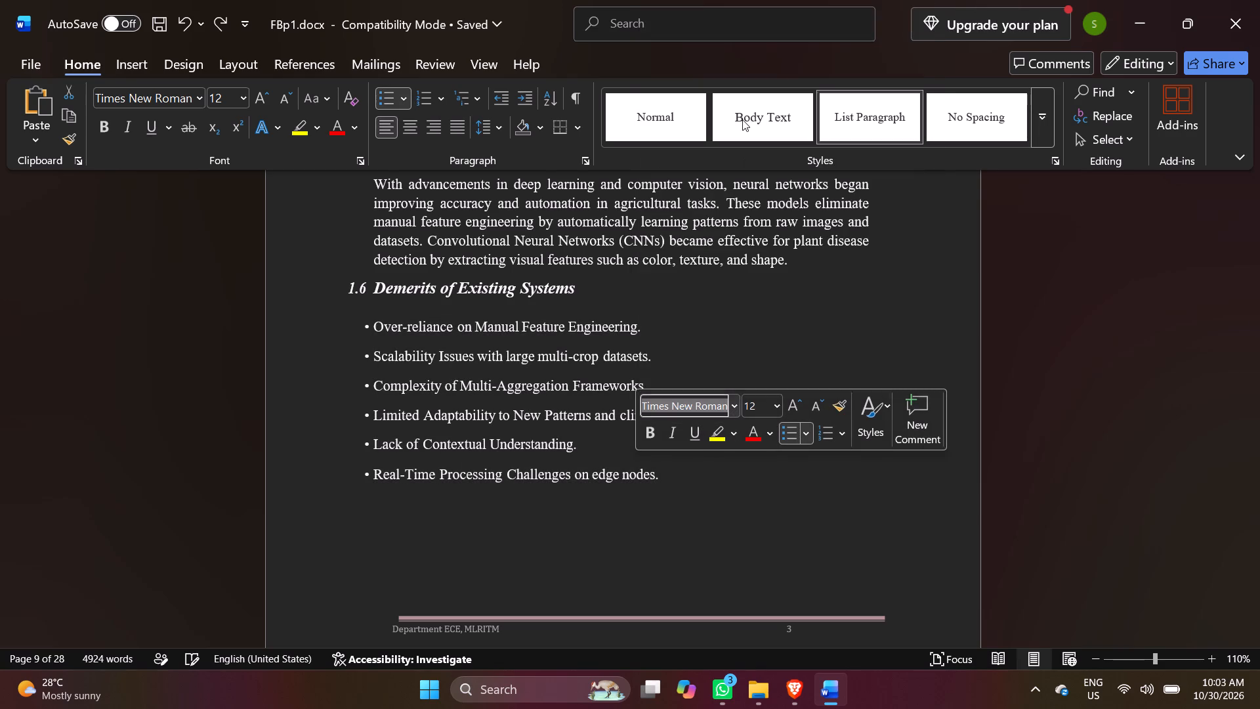
left_click(714, 450)
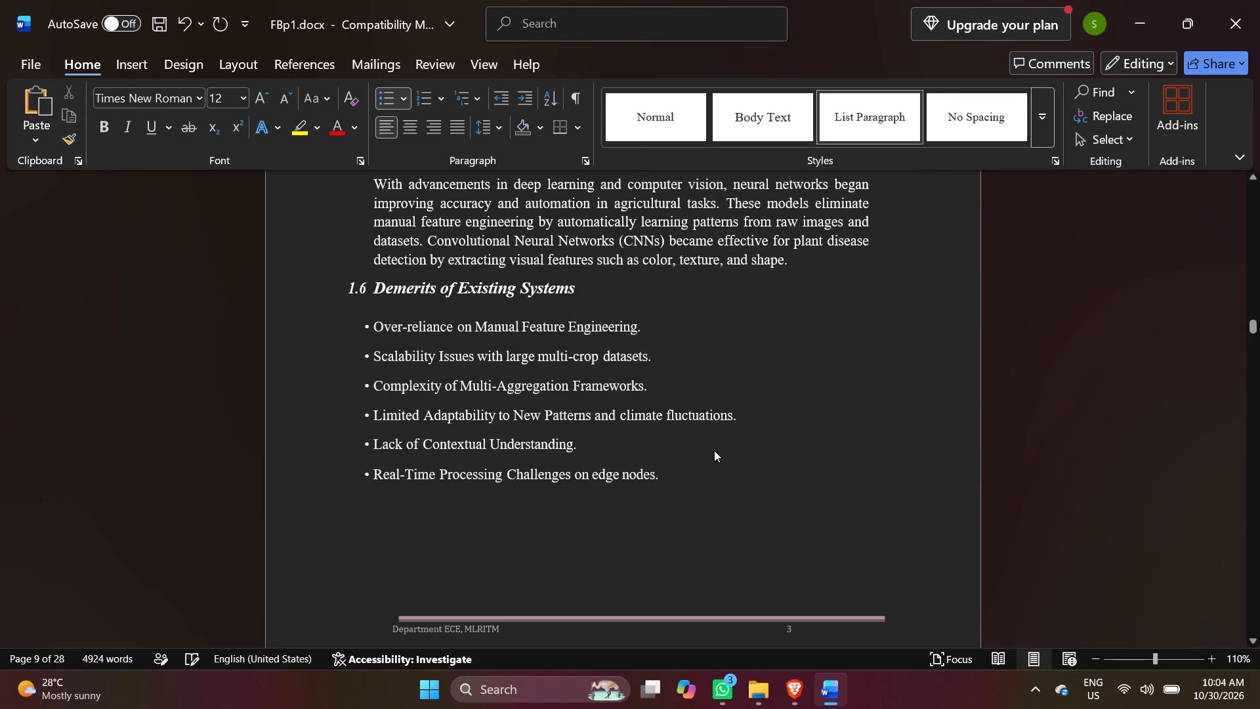
Review Chapters 2 and 3, examining the workflow diagram in Figure 3.1 closely and the Data Collection & EDA section.
scroll(714, 450, "down", 2)
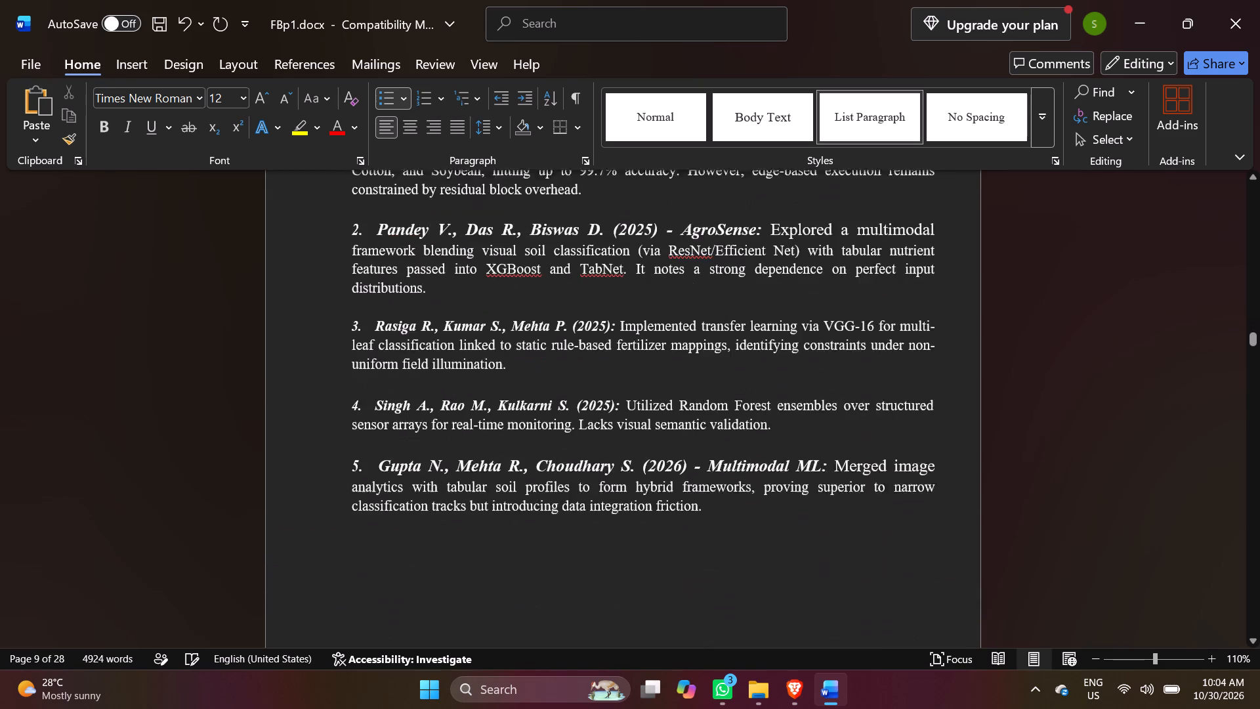
scroll(714, 450, "up", 2)
scroll(714, 450, "down", 1)
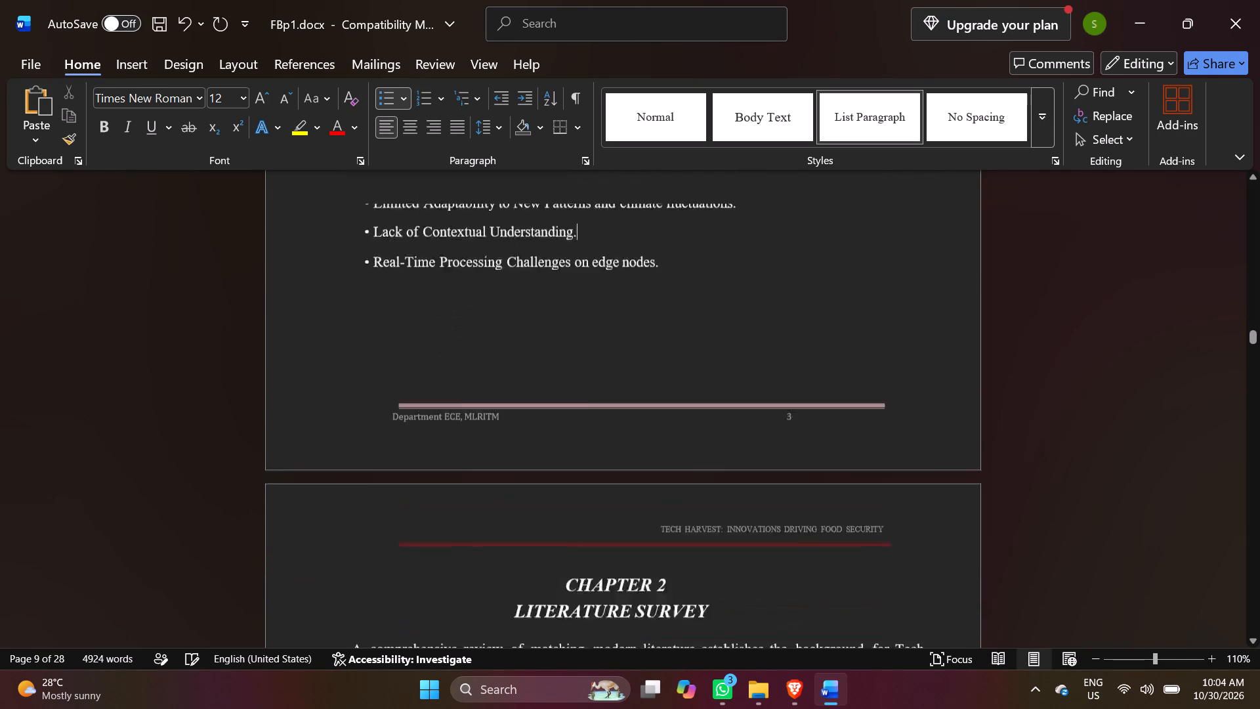
scroll(714, 450, "down", 1)
scroll(714, 450, "up", 1)
scroll(714, 450, "down", 1)
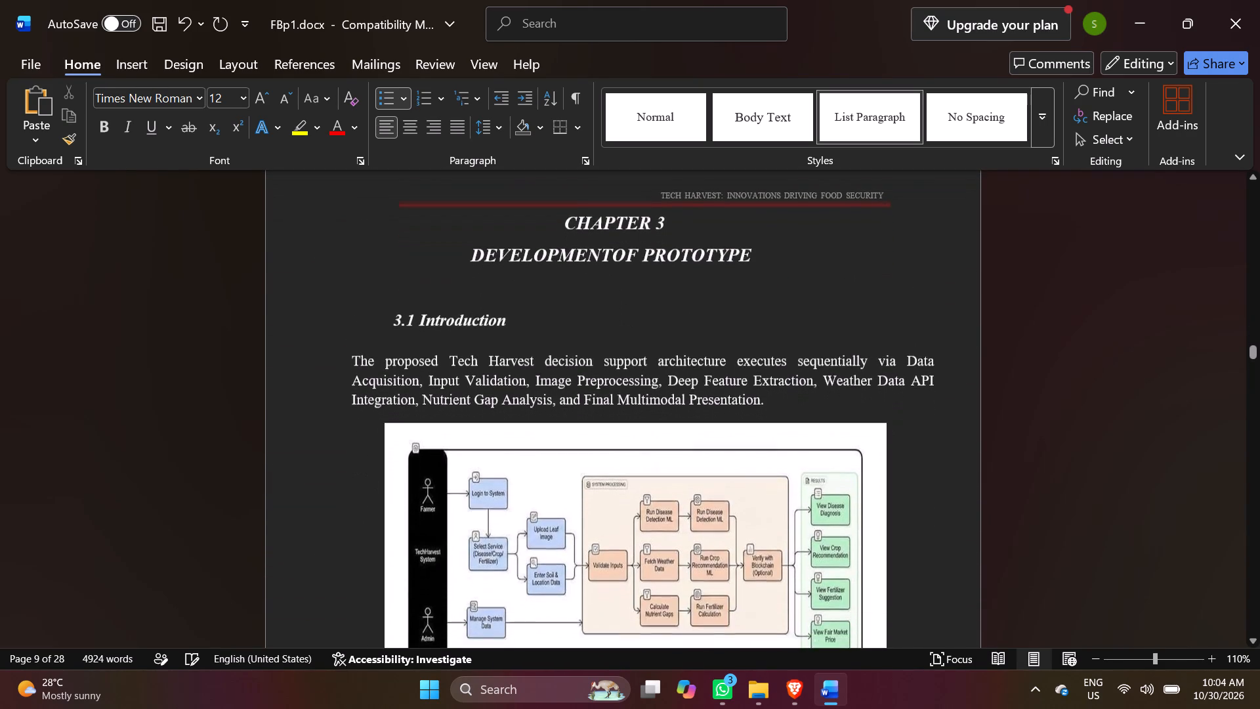
scroll(714, 450, "down", 2)
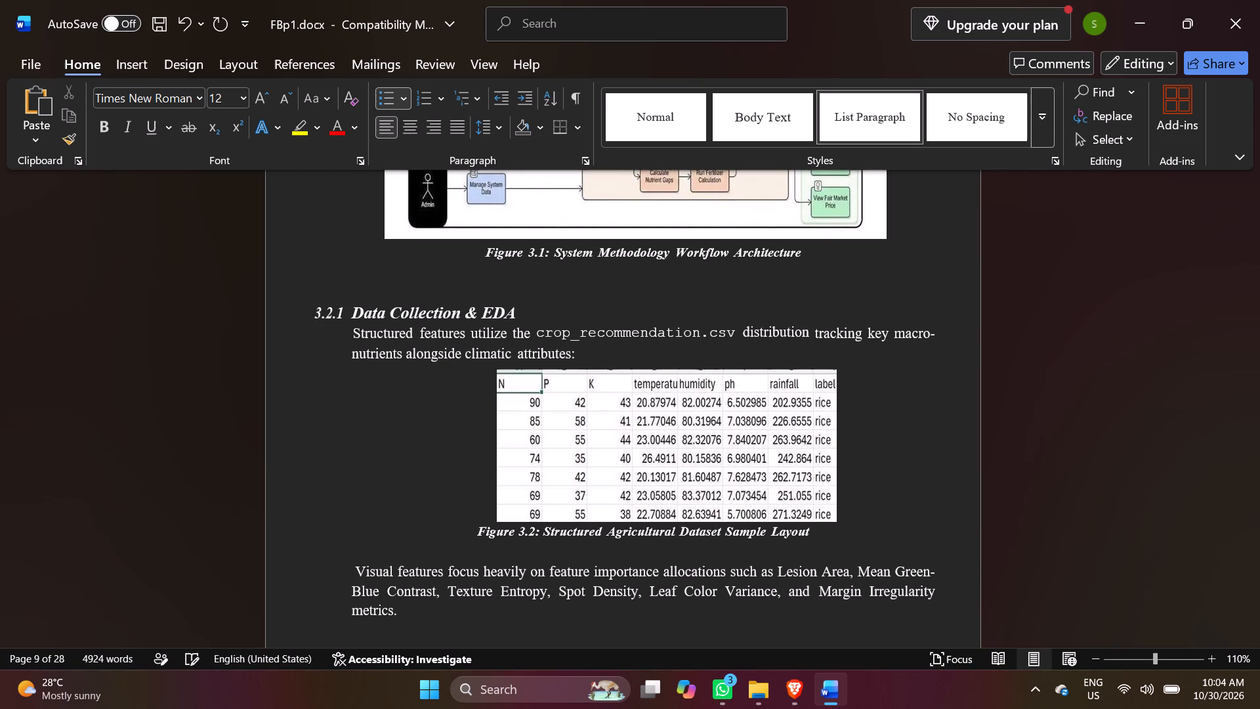
scroll(759, 325, "up", 1)
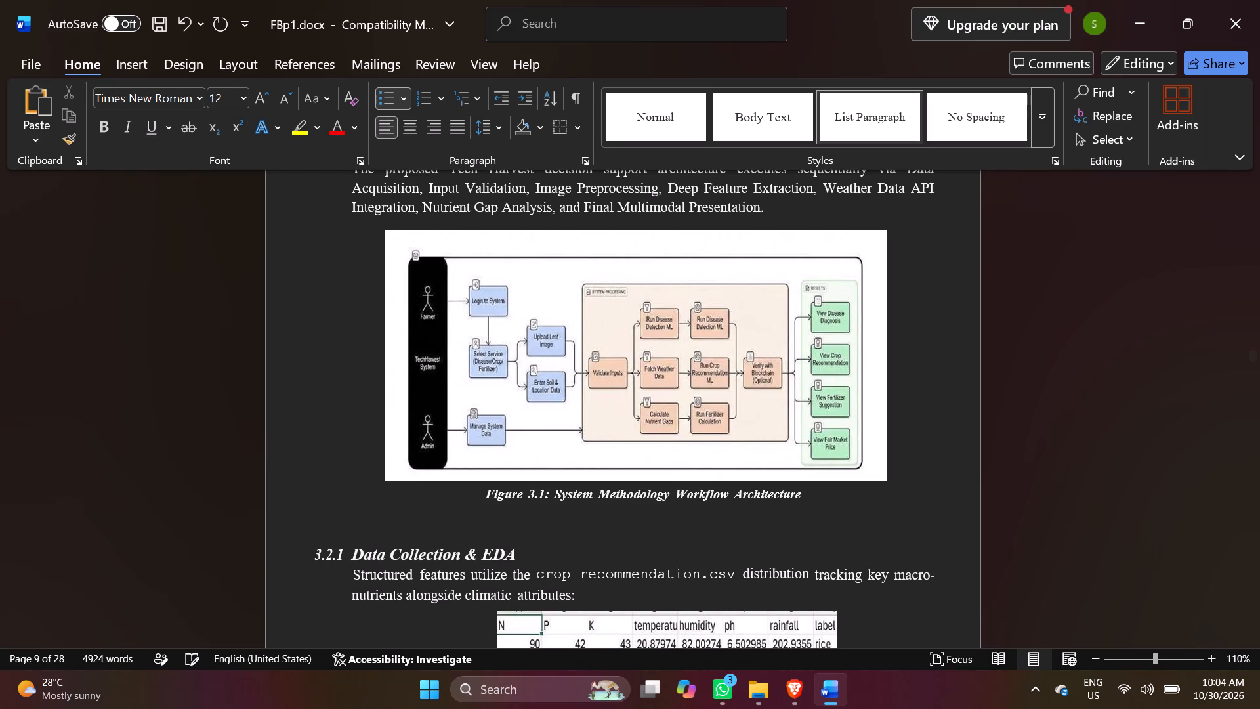
scroll(759, 325, "up", 3, "ctrl")
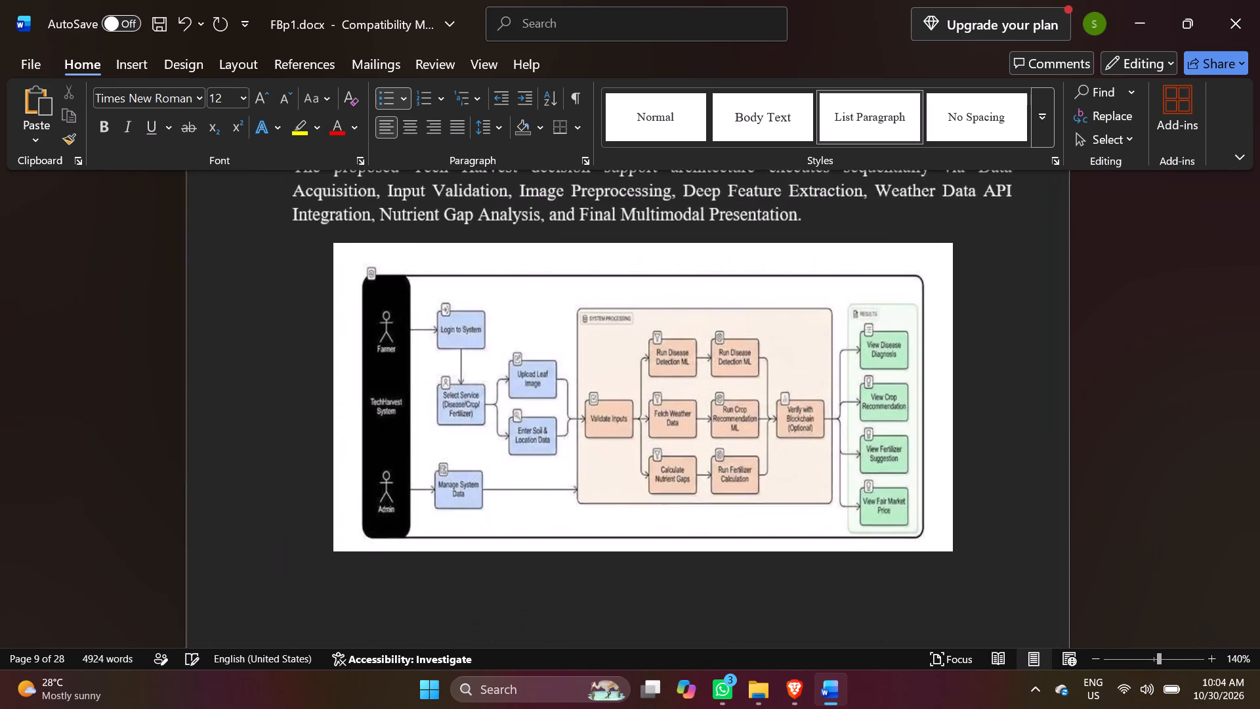
scroll(759, 325, "up", 2, "ctrl")
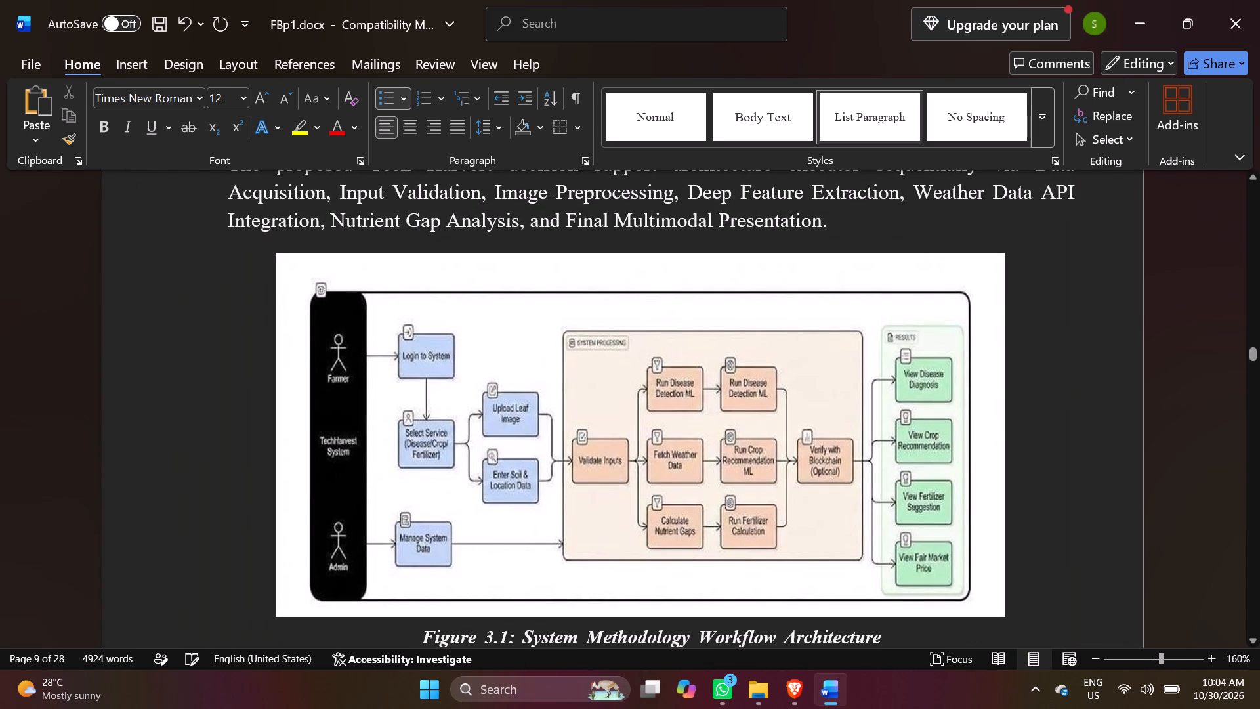
scroll(759, 325, "down", 5, "ctrl")
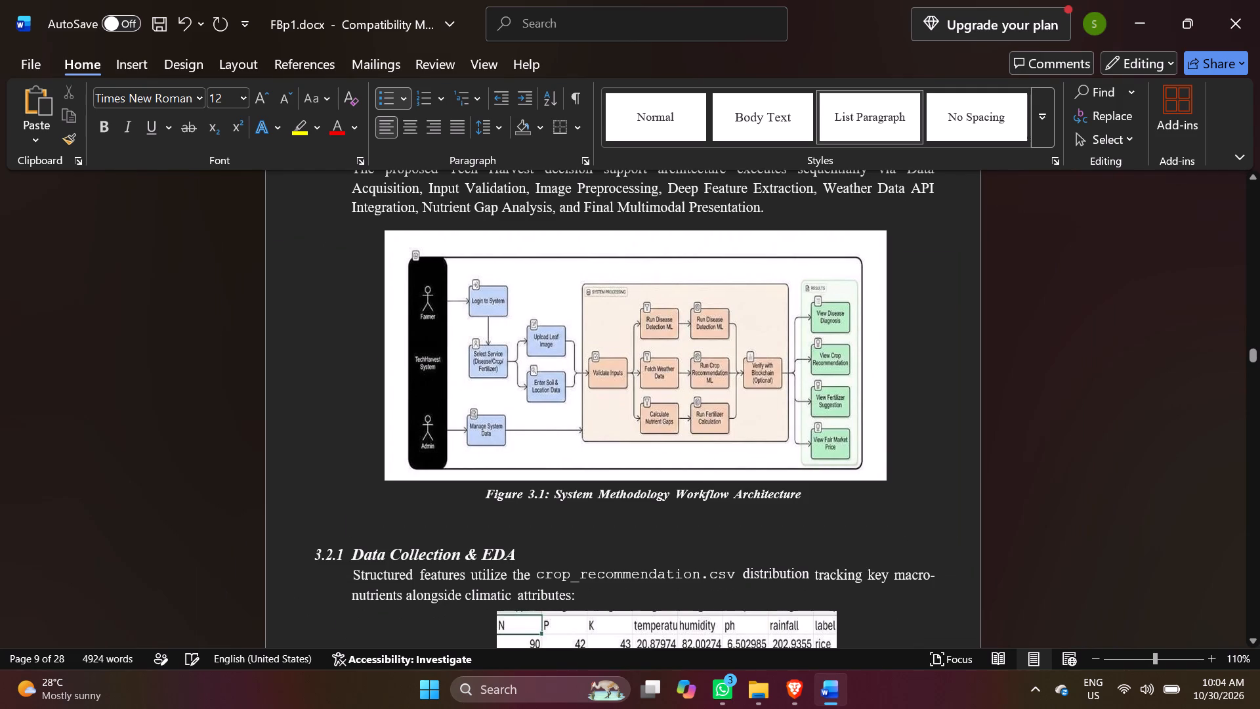
scroll(704, 386, "down", 2)
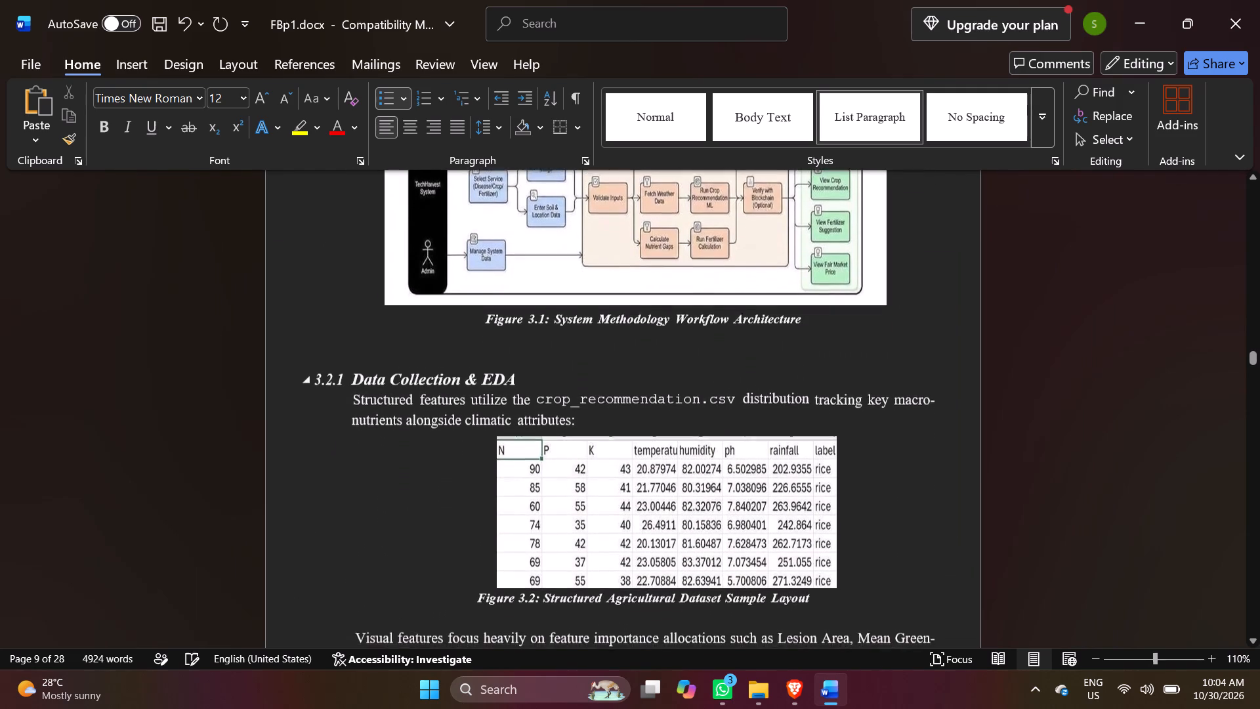
scroll(704, 386, "down", 1)
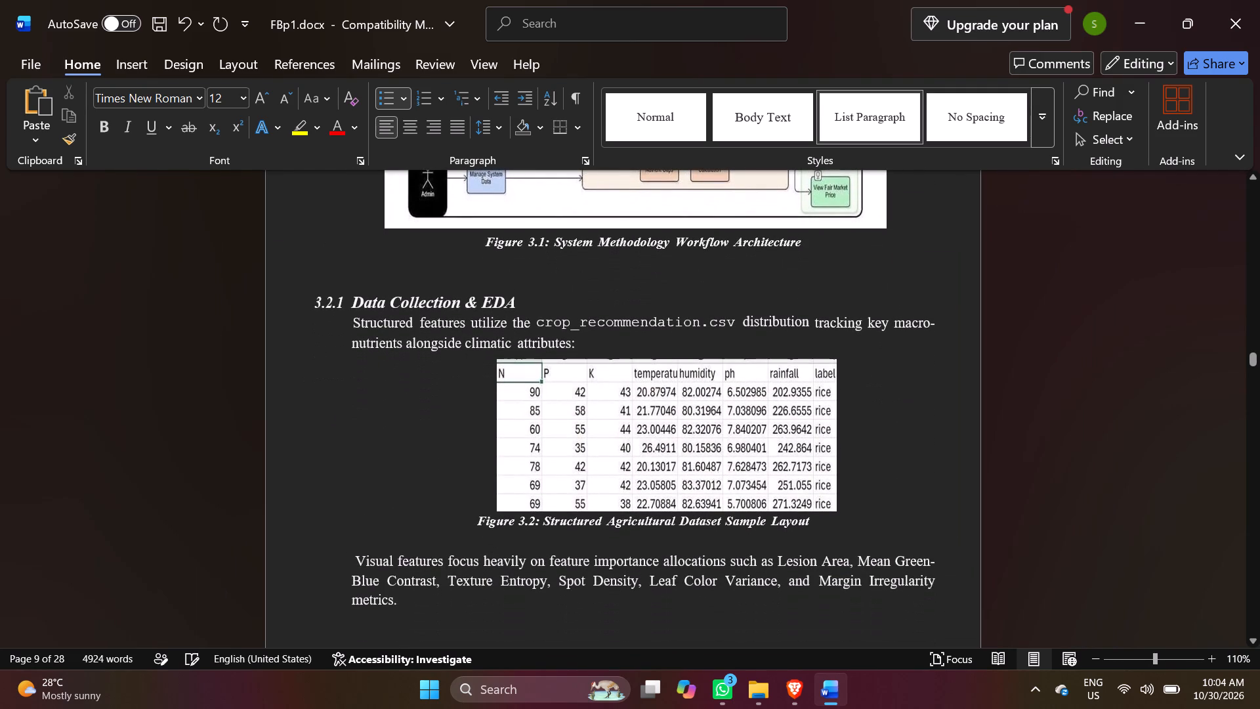
Insert a space at the start of the Figure 3.2 caption and keep the caption centred.
left_click(676, 426)
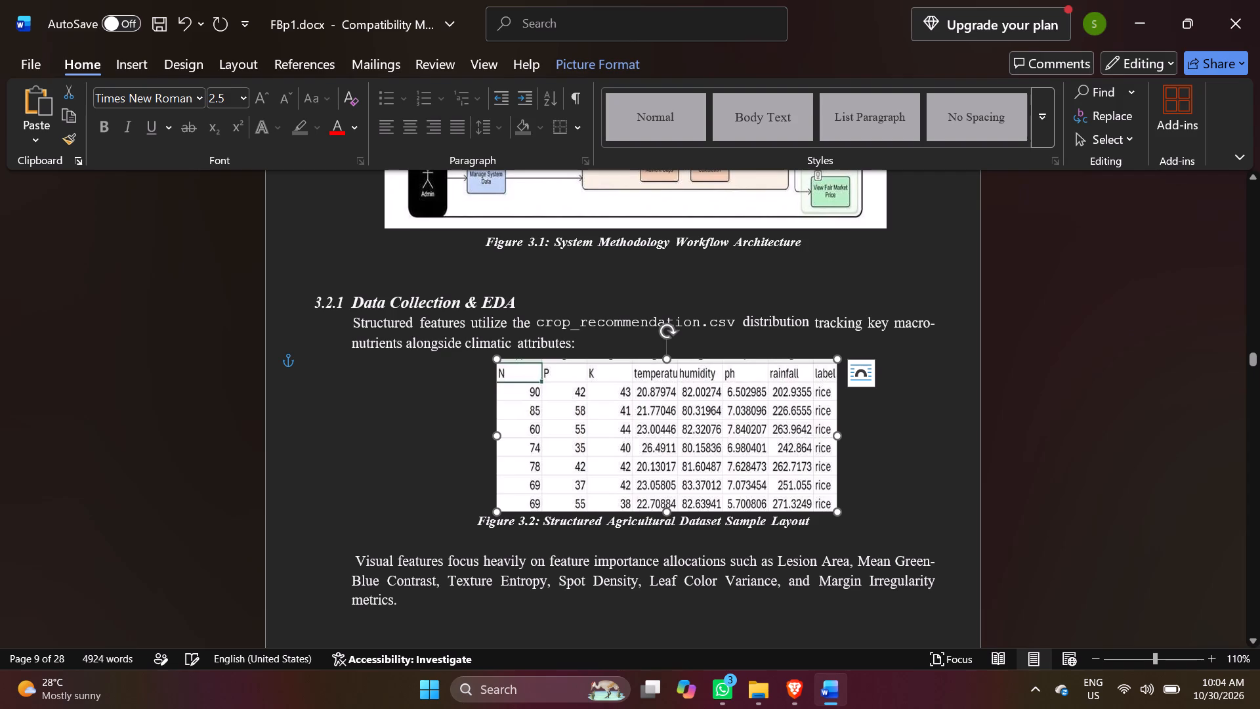
left_click(888, 462)
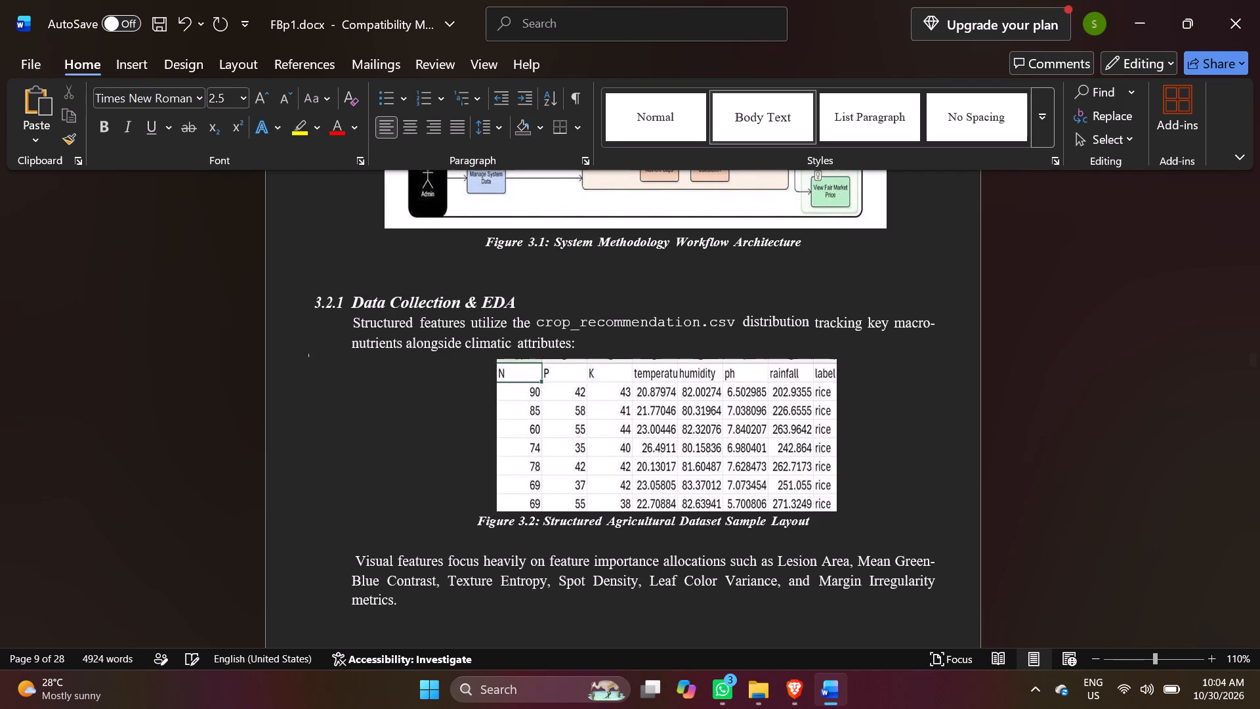
scroll(671, 501, "down", 3)
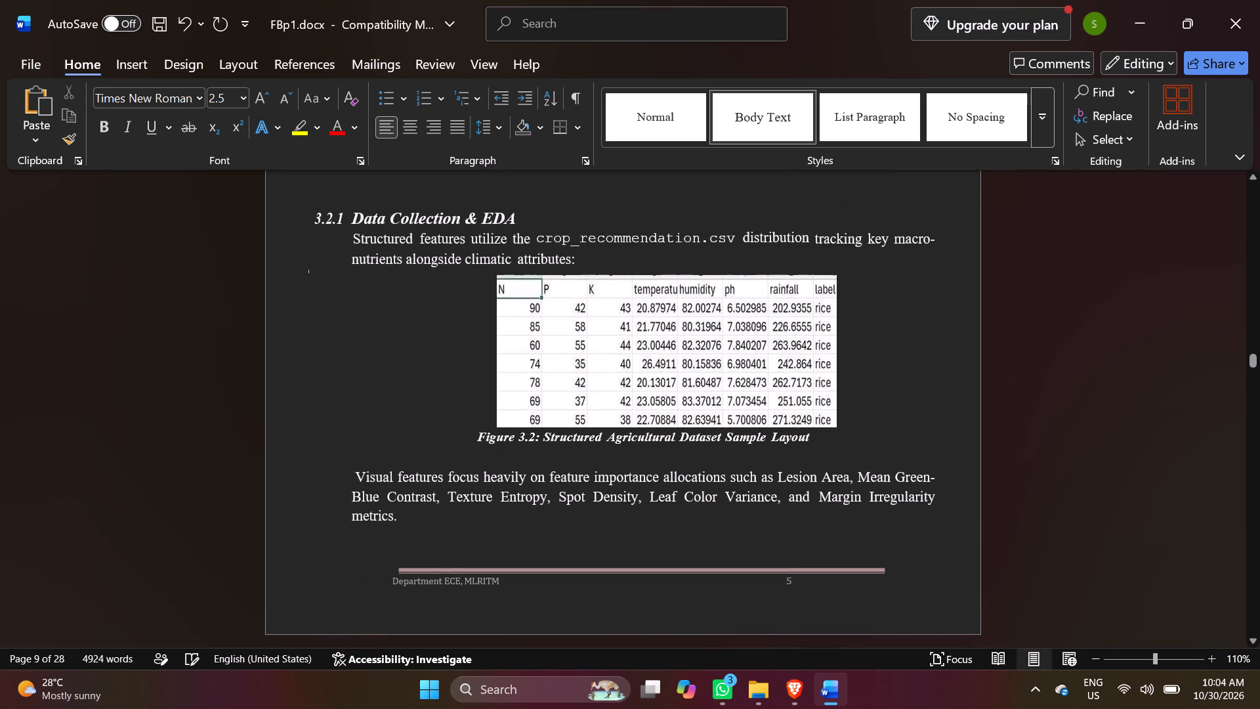
left_click(477, 437)
key("space")
left_click(410, 127)
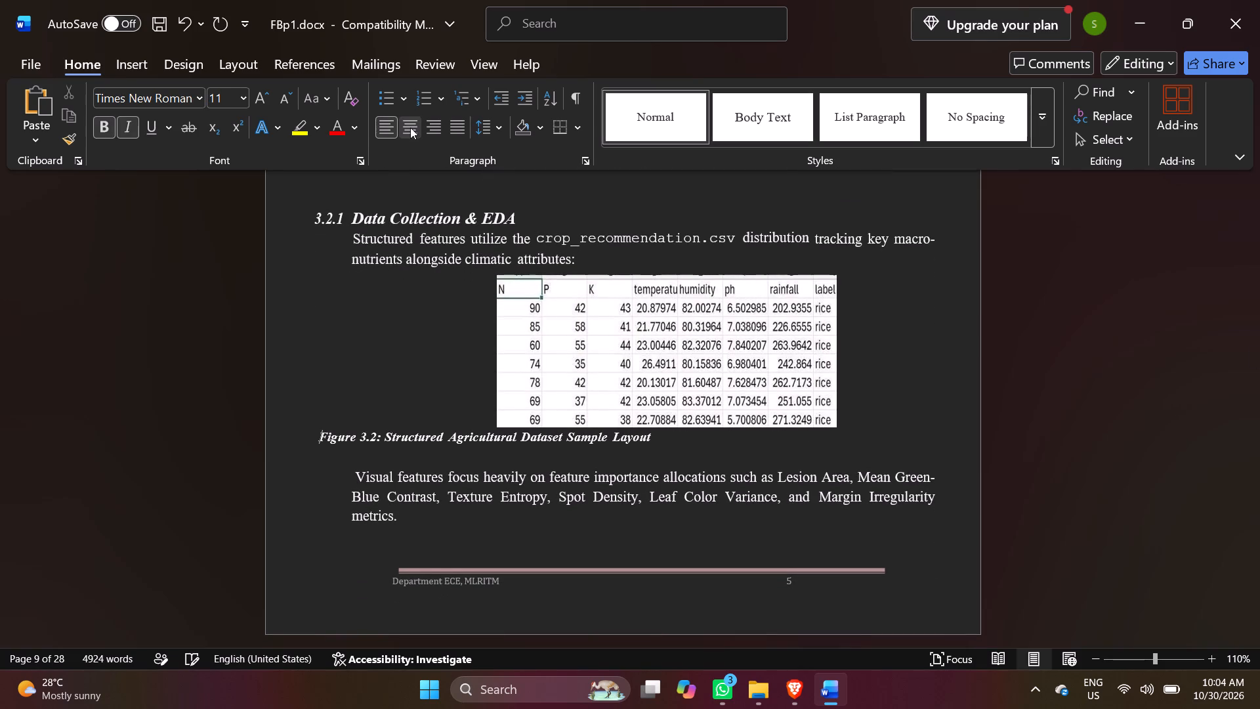
left_click(410, 127)
Ignore all spelling flags for the word "XGBoost" in section 3.2.2 Preprocessing & Core Modeling.
scroll(629, 574, "down", 2)
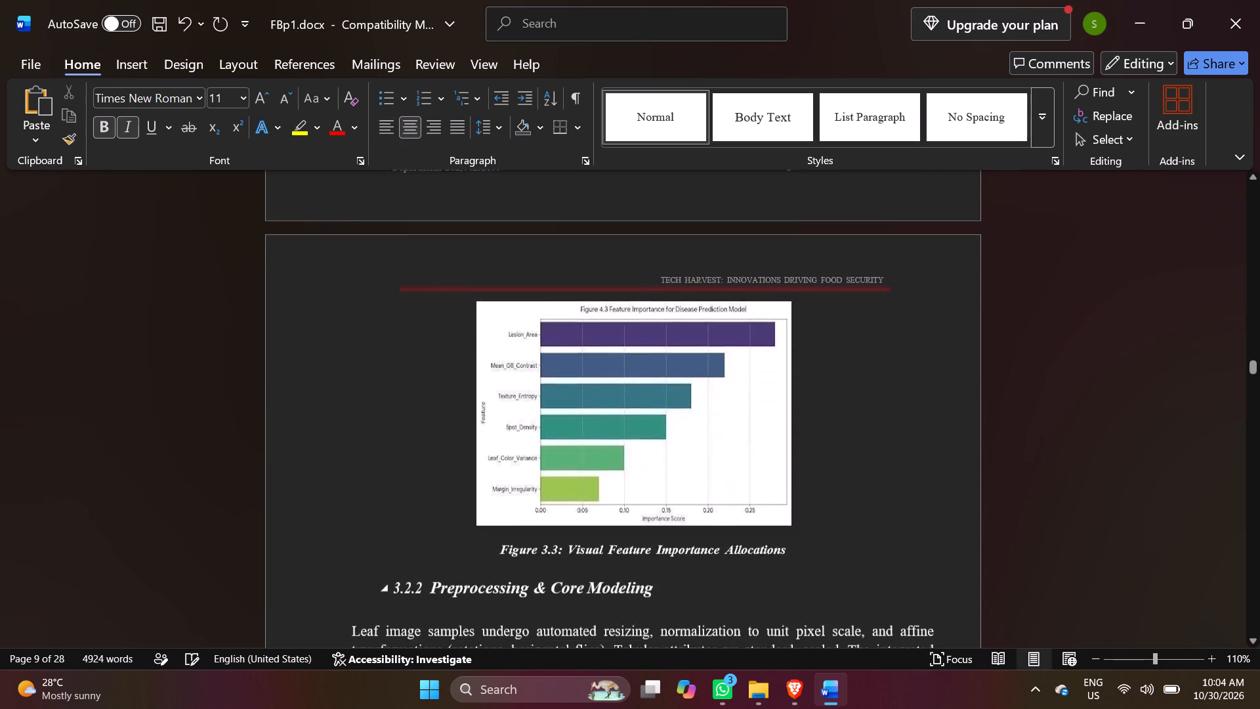
scroll(629, 574, "down", 1)
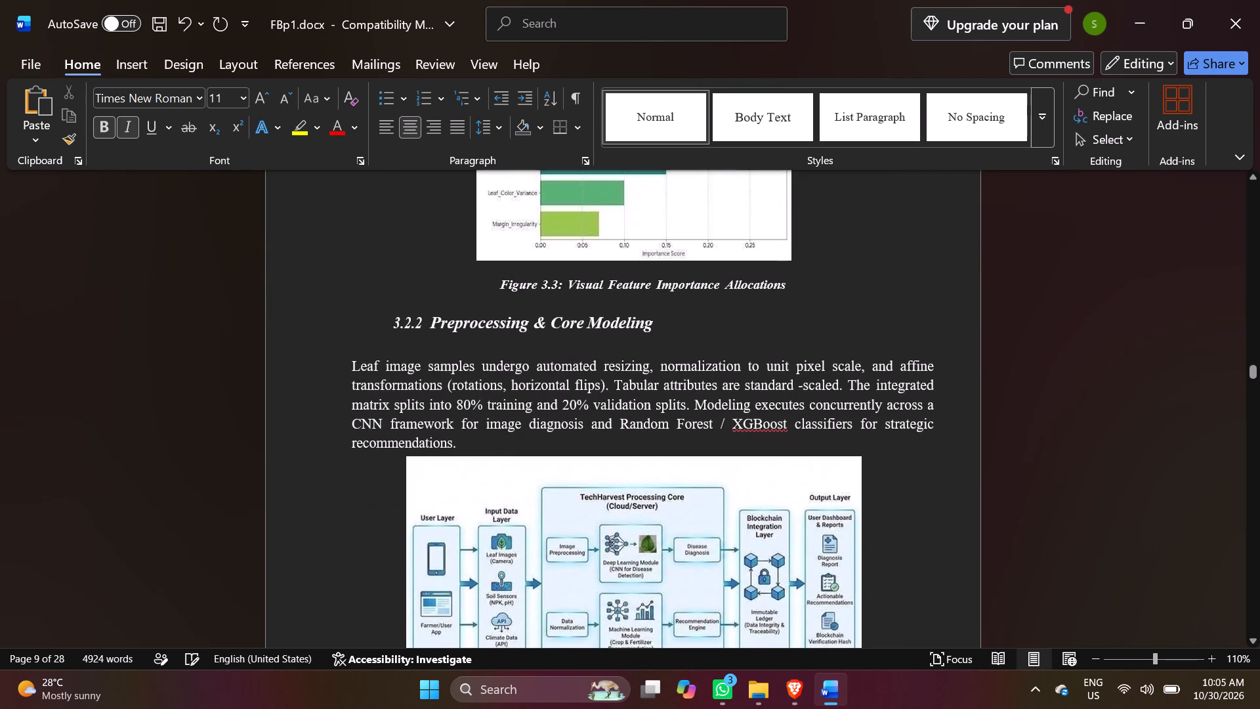
left_click(757, 421)
right_click(757, 421)
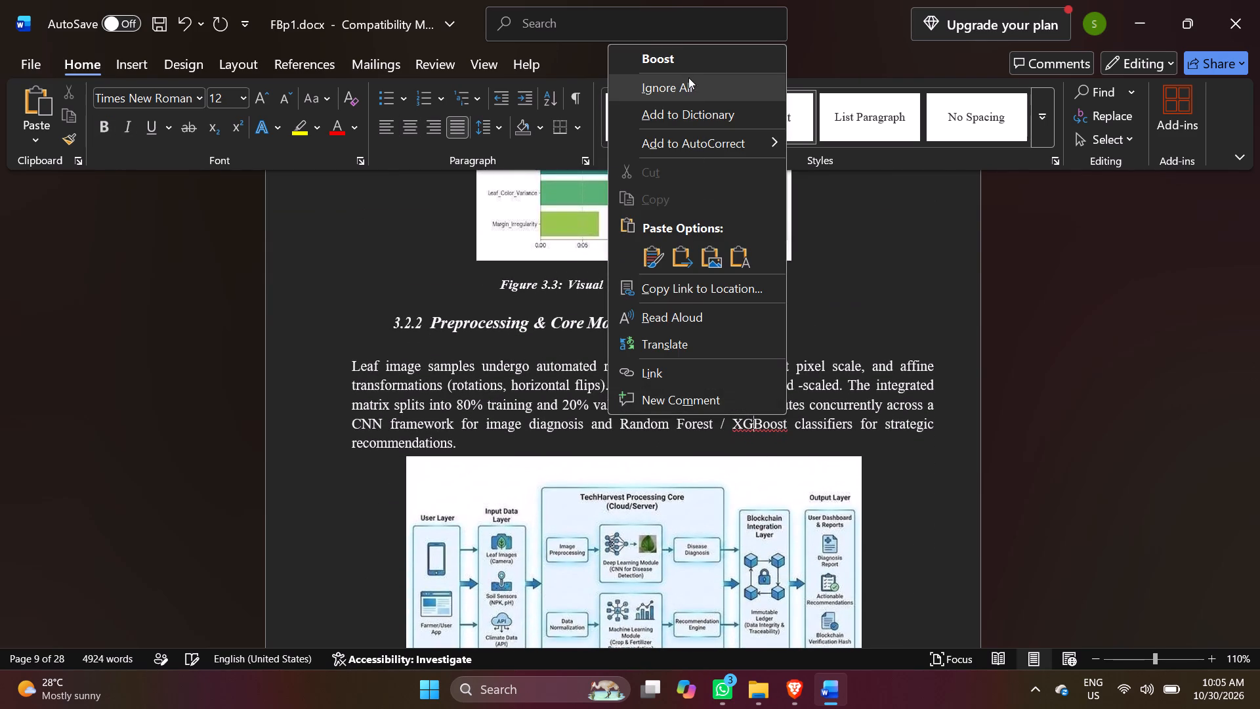
left_click(677, 81)
Review the pages from Figure 3.4 through section 9.1 Result, examining the Figure 9.1 image and its caption.
scroll(706, 418, "down", 1)
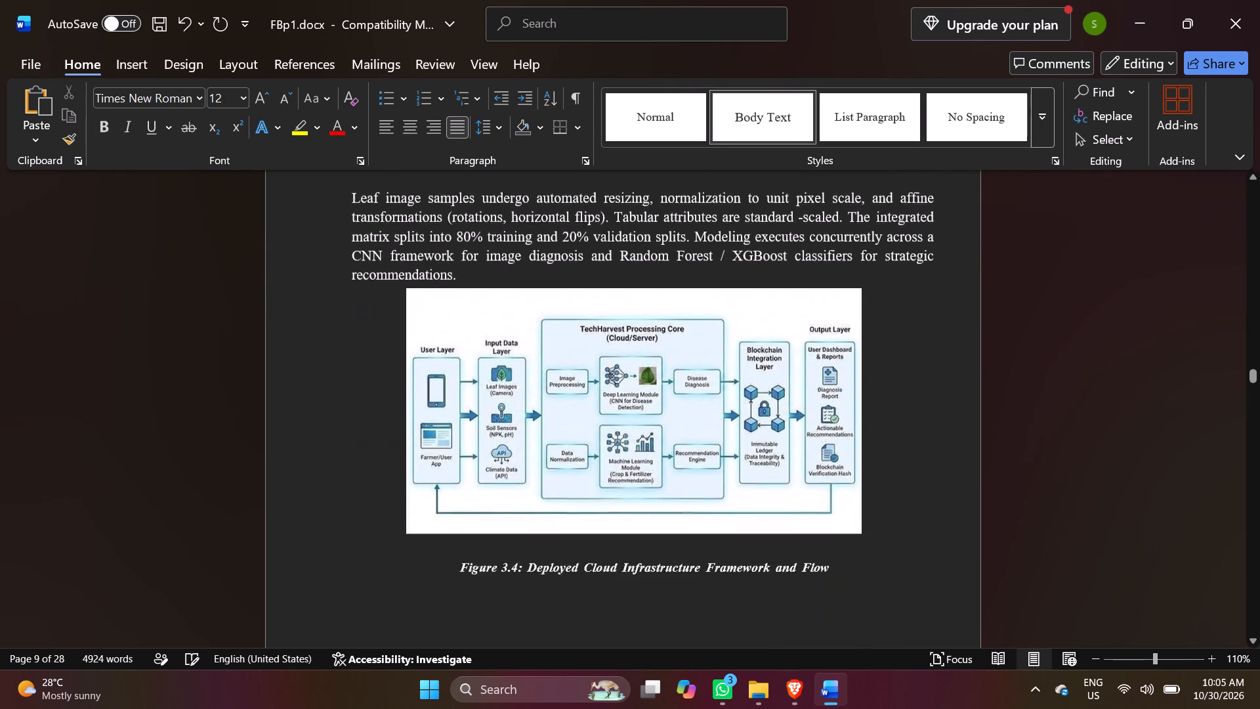
scroll(706, 418, "down", 1)
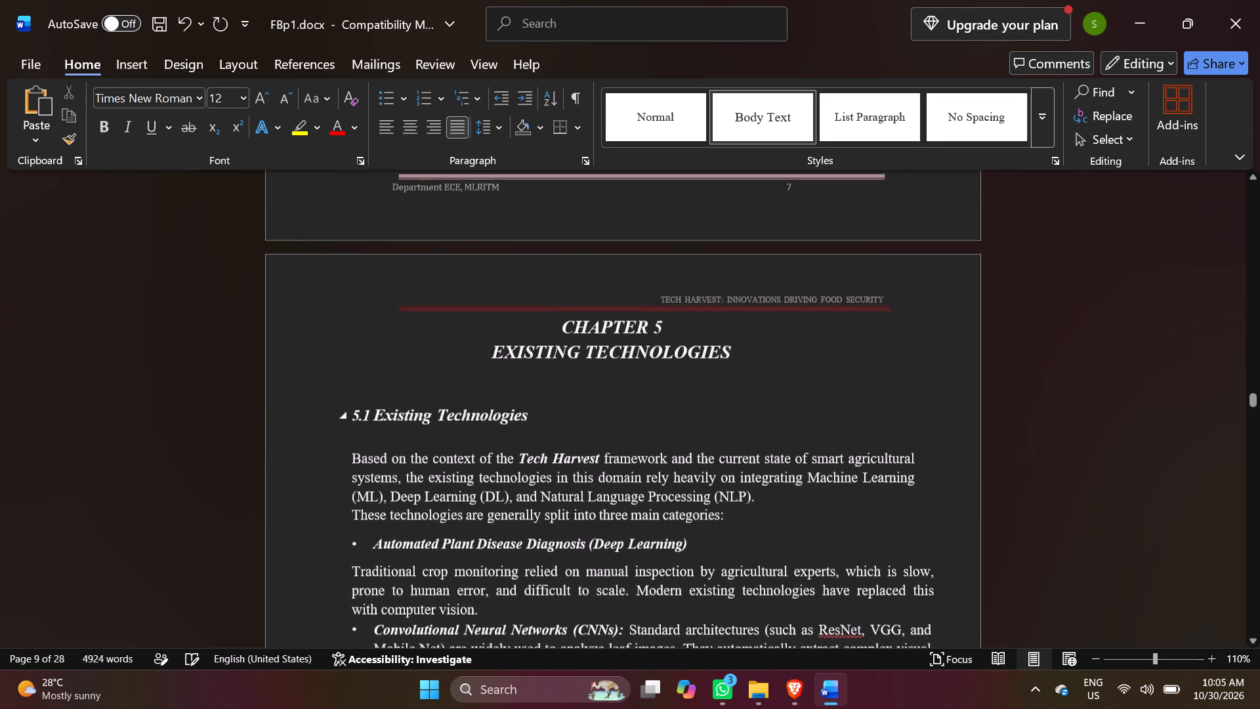
scroll(706, 418, "down", 2)
scroll(706, 418, "up", 2)
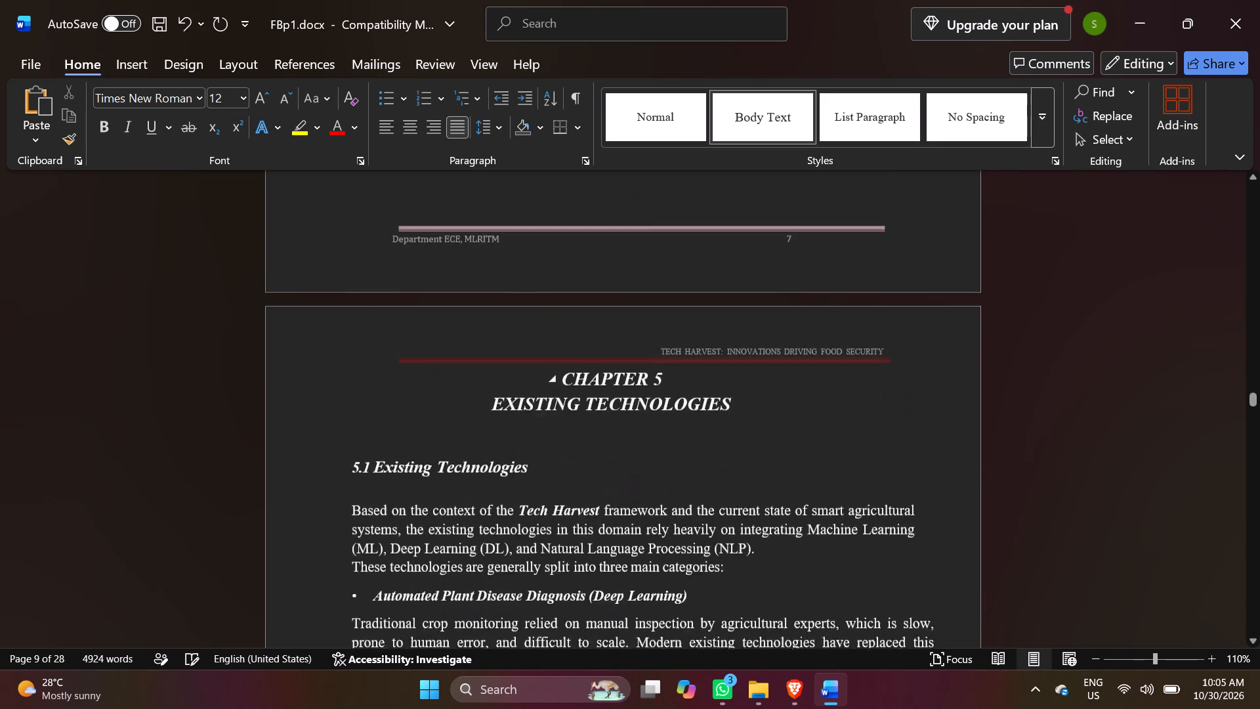
scroll(706, 418, "up", 1)
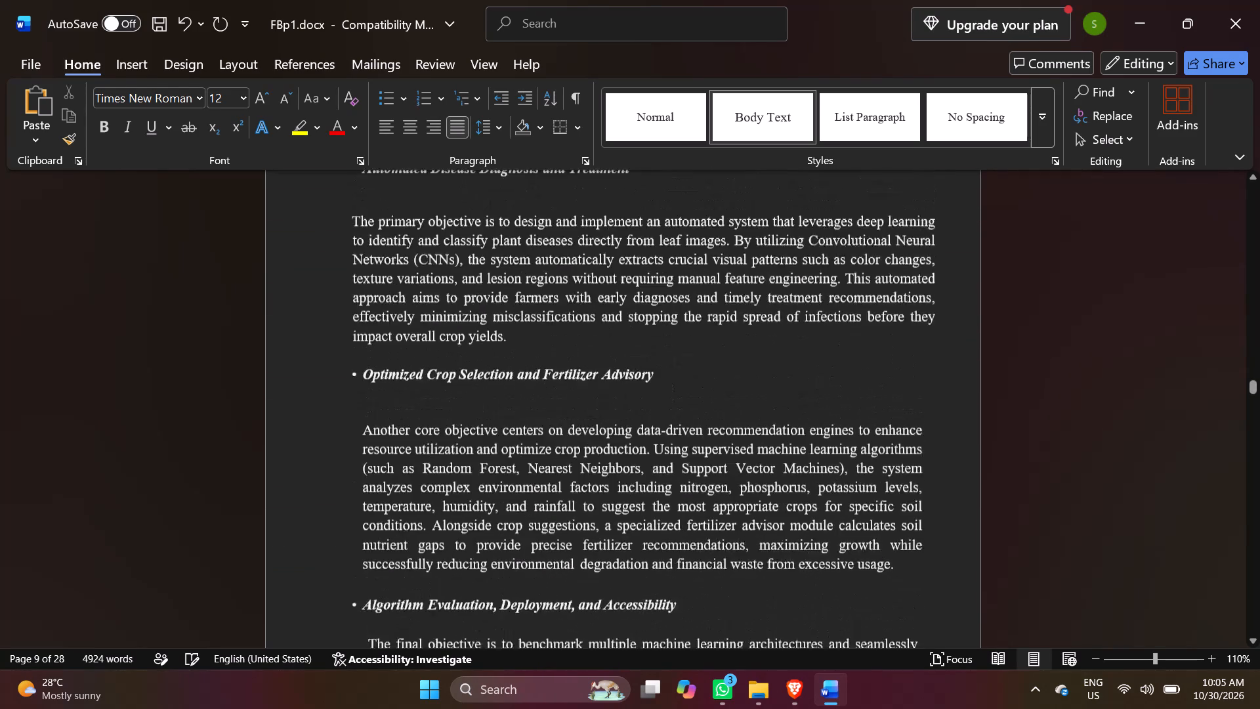
scroll(706, 418, "down", 7)
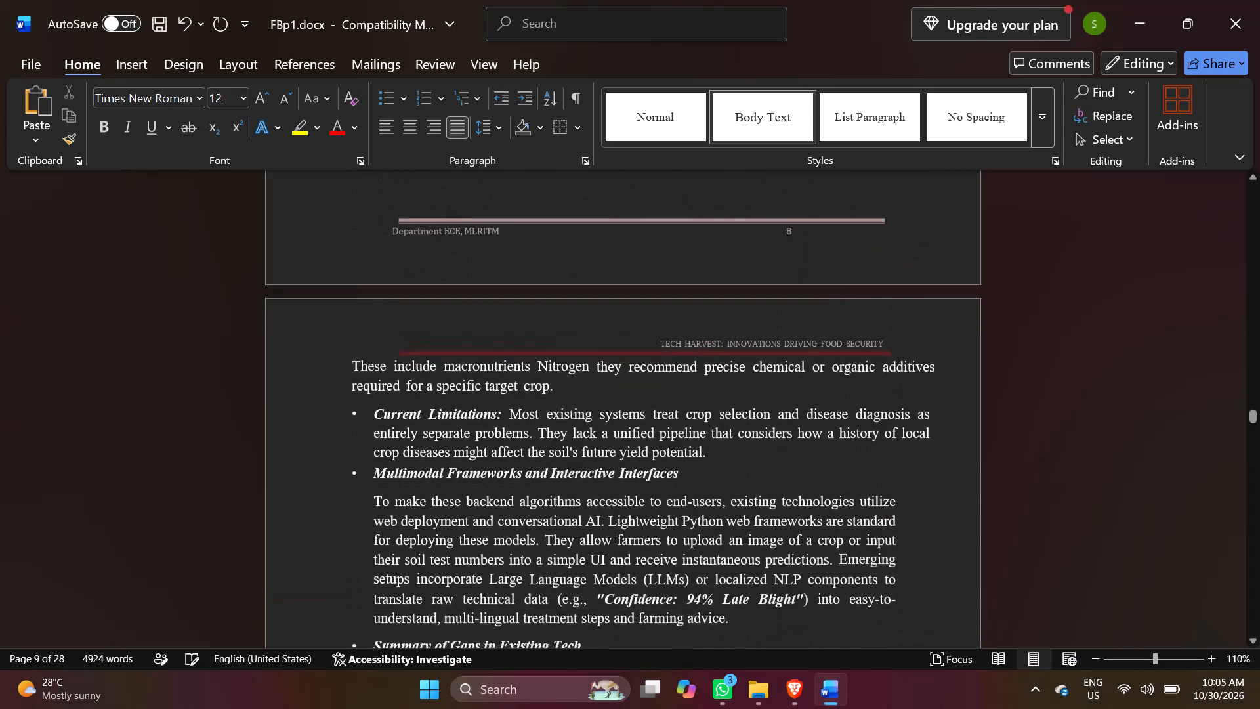
scroll(706, 418, "down", 4)
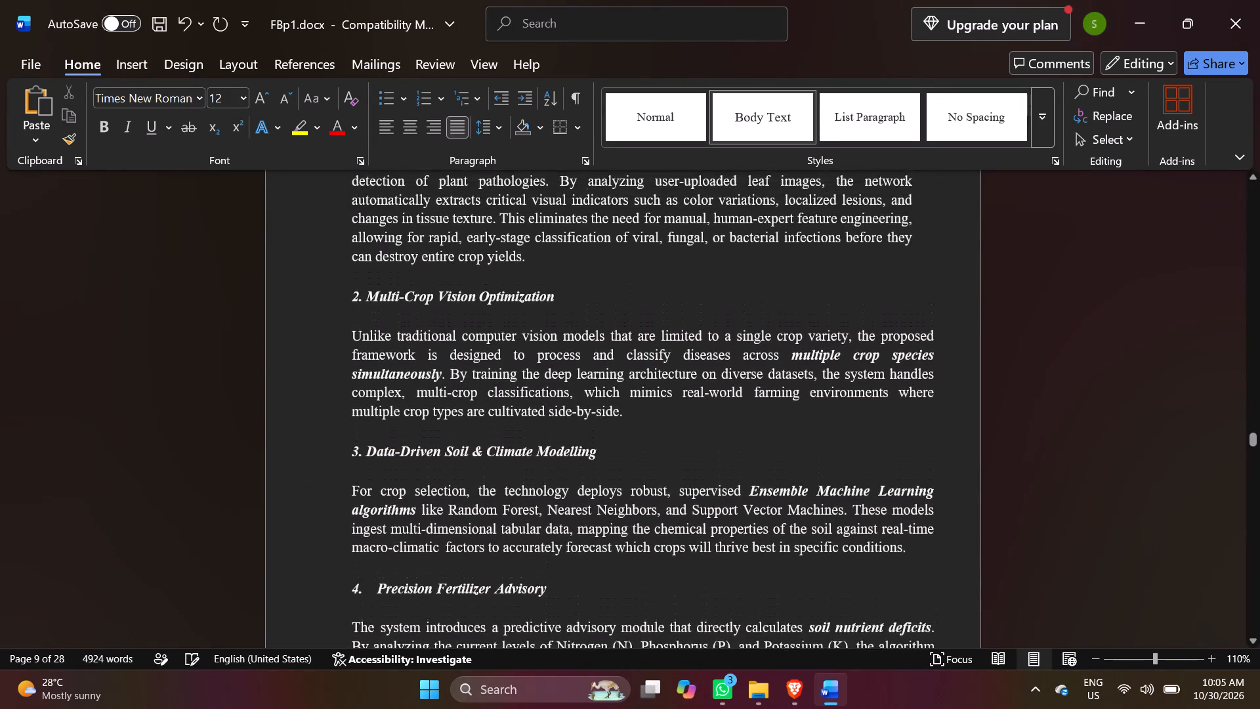
scroll(706, 418, "down", 1)
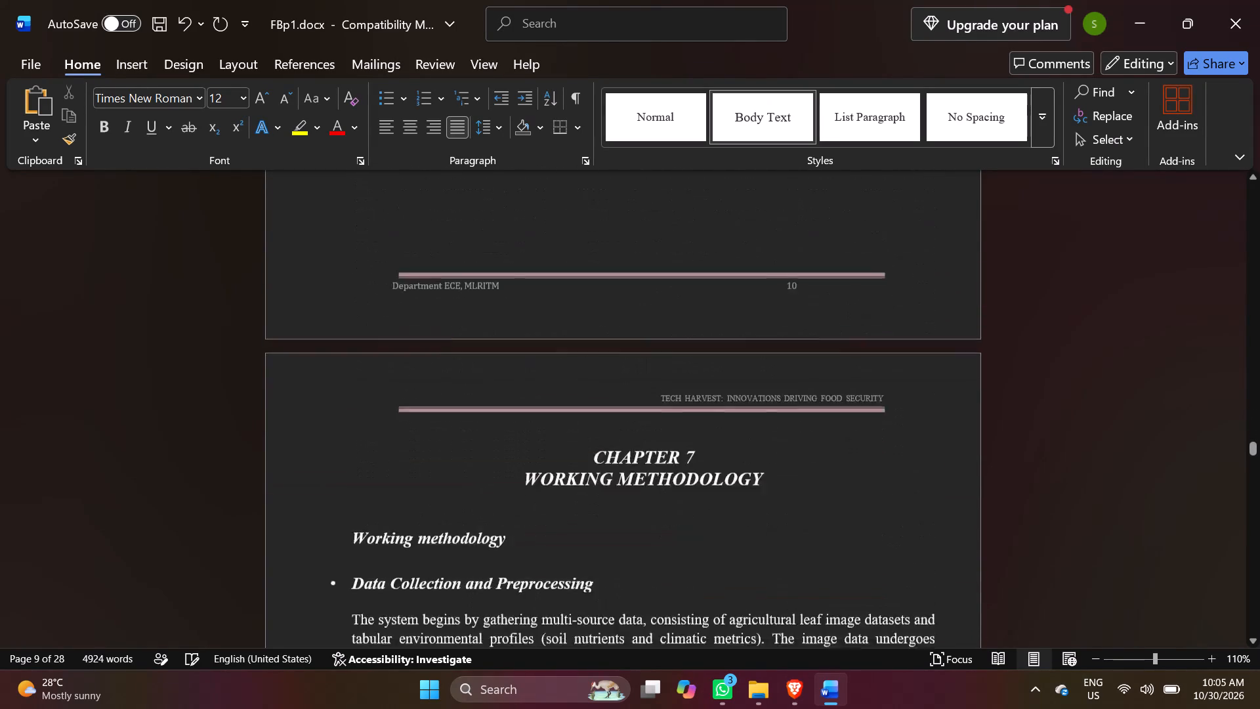
scroll(706, 418, "down", 1)
scroll(706, 418, "up", 1)
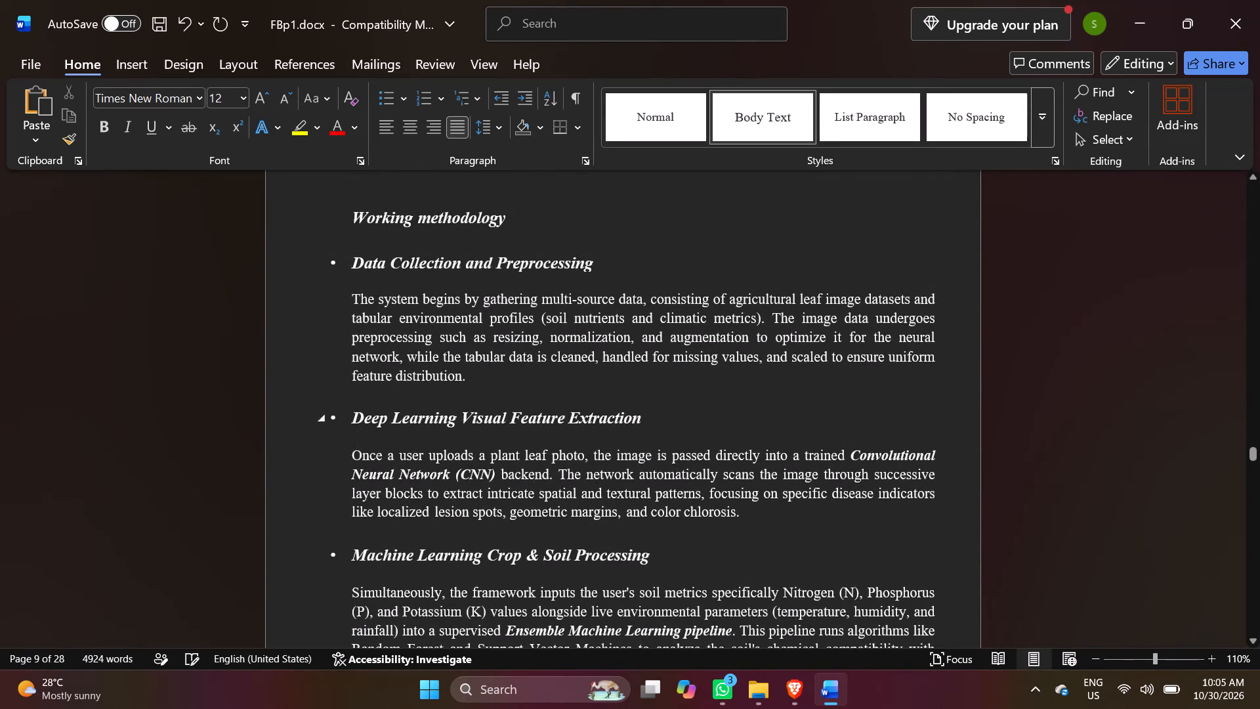
scroll(706, 418, "down", 3)
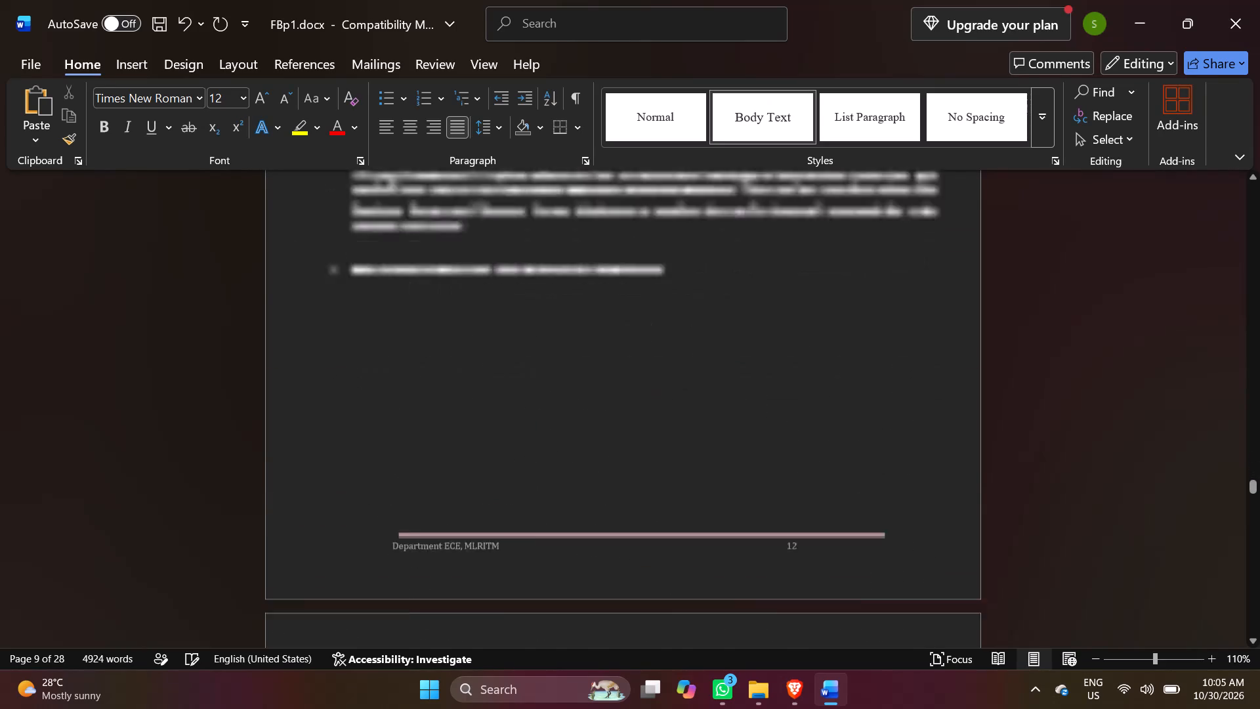
scroll(706, 418, "down", 1)
scroll(706, 418, "up", 2)
scroll(706, 418, "down", 2)
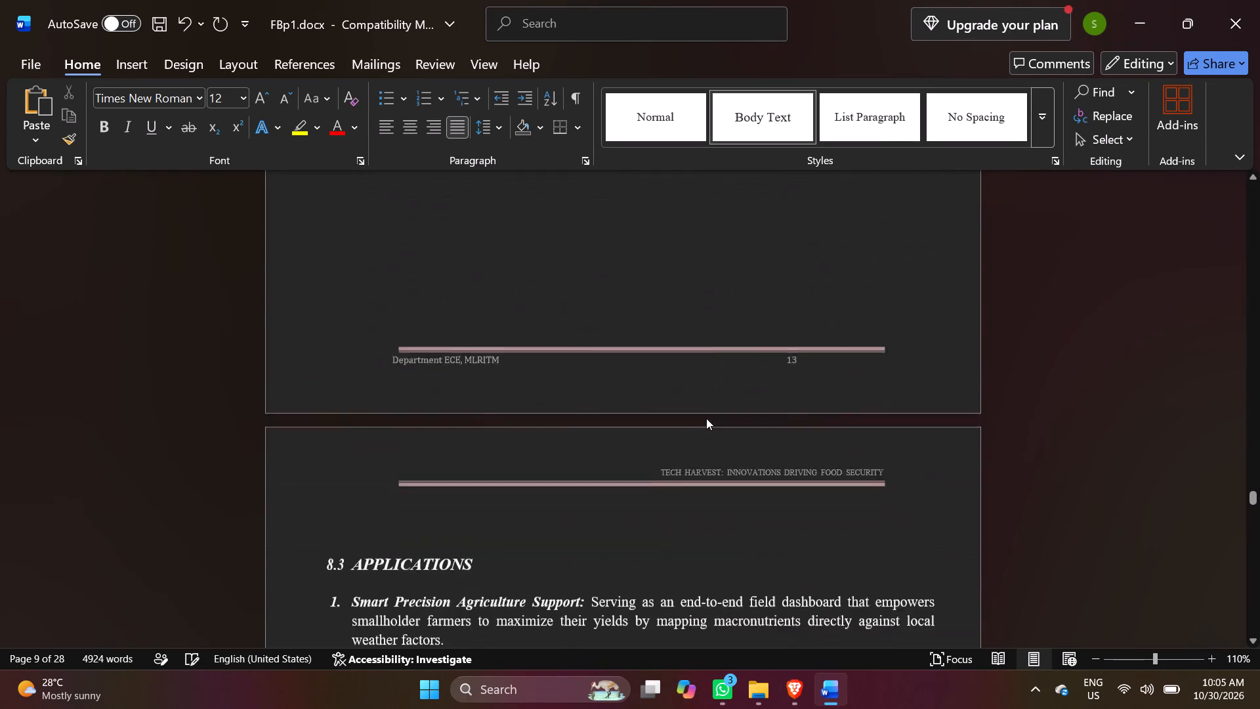
scroll(706, 418, "down", 1)
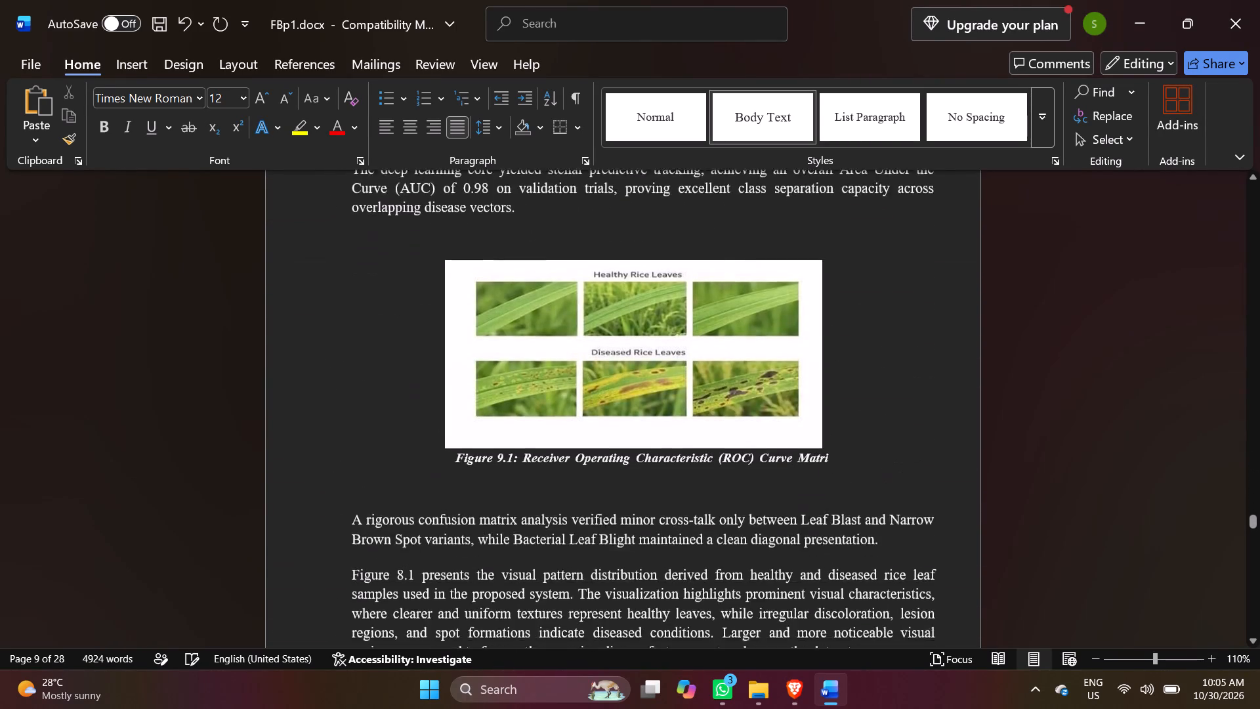
scroll(706, 418, "down", 1)
scroll(706, 418, "up", 1)
left_click(662, 452)
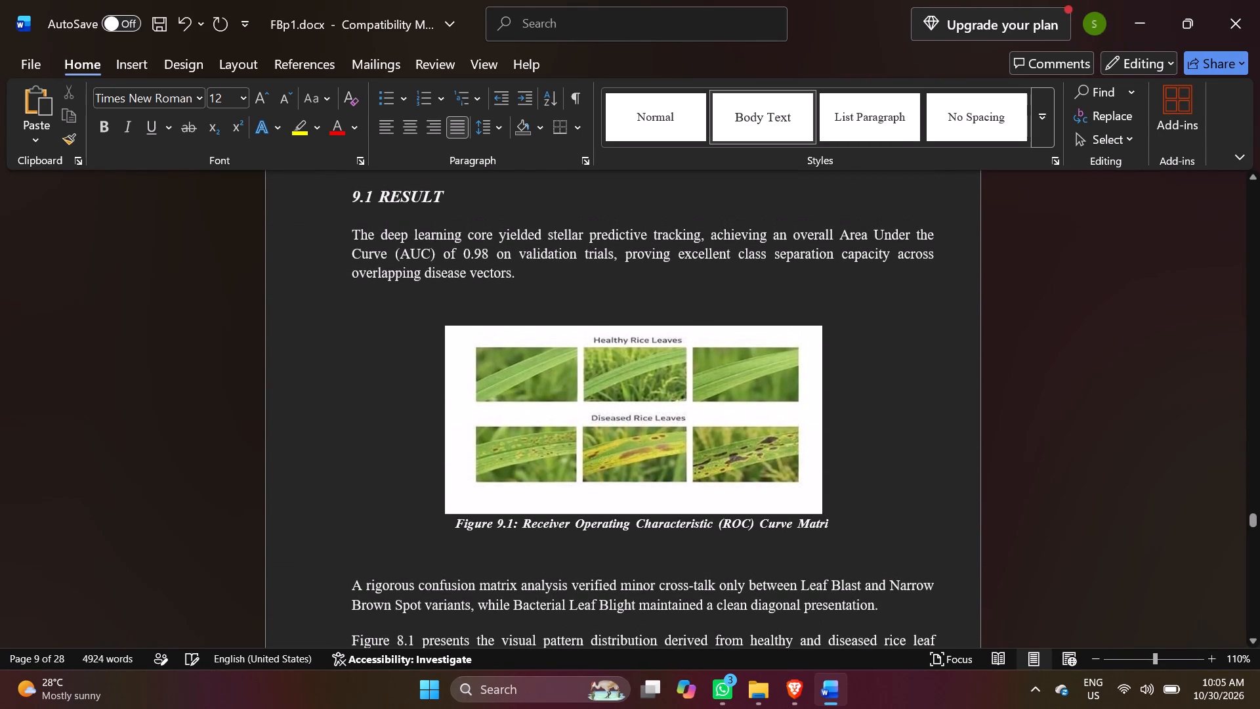
left_click(746, 553)
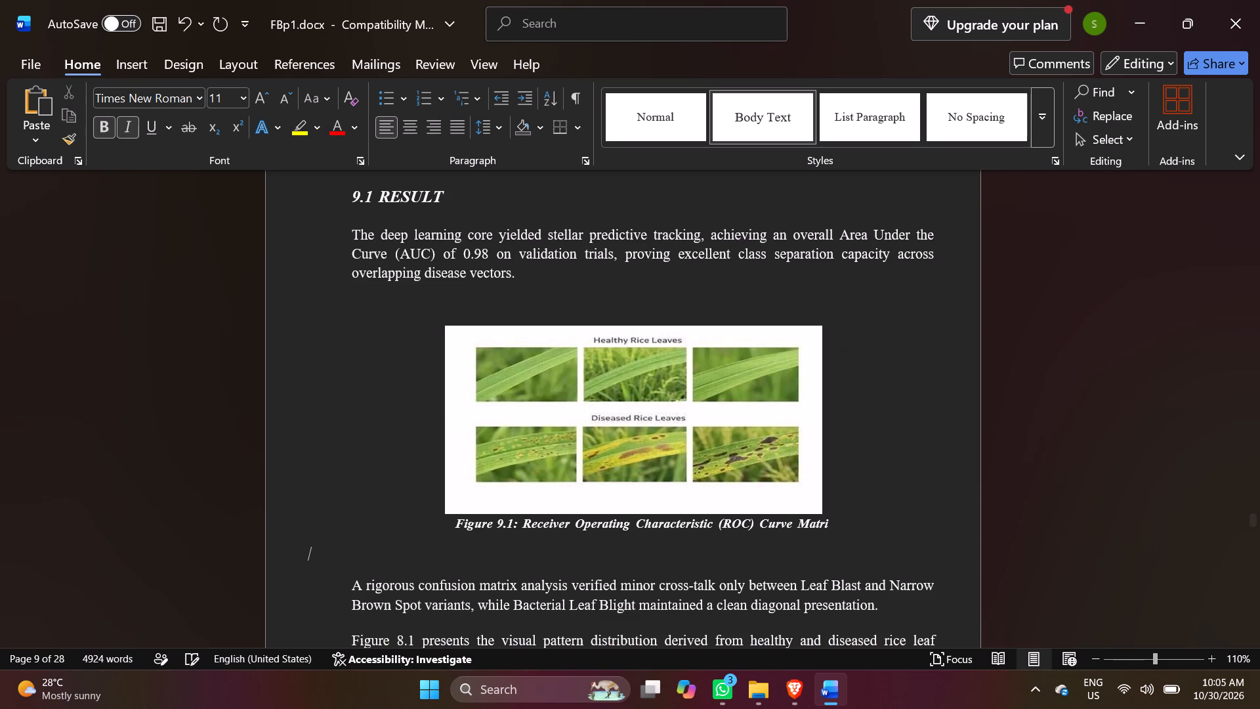
Replace "Figure 8.2" with "Above Figure" at the start of the paragraph below the Figure 9.2 Confusion Matrix caption.
scroll(901, 492, "down", 1)
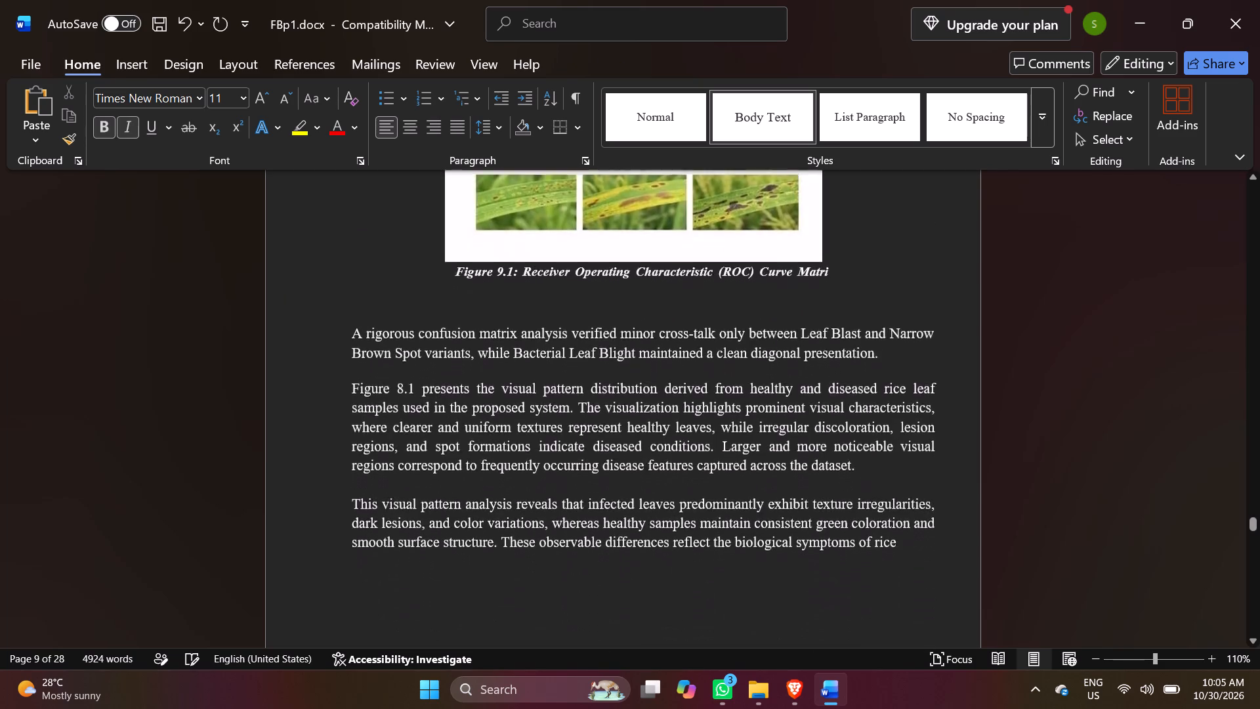
scroll(901, 492, "down", 3)
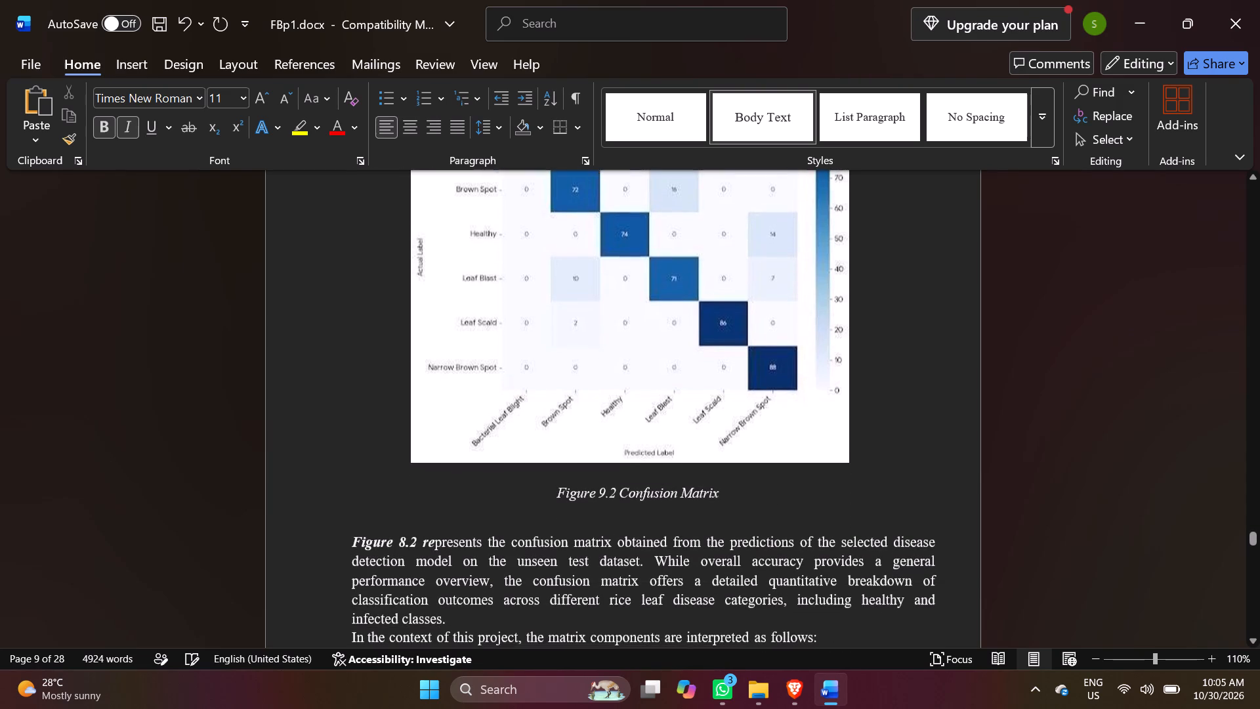
left_click(417, 540)
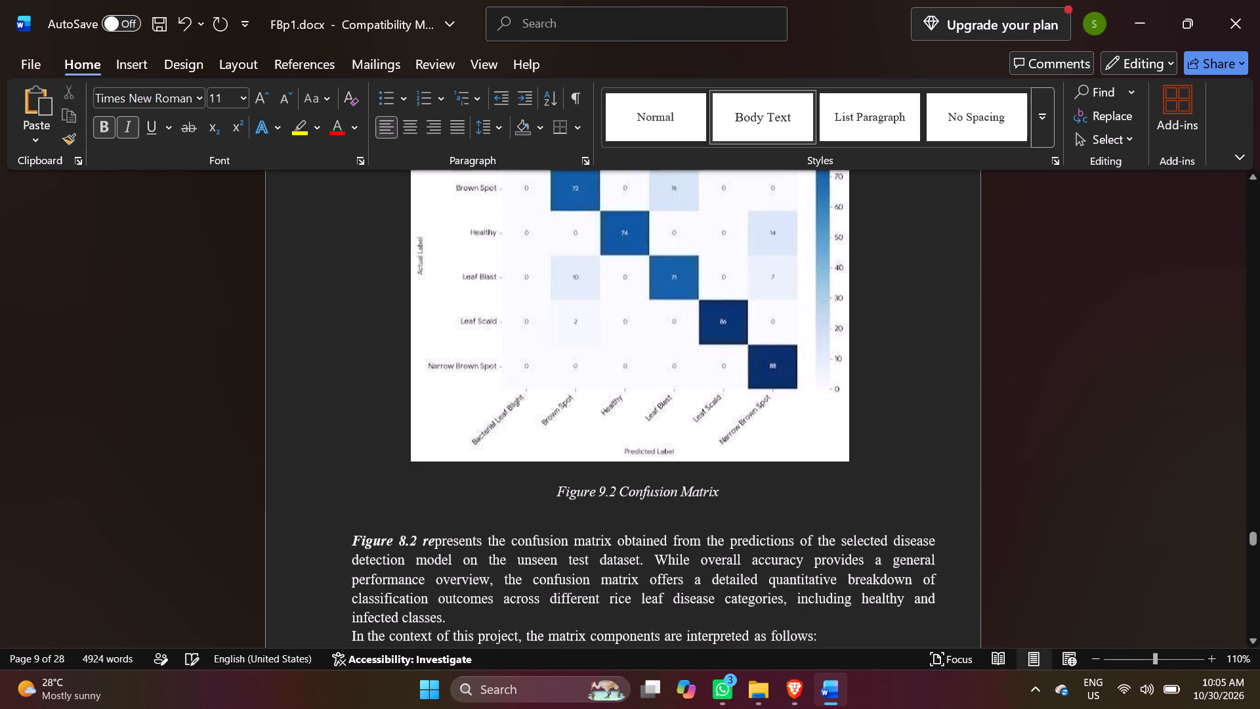
key("BackSpace")
key("BackSpace")
key("BackSpace")
key("BackSpace")
key("BackSpace")
key("BackSpace")
key("BackSpace")
key("BackSpace")
key("BackSpace")
key("BackSpace")
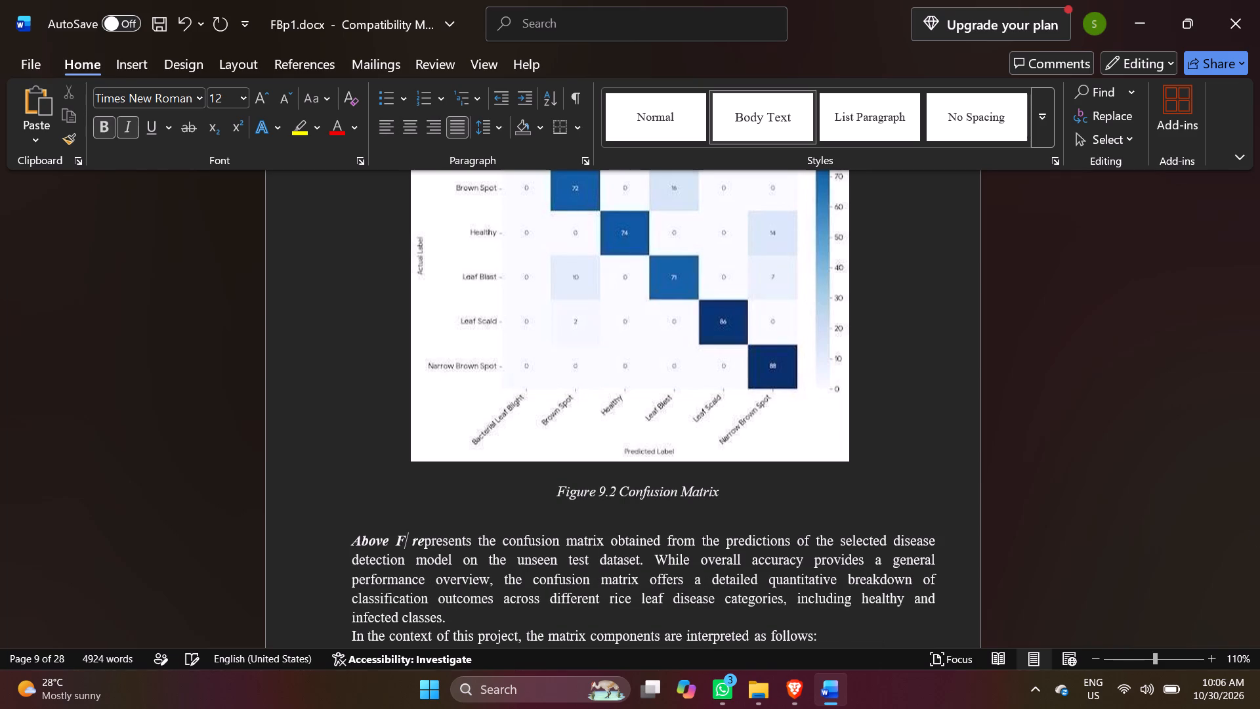
type("igure")
key("space")
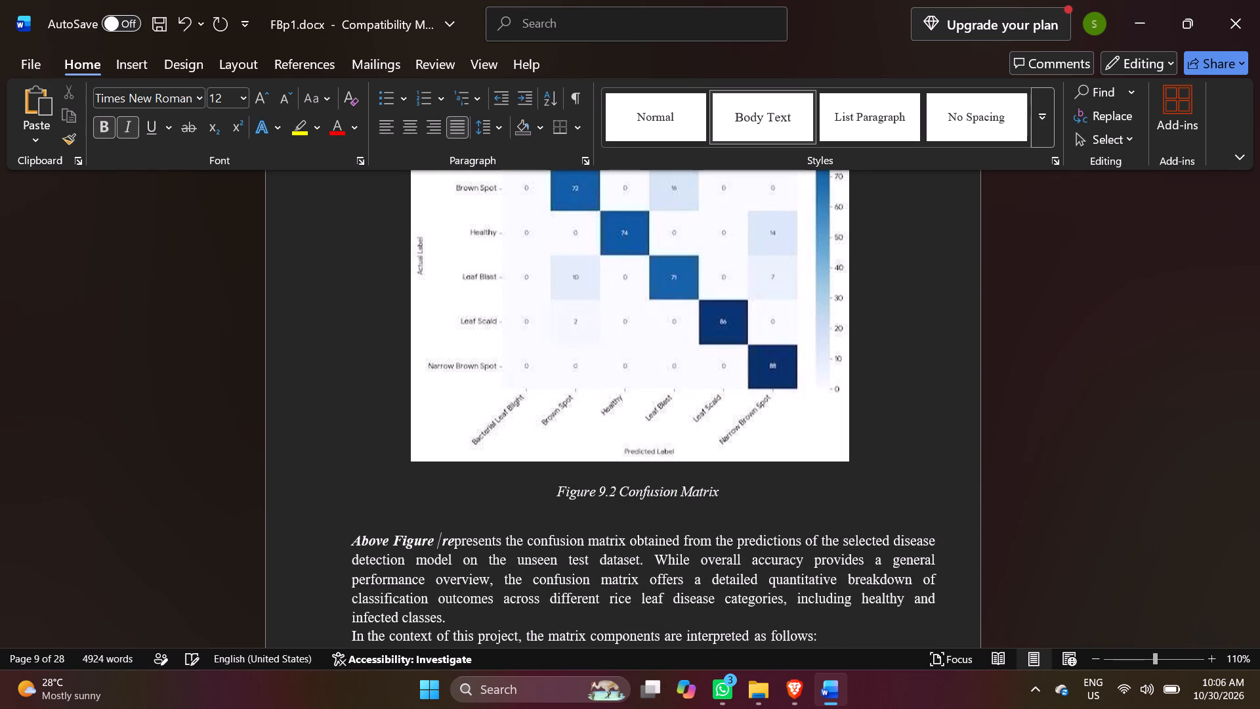
key("BackSpace")
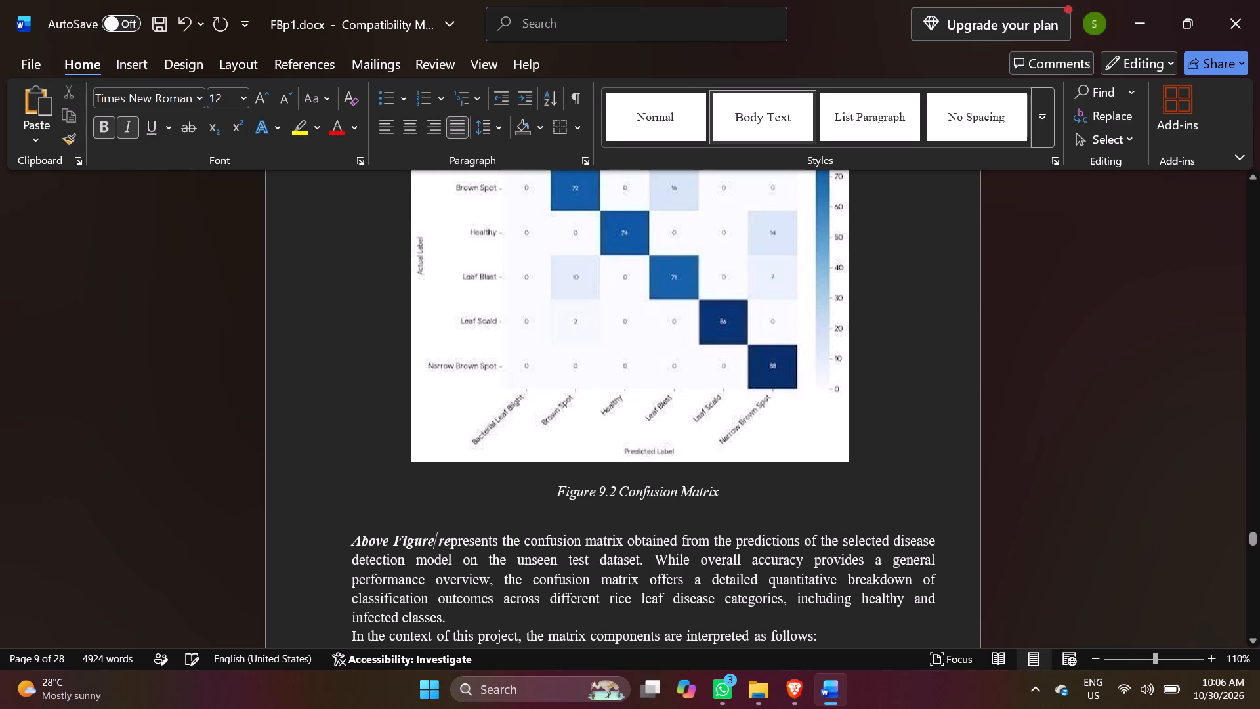
Remove the italic and bold formatting from the words "Above Figure" in the confusion matrix paragraph.
left_click(122, 129)
left_click_drag(433, 542, 360, 541)
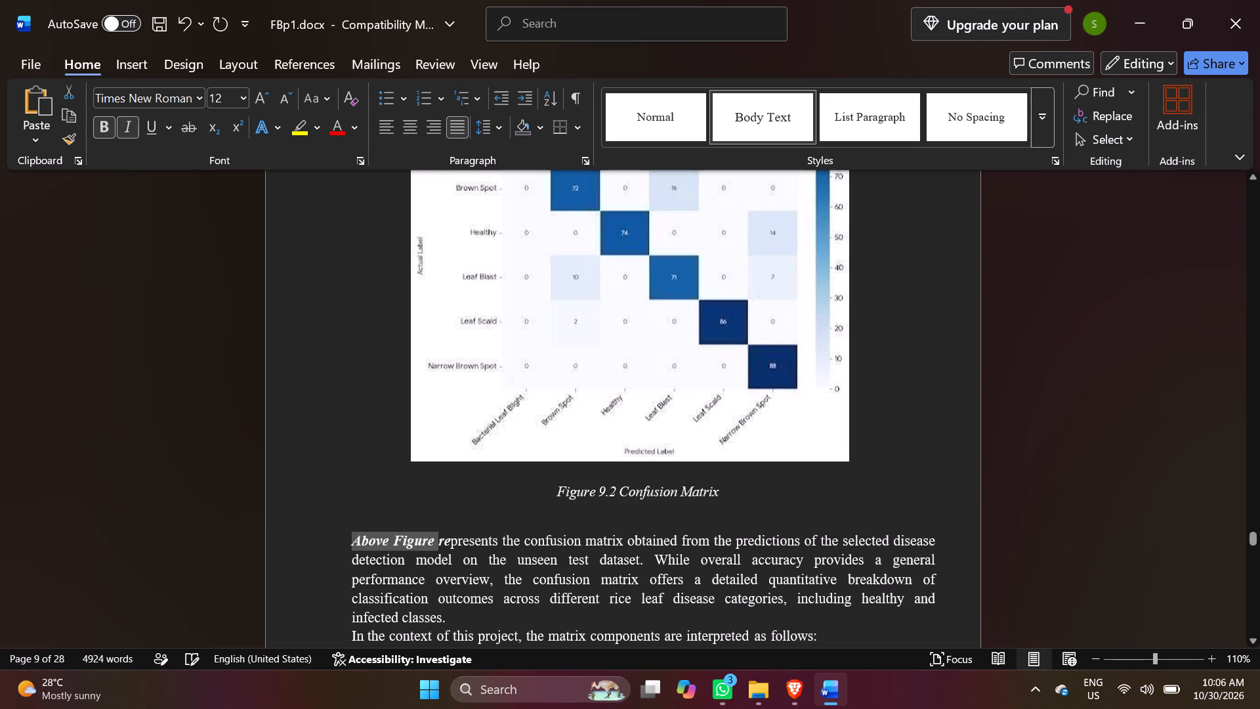
left_click(124, 128)
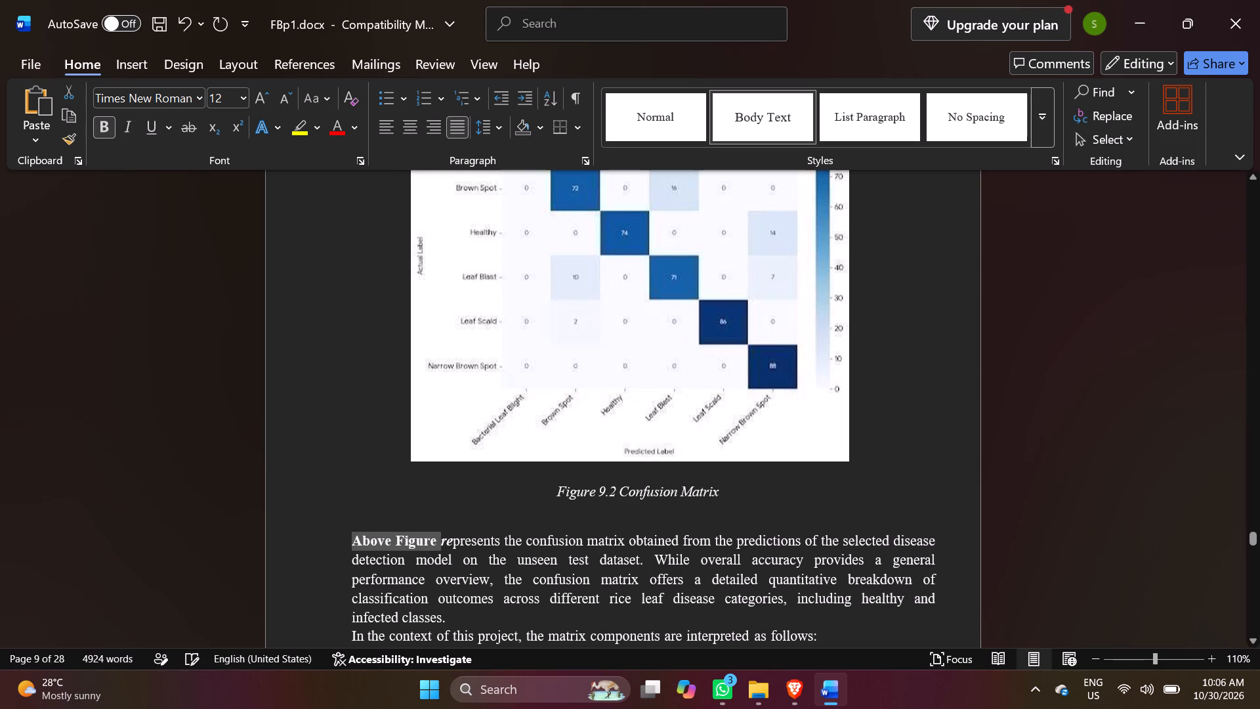
left_click(443, 530)
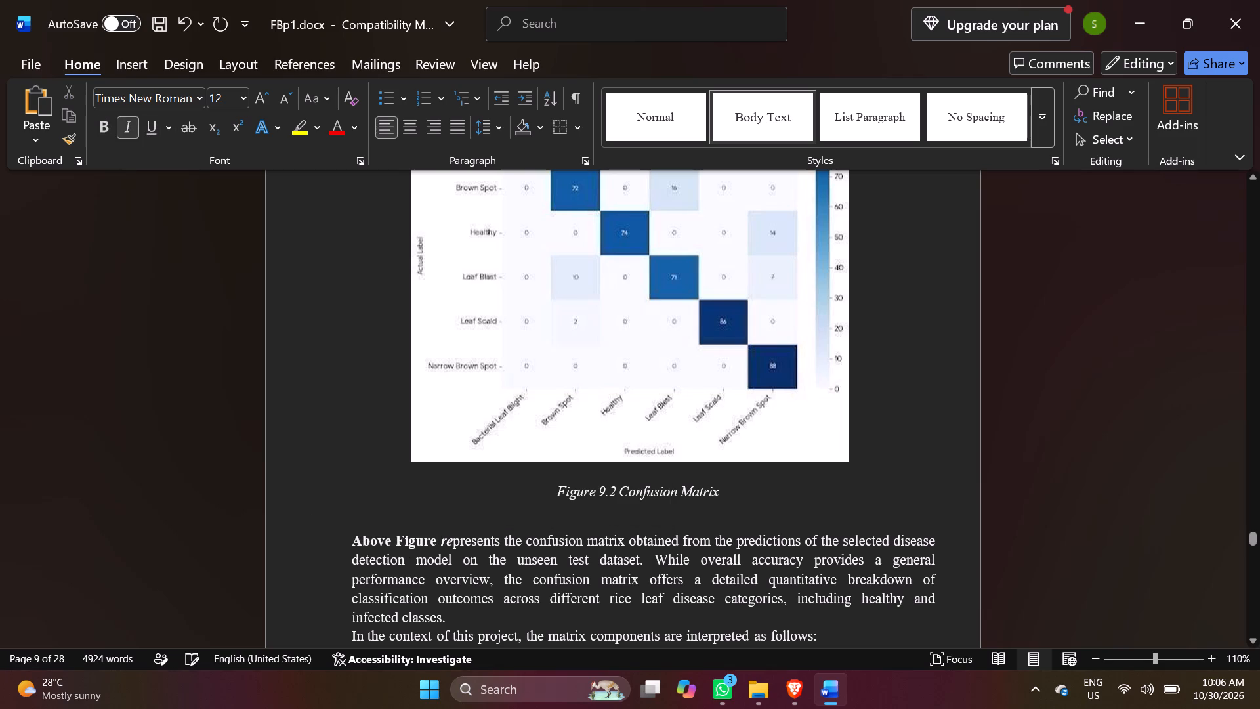
double_click(428, 539)
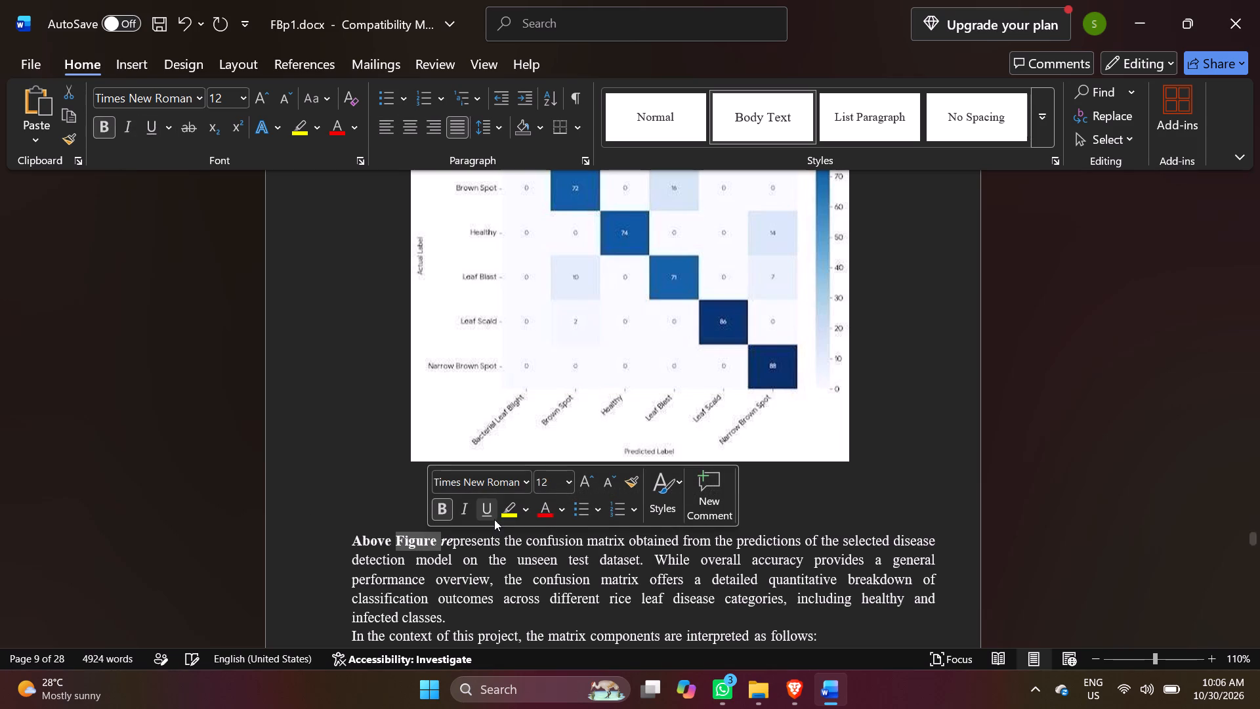
left_click(438, 518)
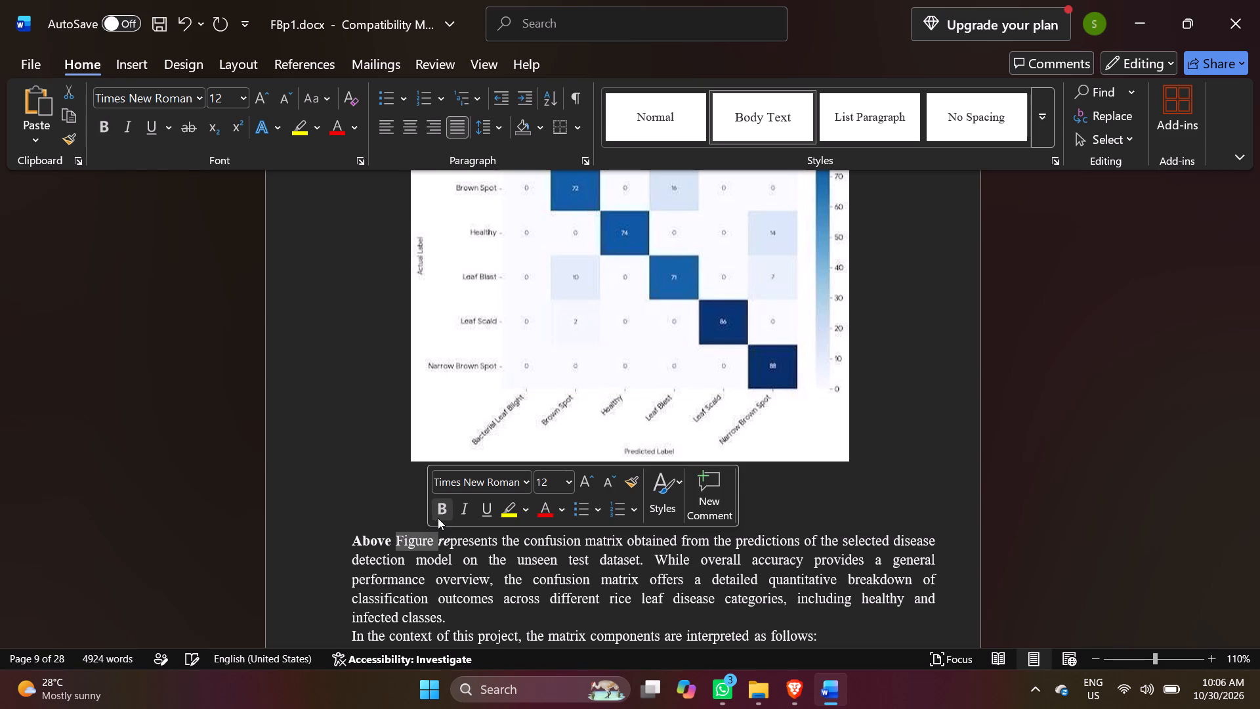
double_click(380, 540)
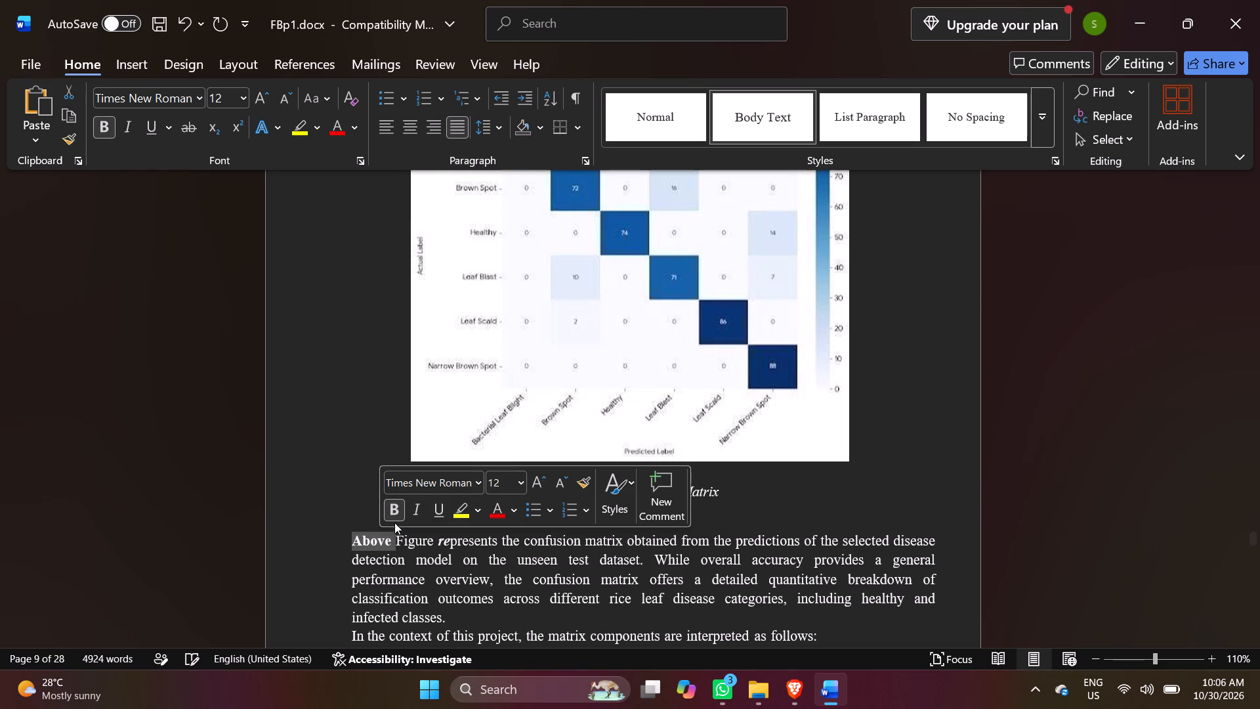
left_click_drag(394, 523, 390, 516)
left_click(390, 516)
left_click(455, 574)
scroll(455, 574, "down", 1)
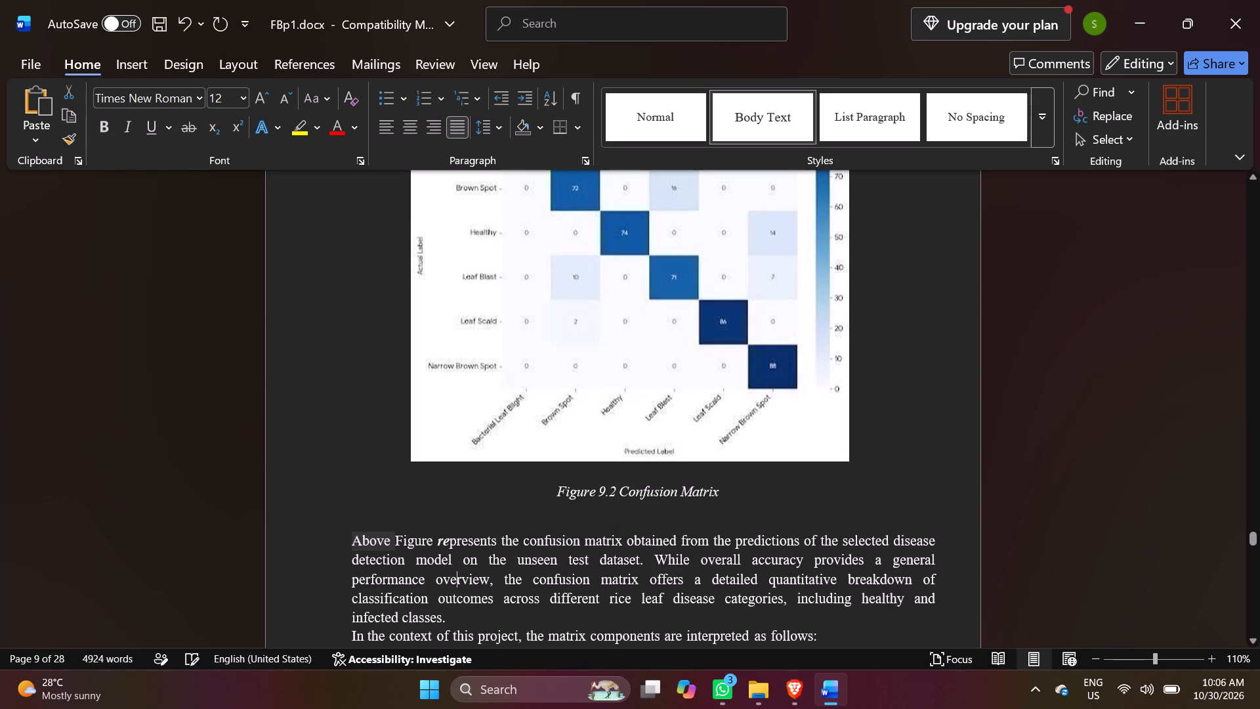
Review the Figure 9.2 Confusion Matrix image, its explanatory paragraph and bullet list, and the preceding section 9.1 page.
scroll(455, 574, "down", 2)
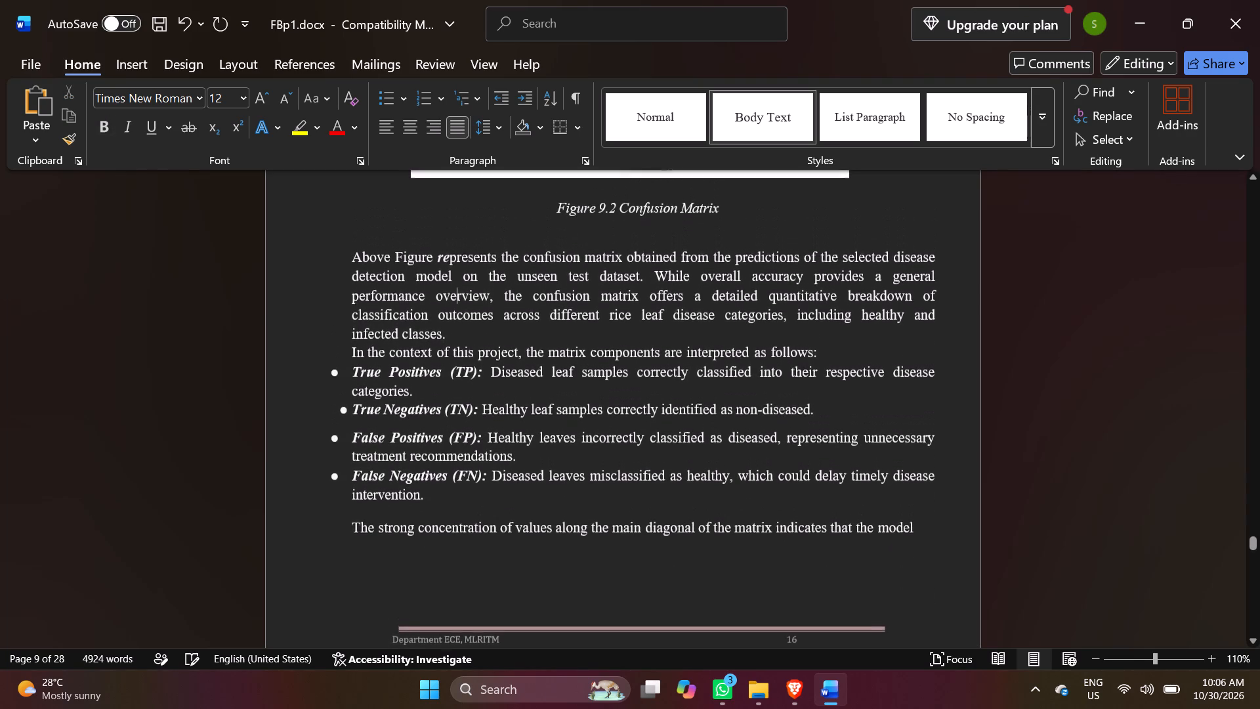
scroll(455, 574, "up", 1)
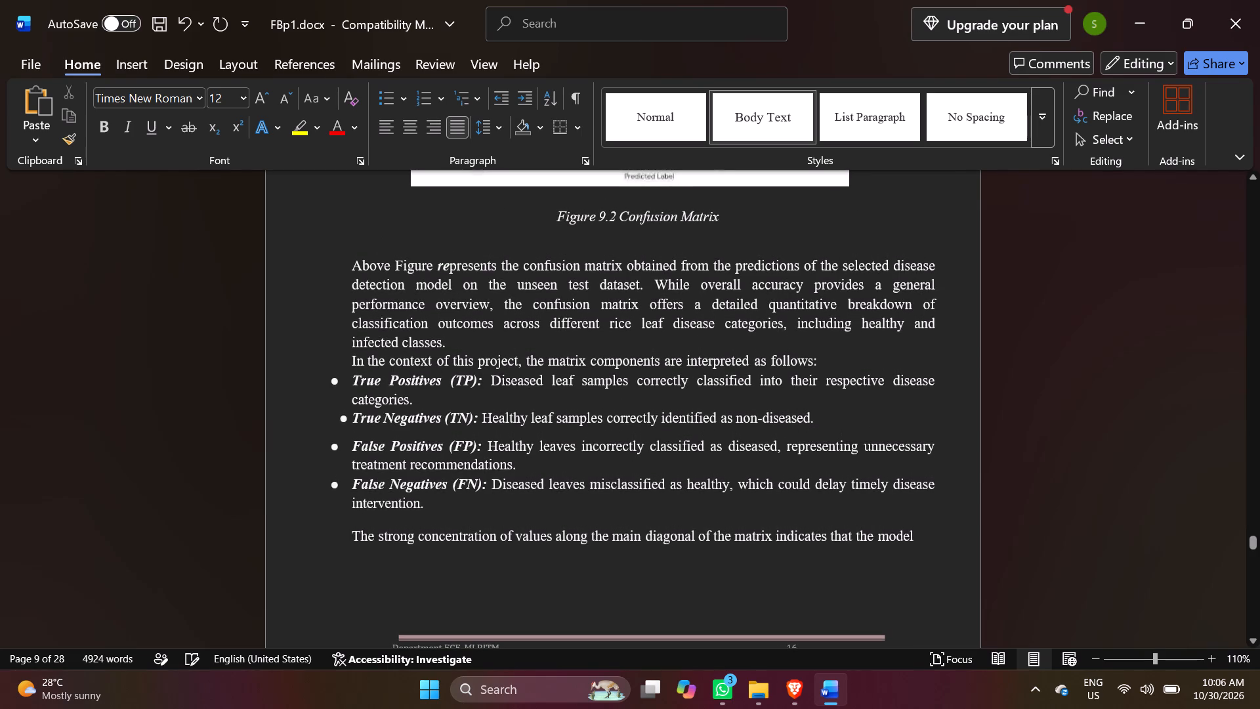
scroll(455, 574, "up", 2)
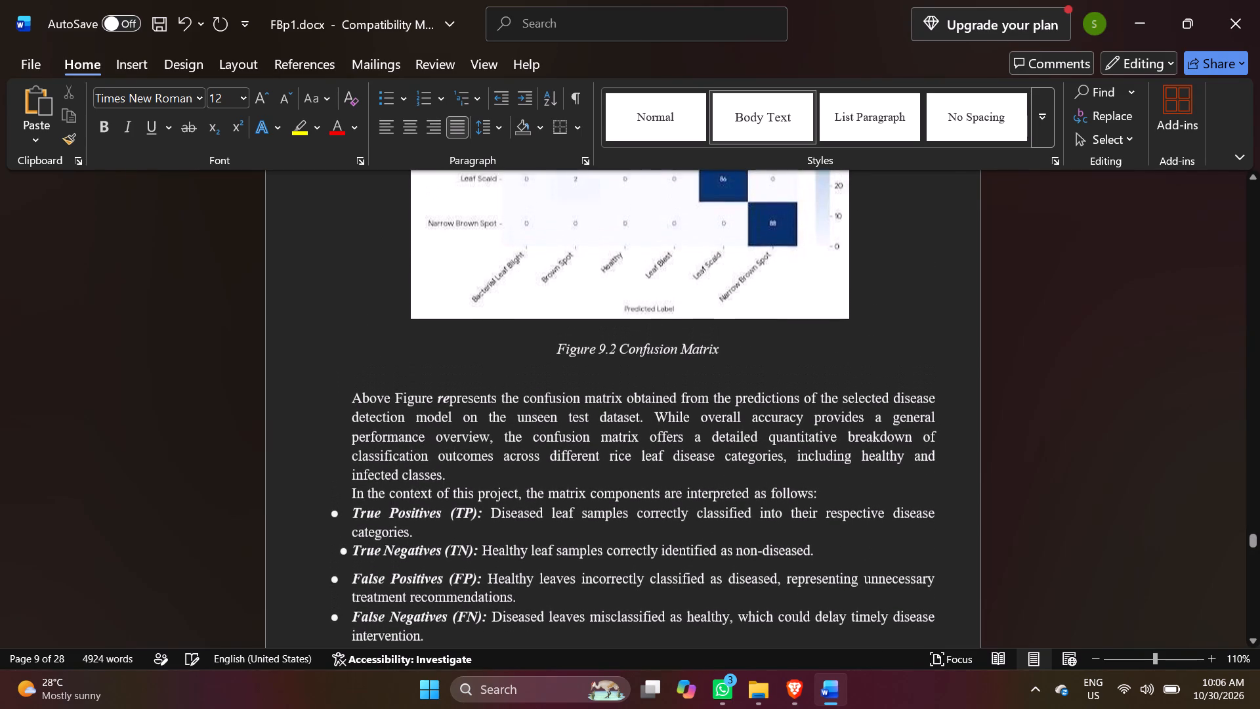
scroll(455, 574, "up", 3)
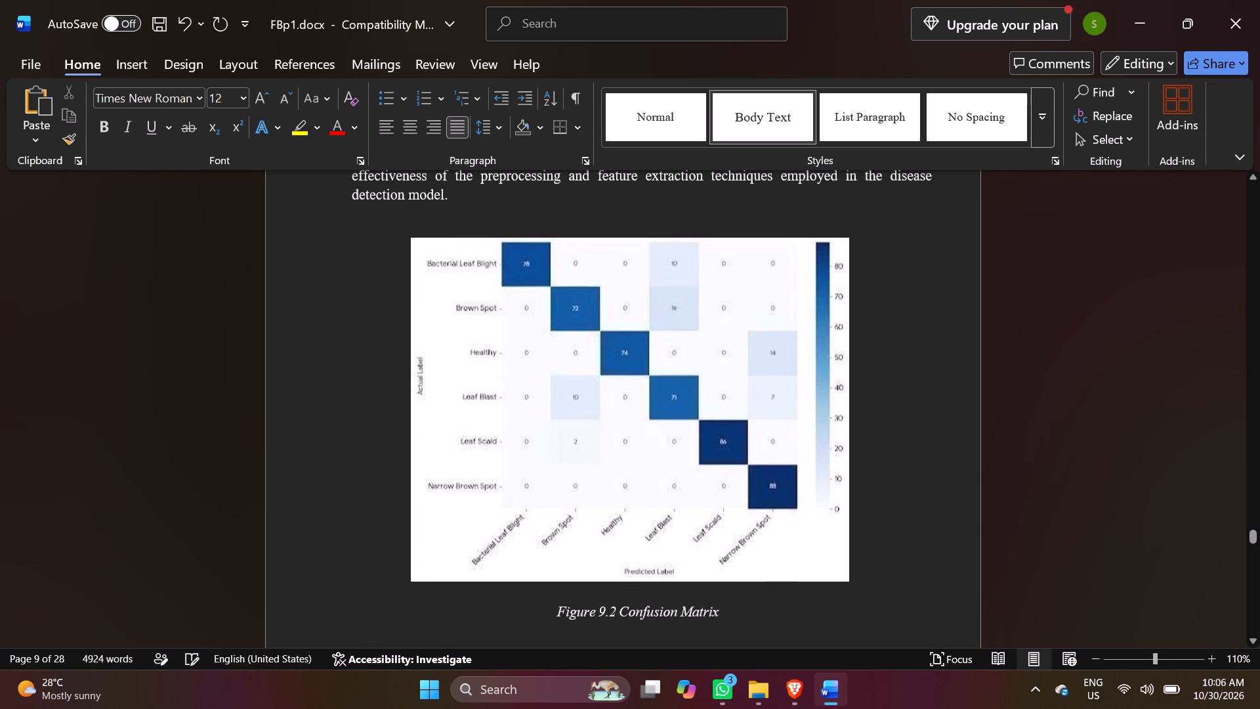
scroll(574, 472, "up", 2)
left_click(891, 590)
scroll(891, 590, "up", 2, "ctrl")
scroll(891, 590, "down", 2, "ctrl")
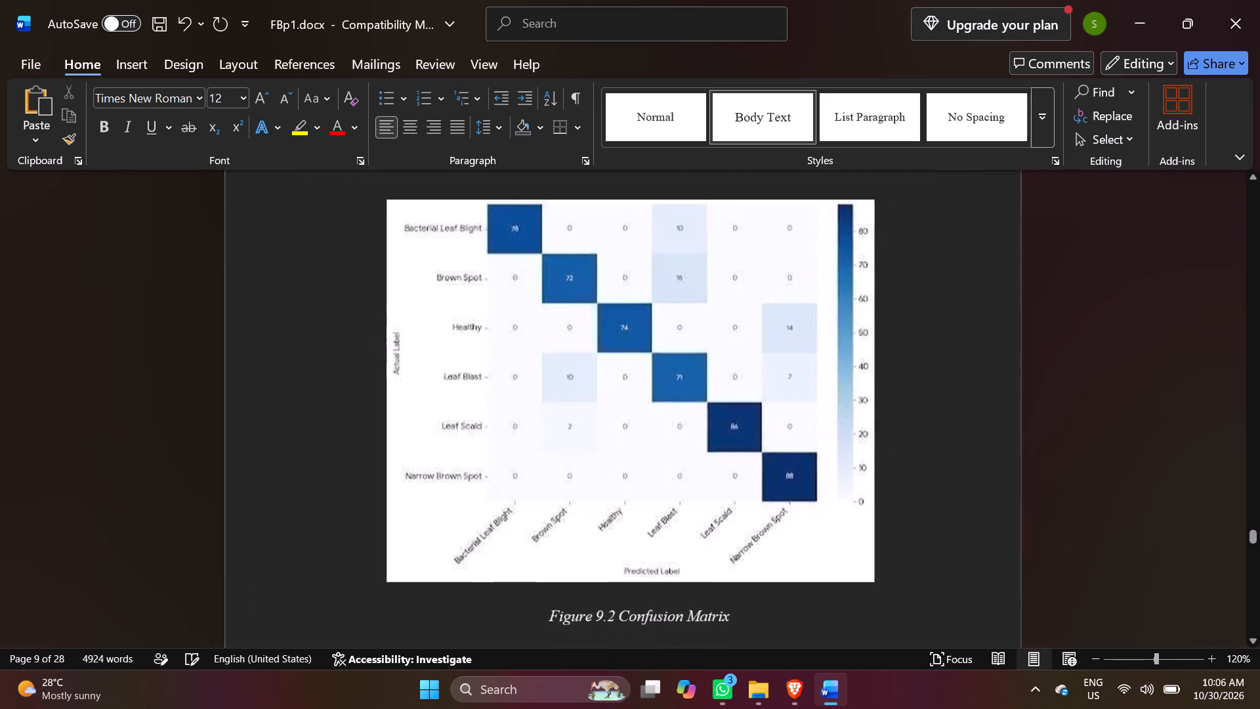
scroll(891, 590, "down", 1, "ctrl")
scroll(891, 590, "up", 3)
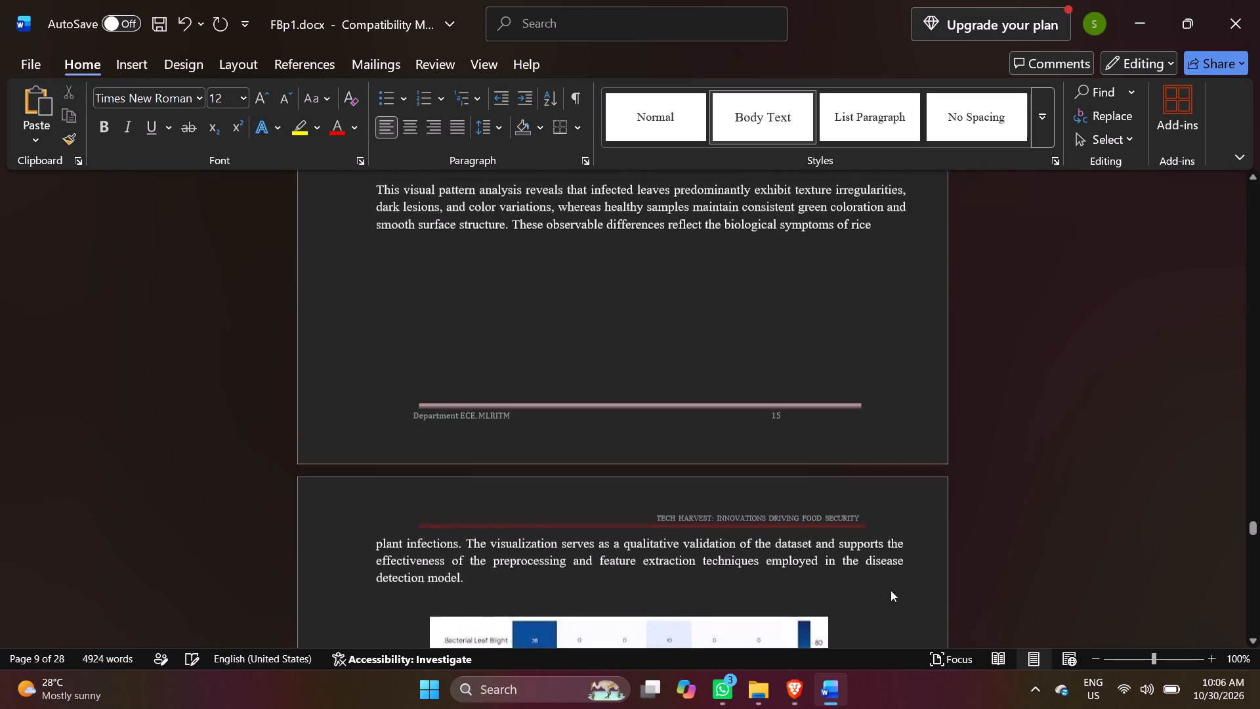
scroll(891, 590, "up", 1)
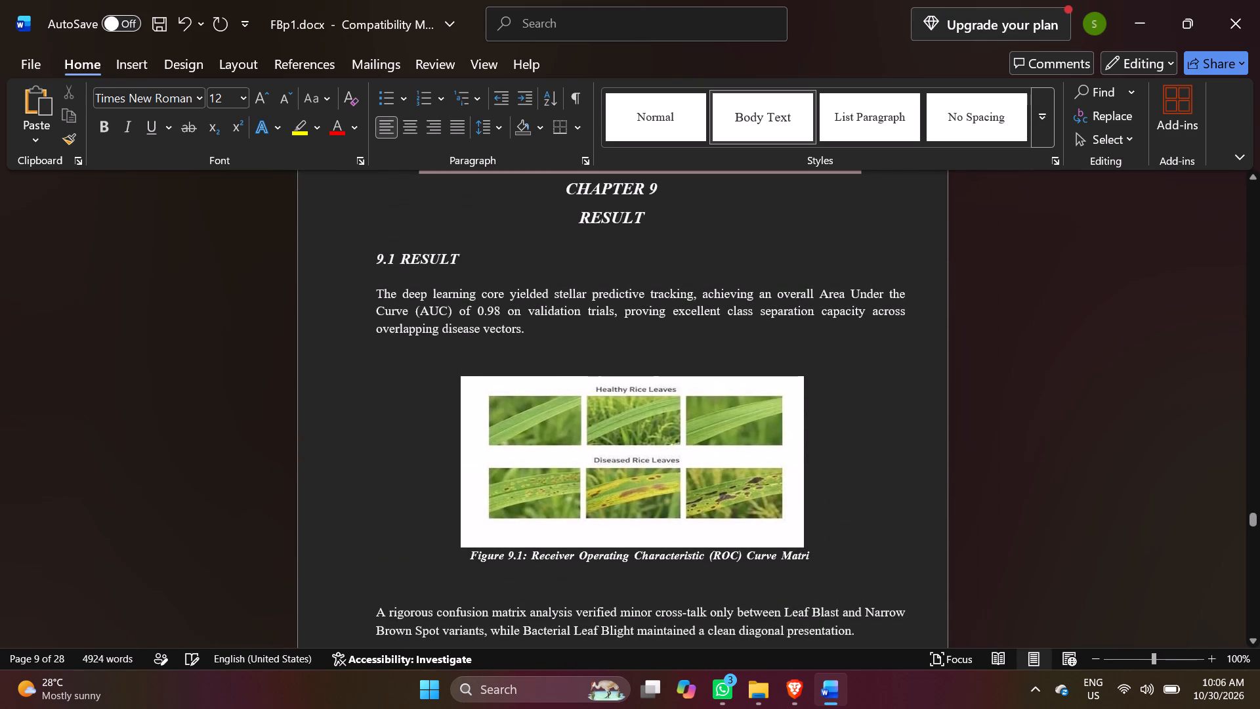
Read from the Figure 9.1 caption through the confusion matrix discussion to the Table 9.1 Classification Report and its description.
scroll(493, 344, "down", 1)
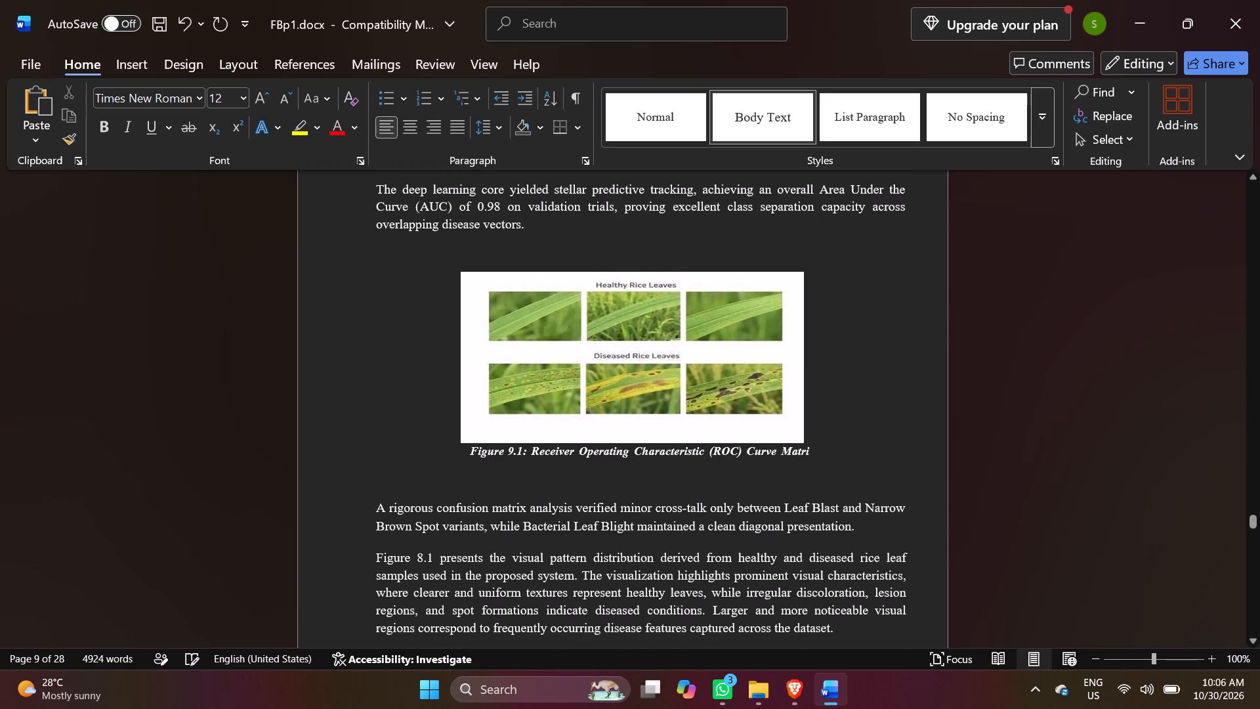
scroll(642, 528, "down", 1)
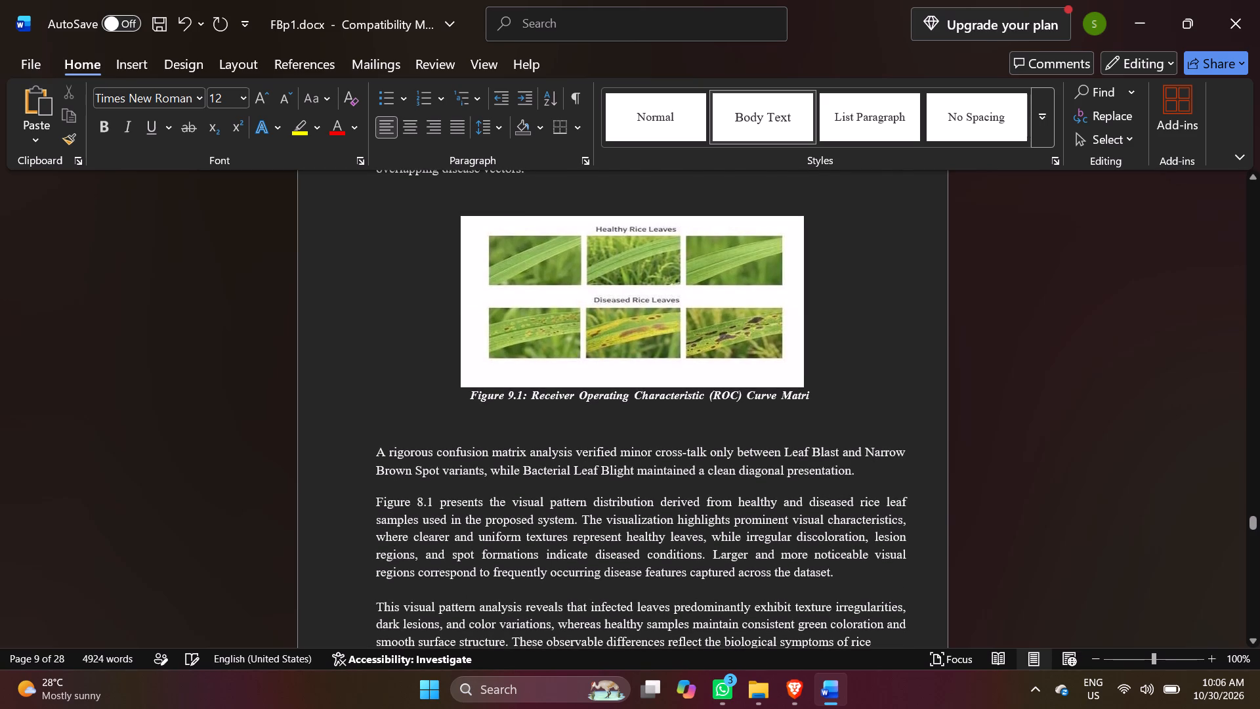
scroll(580, 517, "down", 1)
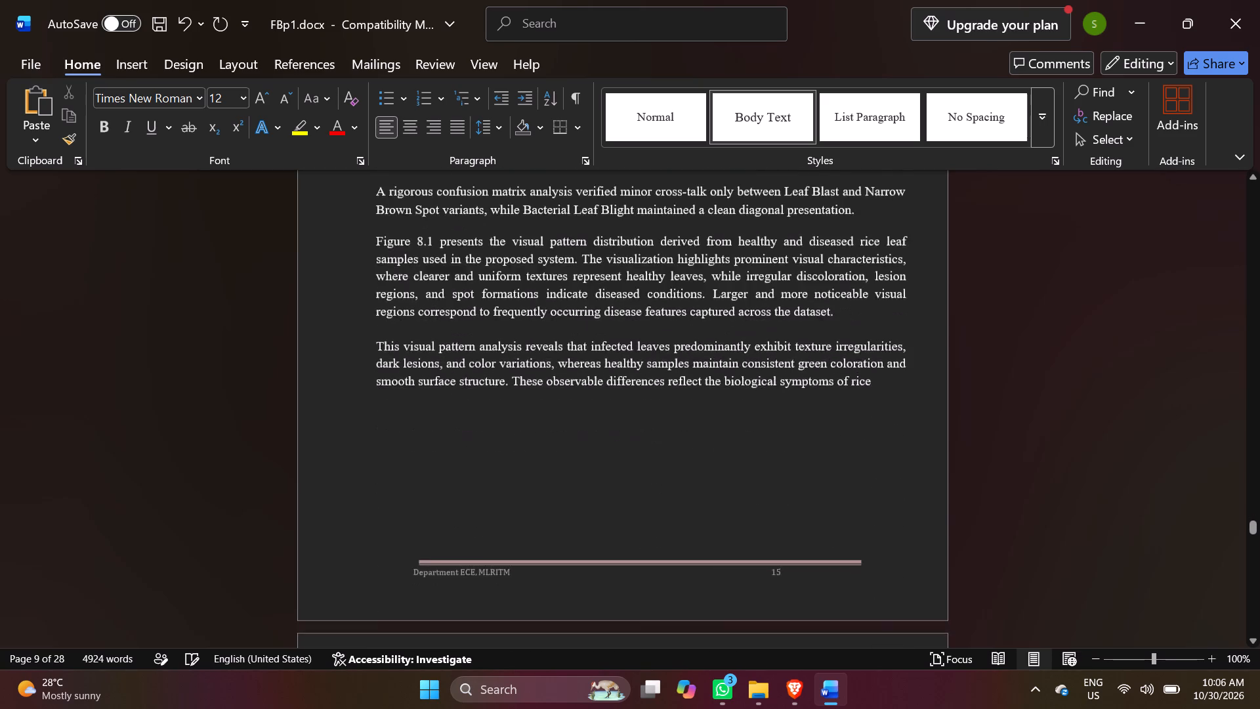
scroll(580, 517, "down", 2)
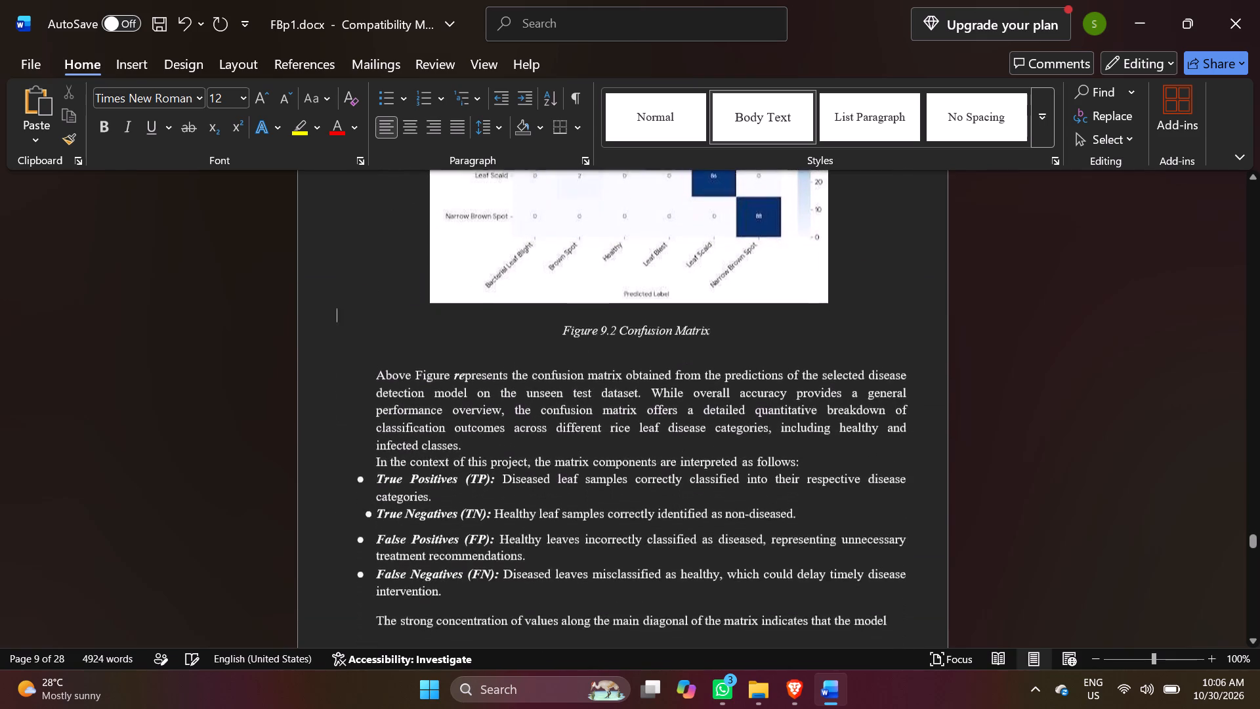
scroll(580, 517, "down", 3)
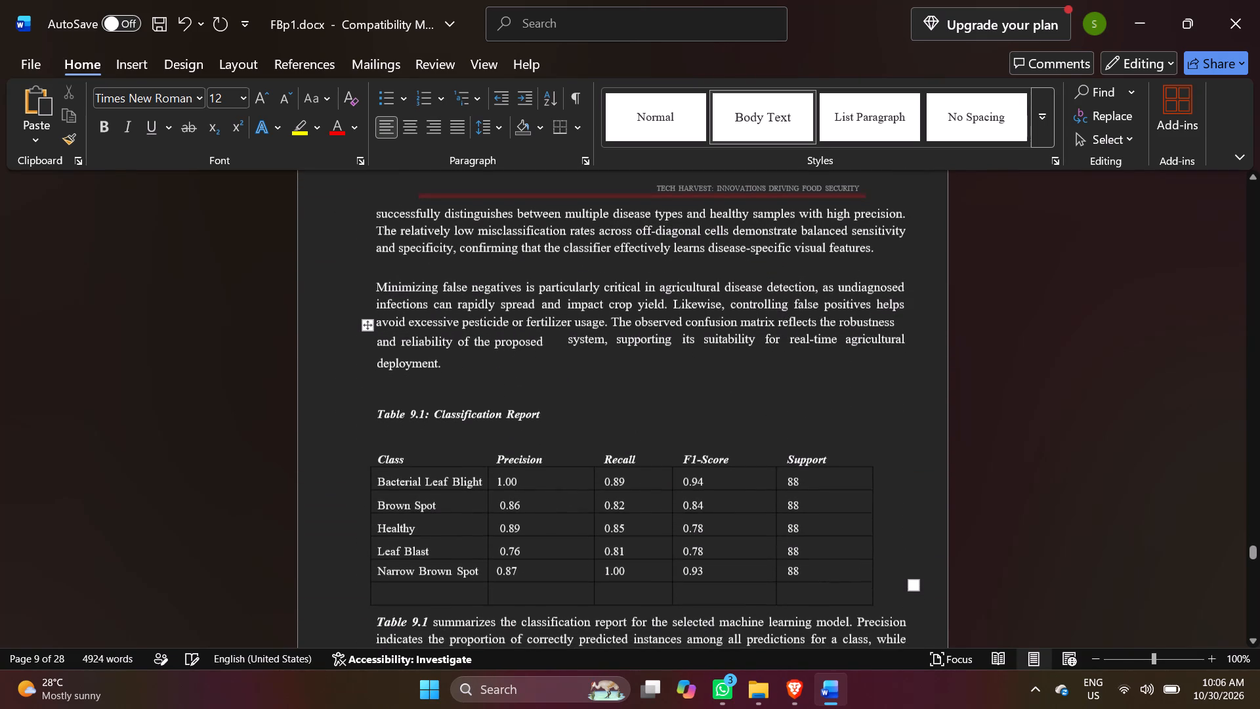
scroll(580, 517, "down", 3)
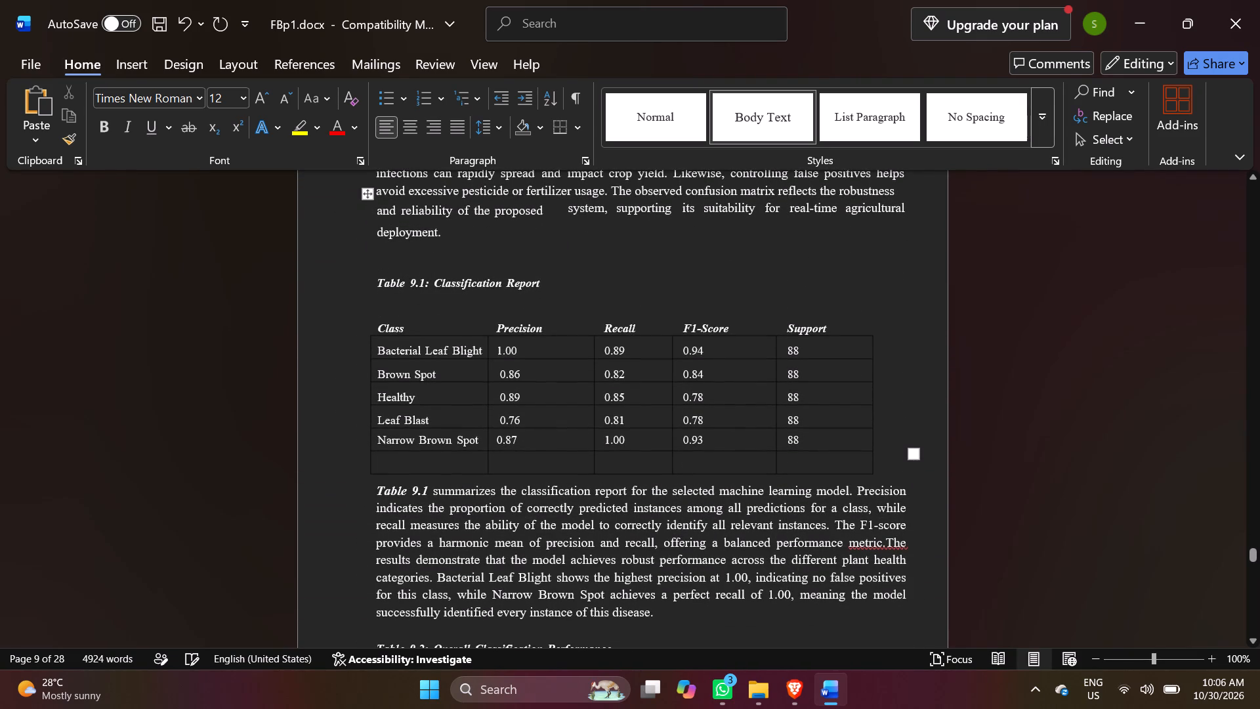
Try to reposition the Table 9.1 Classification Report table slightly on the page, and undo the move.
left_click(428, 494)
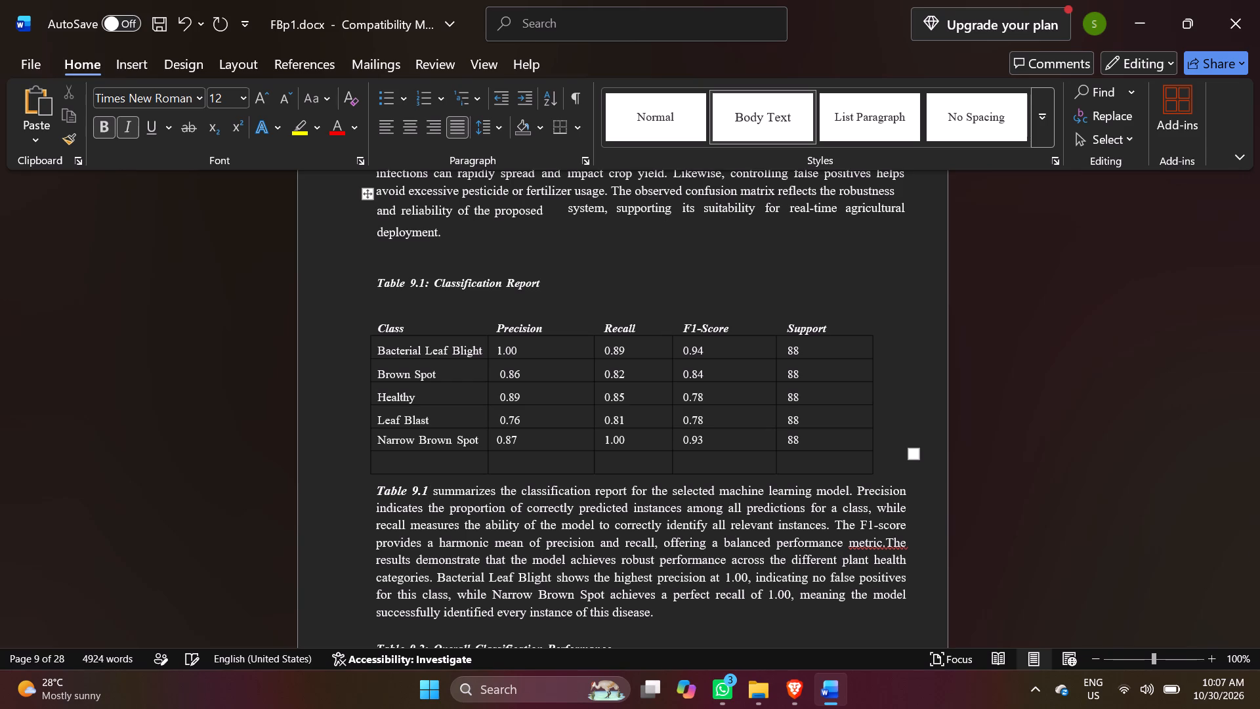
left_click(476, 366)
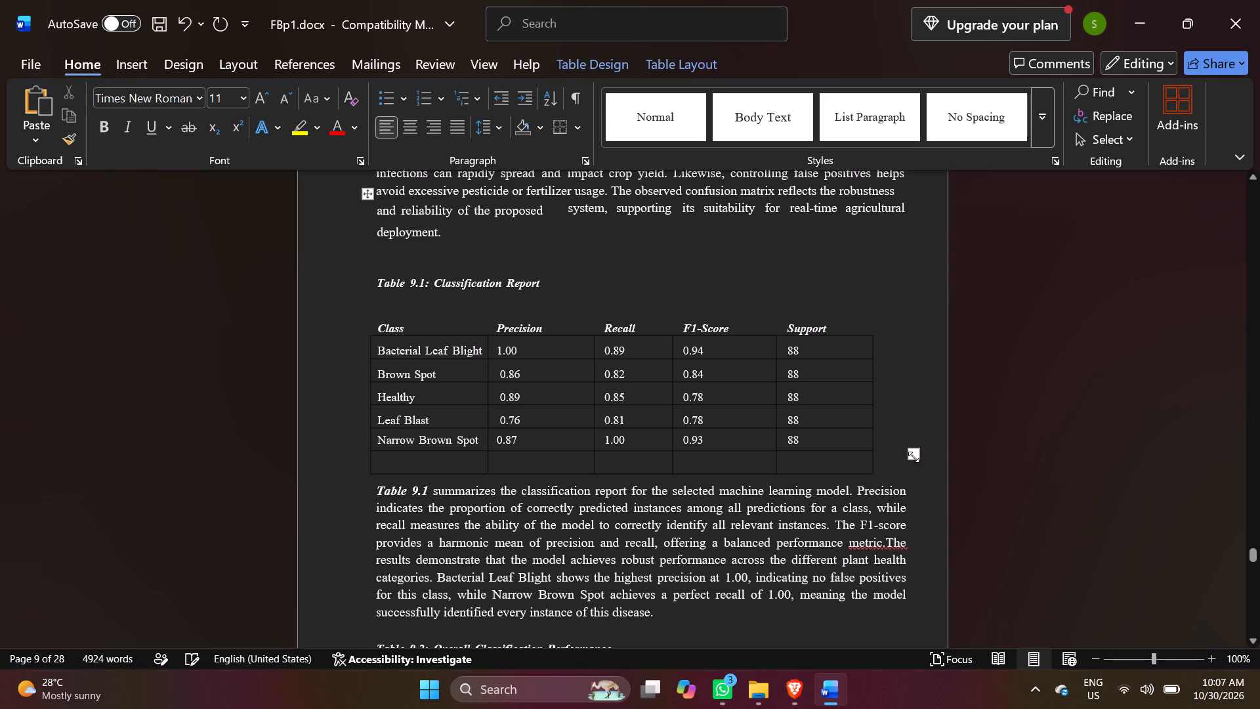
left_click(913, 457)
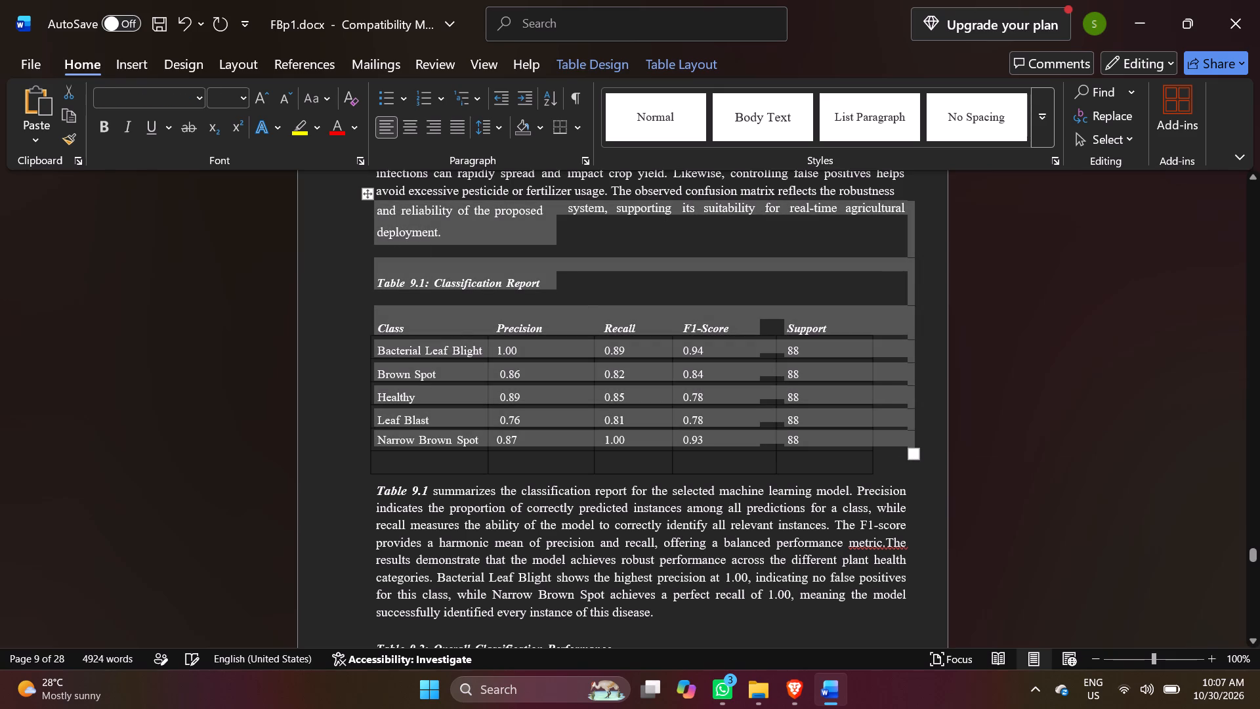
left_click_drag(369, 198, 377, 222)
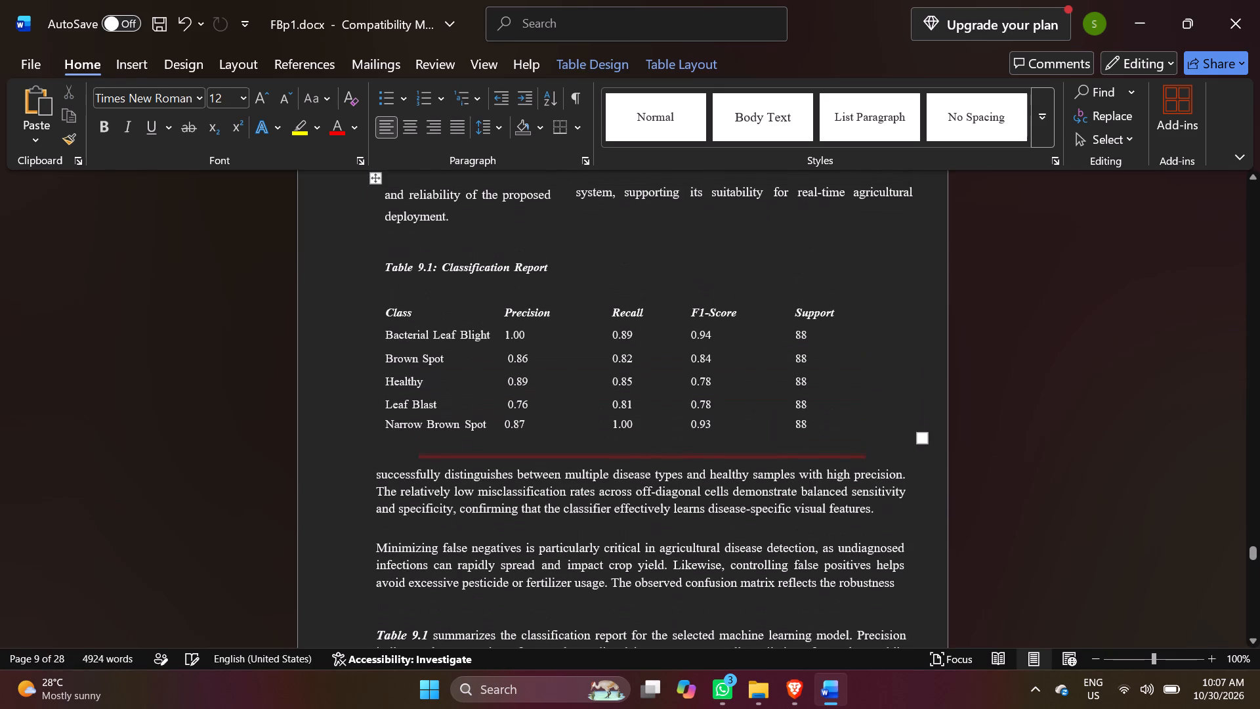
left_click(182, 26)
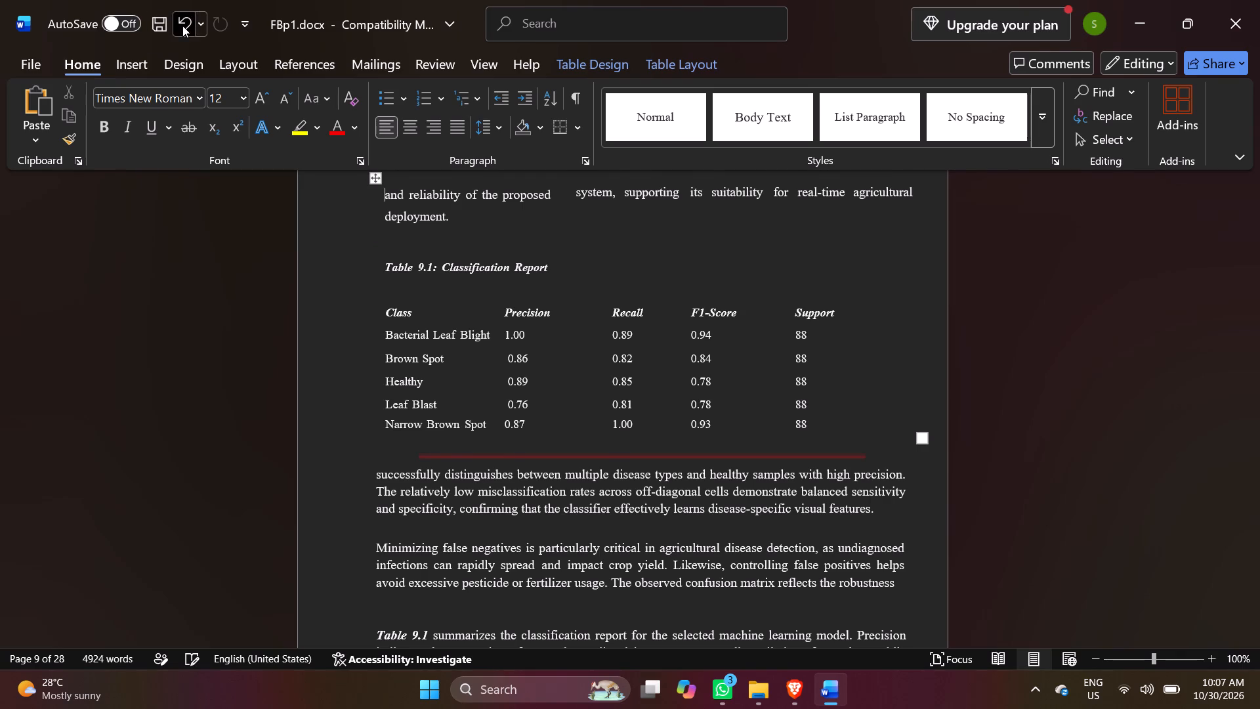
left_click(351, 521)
Replace the bold italic "Table 9.1" at the start of the paragraph below the Classification Report table with "Above Table" in regular formatting.
scroll(351, 521, "down", 1)
scroll(400, 425, "down", 1)
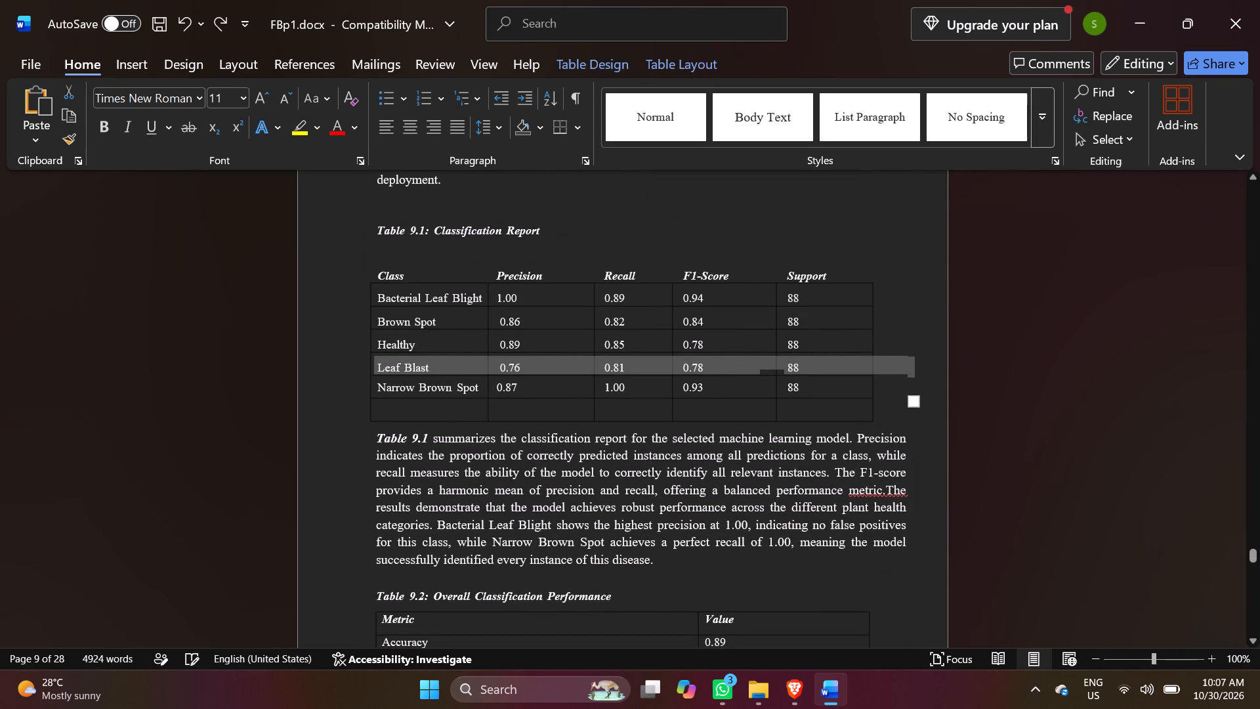
double_click(428, 442)
key("BackSpace")
key("BackSpace")
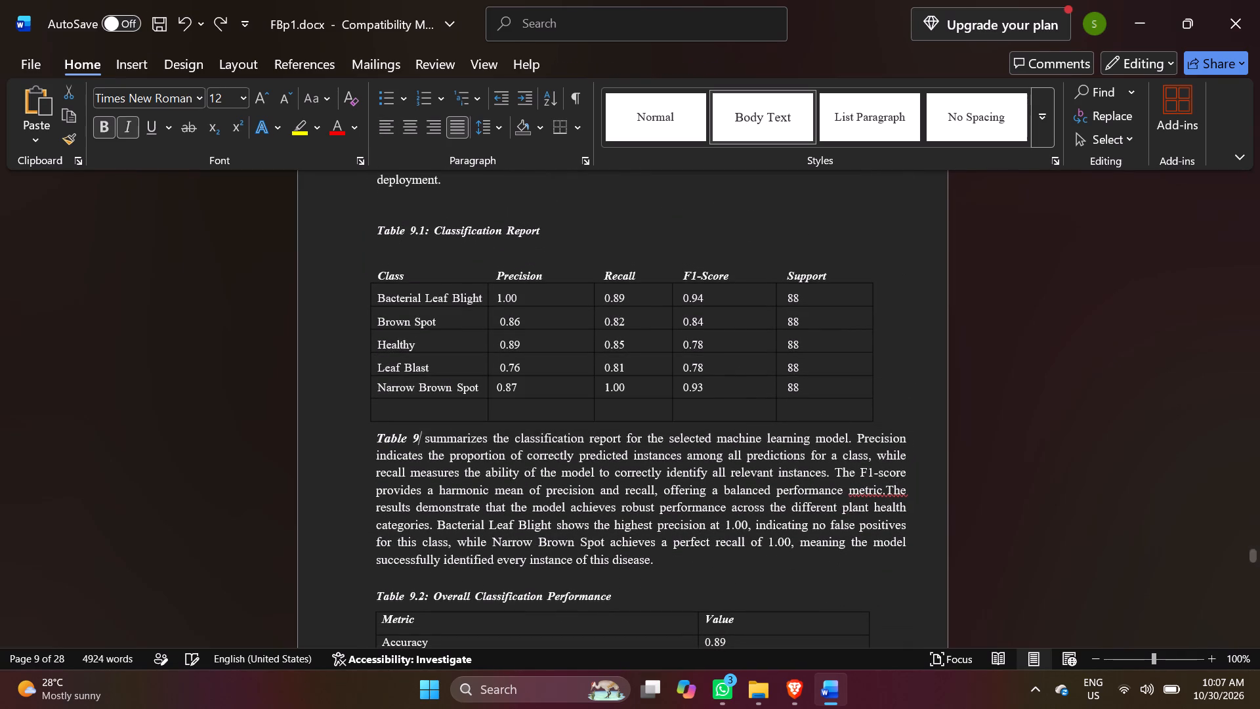
key("BackSpace")
key("BackSpace")
key("BackSpace")
key("BackSpace")
key("BackSpace")
key("BackSpace")
key("BackSpace")
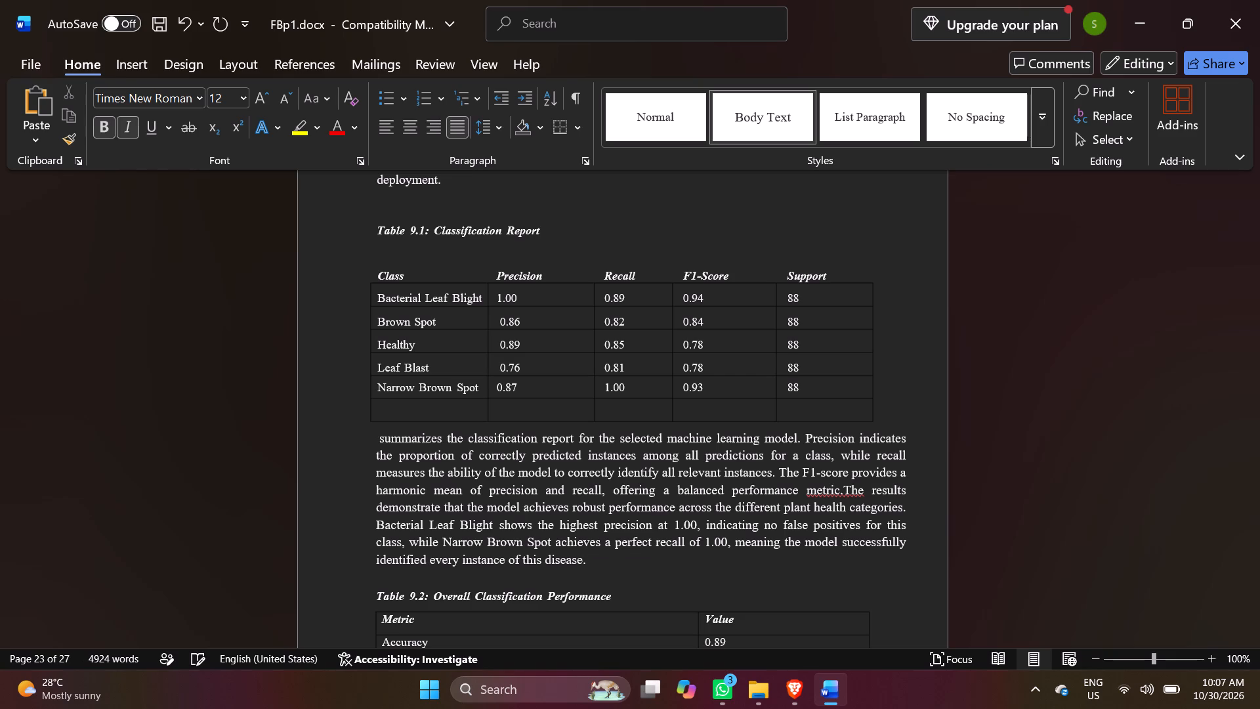
key("t")
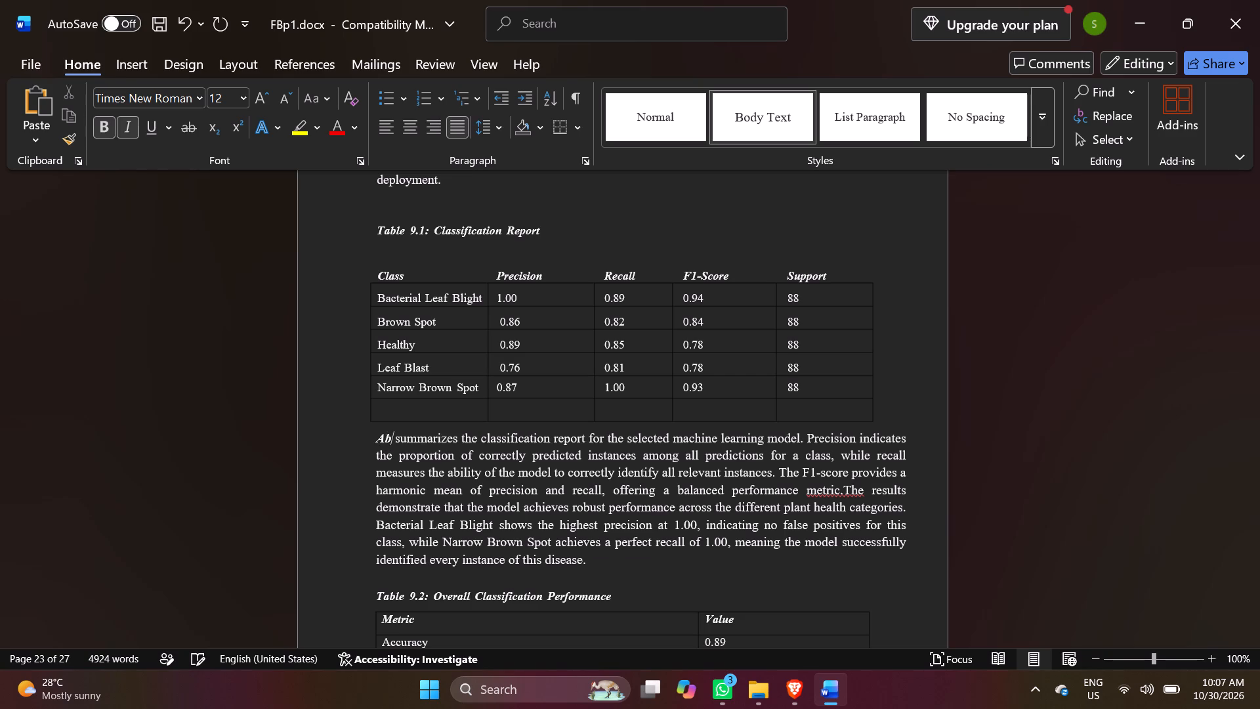
key("BackSpace")
key("BackSpace")
left_click(104, 129)
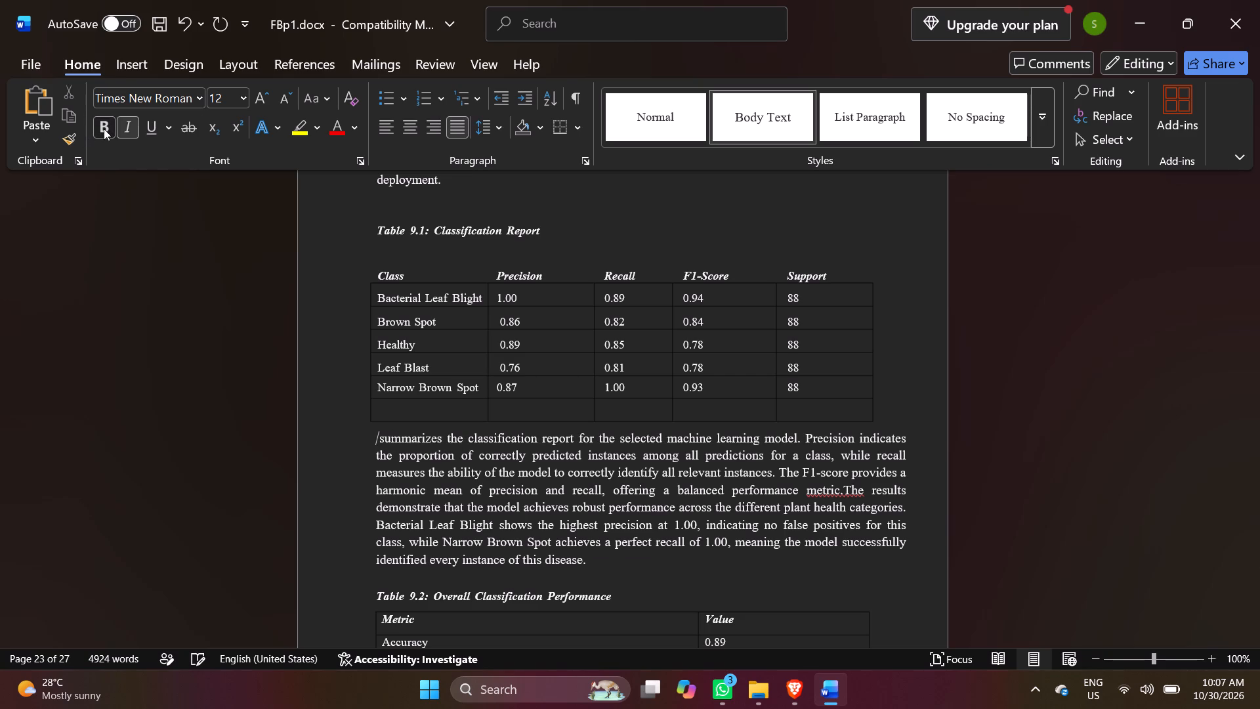
left_click(117, 127)
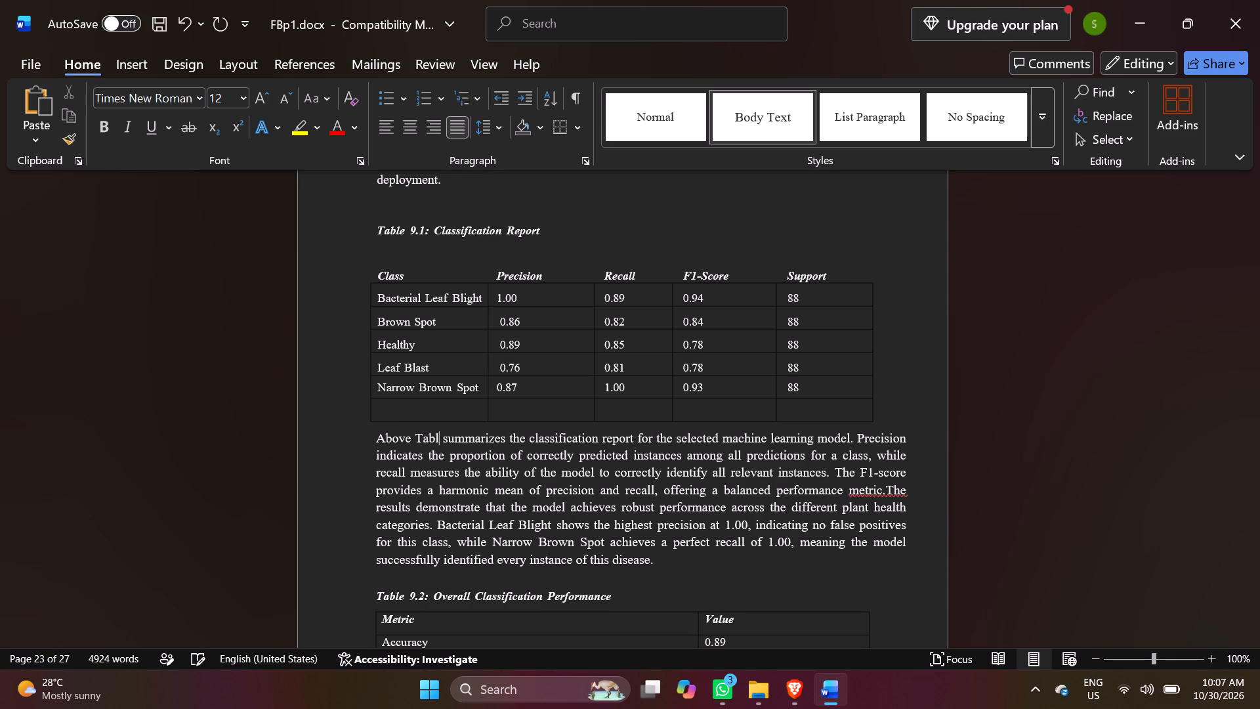
key("BackSpace")
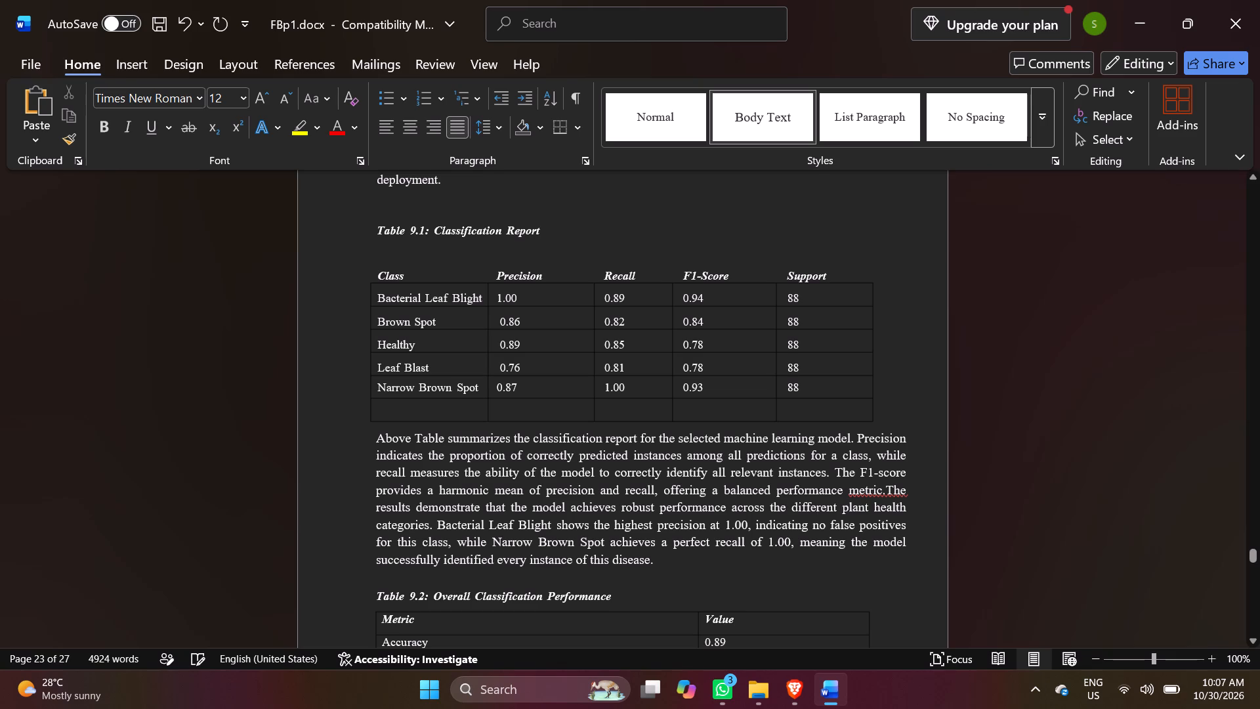
Replace the bold italic "Table 9.2" opening the paragraph after the Overall Classification Performance table with "Above Table" in regular formatting.
scroll(507, 539, "down", 2)
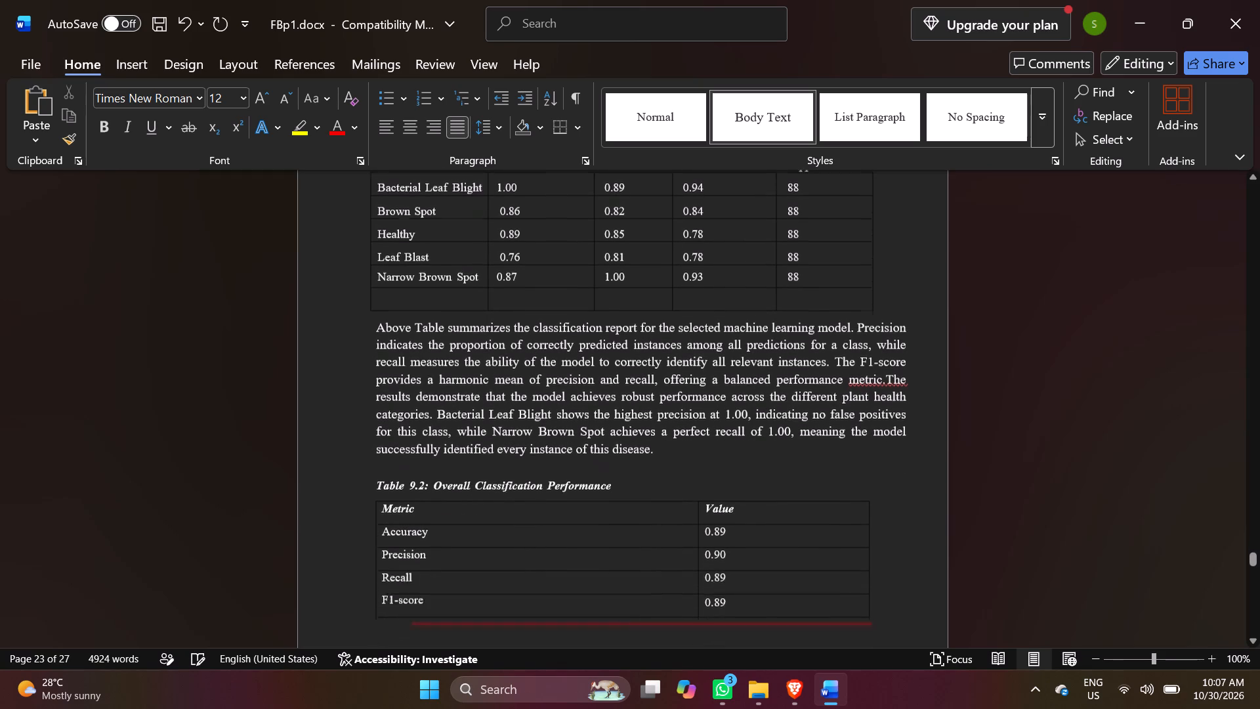
scroll(468, 554, "down", 1)
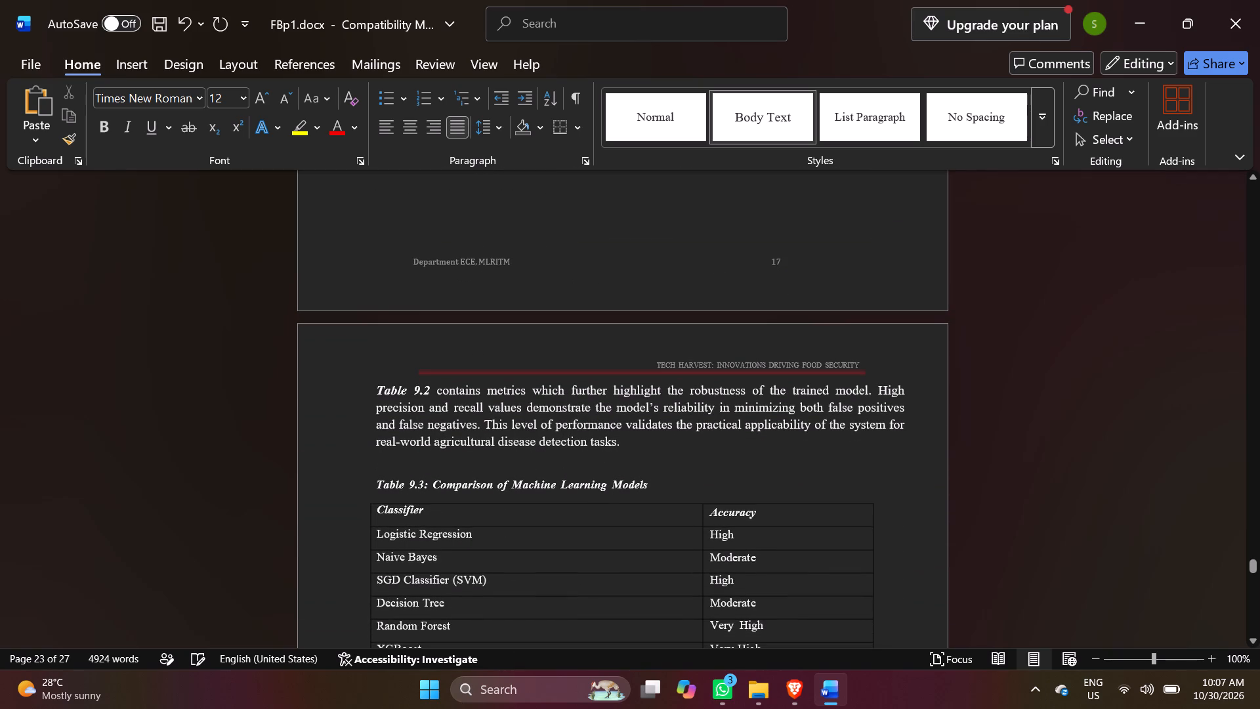
left_click(430, 392)
key("BackSpace")
key("BackSpace")
key("BackSpace")
key("BackSpace")
key("BackSpace")
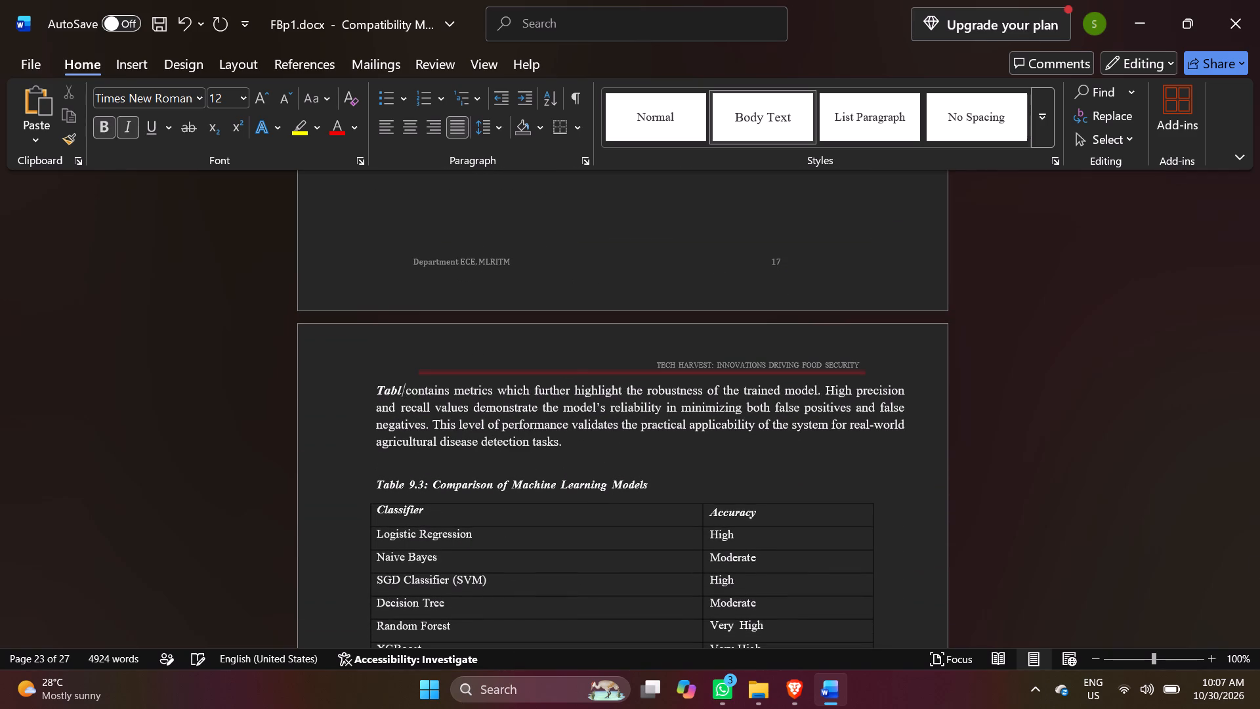
key("BackSpace")
key("BackSpace")
key("BackSpace")
key("BackSpace")
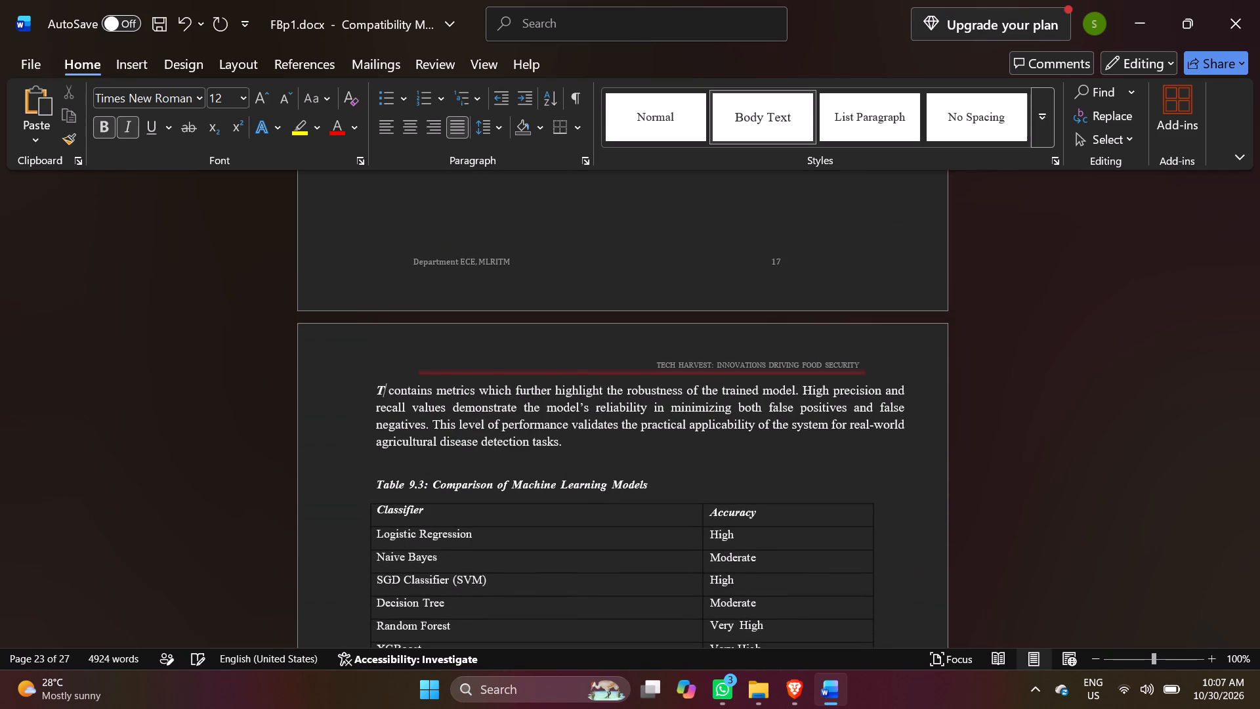
key("BackSpace")
key("BackSpace")
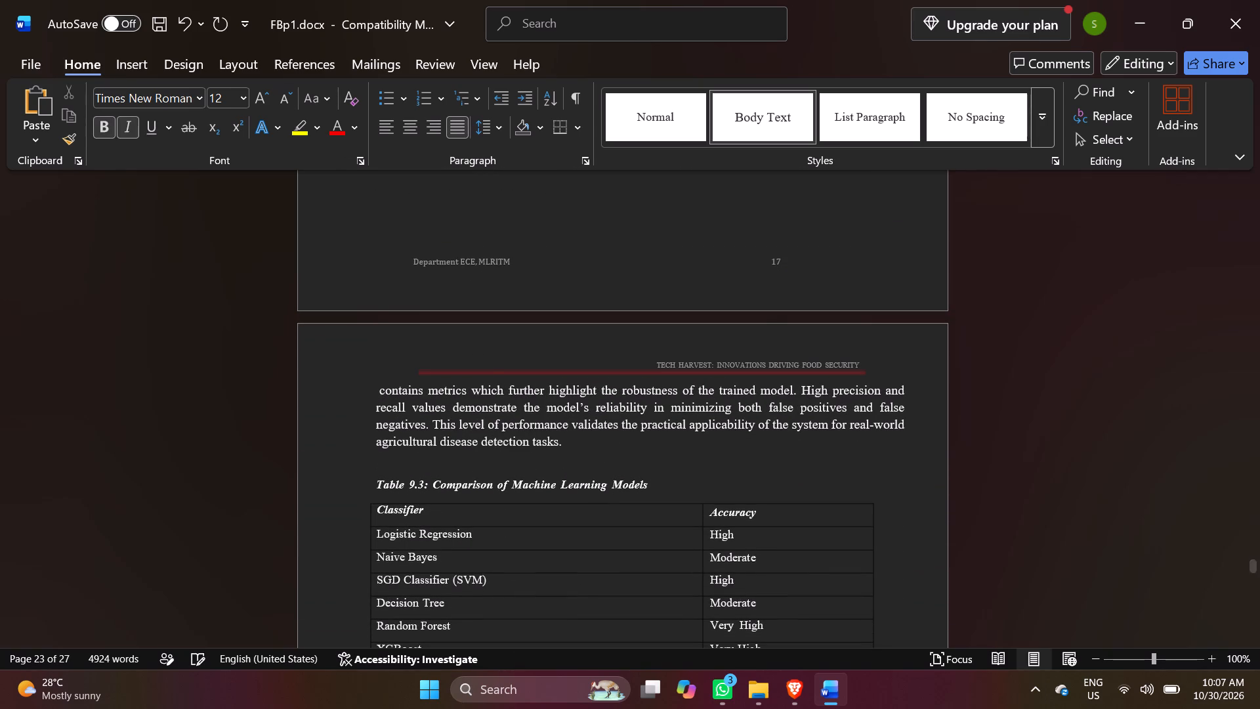
left_click(118, 122)
left_click(101, 129)
scroll(308, 377, "up", 2)
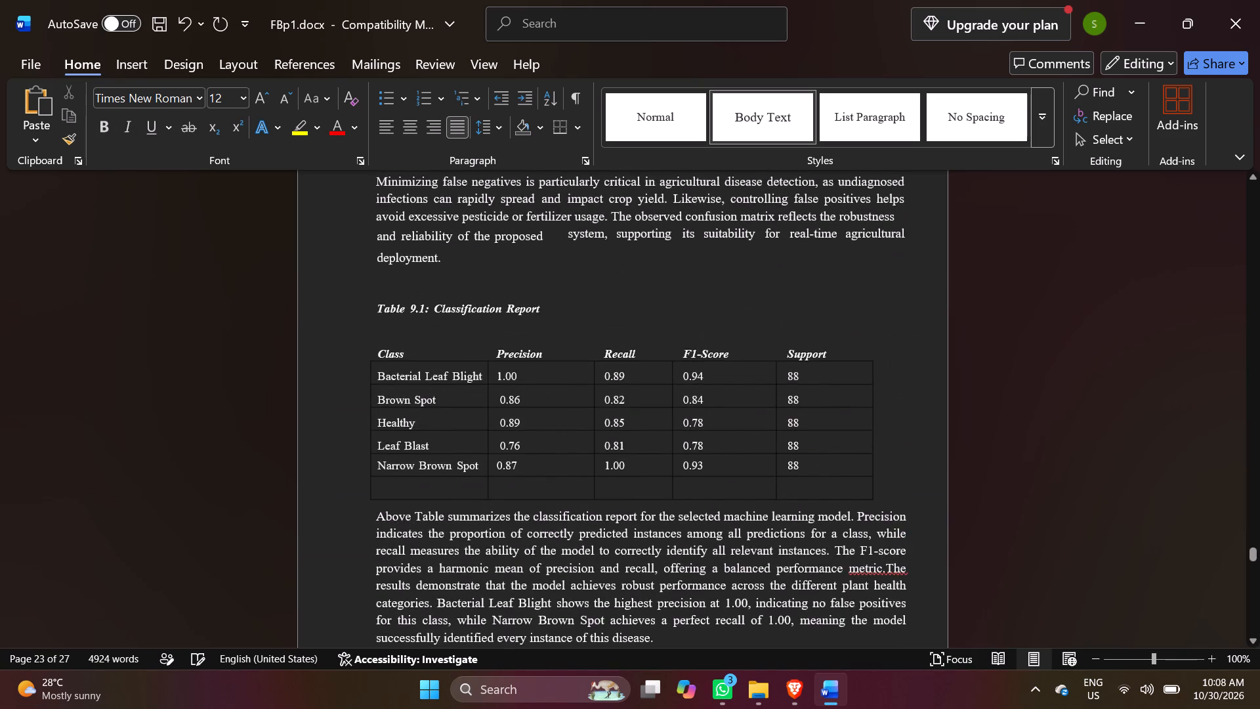
scroll(308, 377, "down", 3)
scroll(308, 377, "up", 1)
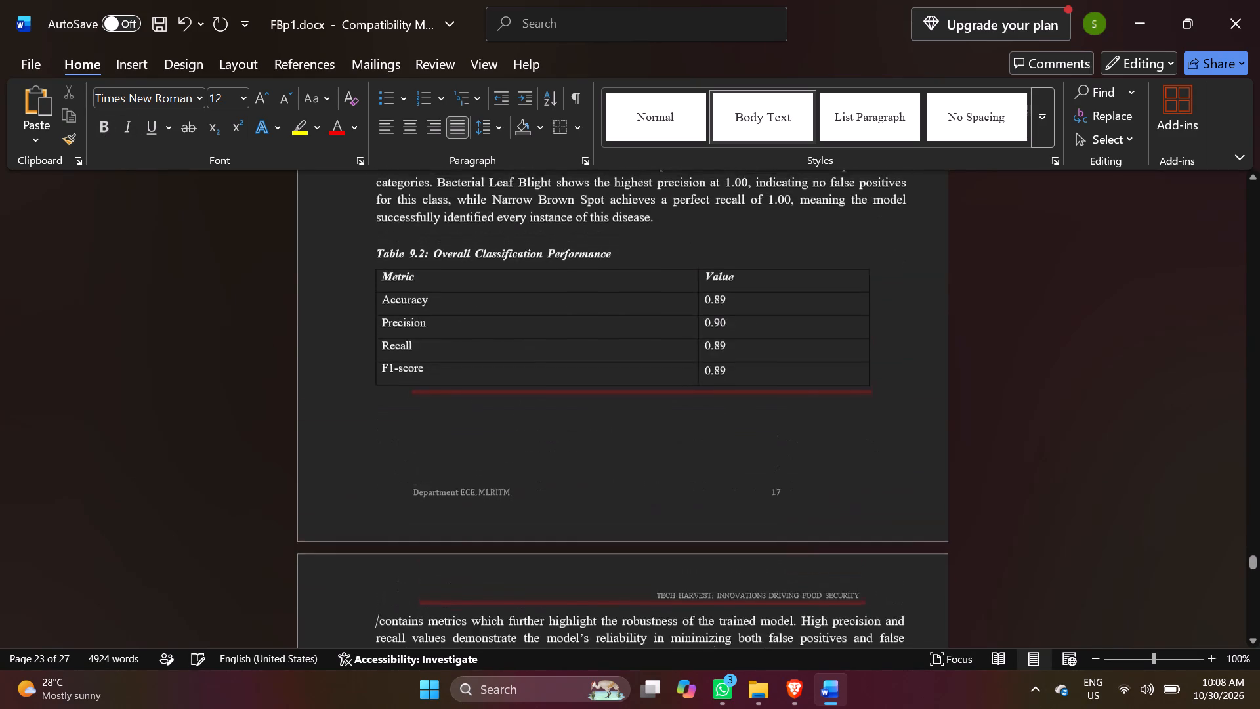
scroll(308, 377, "up", 1)
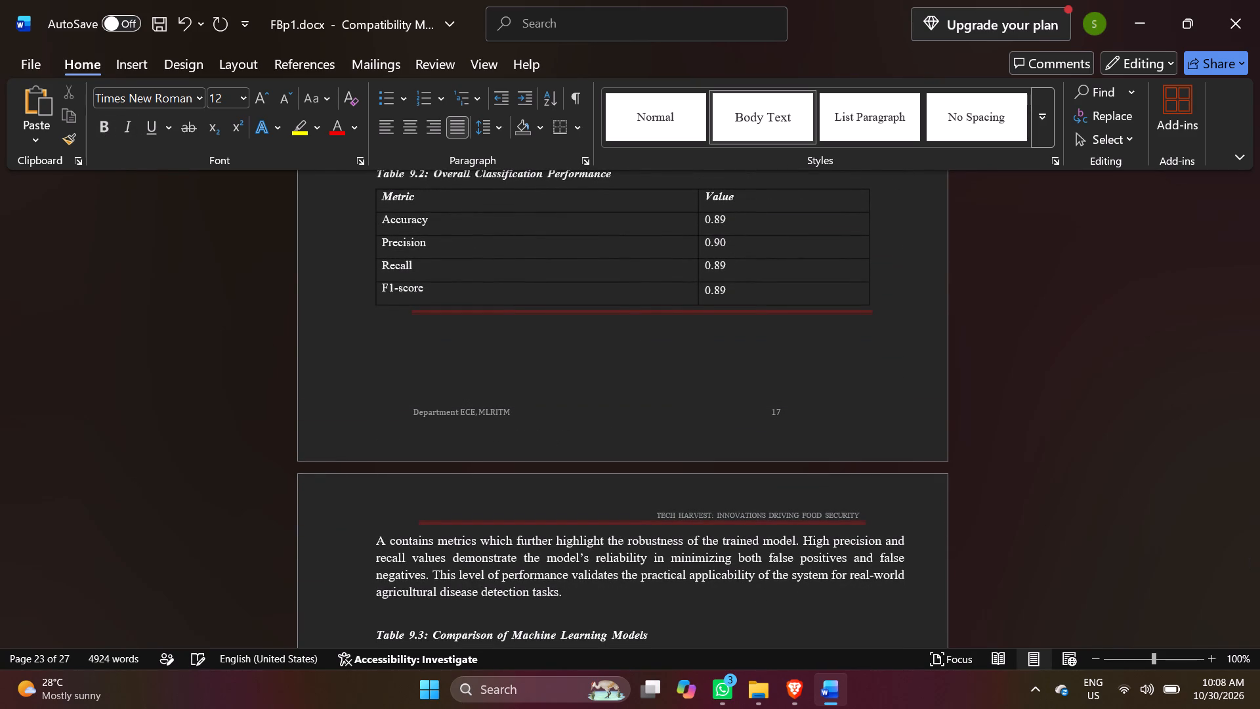
type("bove")
key("space")
key("BackSpace")
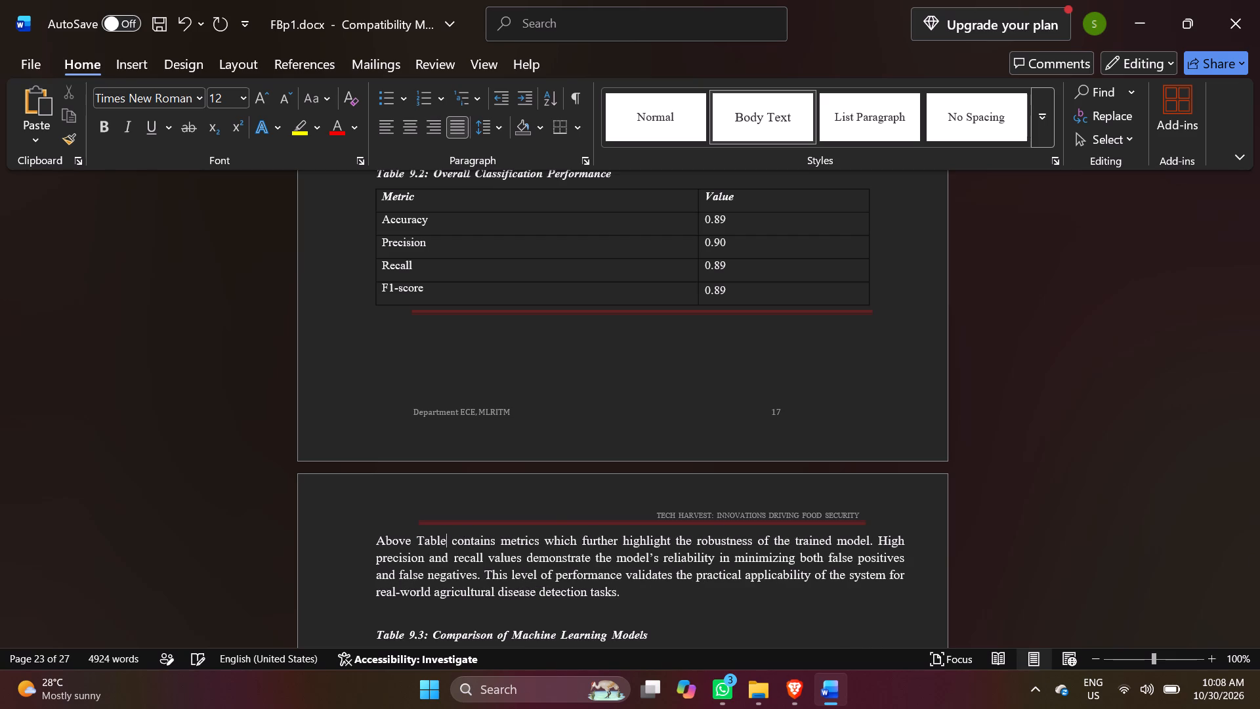
Replace the bold italic "Table 9.3" opening the paragraph below the Comparison of Machine Learning Models table with "Above Table" in regular formatting.
scroll(539, 555, "down", 2)
left_click(428, 401)
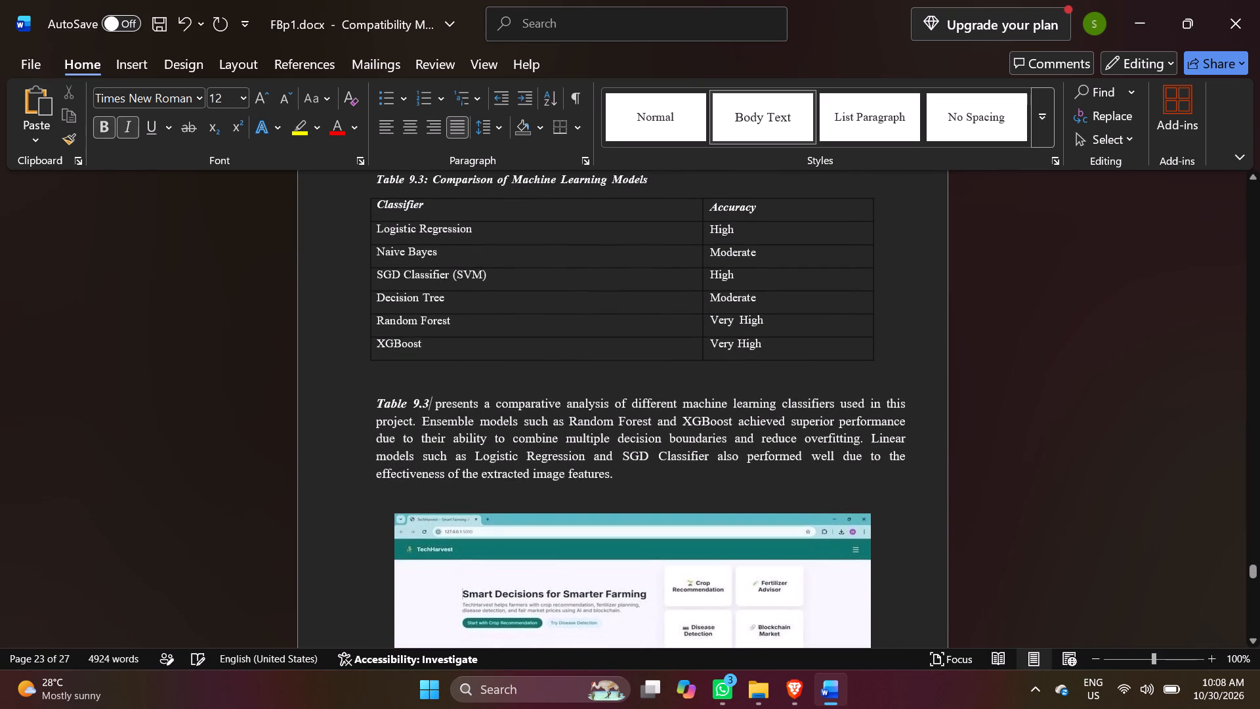
key("BackSpace")
key("BackSpace")
key("BackSpace")
key("BackSpace")
key("BackSpace")
key("BackSpace")
key("BackSpace")
key("BackSpace")
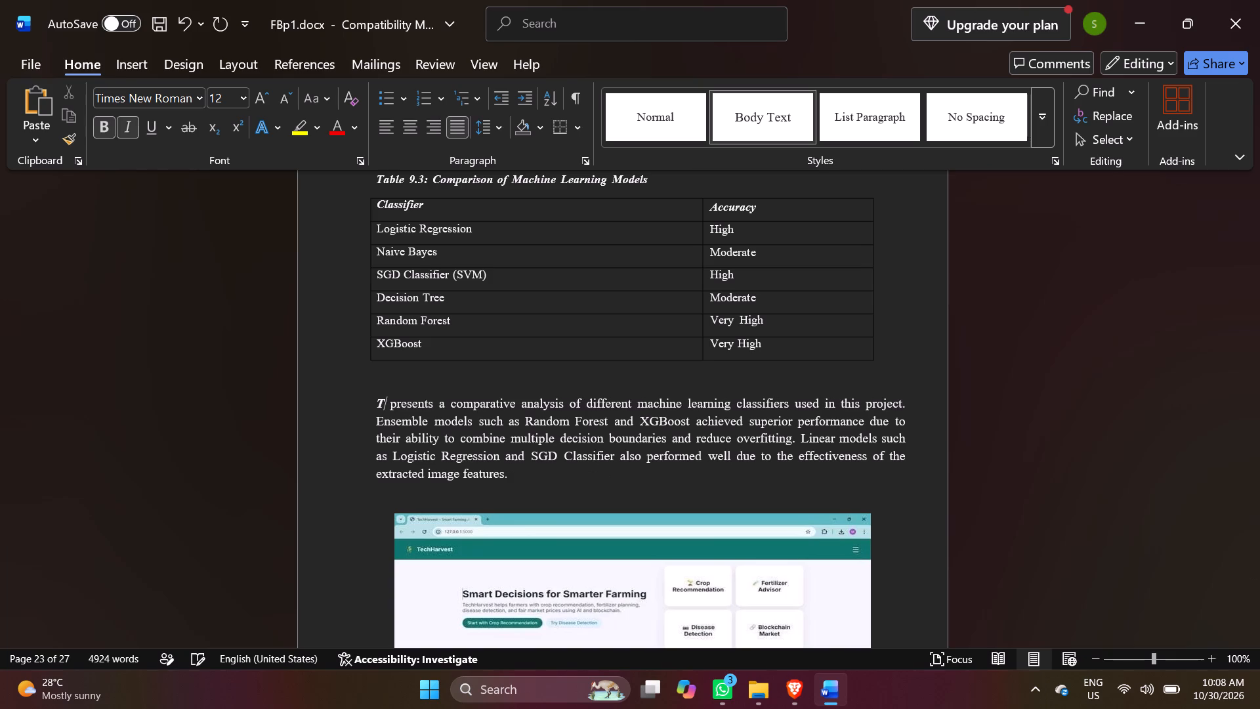
key("BackSpace")
left_click(121, 123)
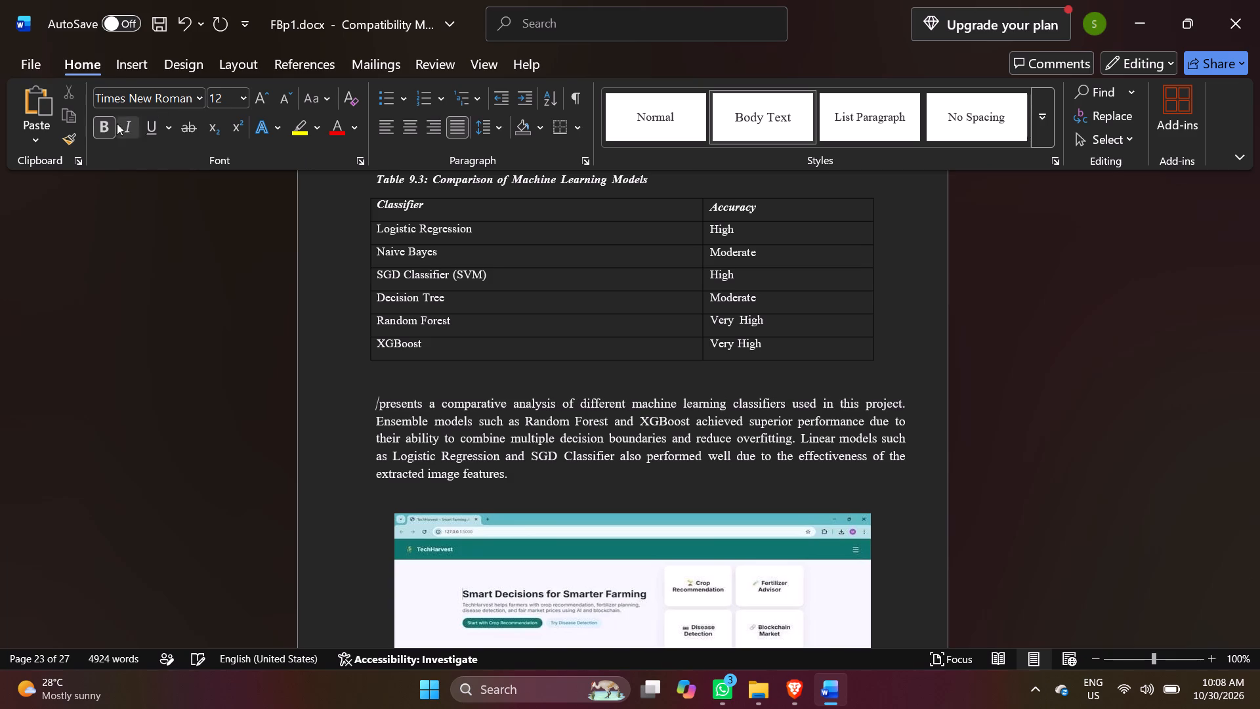
left_click(104, 127)
type("bove")
key("space")
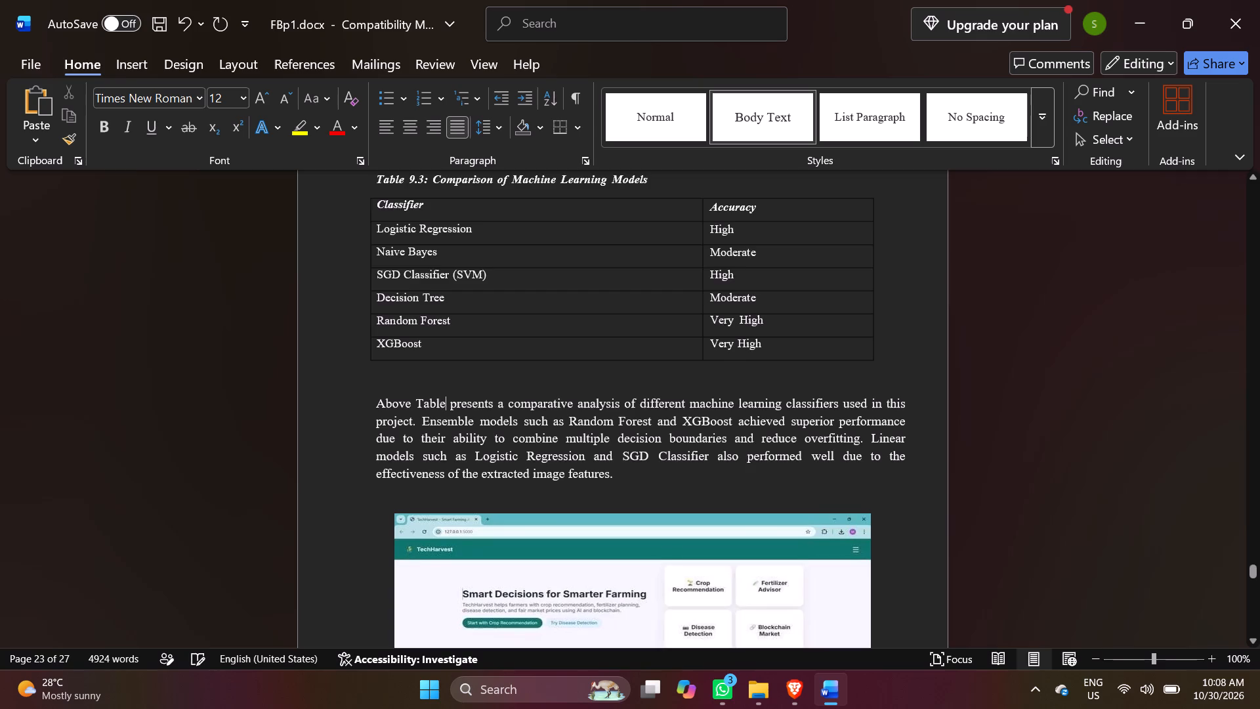
Review the Fig 9.3 page, the Chapter 10 references and the sustainable development pages, and examine the red line under Table 9.2.
scroll(520, 464, "down", 2)
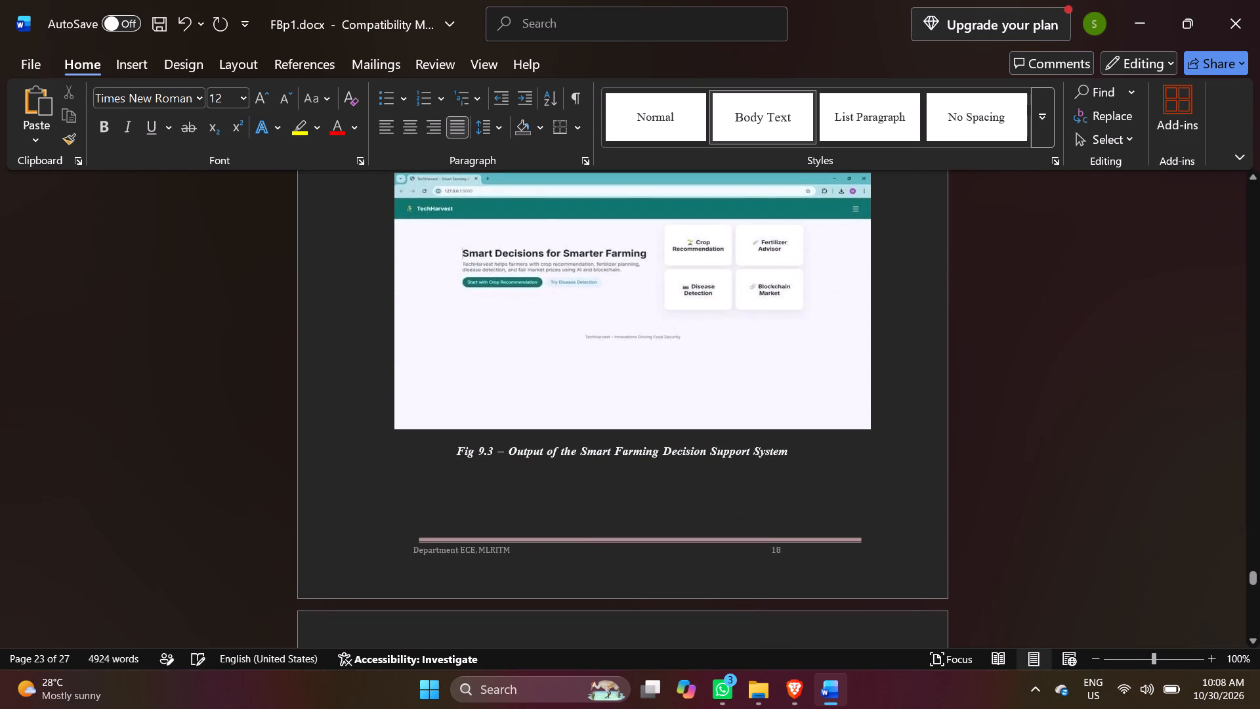
scroll(520, 464, "down", 1)
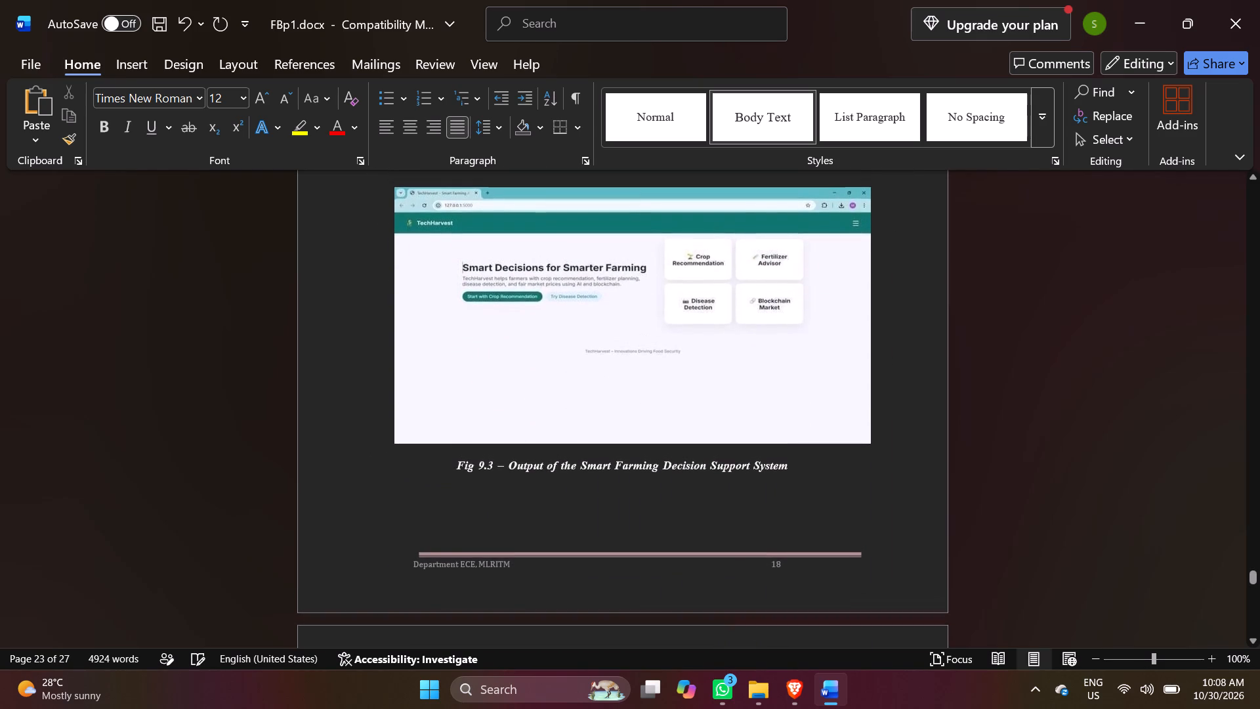
scroll(520, 464, "down", 1)
scroll(520, 464, "up", 1)
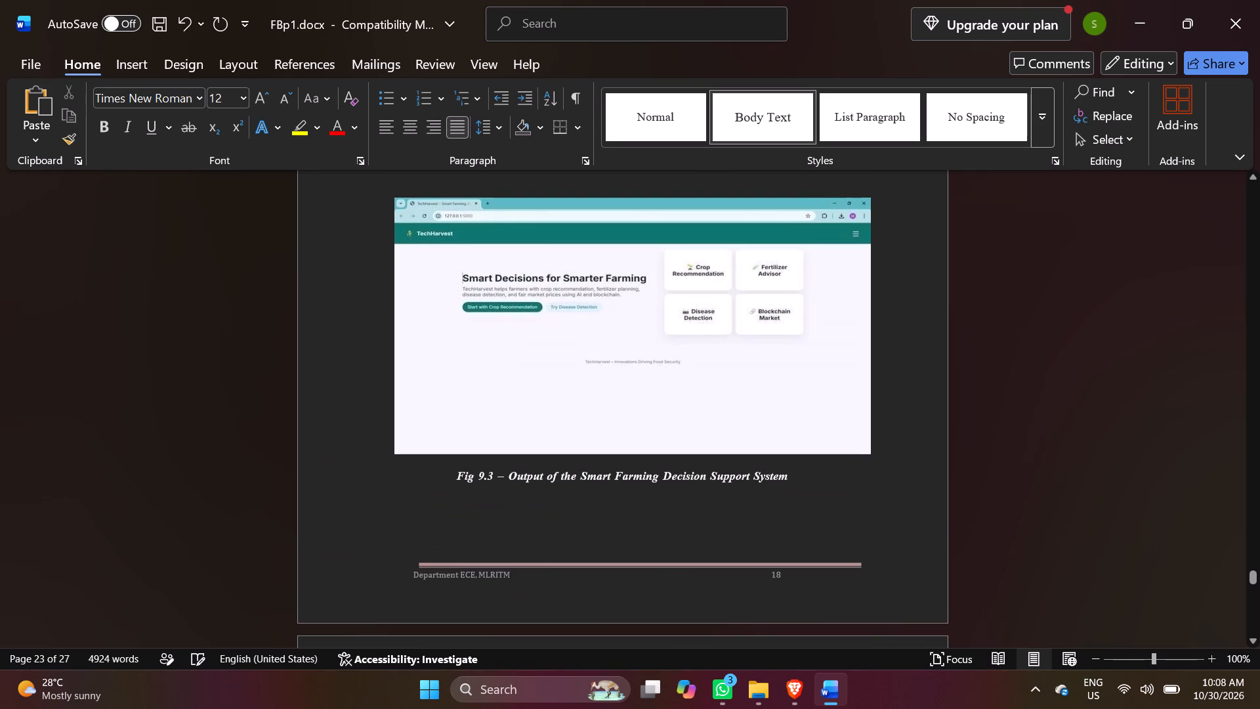
scroll(520, 464, "down", 3)
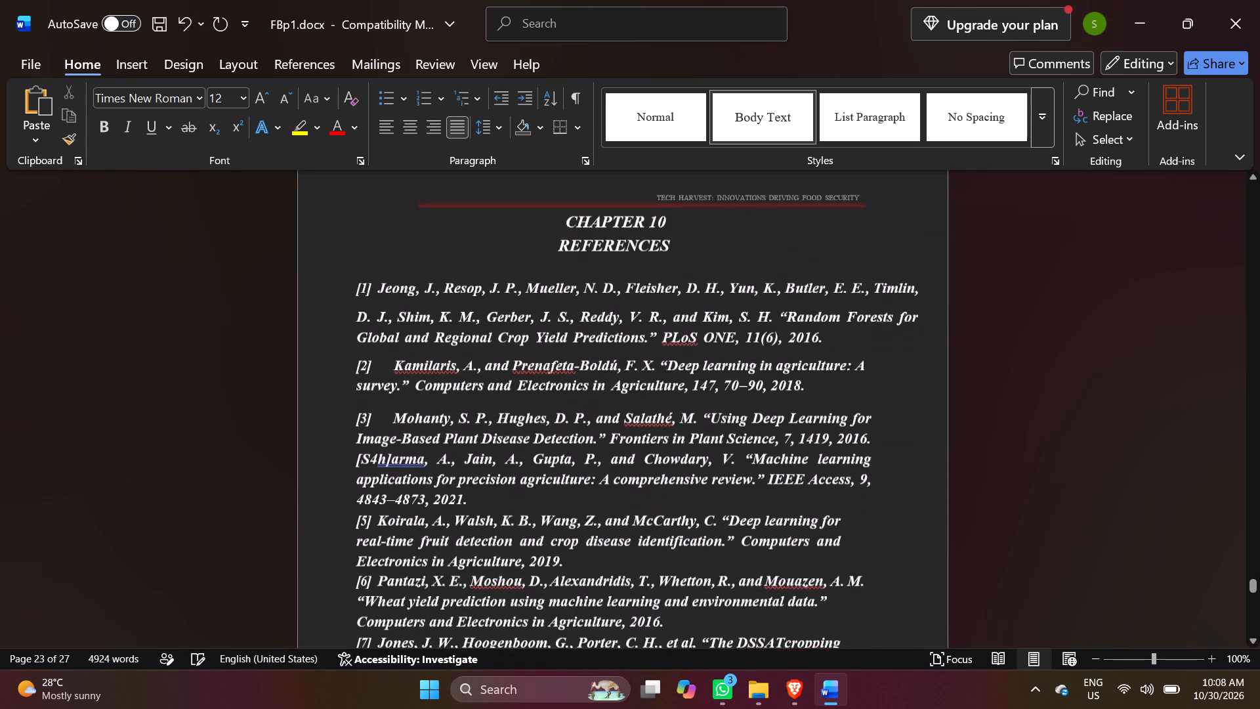
scroll(520, 464, "down", 4)
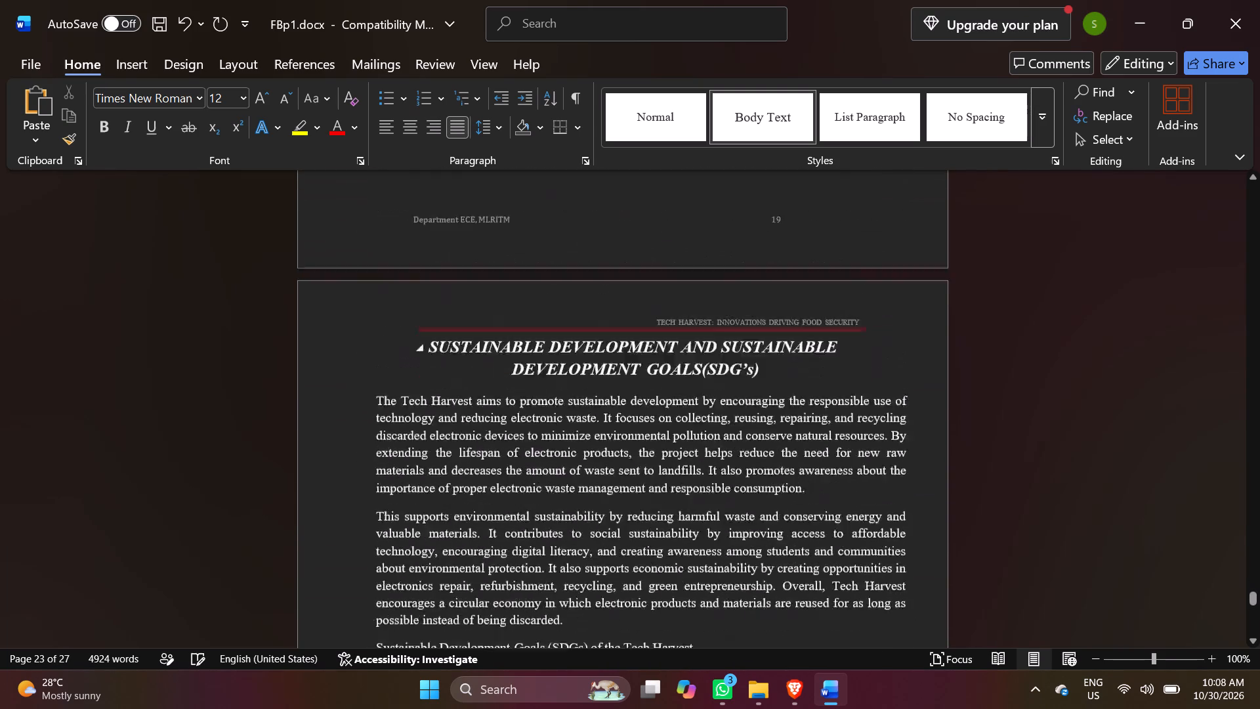
scroll(520, 464, "down", 5)
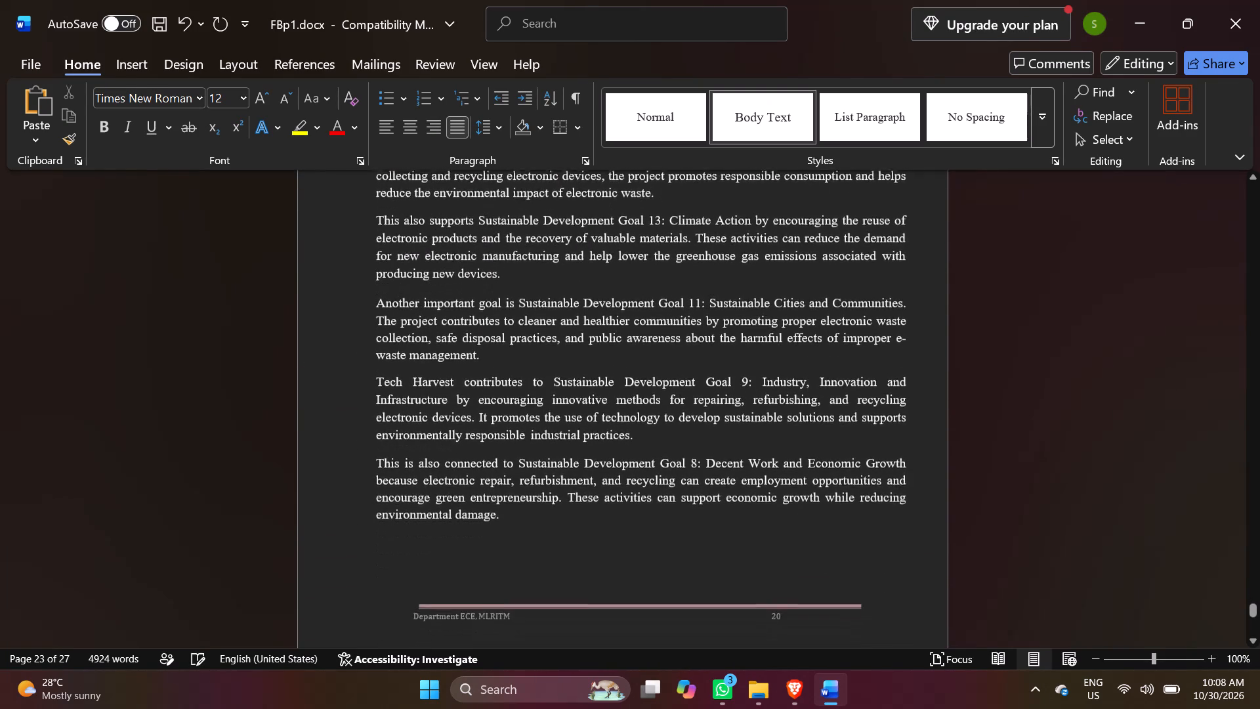
scroll(520, 464, "down", 1)
scroll(520, 464, "up", 1)
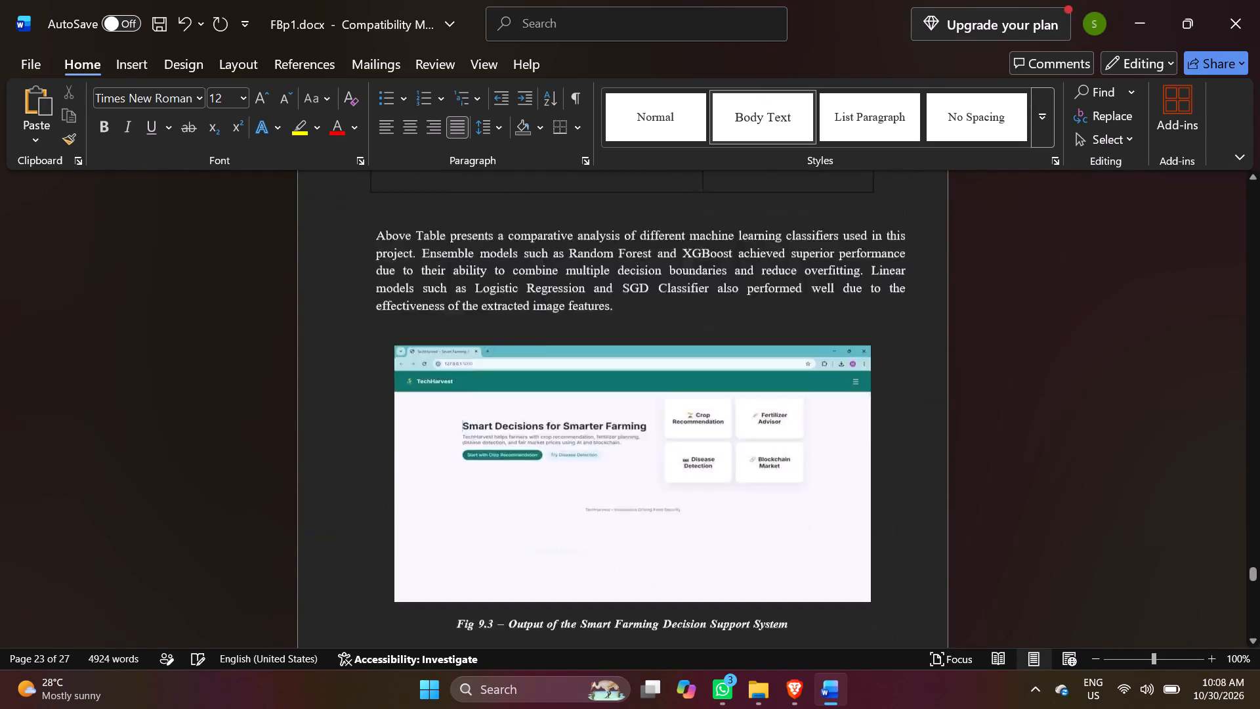
scroll(520, 464, "up", 3)
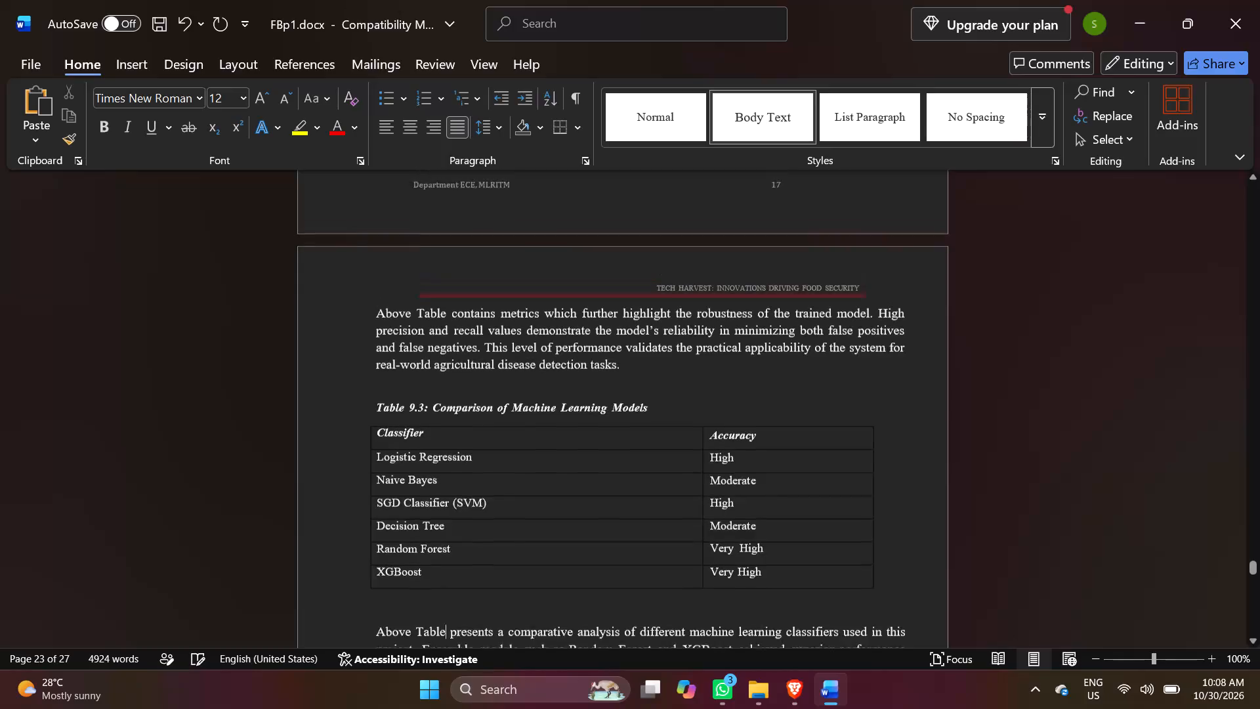
scroll(520, 464, "up", 1)
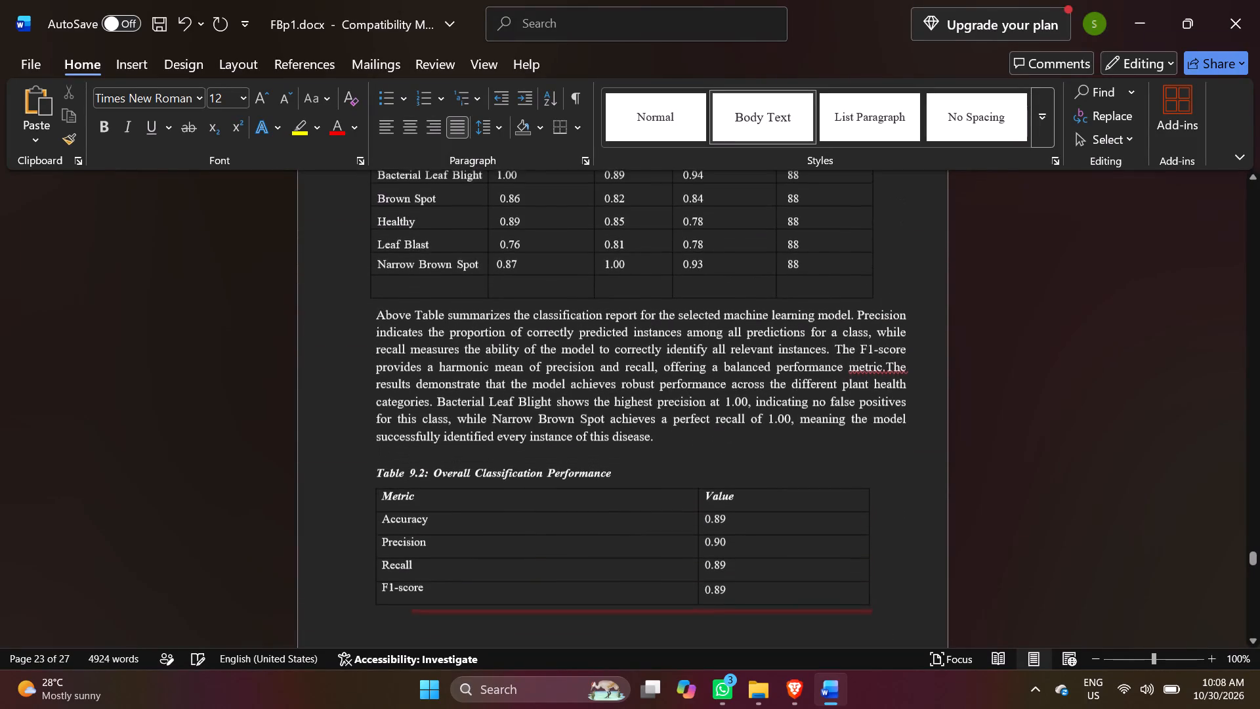
scroll(520, 464, "down", 1)
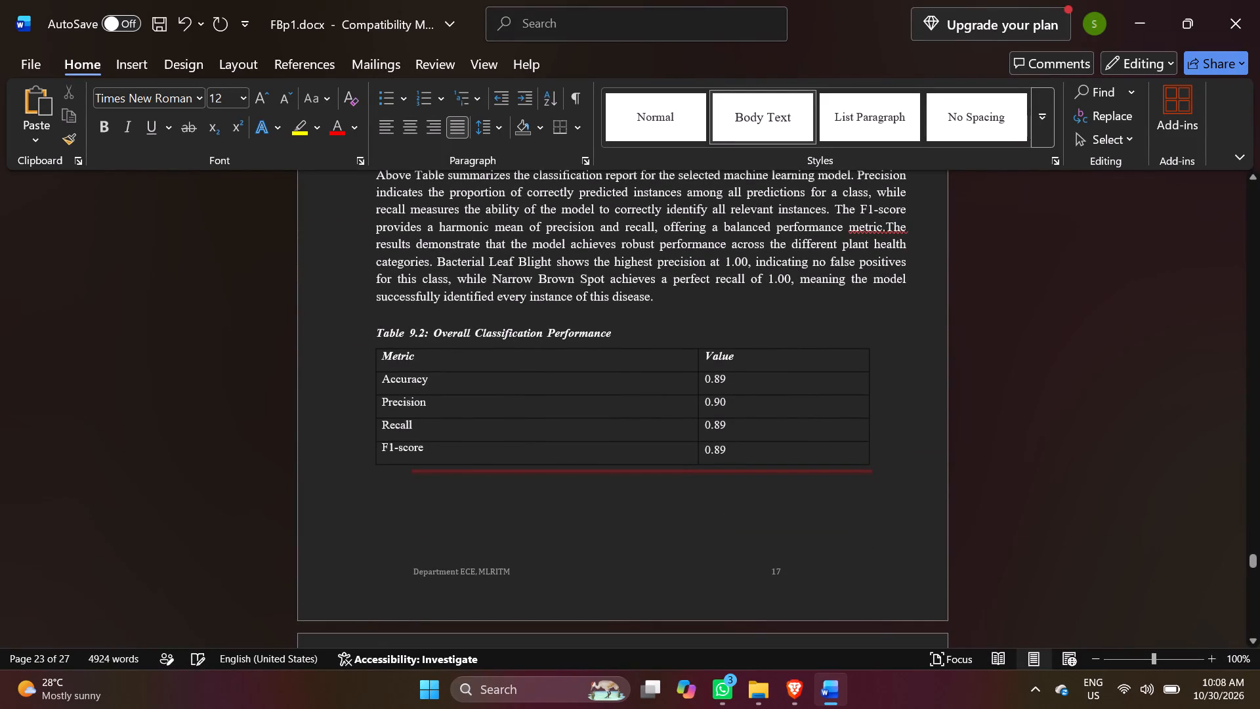
left_click(864, 471)
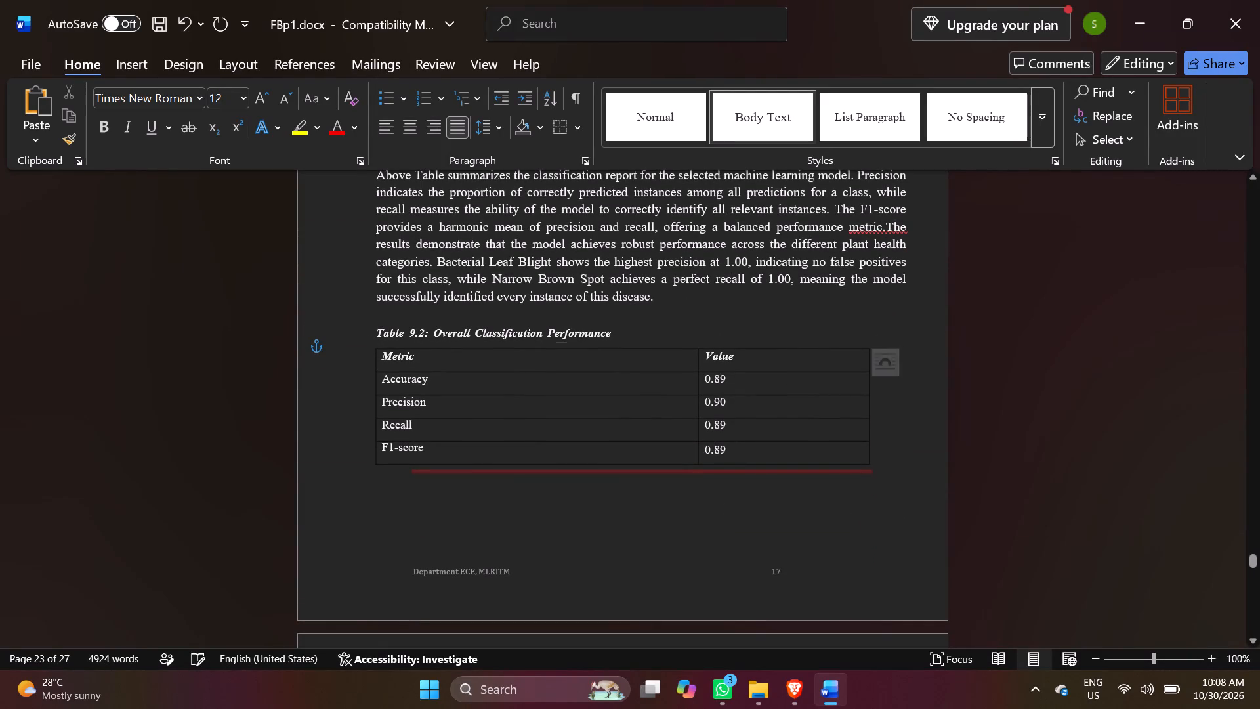
left_click(787, 533)
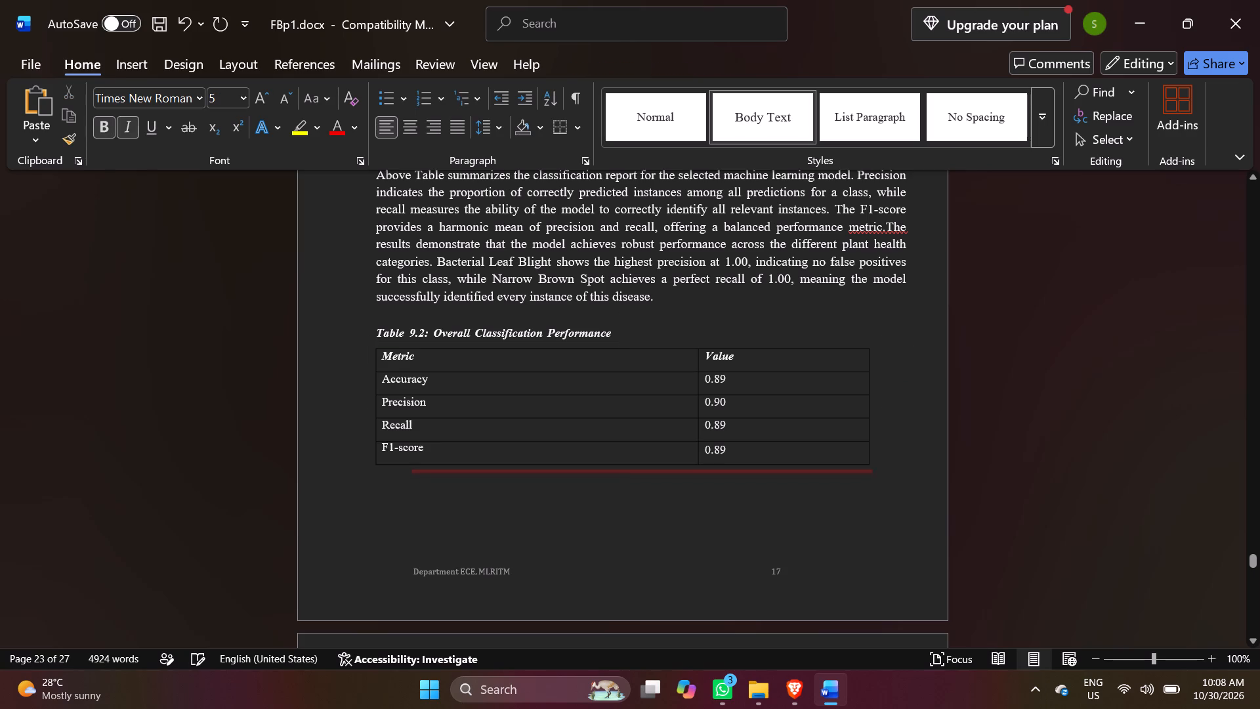
Correct the flagged "metric.The" to "metric. The" in the paragraph below the Classification Report table.
scroll(450, 420, "up", 1)
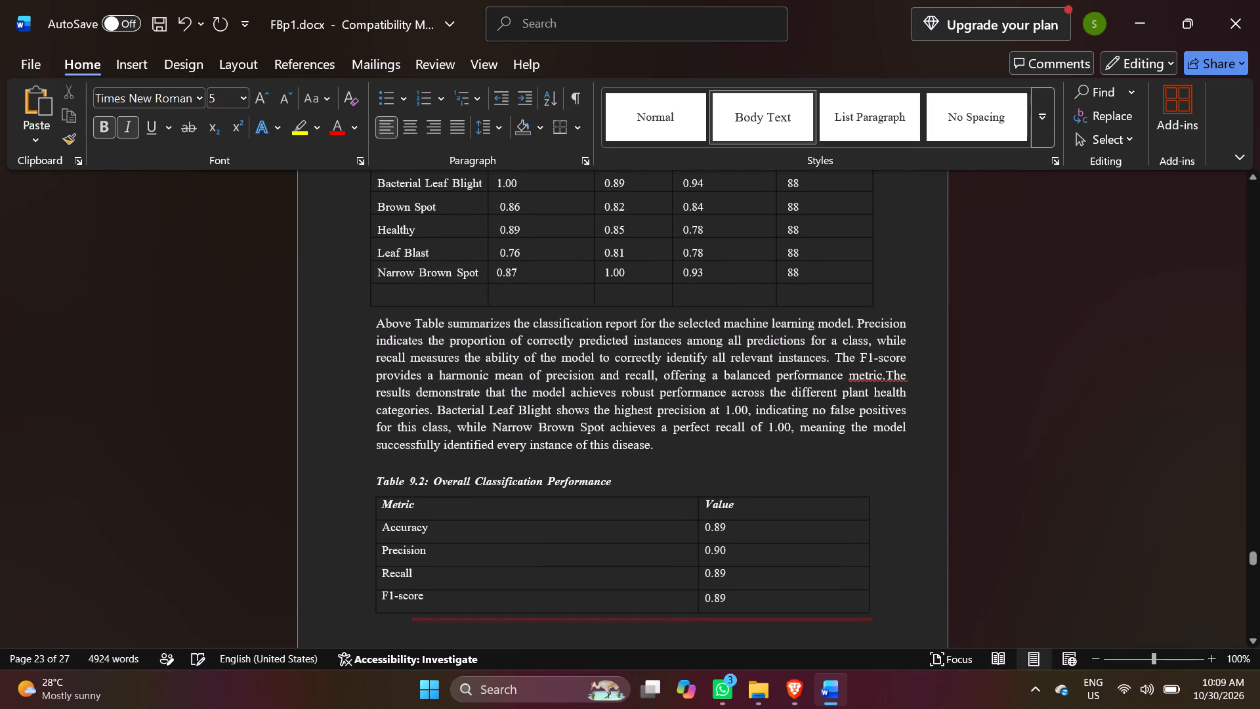
left_click(867, 376)
right_click(867, 376)
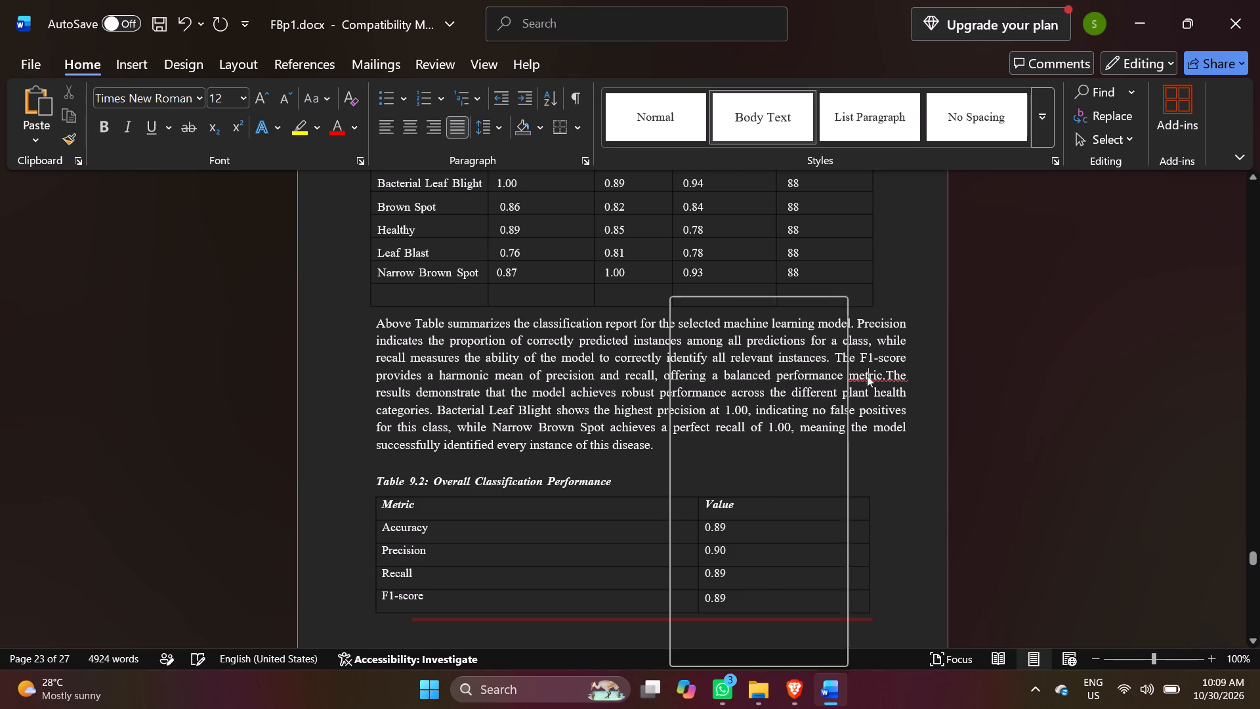
left_click(786, 309)
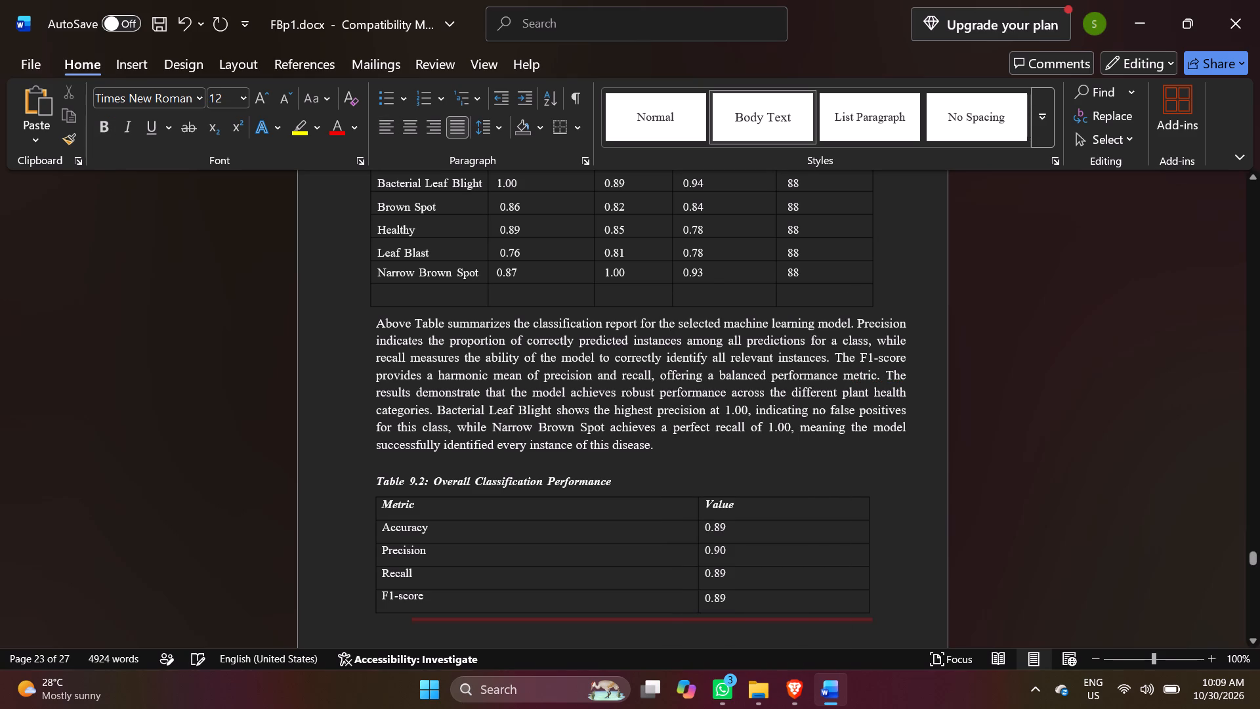
Review Chapter 9 from Table 9.2 through Table 9.3 and Fig 9.3, and the section 9.1 text around Figure 9.1.
scroll(870, 379, "down", 2)
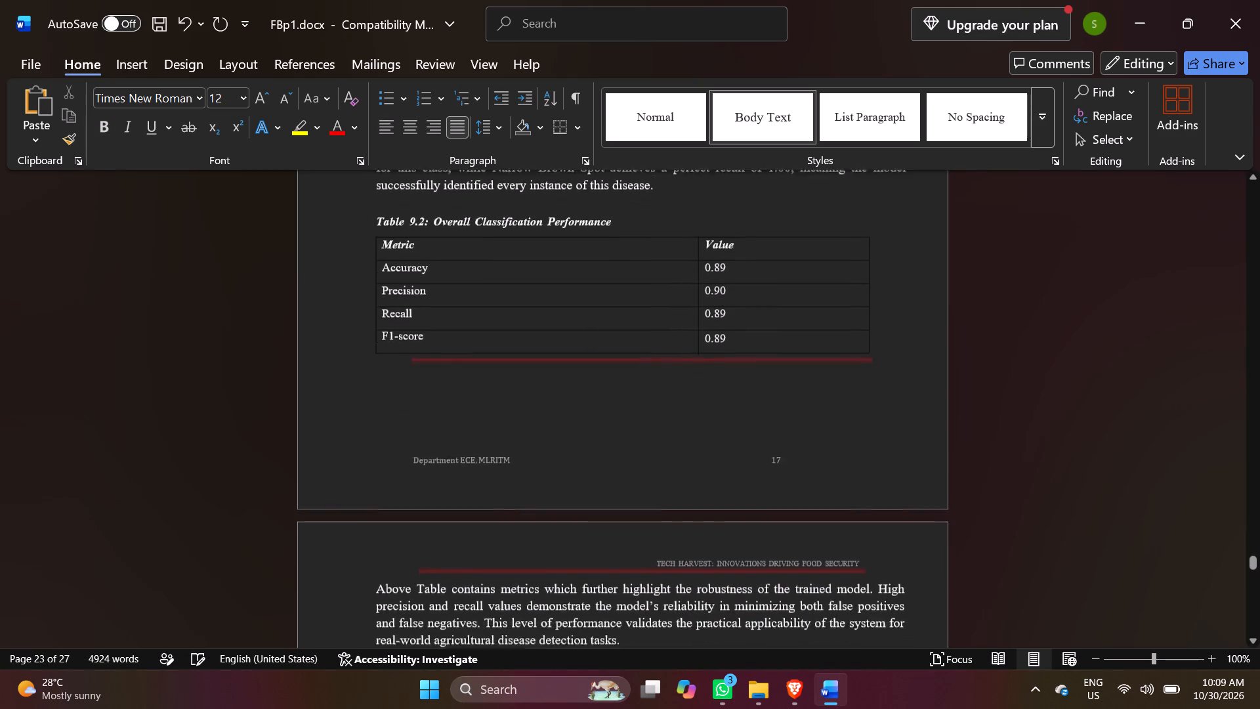
scroll(870, 379, "down", 4)
scroll(870, 379, "up", 1)
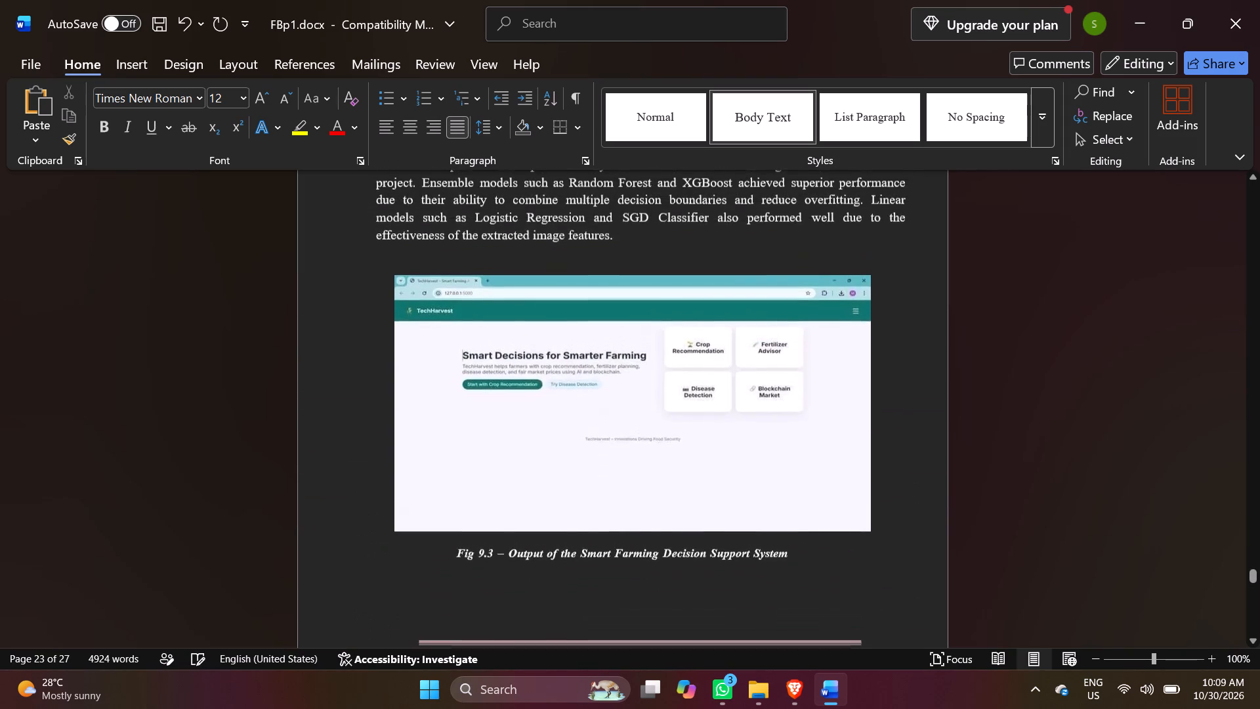
scroll(870, 379, "up", 1)
scroll(870, 379, "down", 4)
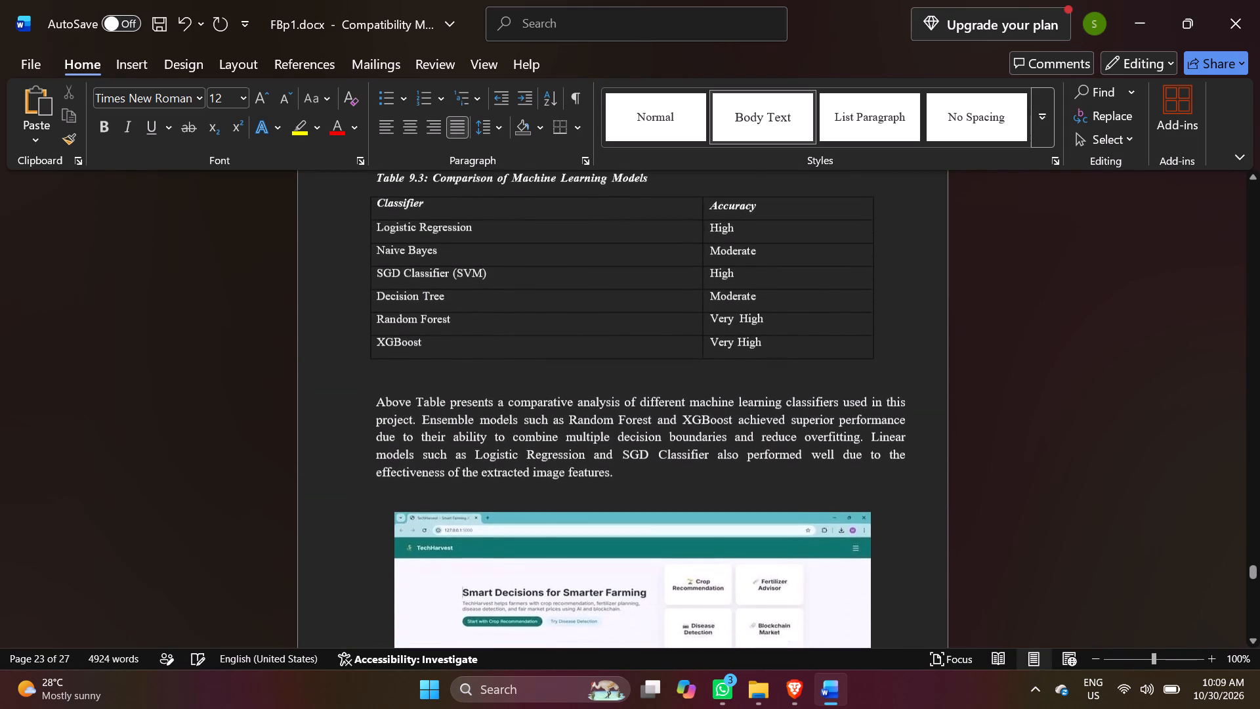
scroll(870, 379, "down", 1)
scroll(870, 379, "up", 1)
scroll(870, 379, "down", 1)
scroll(870, 379, "up", 3)
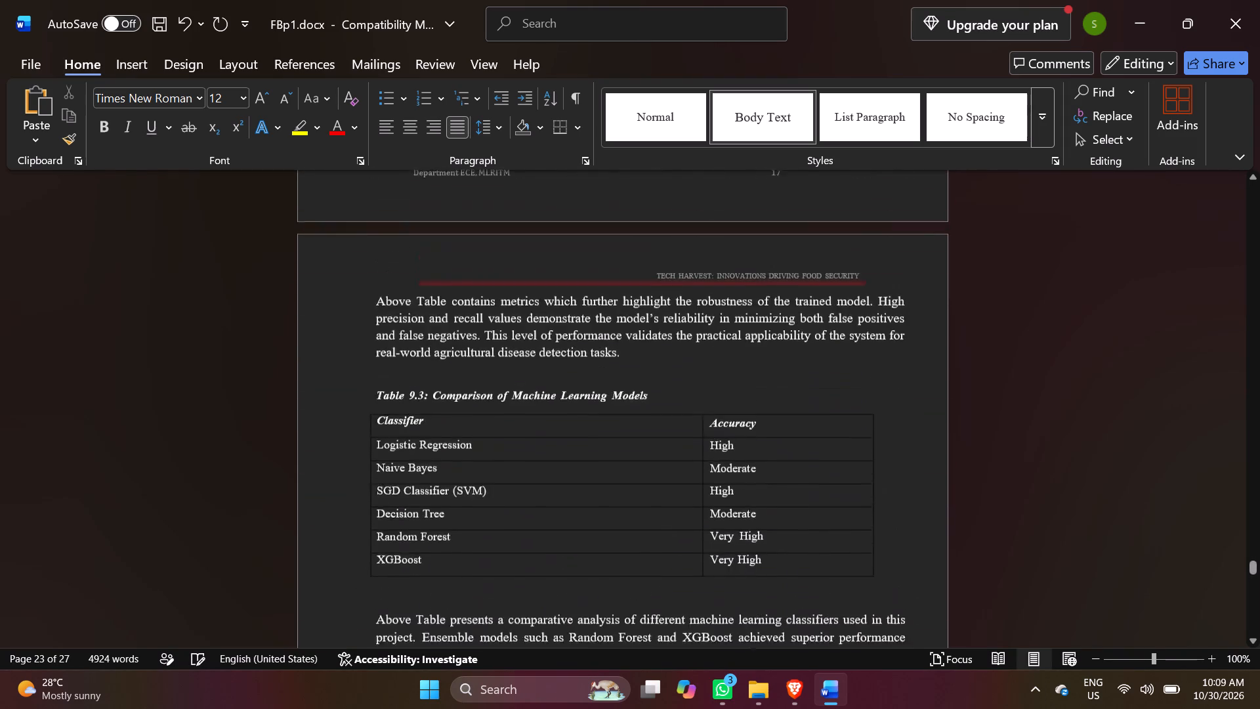
scroll(870, 379, "up", 10)
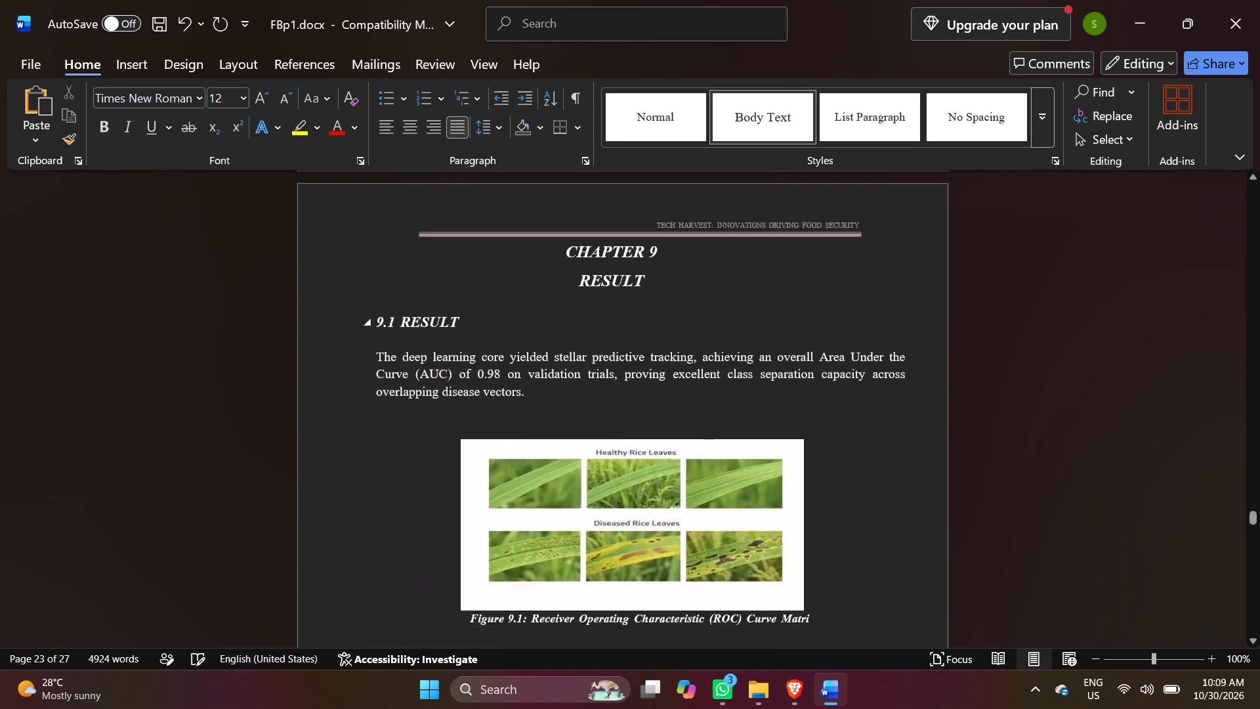
scroll(870, 379, "down", 1)
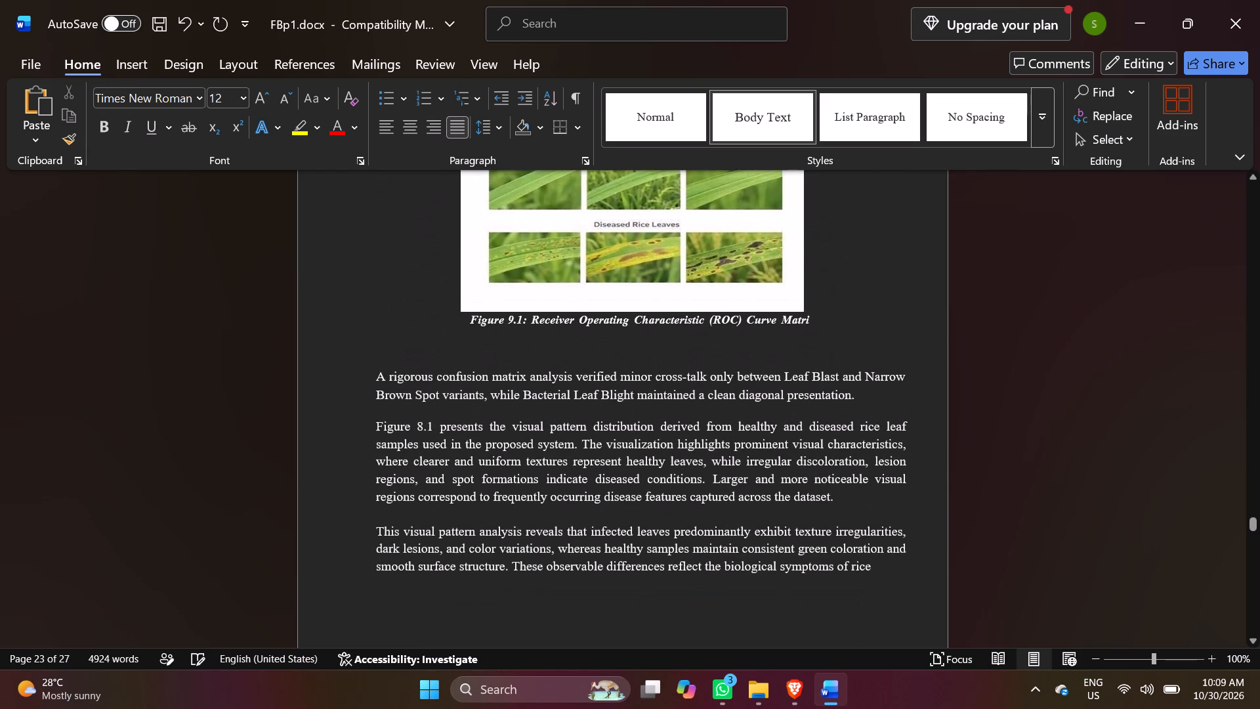
Review Chapter 9 from Figure 9.1 through the confusion matrix and Tables 9.1 and 9.2, and the sustainable development pages to the document's end.
scroll(561, 393, "up", 1)
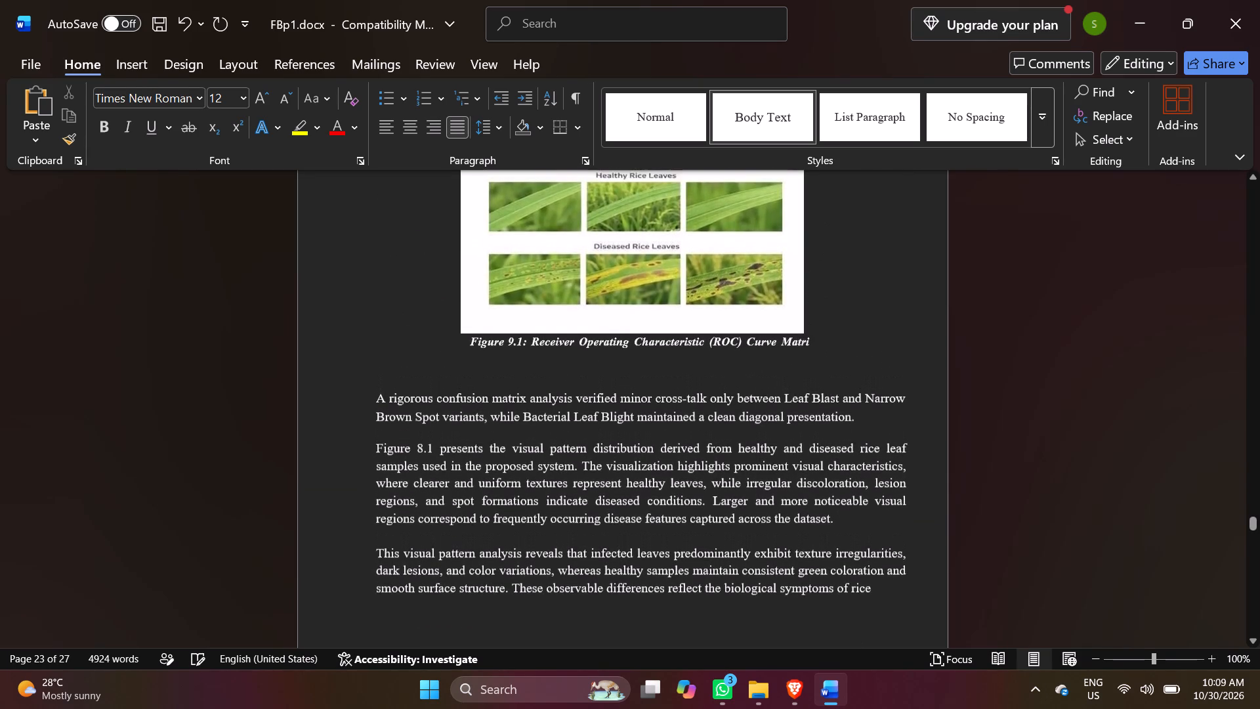
scroll(561, 393, "up", 1)
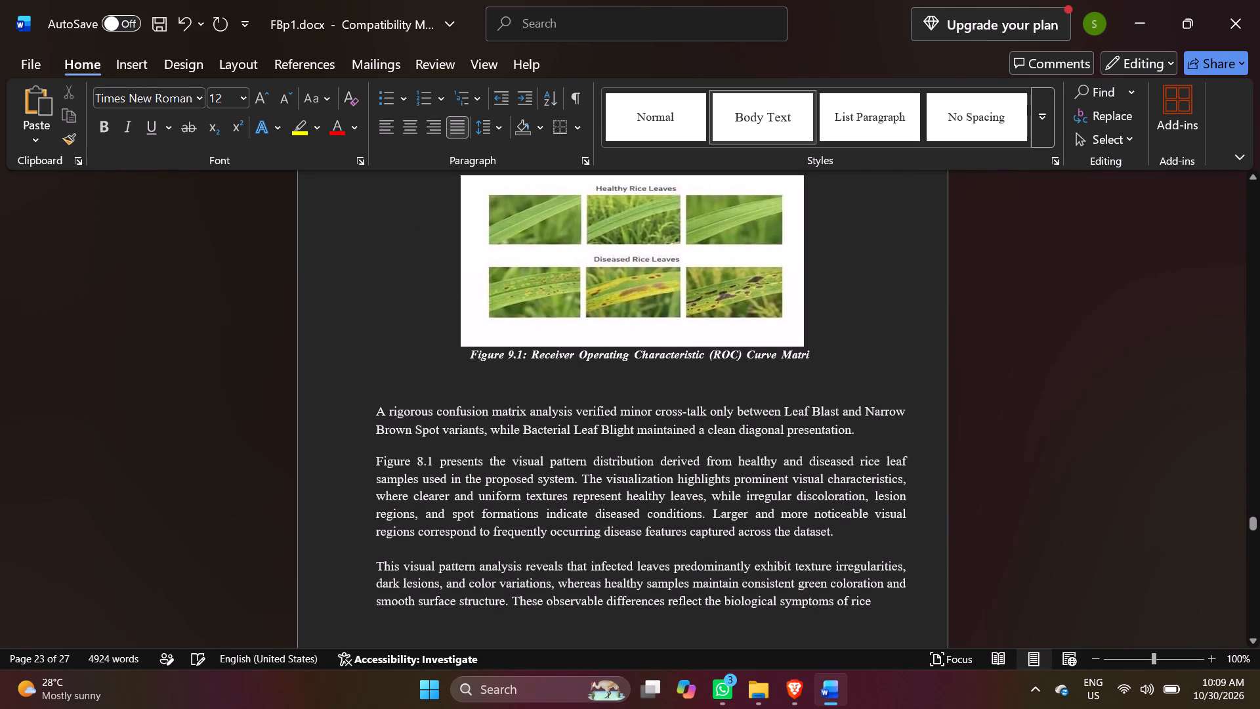
scroll(561, 393, "up", 1)
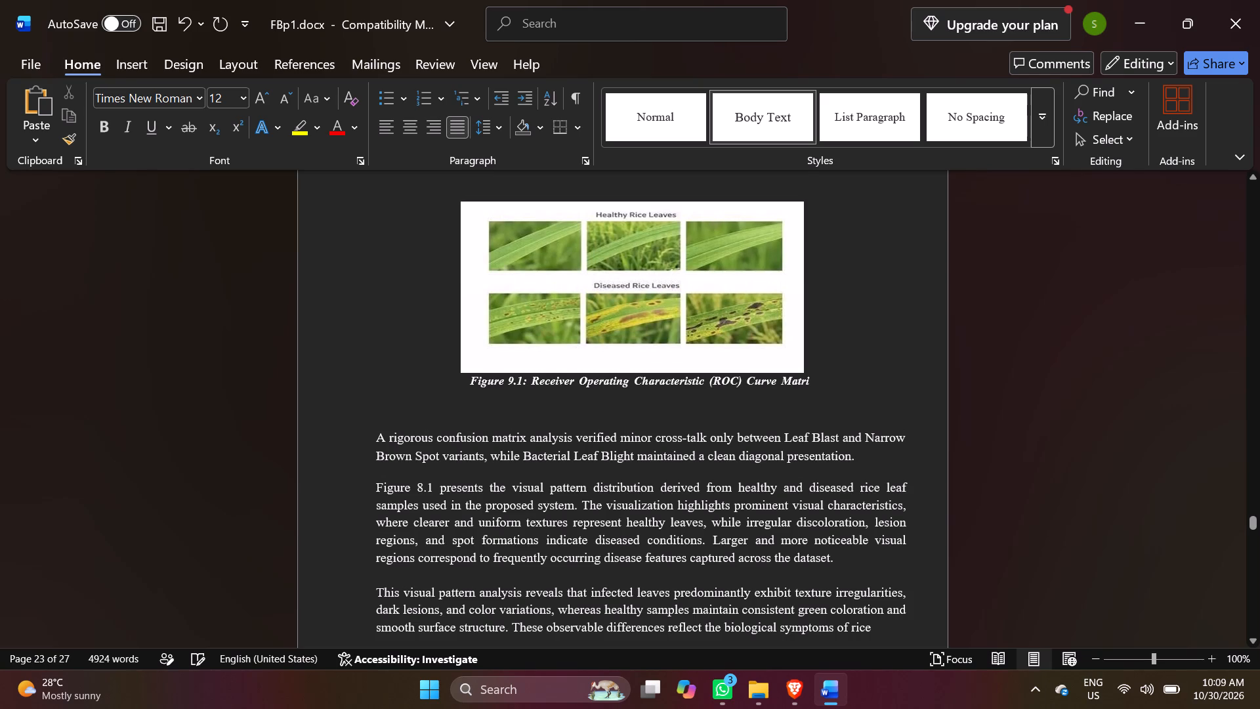
scroll(438, 489, "down", 1)
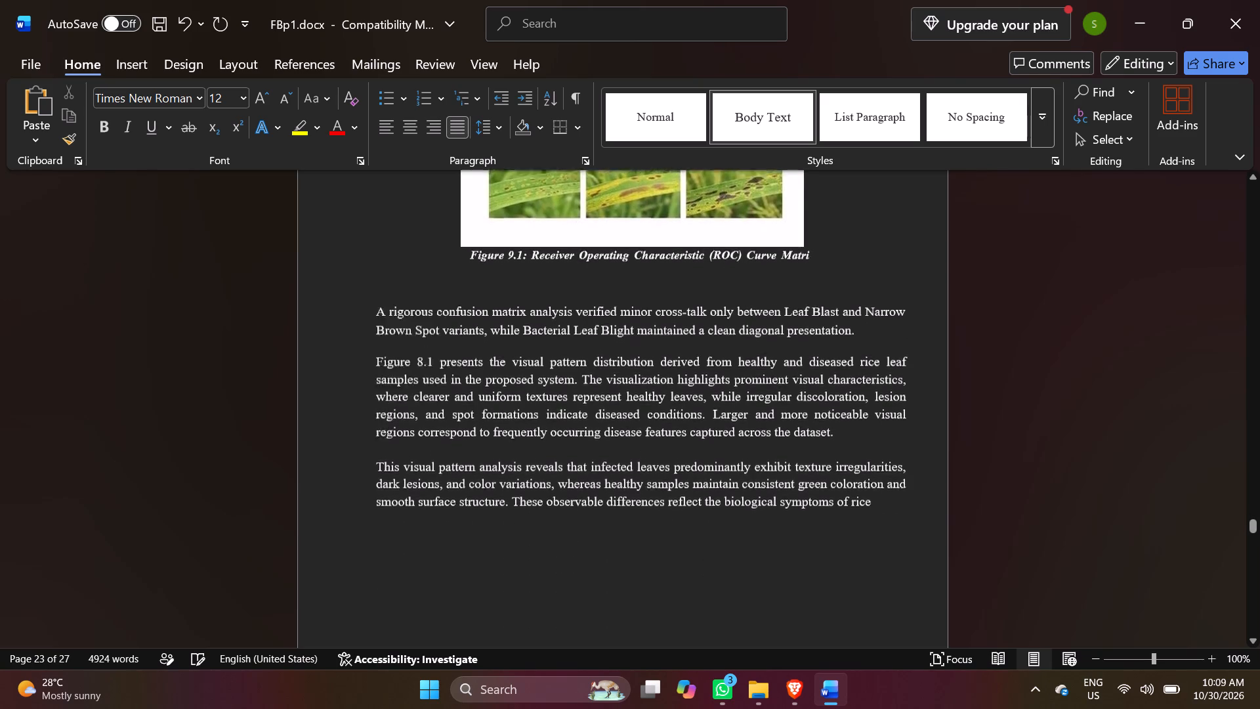
scroll(438, 489, "down", 6)
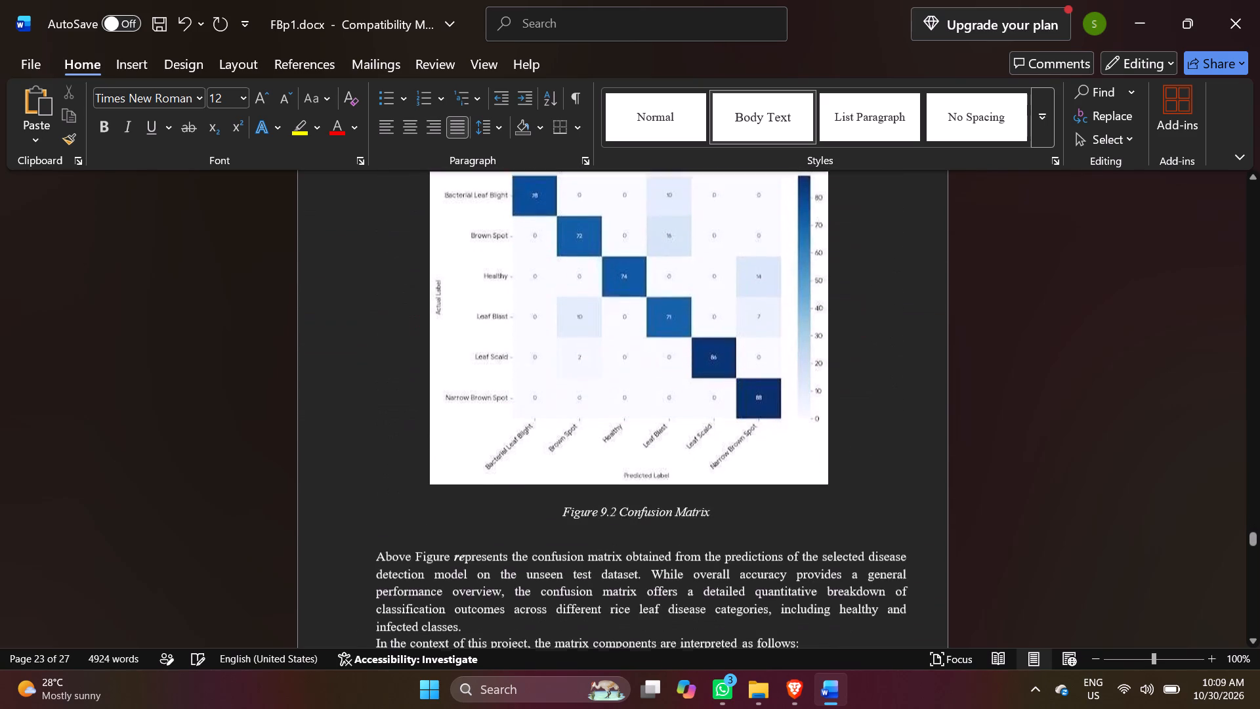
scroll(438, 489, "up", 1)
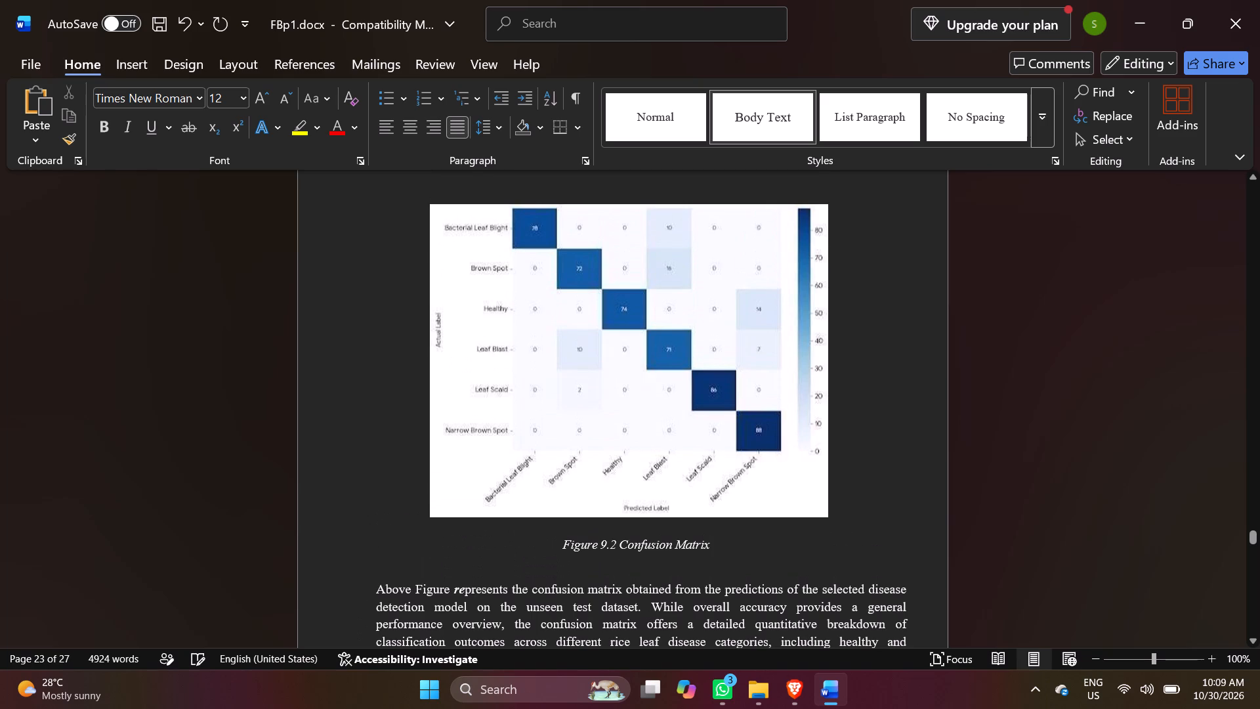
scroll(610, 419, "down", 1)
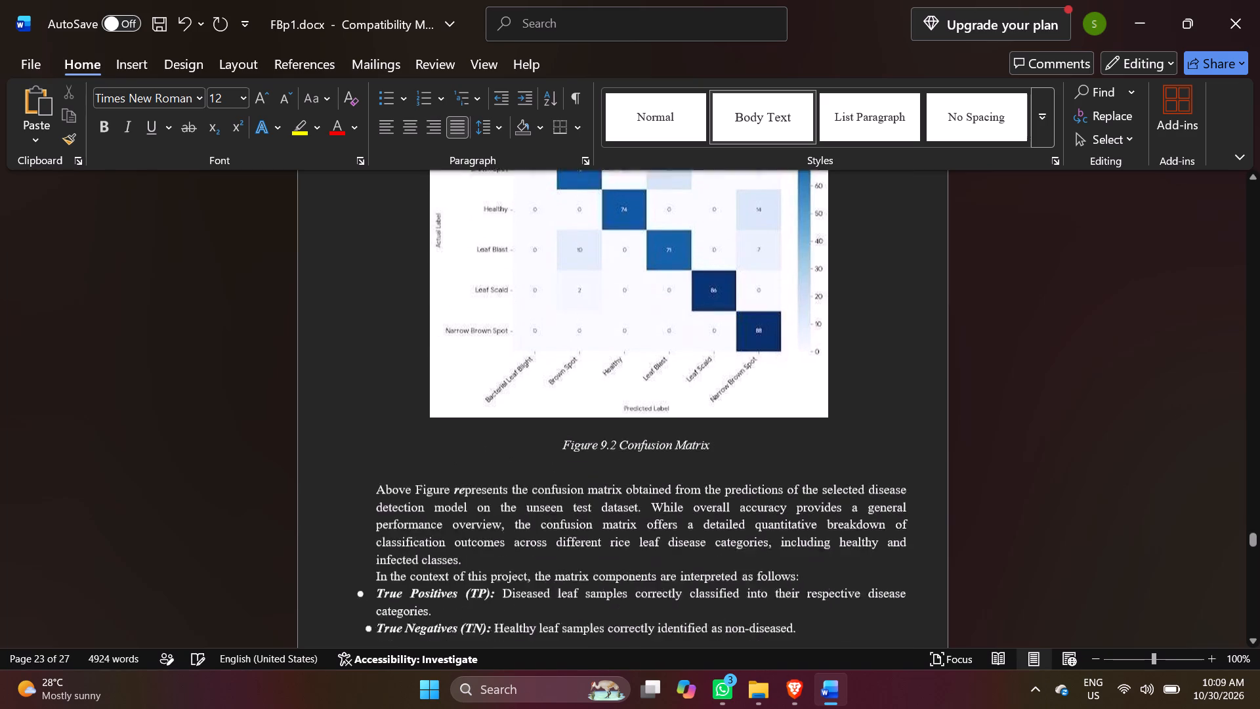
scroll(610, 419, "down", 3)
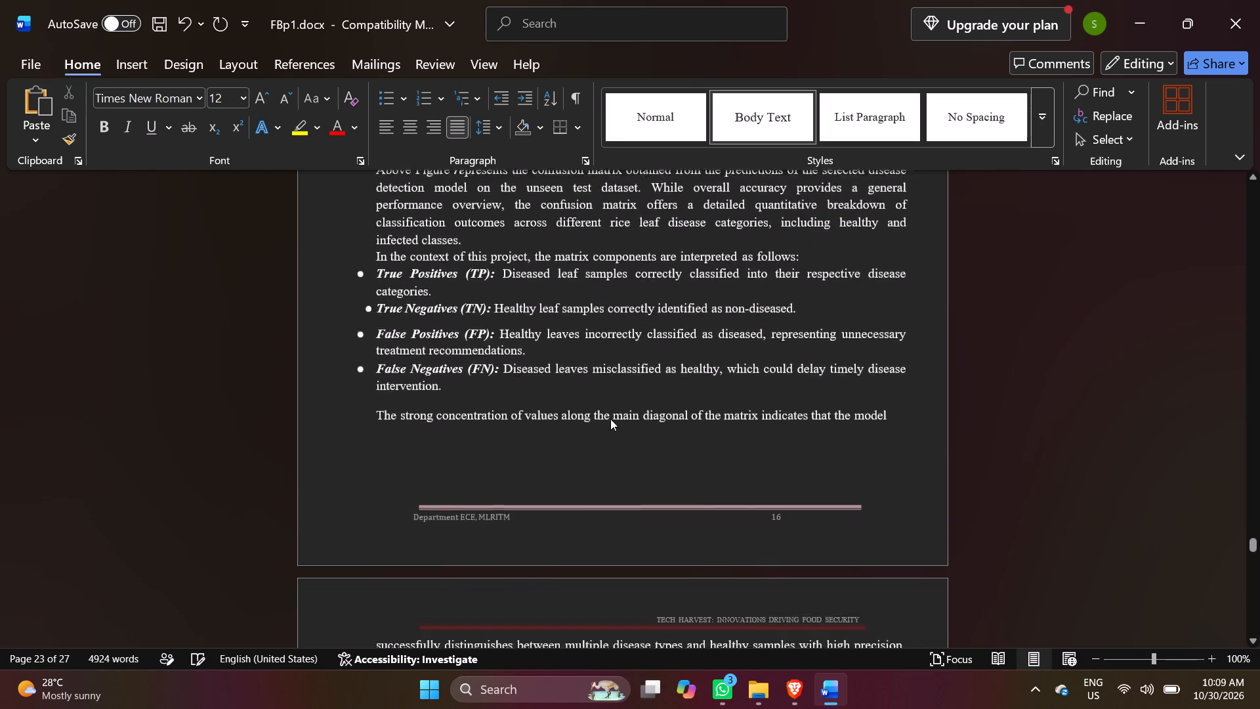
scroll(610, 419, "down", 1)
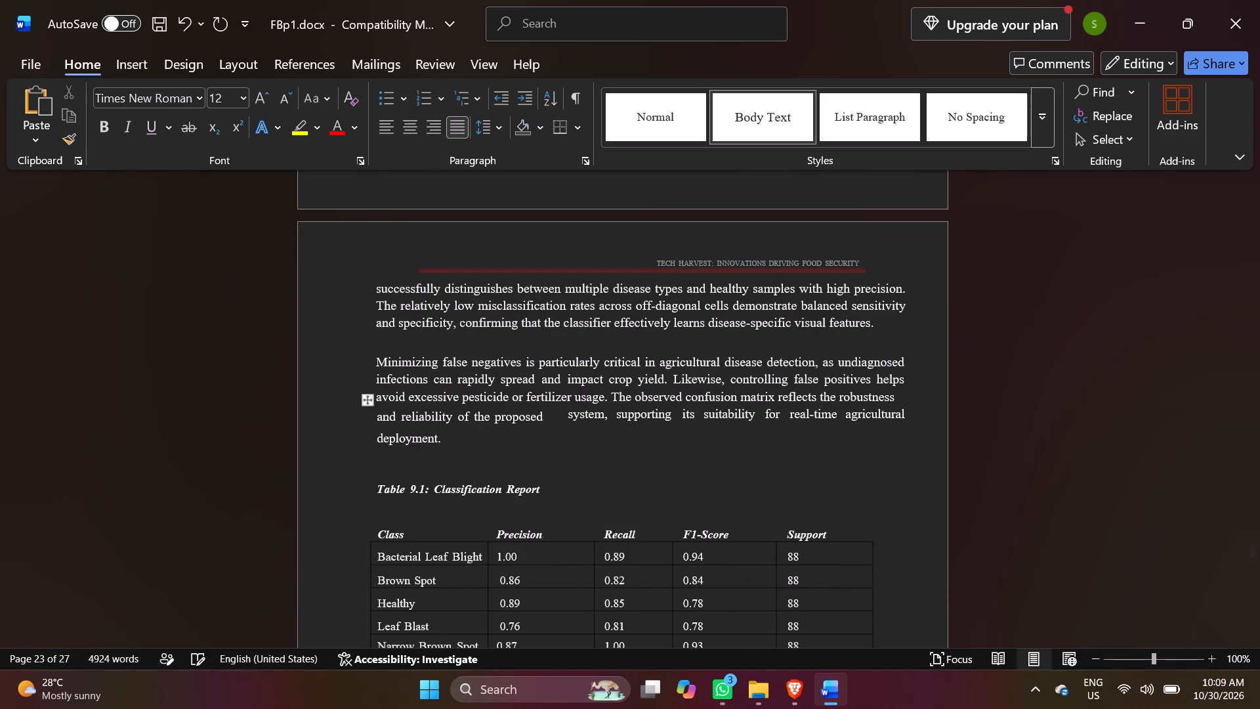
scroll(610, 419, "down", 1)
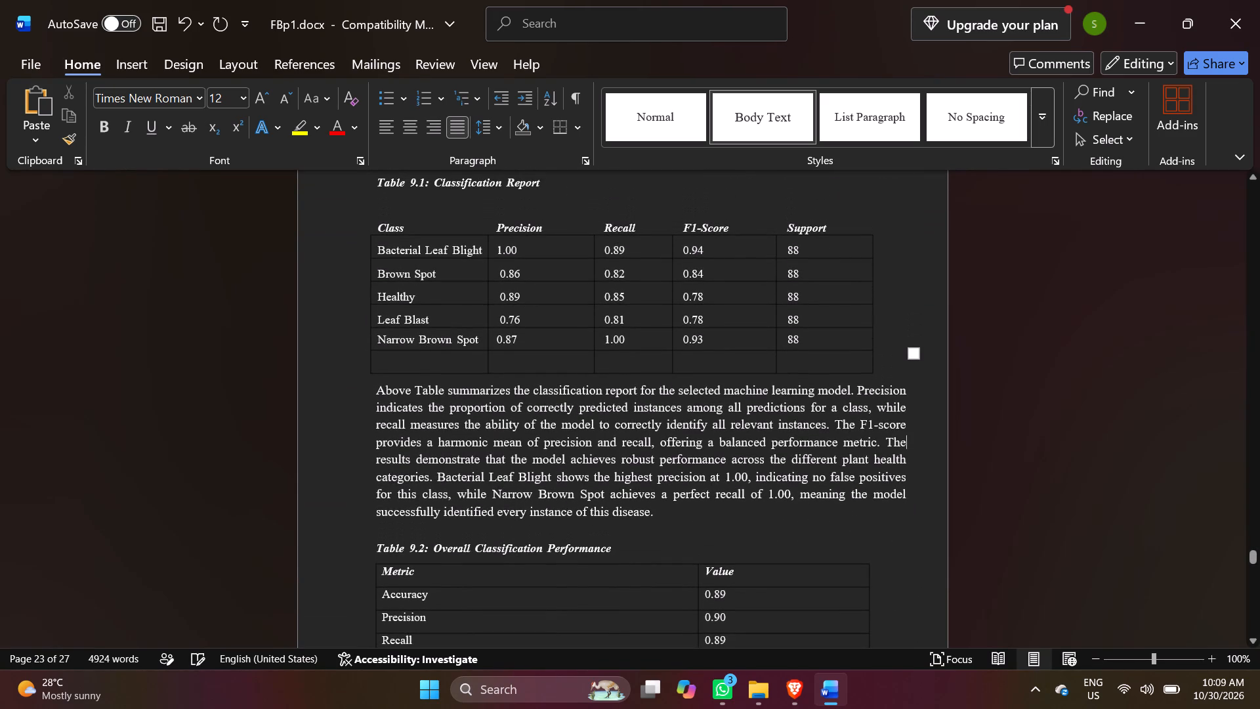
left_click(610, 344)
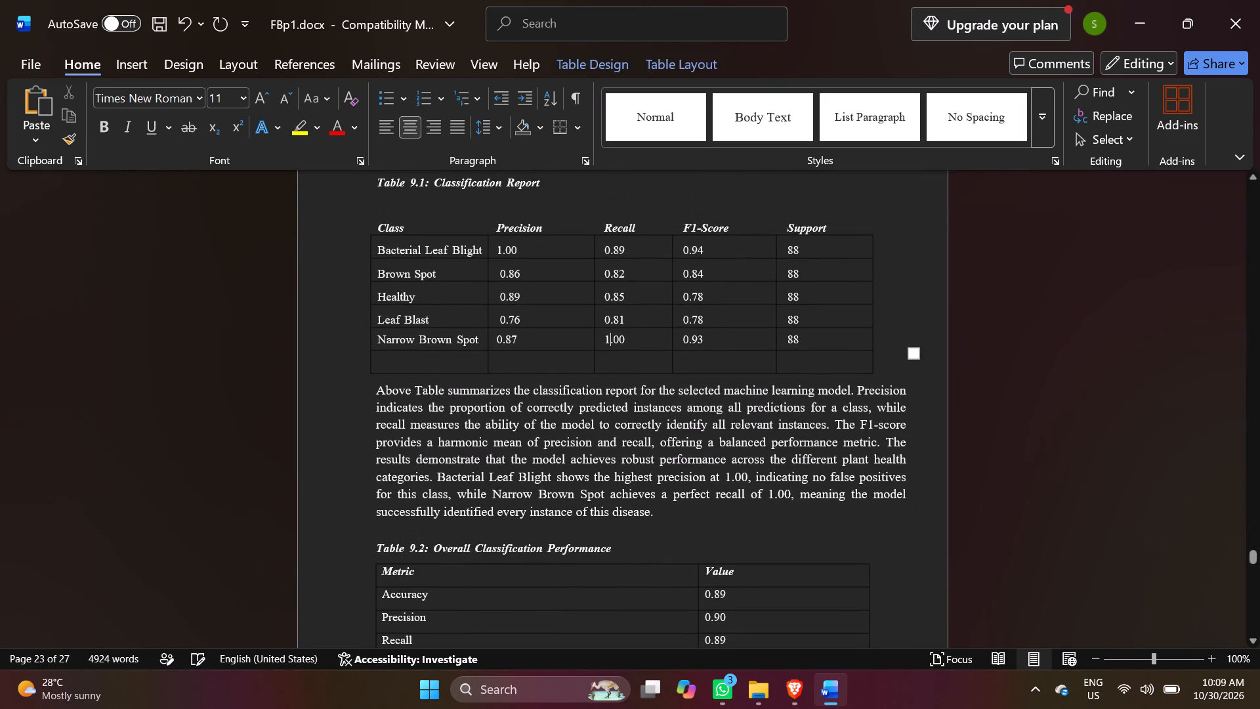
left_click(941, 486)
scroll(941, 486, "down", 1)
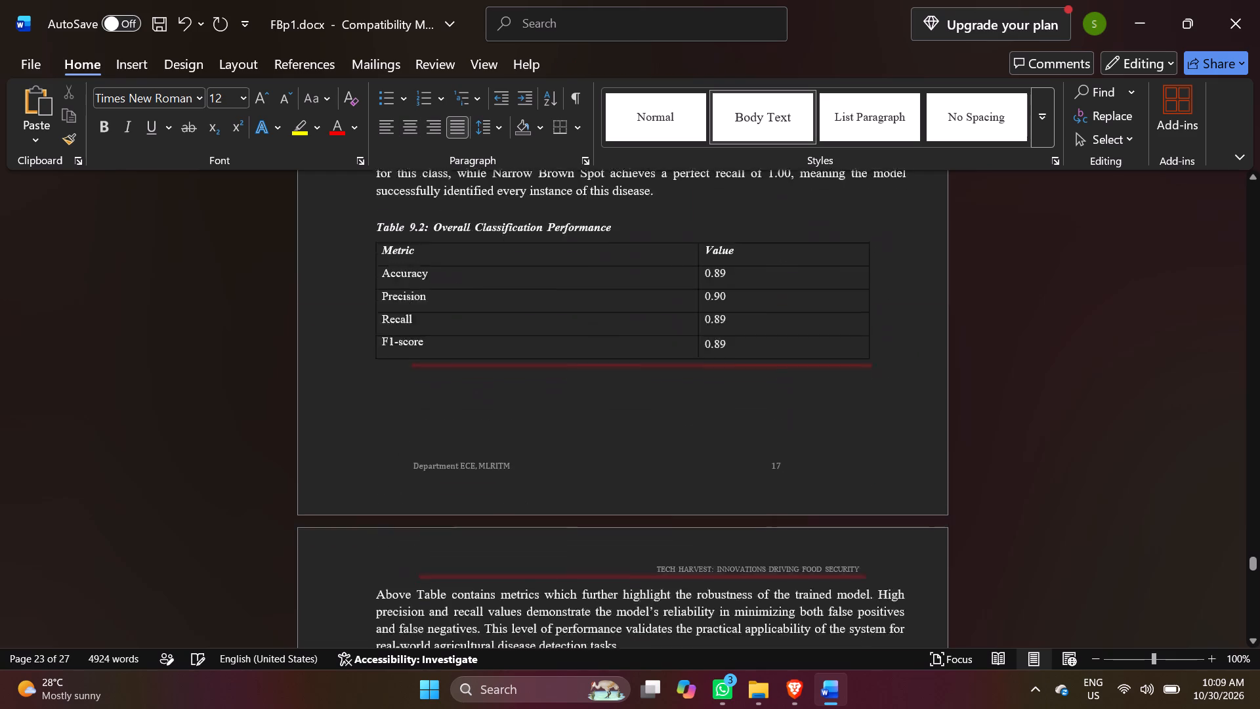
scroll(941, 486, "down", 4)
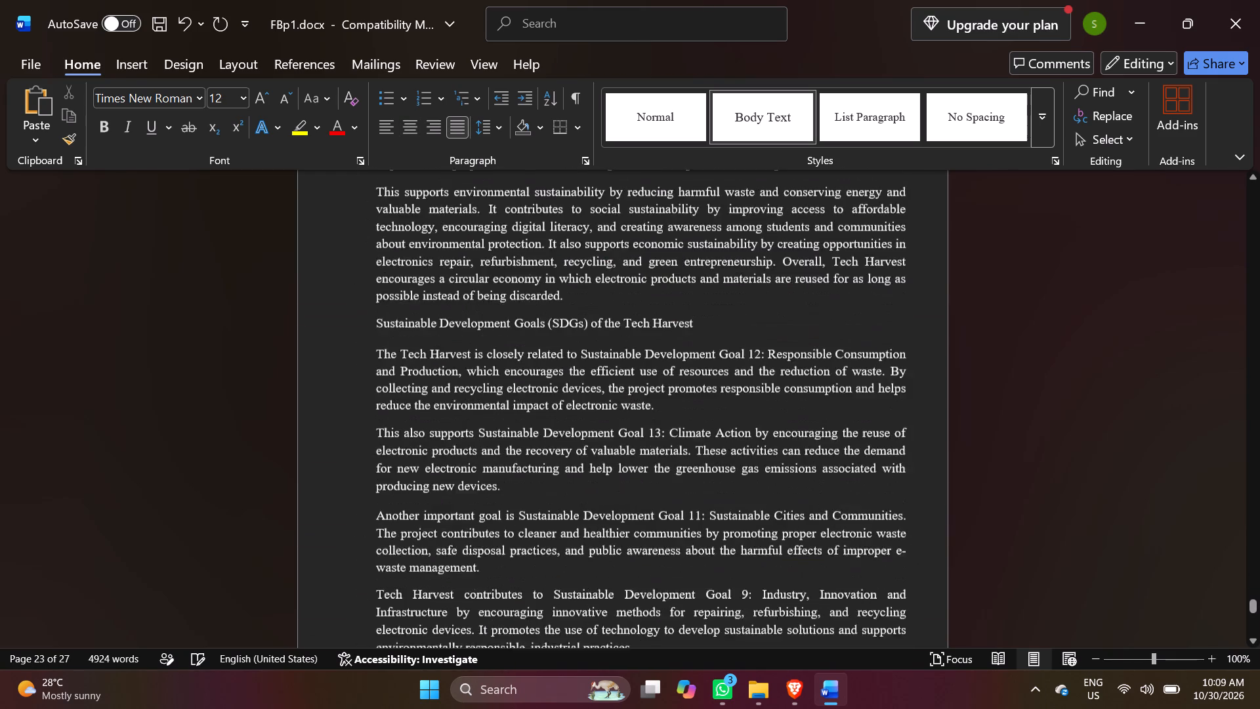
scroll(941, 486, "down", 3)
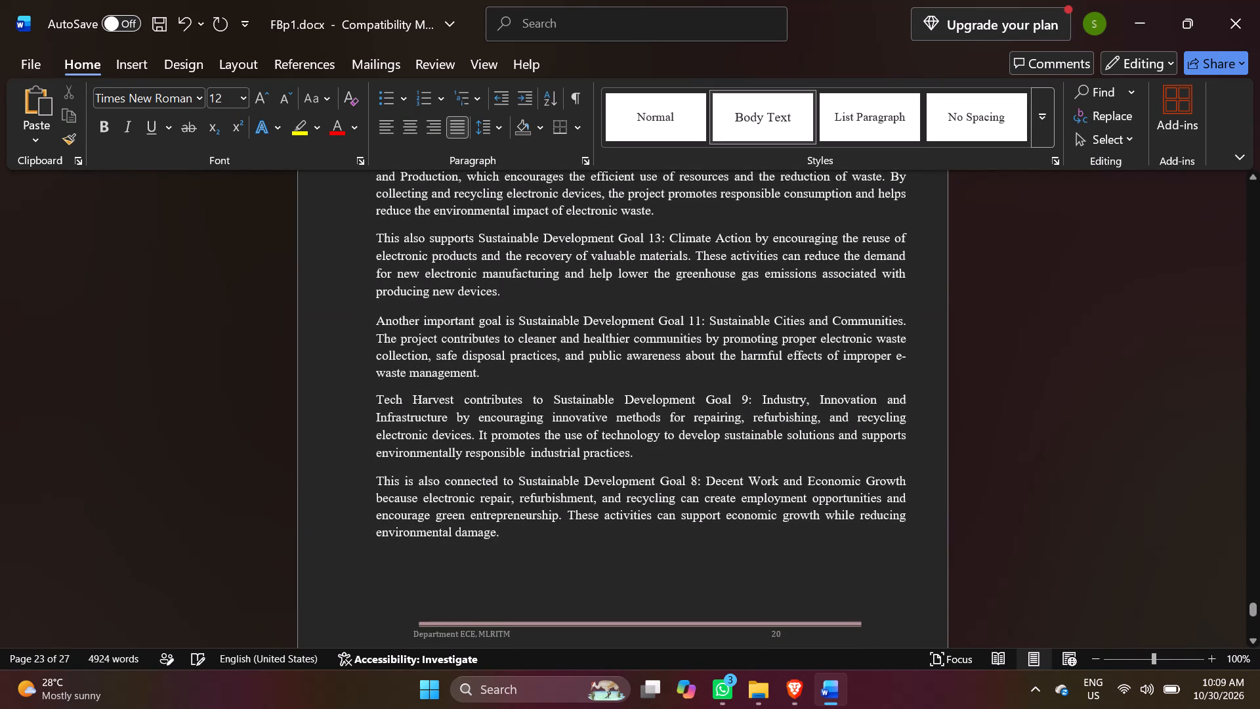
scroll(941, 486, "down", 1)
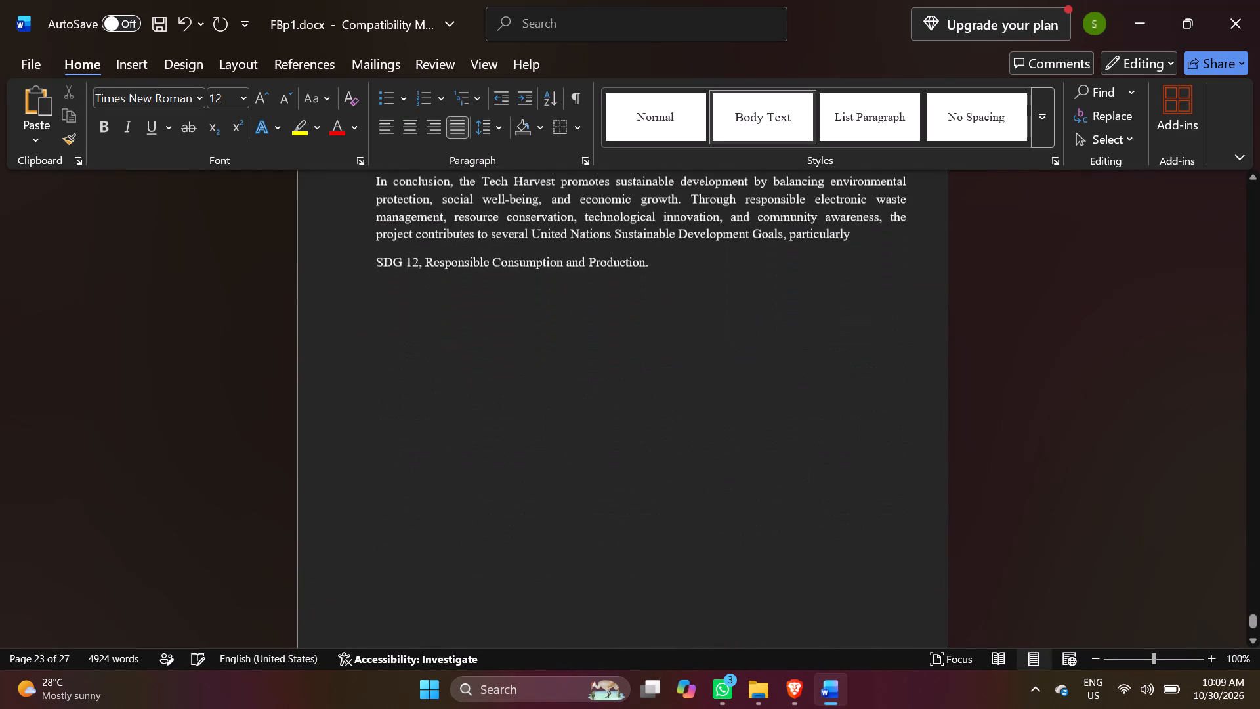
scroll(941, 486, "down", 1)
Review the report backward from the sustainable development pages through Chapters 10, 9 and VIII to the "Lightweight Web Rendering via Flask UI" section.
scroll(941, 486, "up", 1)
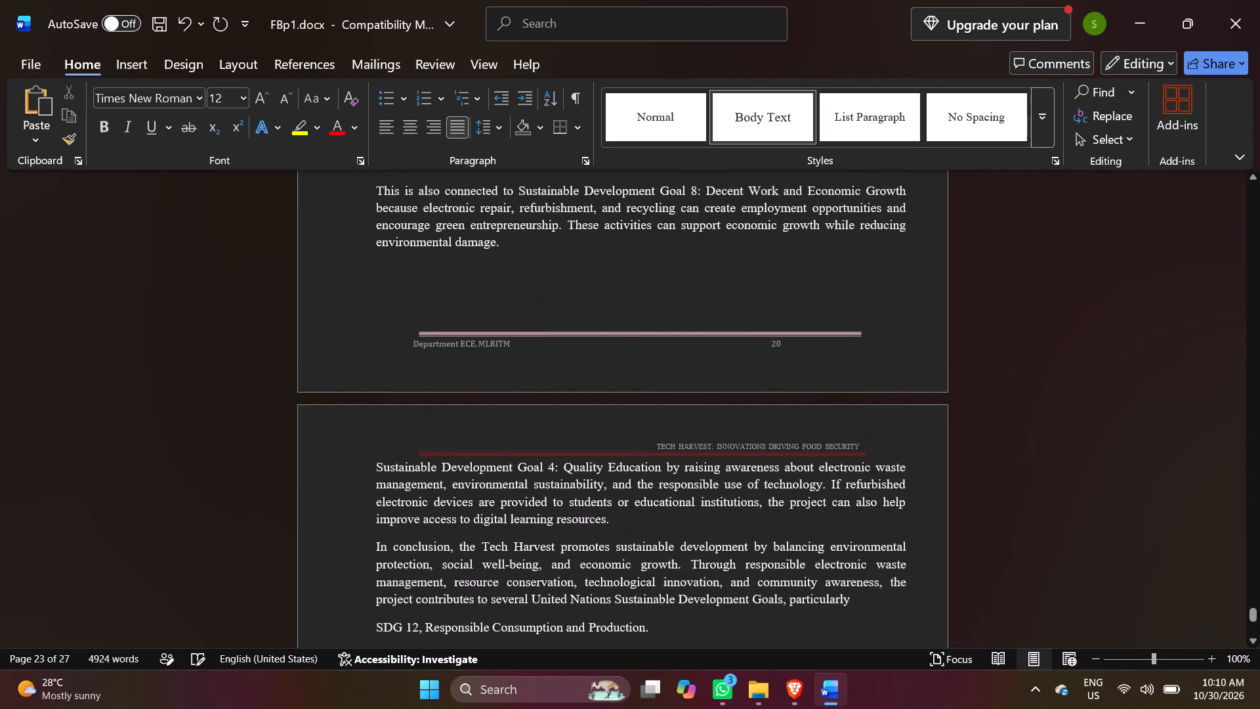
scroll(941, 486, "up", 4)
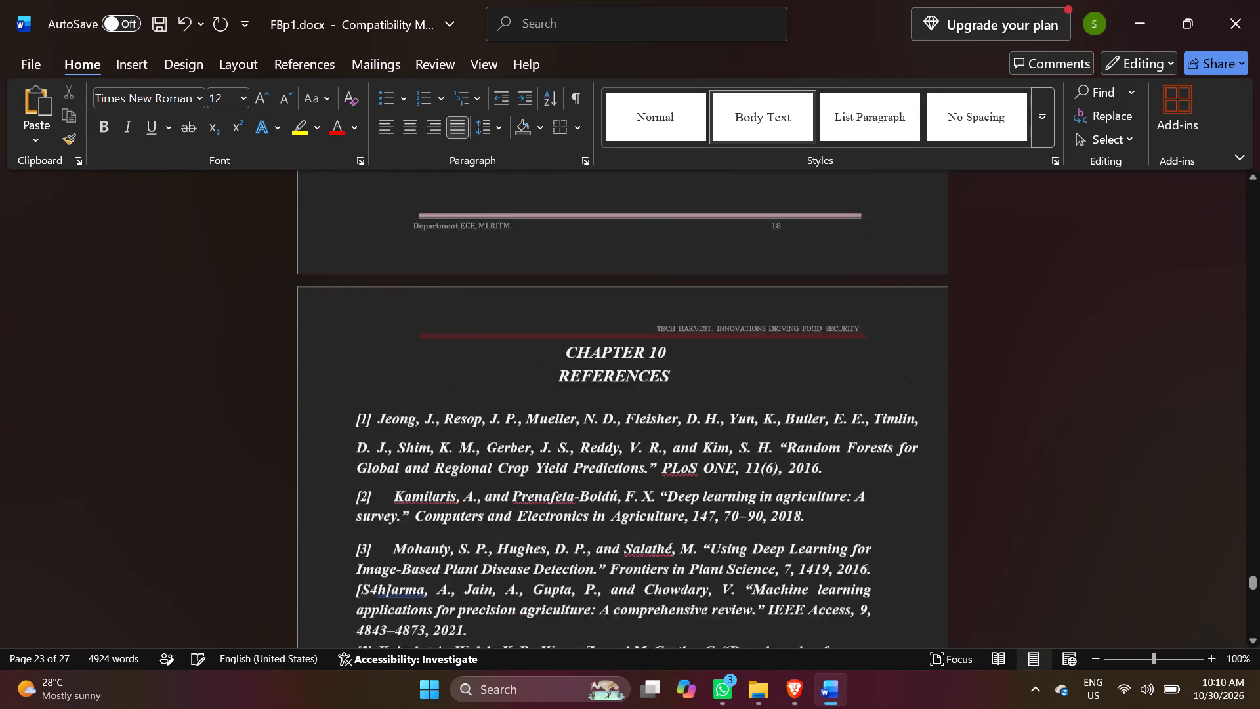
scroll(941, 486, "up", 10)
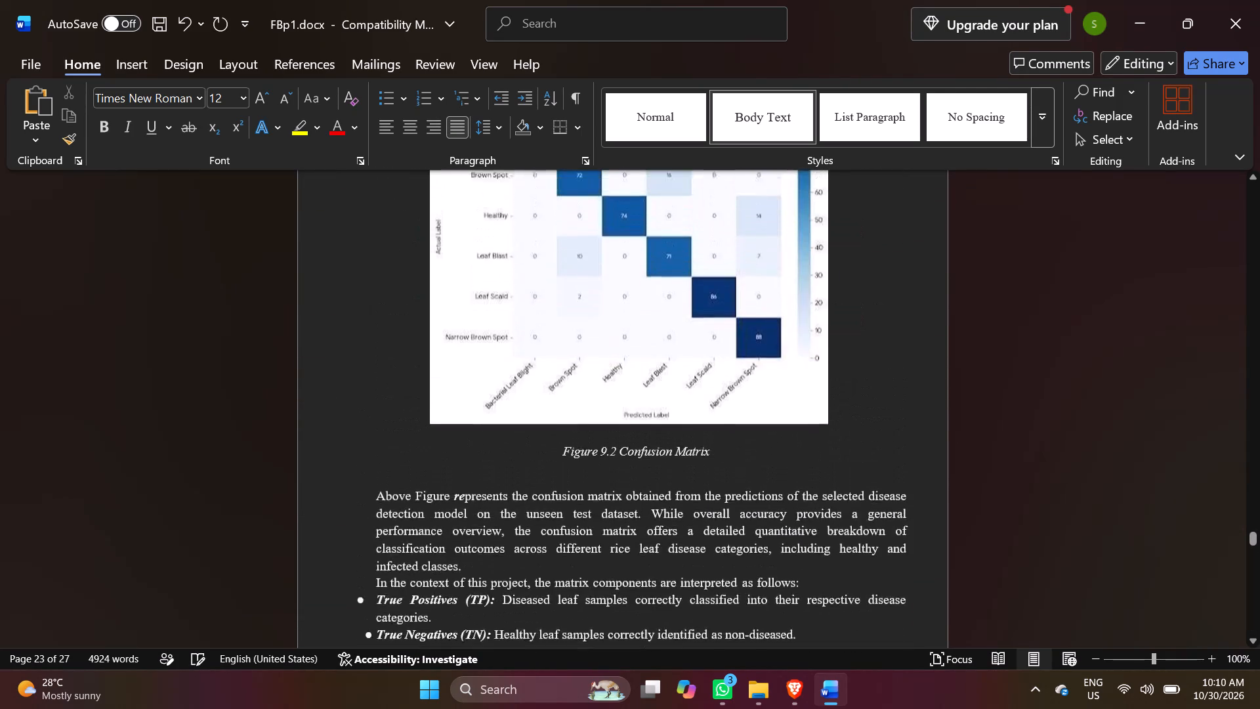
scroll(941, 486, "up", 5)
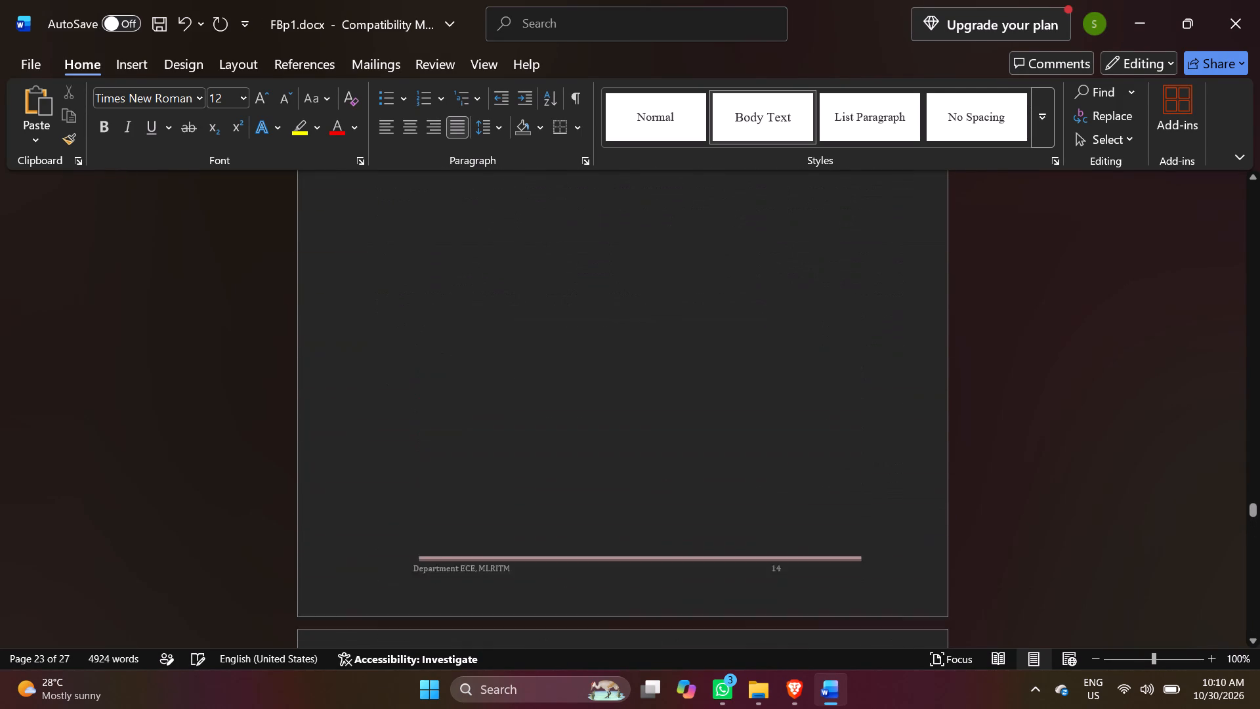
scroll(941, 486, "up", 2)
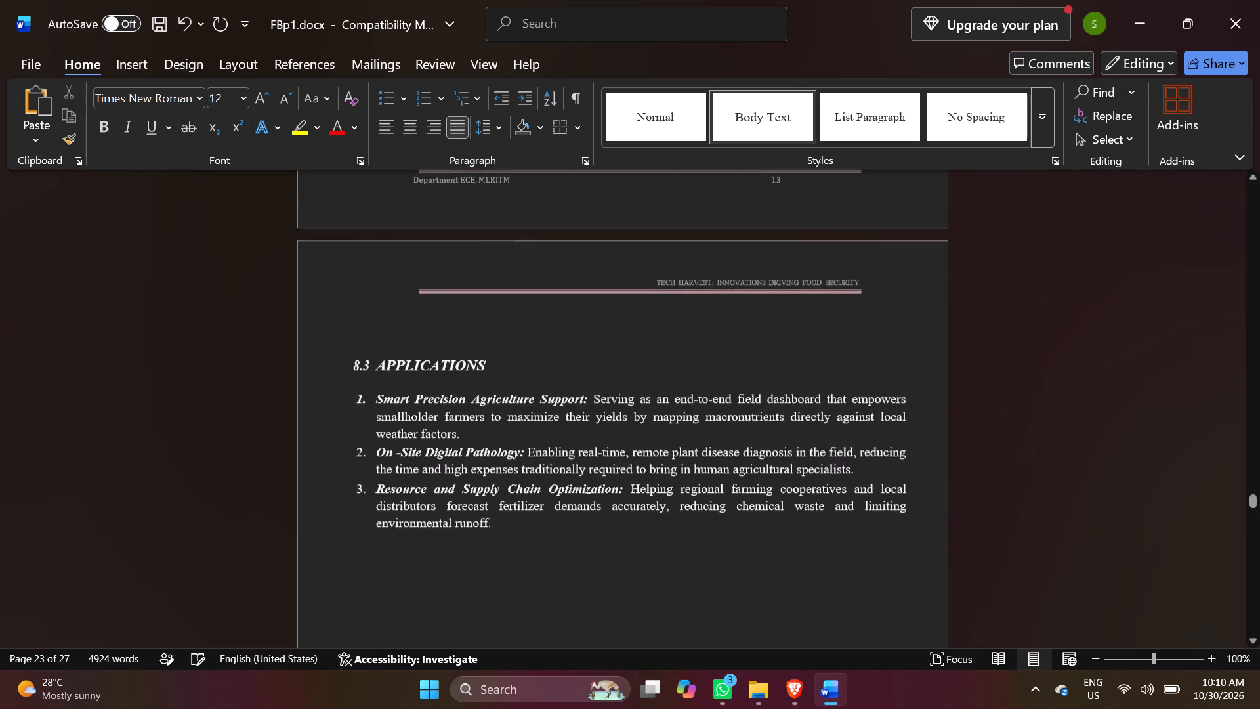
scroll(941, 486, "up", 1)
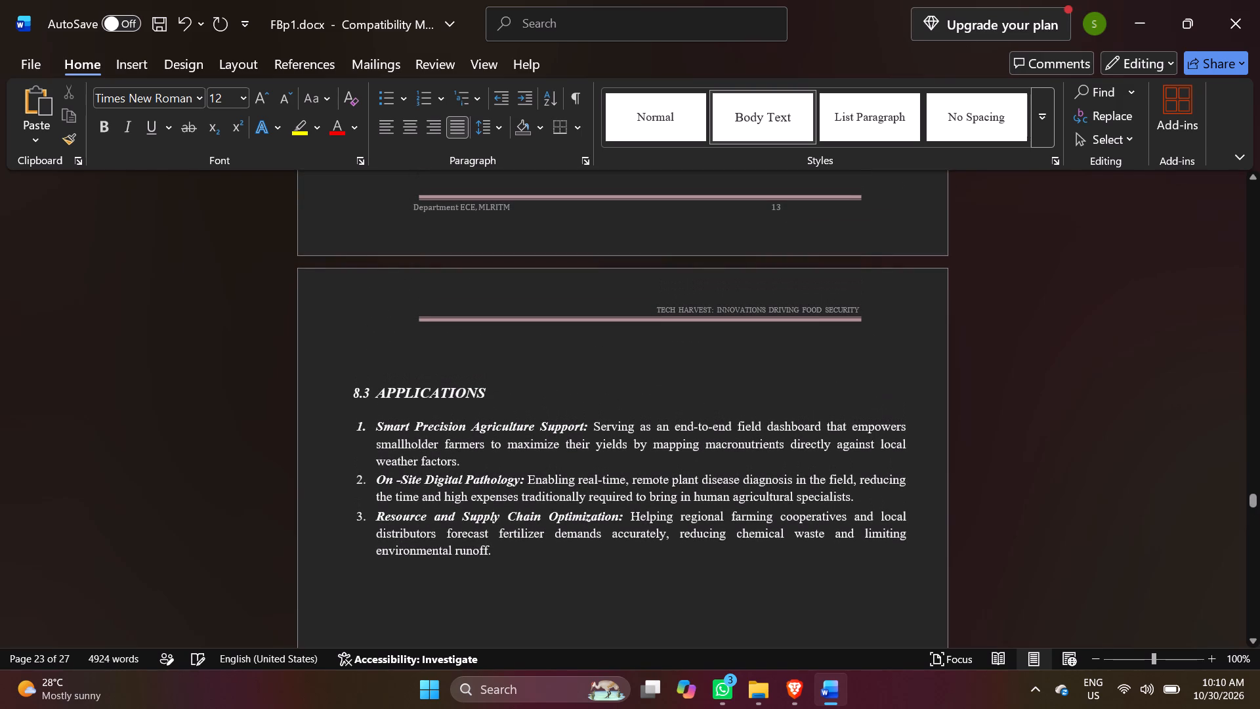
scroll(941, 486, "up", 2)
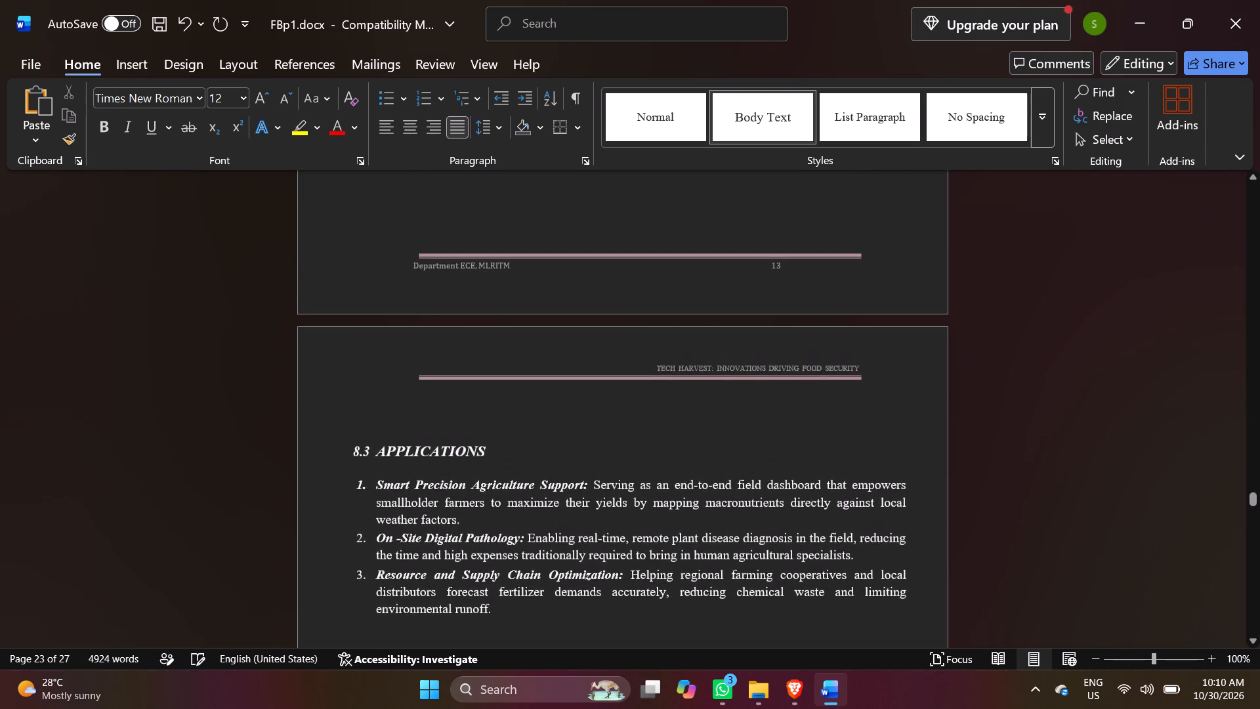
scroll(941, 486, "up", 2)
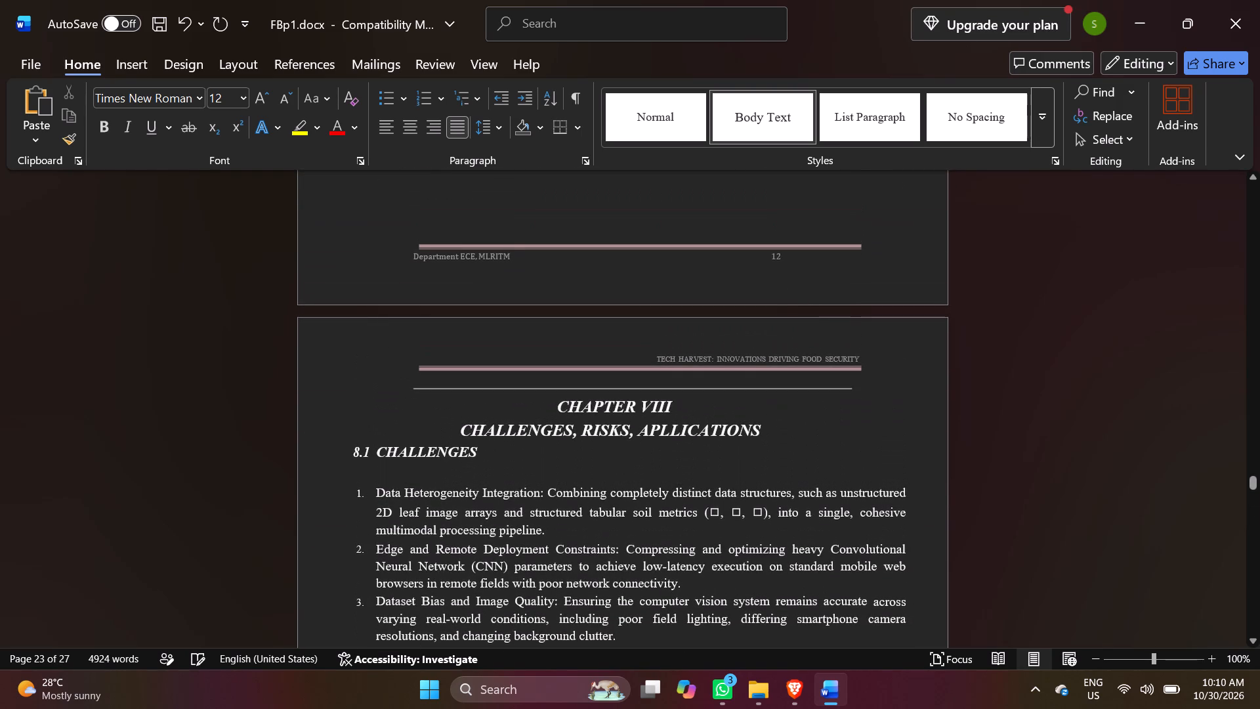
scroll(941, 486, "up", 6)
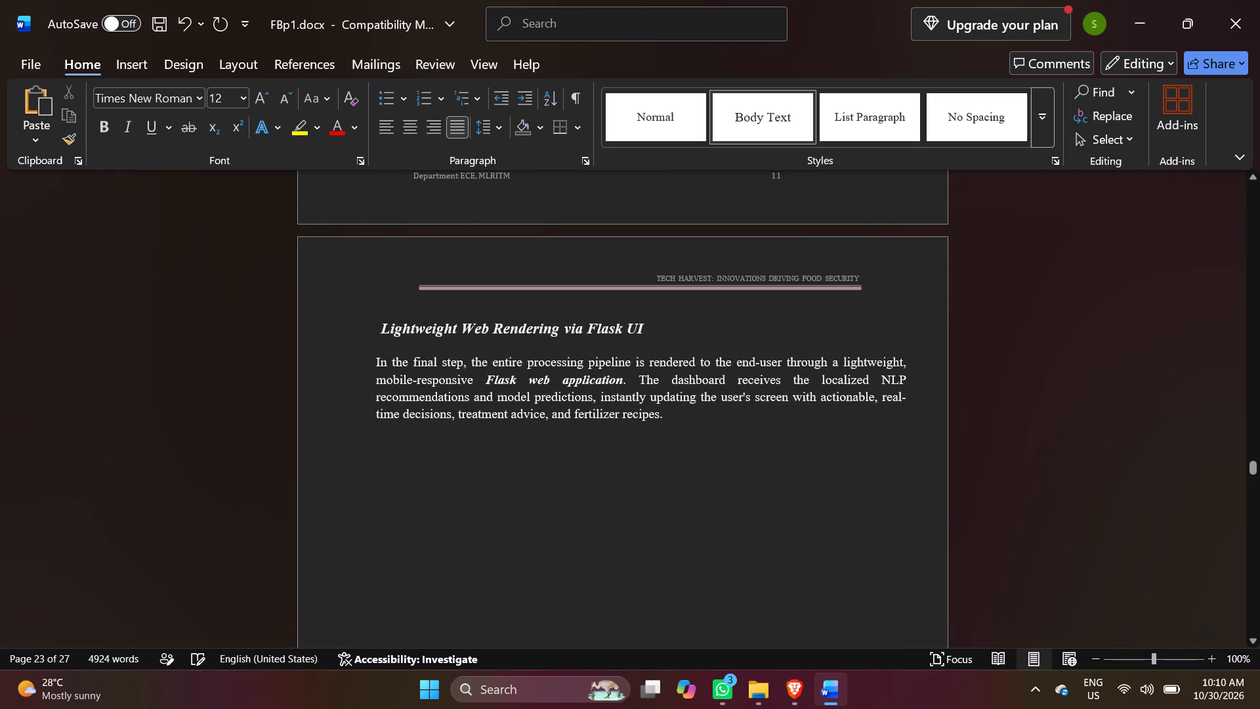
scroll(941, 486, "up", 2)
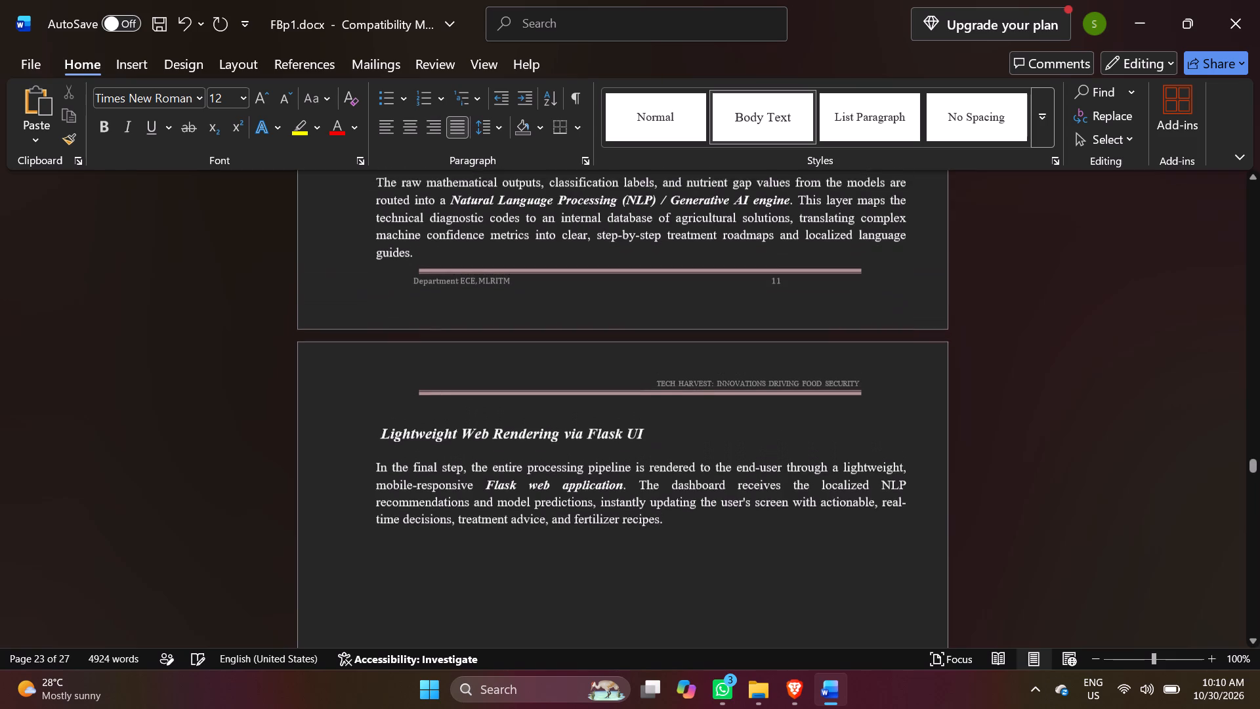
scroll(941, 486, "up", 3)
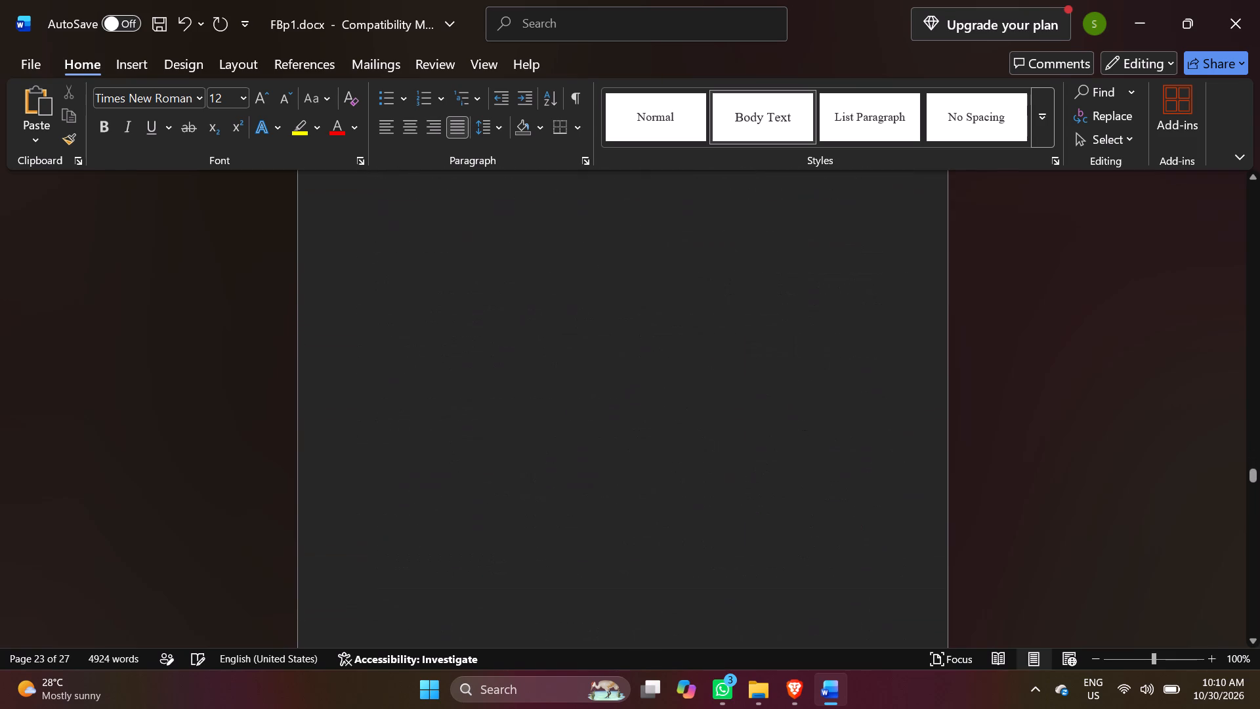
scroll(941, 486, "up", 1)
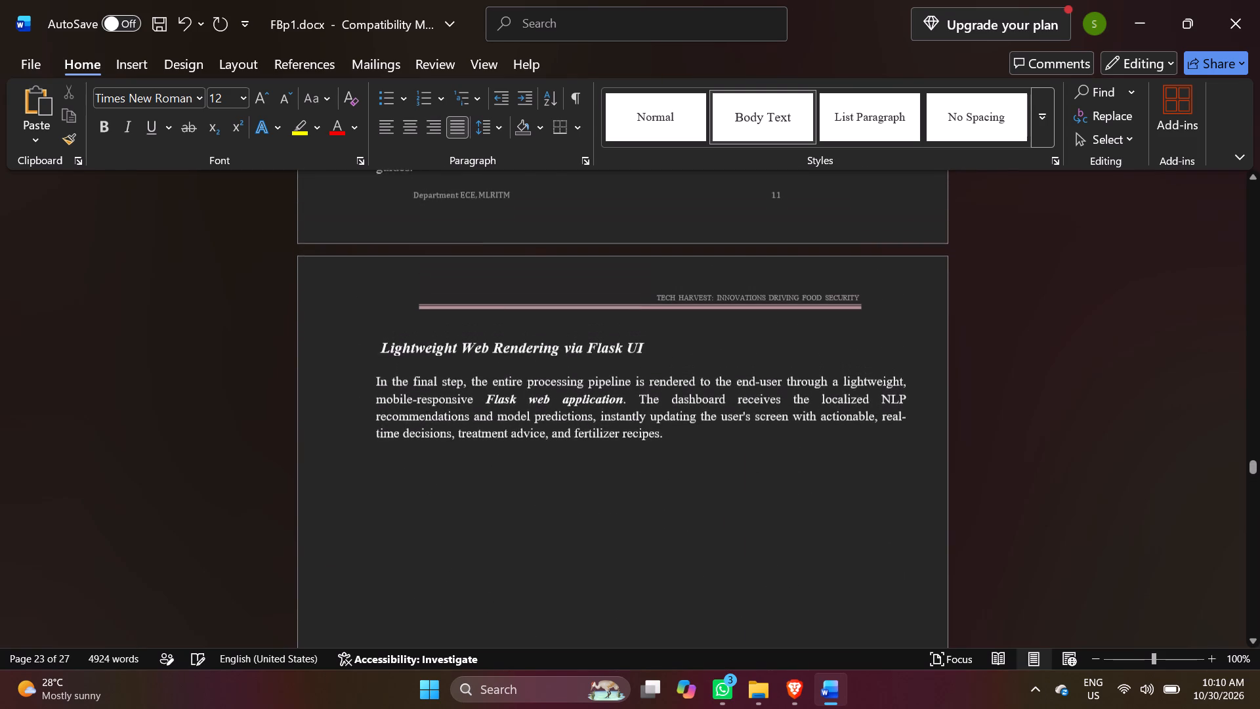
scroll(941, 486, "up", 1)
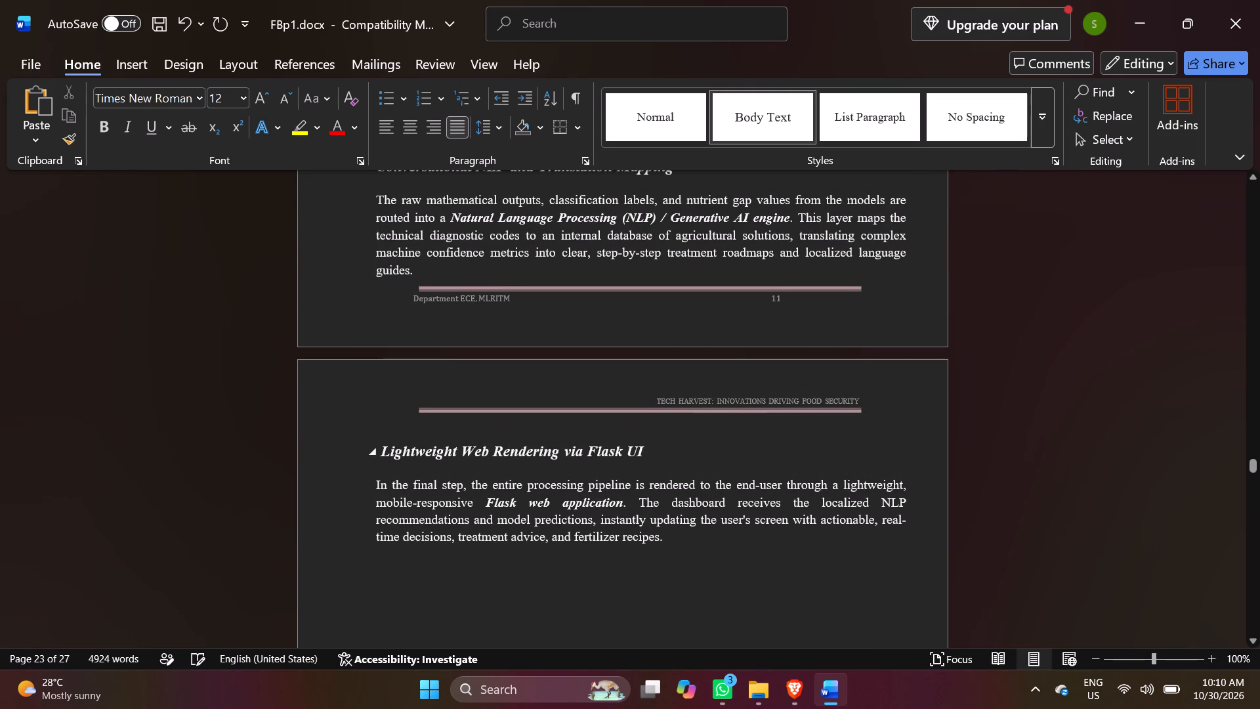
Try a bullet on the "Lightweight Web Rendering via Flask UI" heading, remove it with its indent, and align the heading with its paragraph using five leading spaces.
left_click(383, 451)
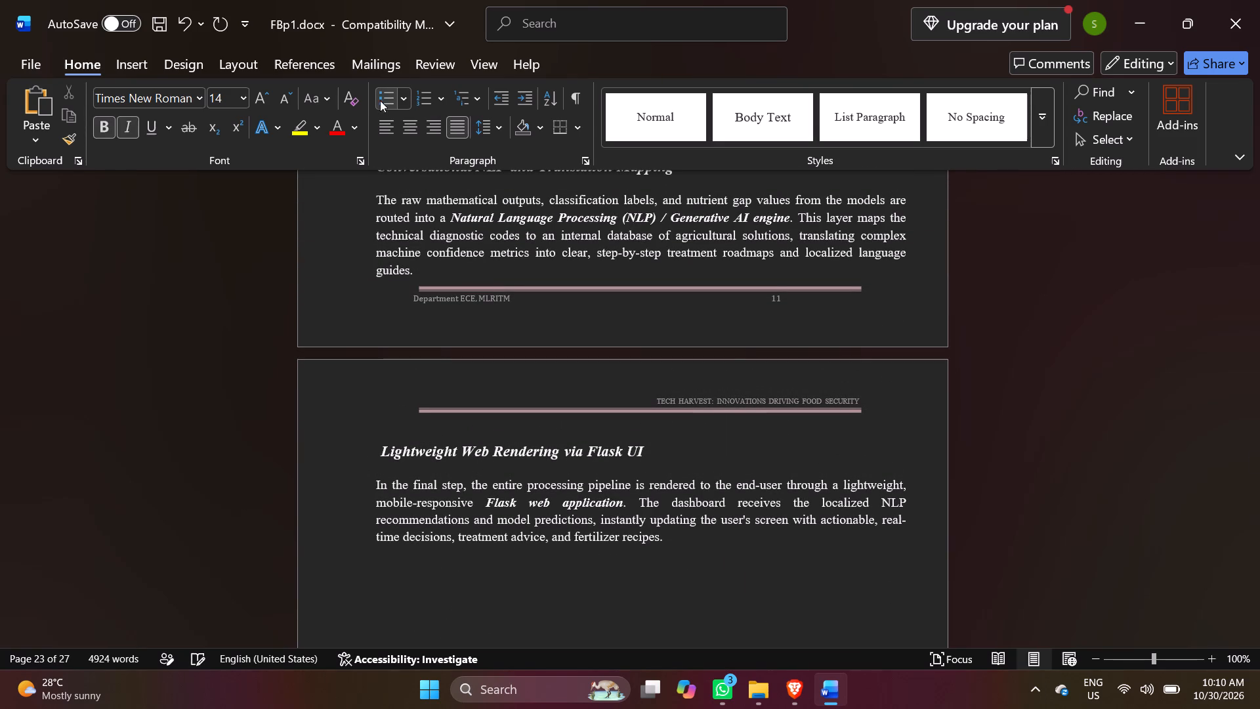
left_click(388, 97)
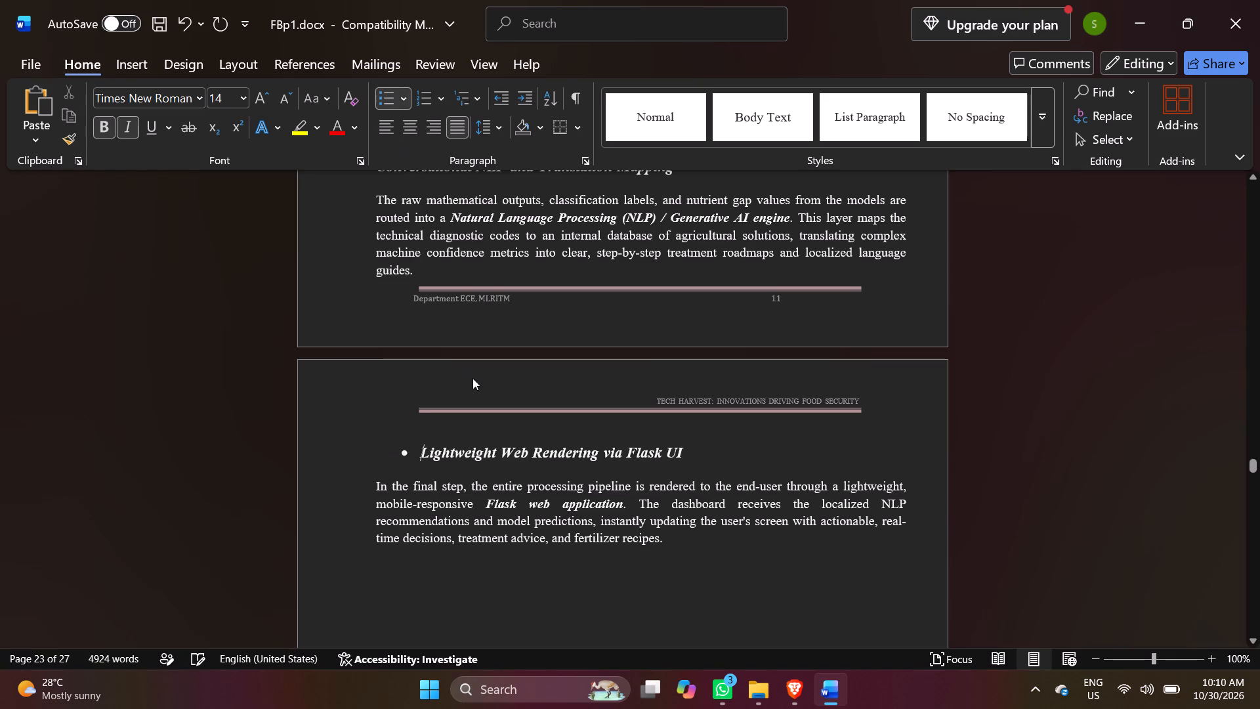
key("BackSpace")
key("BackSpace")
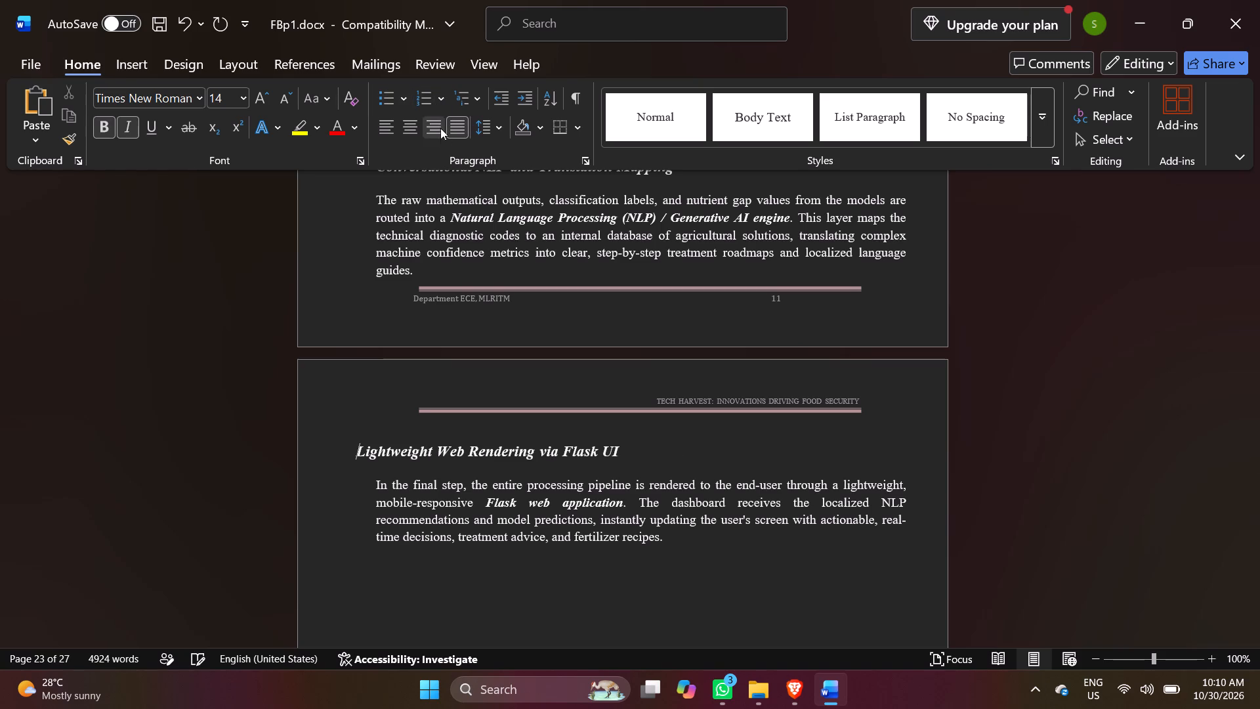
key("space")
key("space")
key("space")
key("space")
key("space")
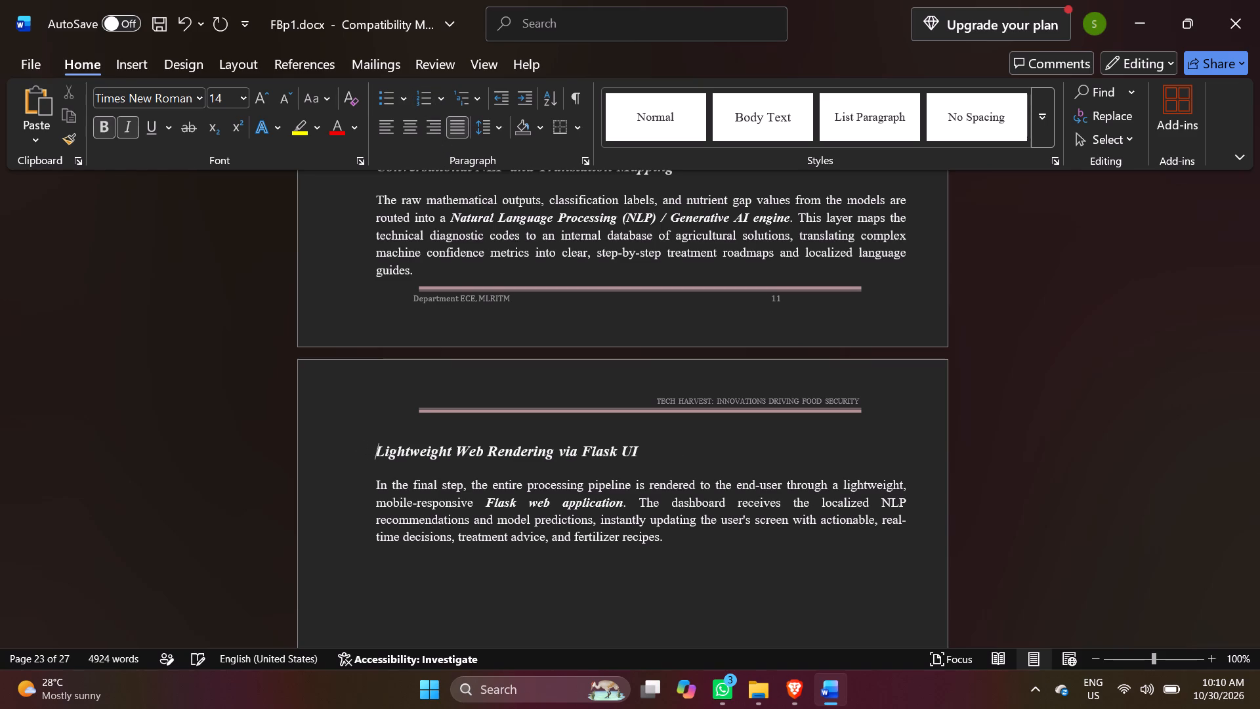
Review the report backward from the "Lightweight Web Rendering via Flask UI" section to the start of Chapter 6, Proposed Technologies.
scroll(439, 140, "up", 2)
scroll(701, 551, "up", 1)
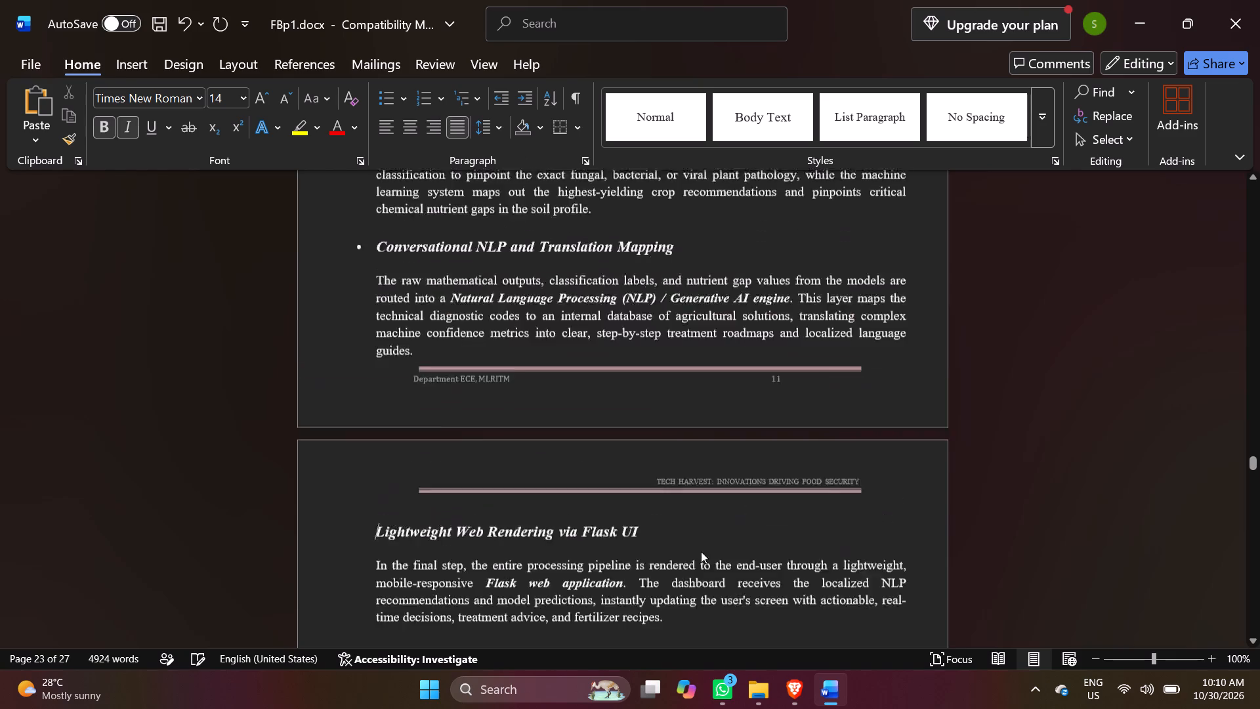
scroll(701, 551, "up", 2)
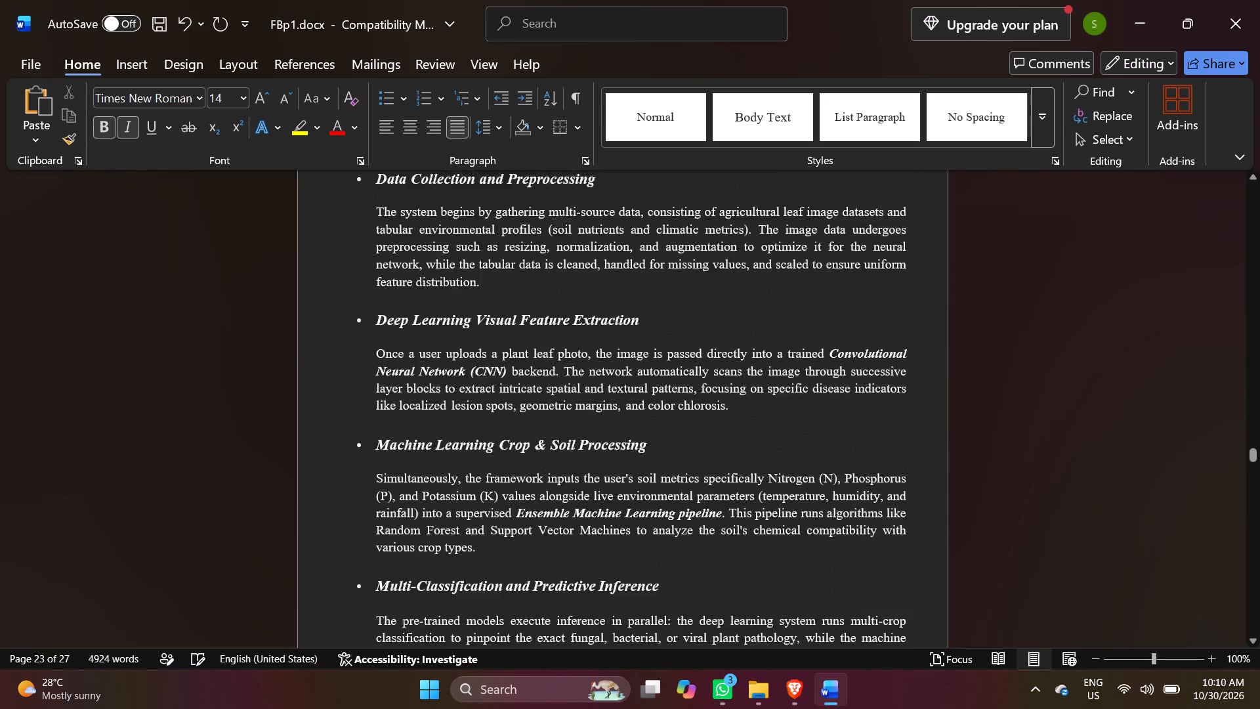
scroll(702, 563, "up", 1)
scroll(702, 563, "down", 4)
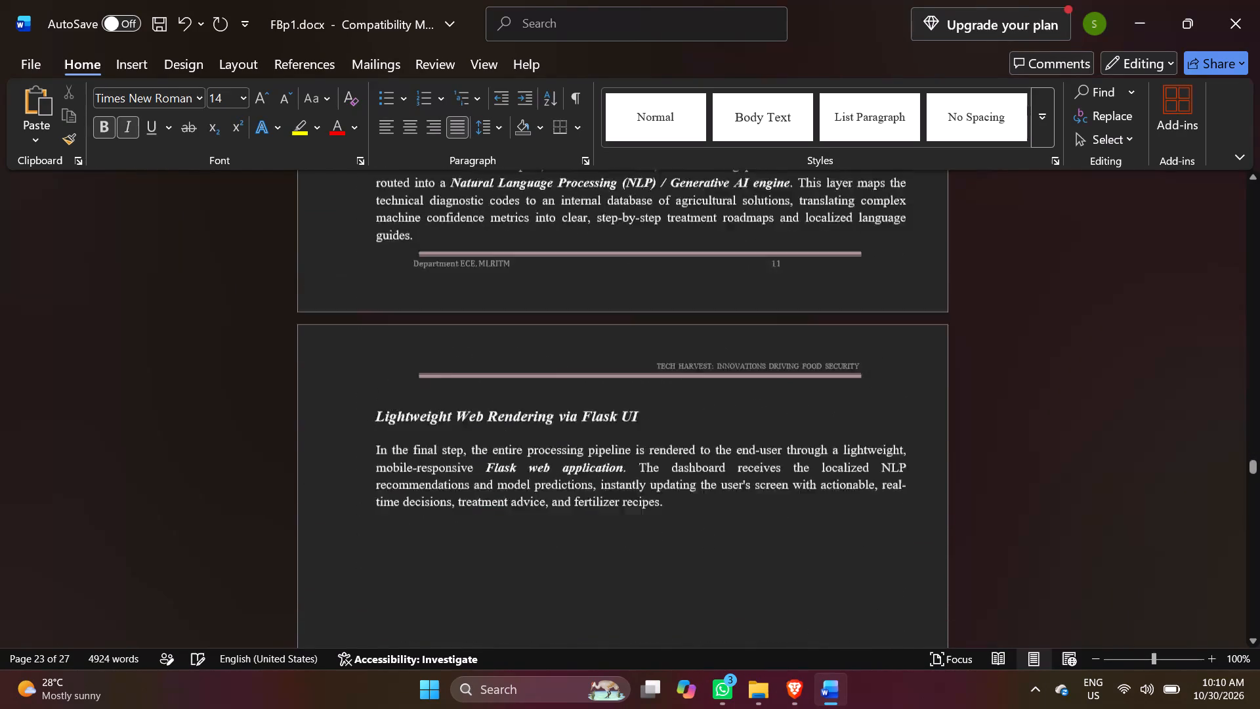
scroll(702, 563, "up", 3)
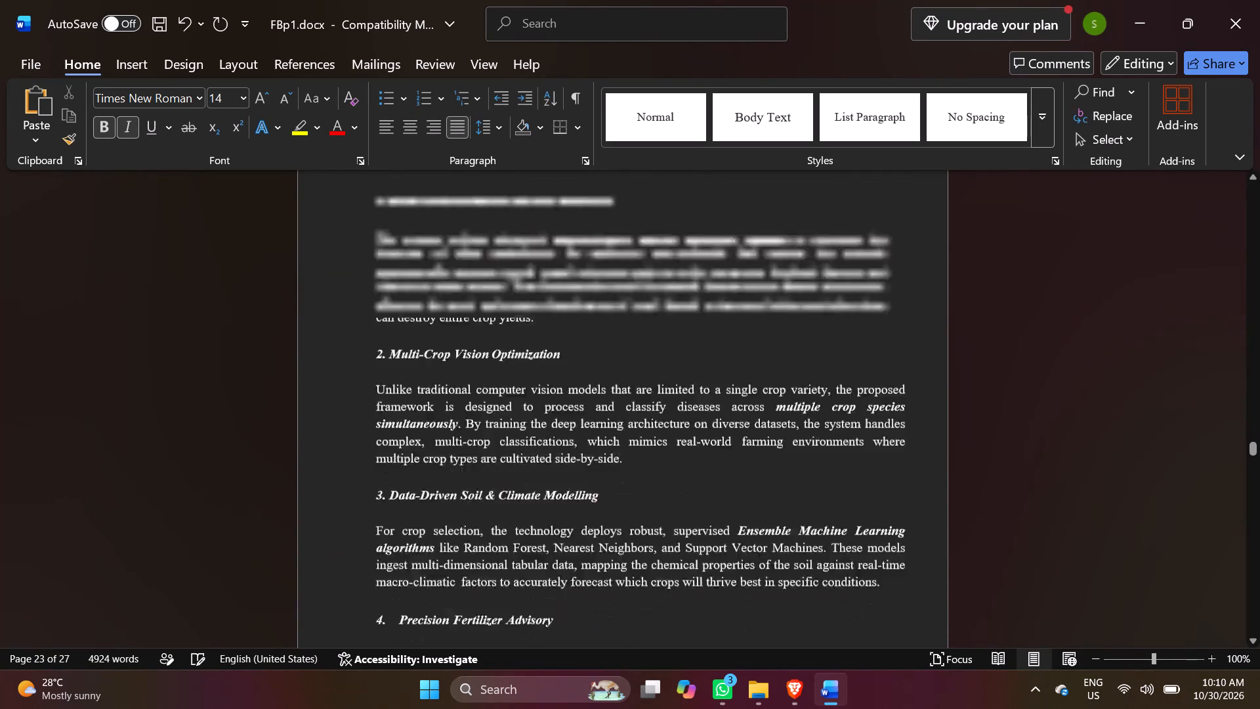
scroll(702, 563, "up", 1)
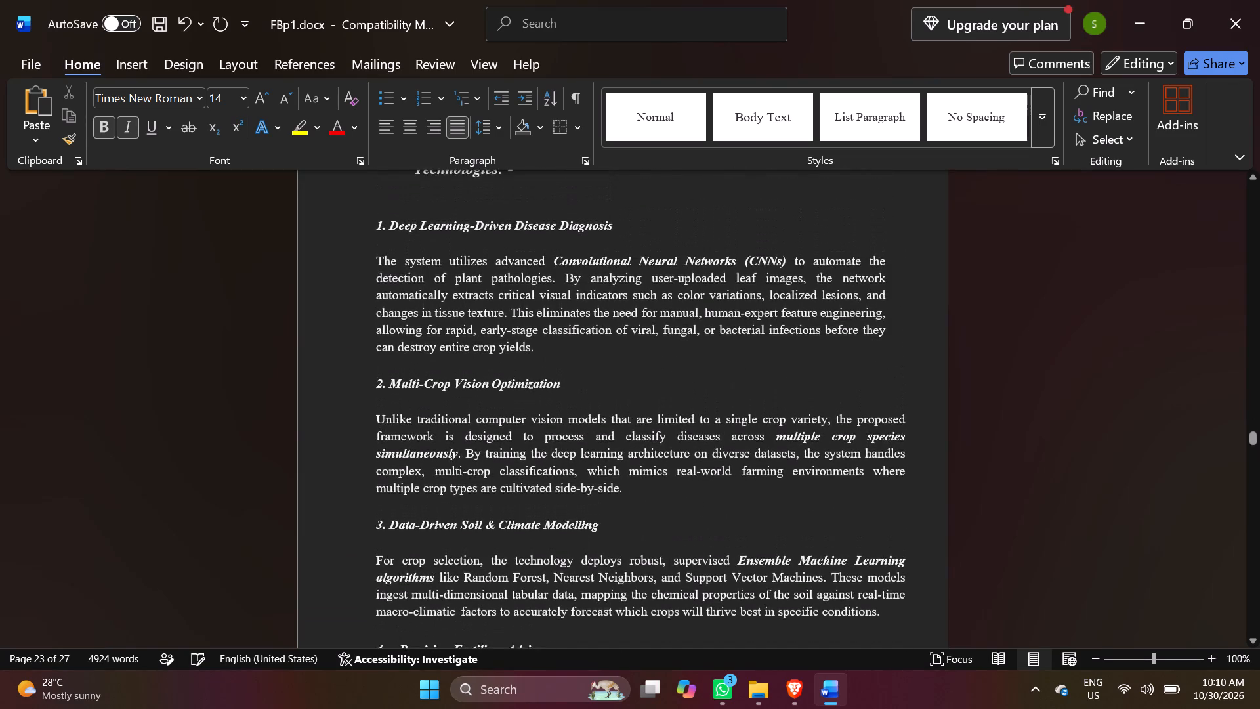
scroll(702, 563, "up", 2)
scroll(702, 563, "down", 1)
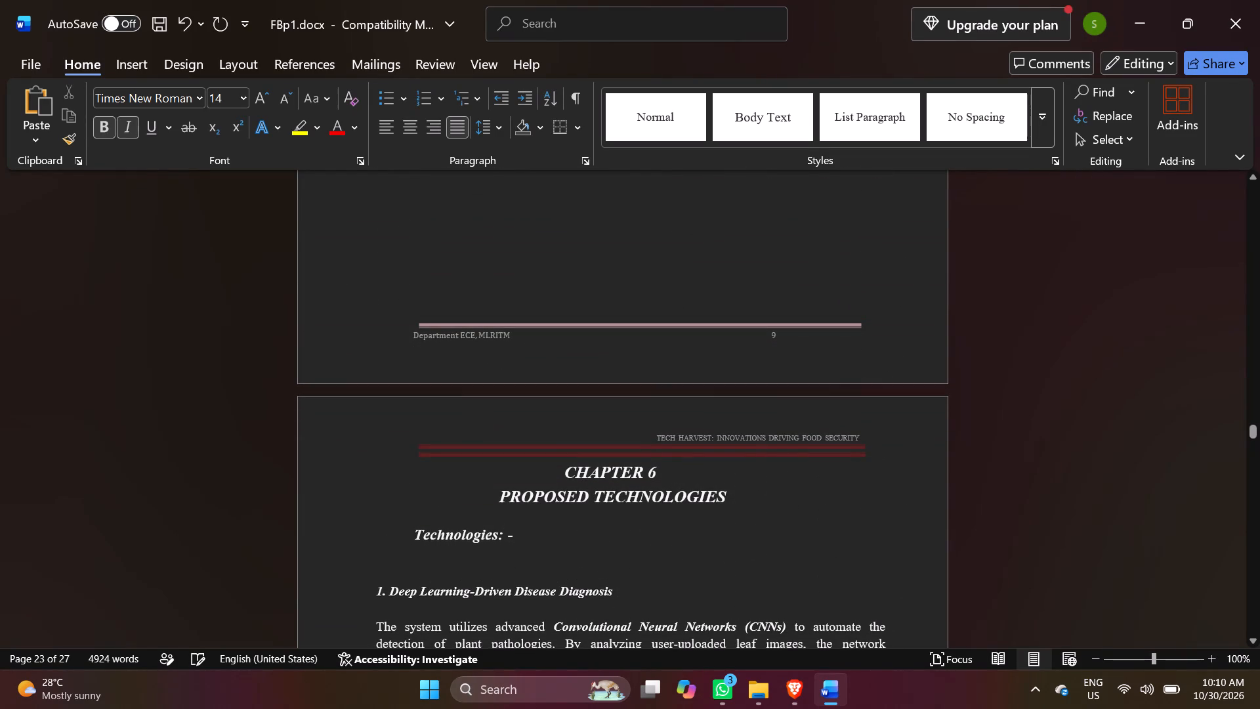
Delete the trailing colon and dash from the "Technologies" heading in Chapter 6.
left_click(520, 536)
key("BackSpace")
key("BackSpace")
key("BackSpace")
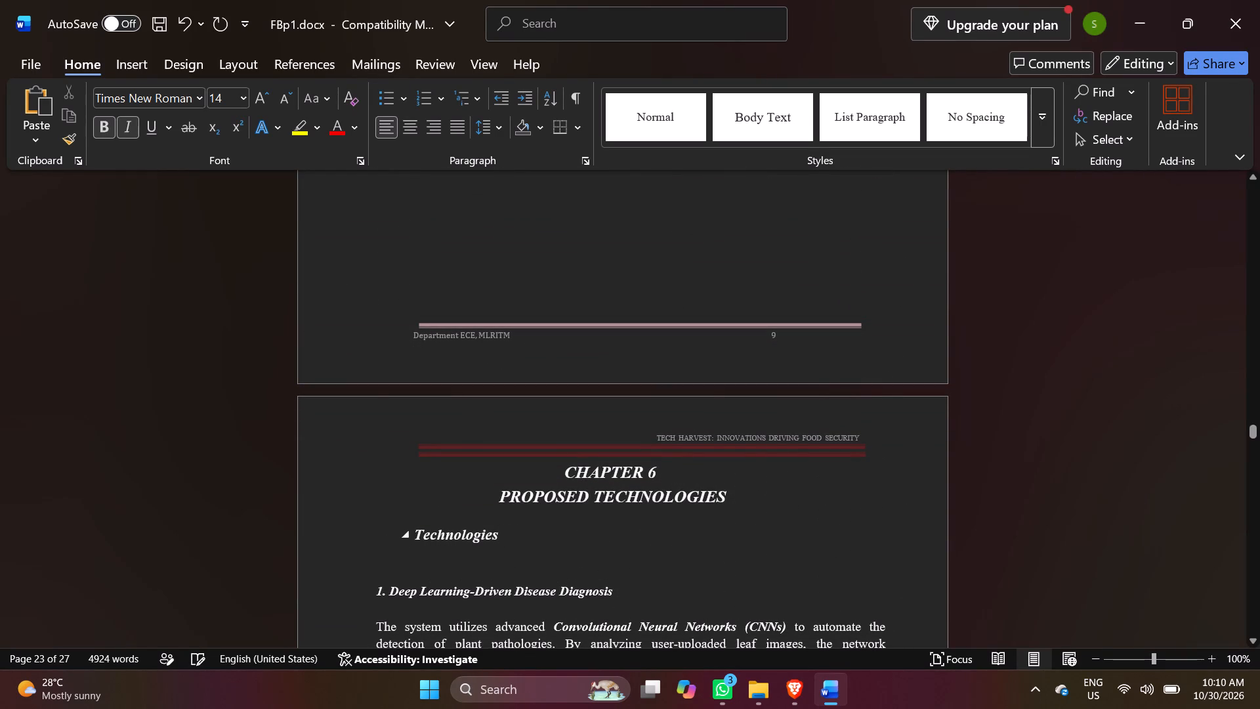
Set the left indent of Chapter 6's "Technologies" heading to -0.1".
left_click(412, 533)
left_click(257, 66)
left_click(429, 109)
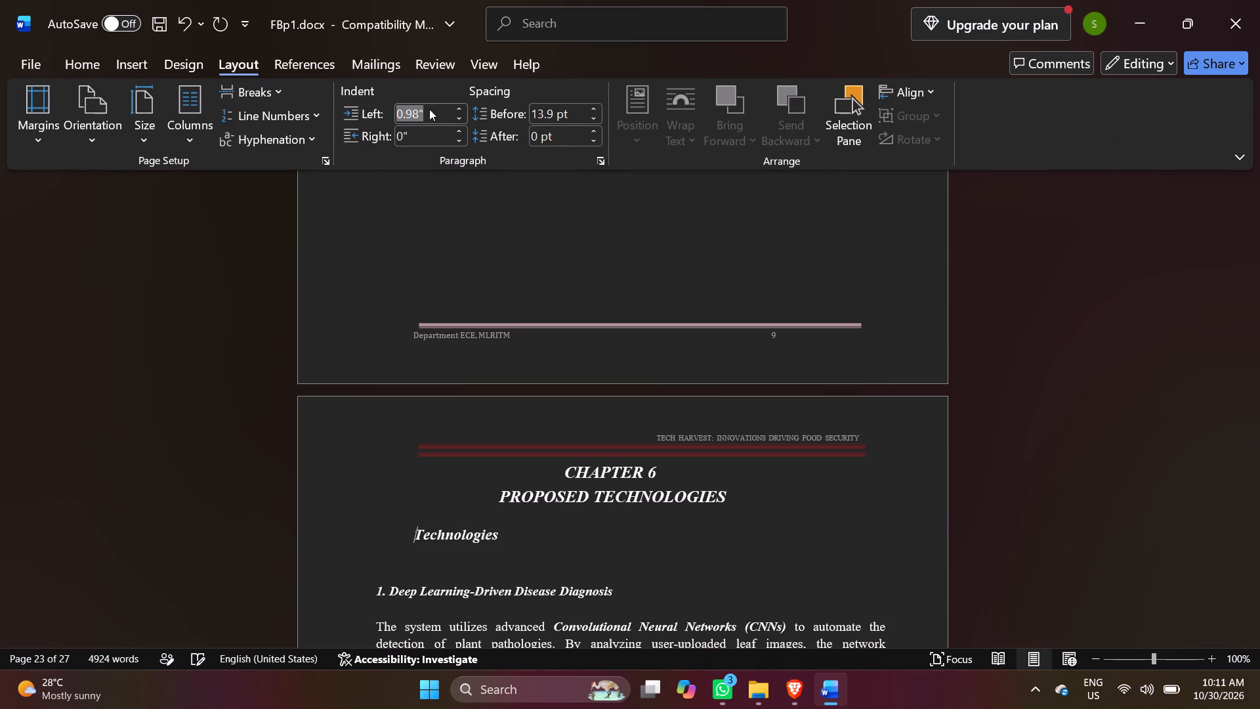
key("BackSpace")
key("Insert")
key("Delete")
key("Down")
key("Clear")
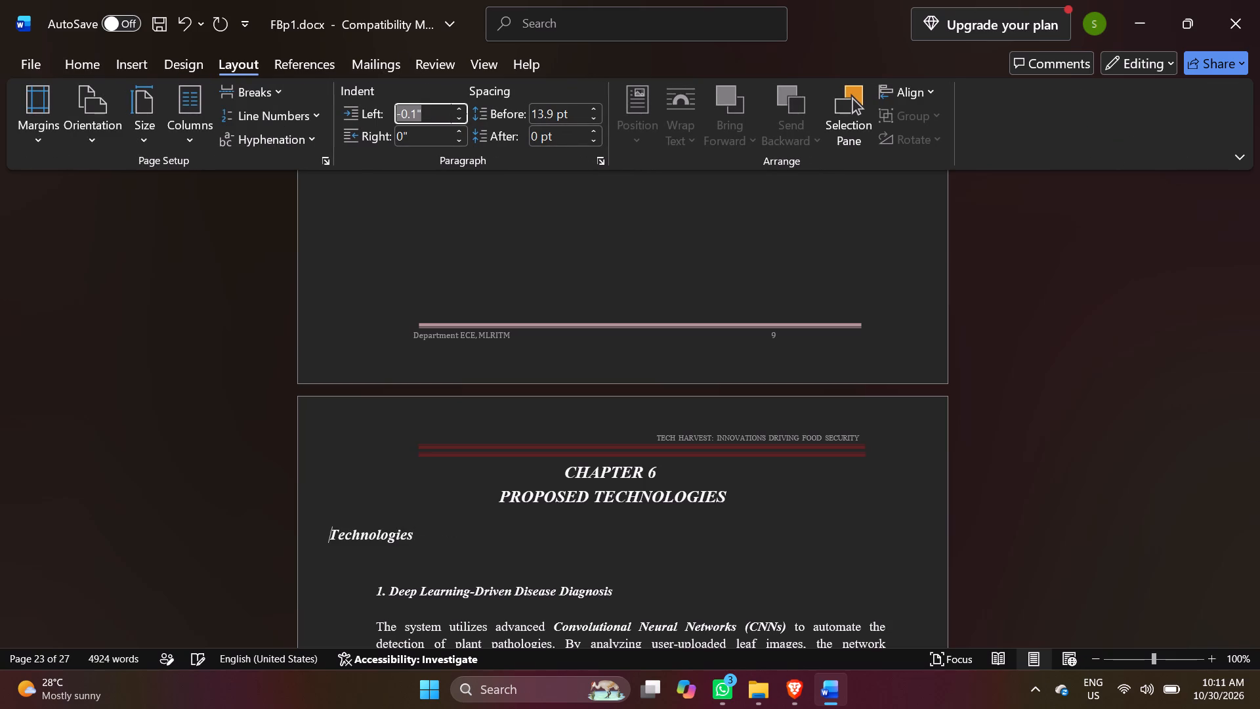
left_click(436, 130)
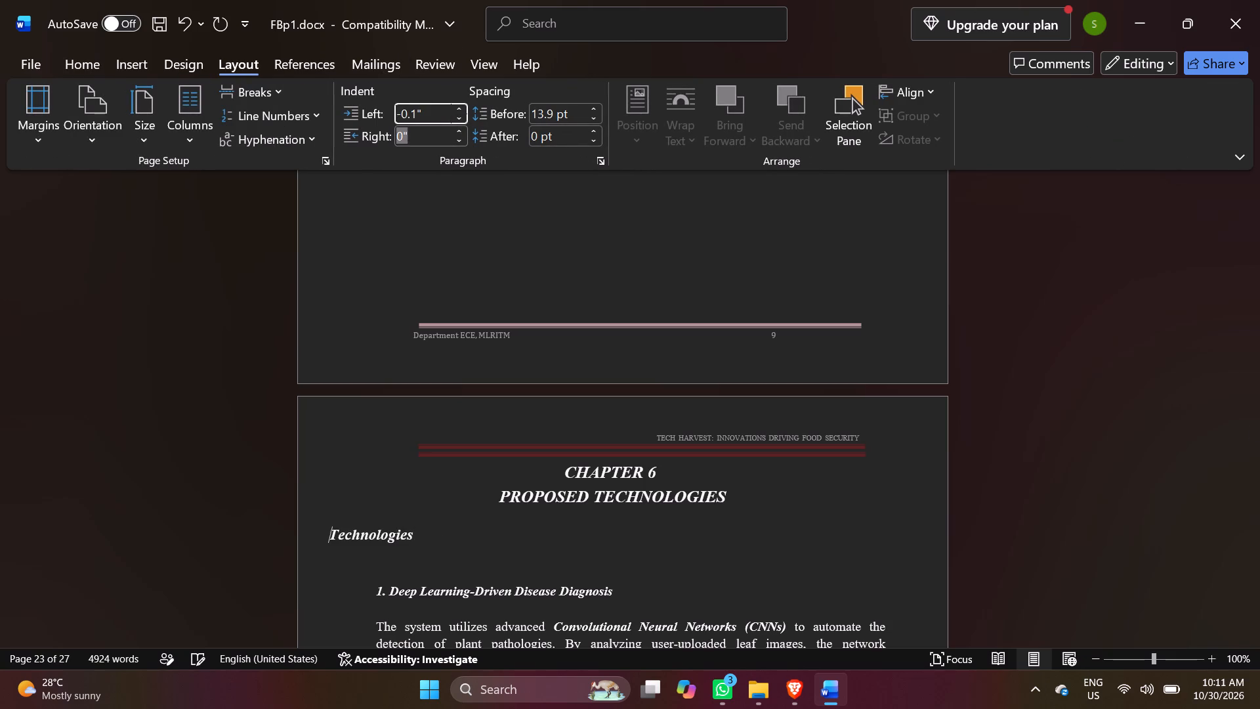
key("Insert")
key("Delete")
key("Page_Down")
key("Return")
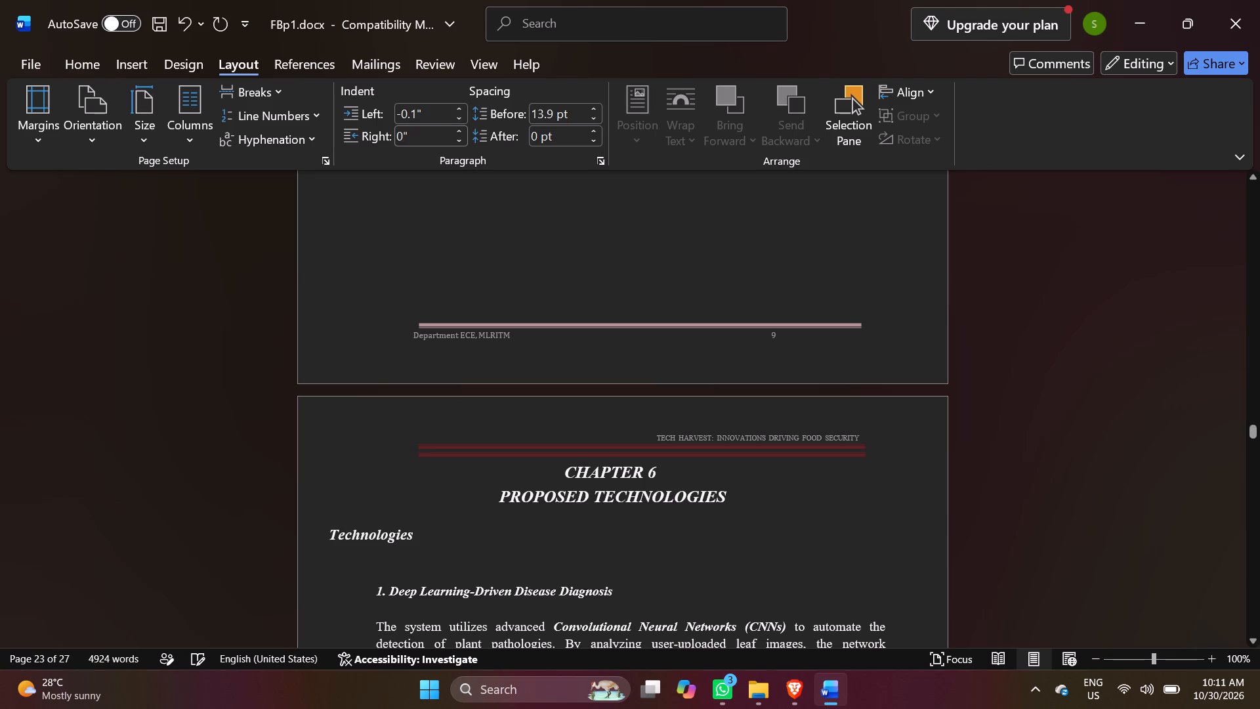
Insert 13 leading spaces before the "Technologies" heading to line it up with the numbered subheadings below, and save the document.
left_click(329, 534)
key("space")
key("space")
key("space")
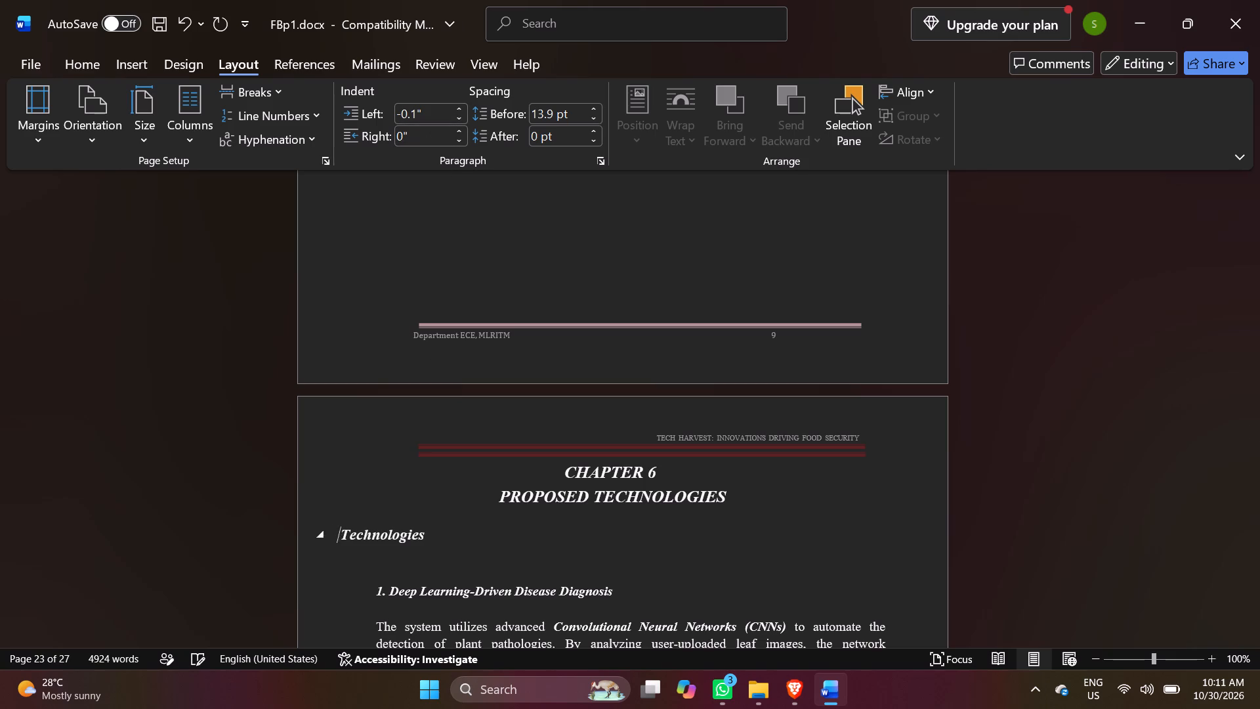
key("space")
key("space")
key("space")
key("space")
key("space")
key("space")
key("space")
key("space")
key("space")
key("space")
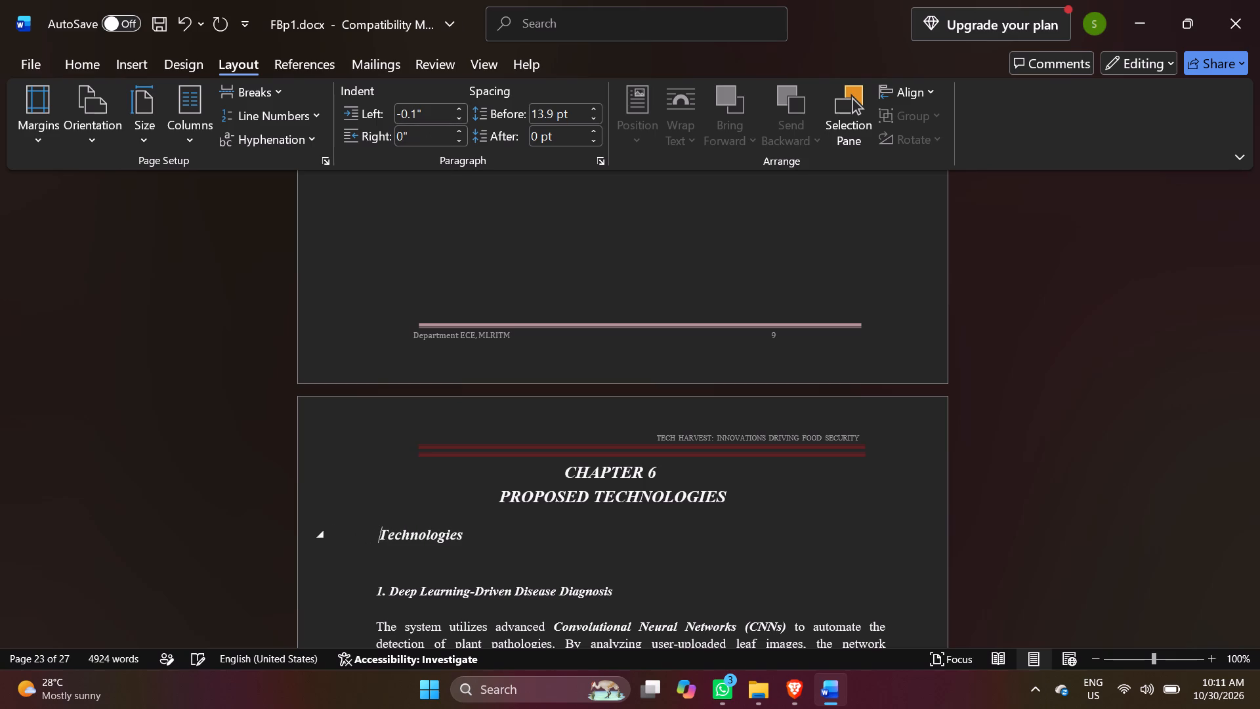
scroll(352, 551, "down", 1)
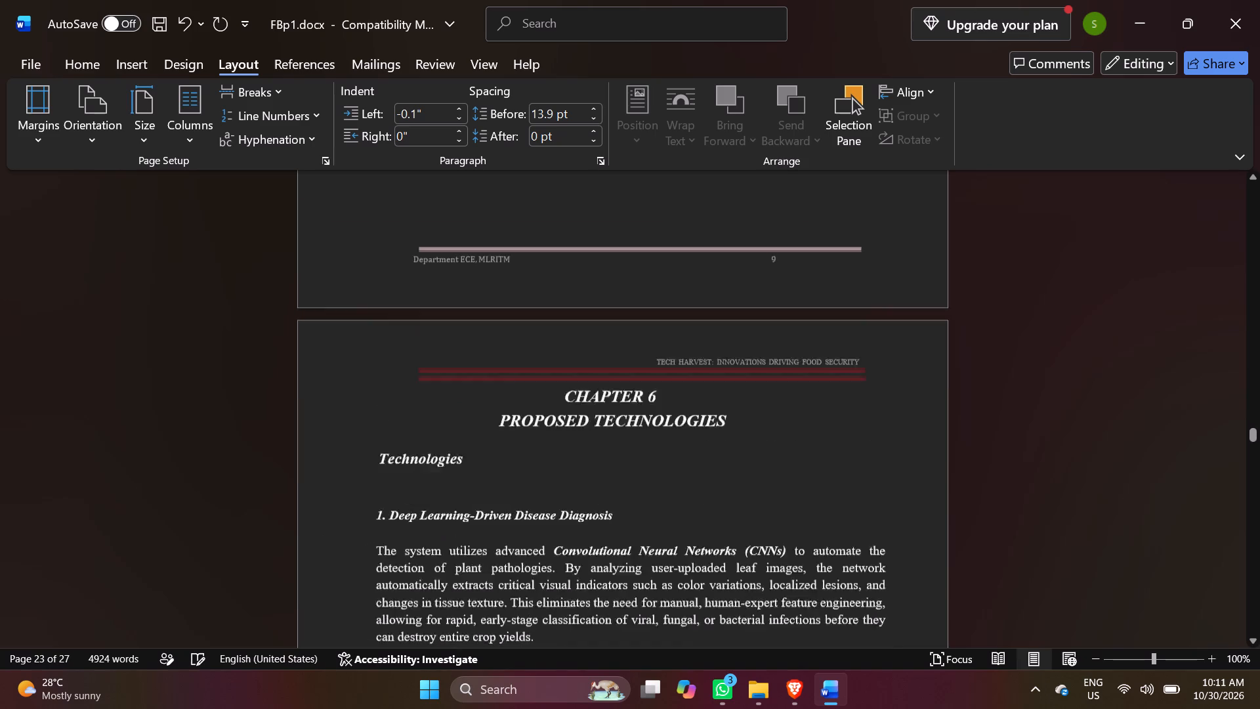
scroll(352, 551, "down", 1)
scroll(385, 296, "down", 1)
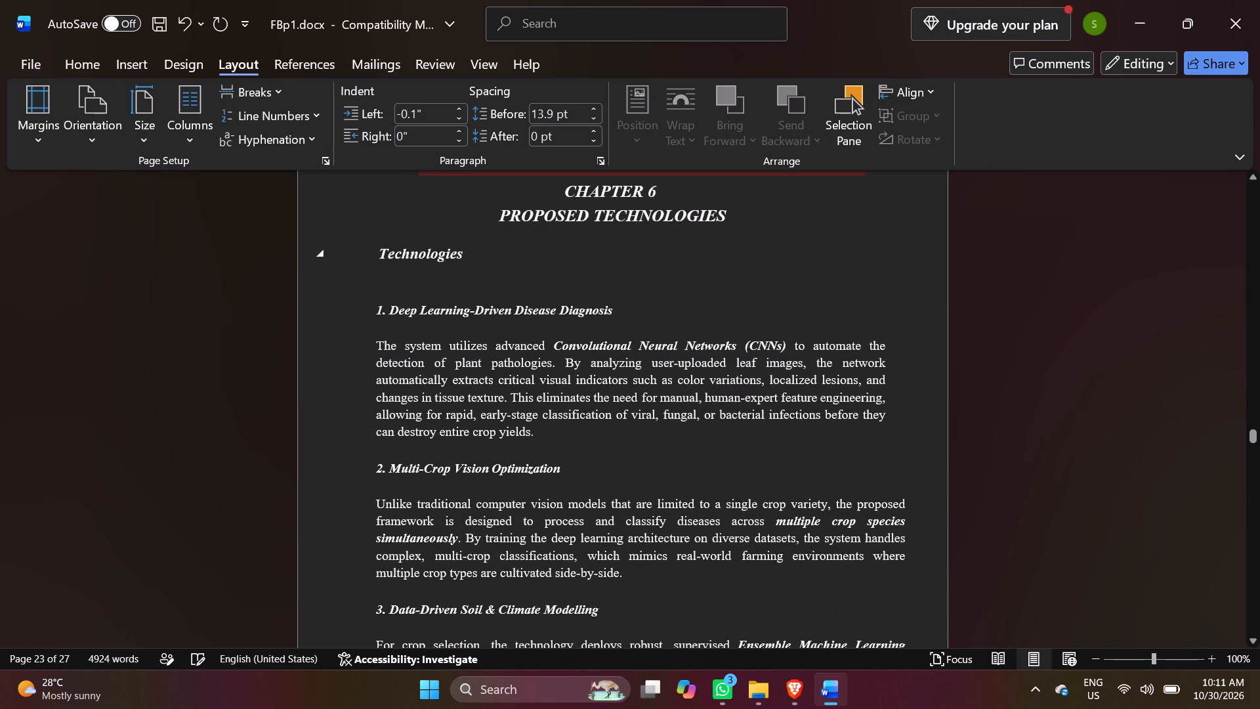
key("BackSpace")
key("space")
scroll(505, 347, "up", 1)
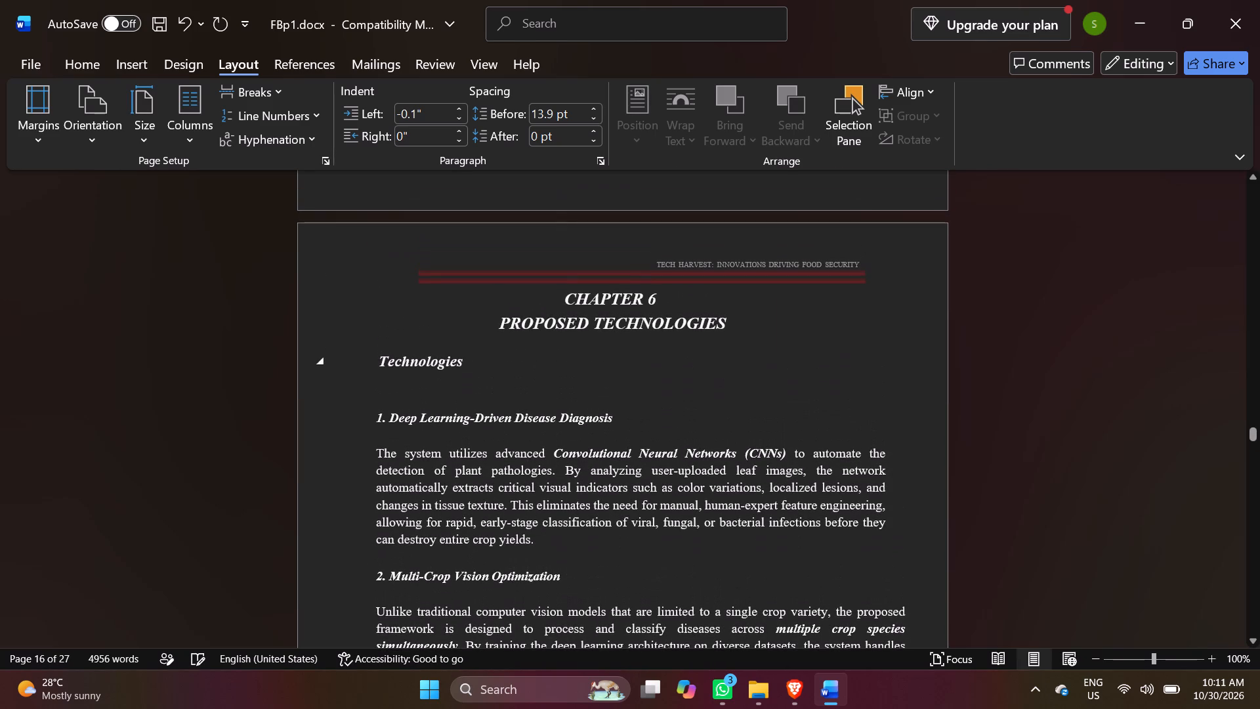
key("ctrl+s")
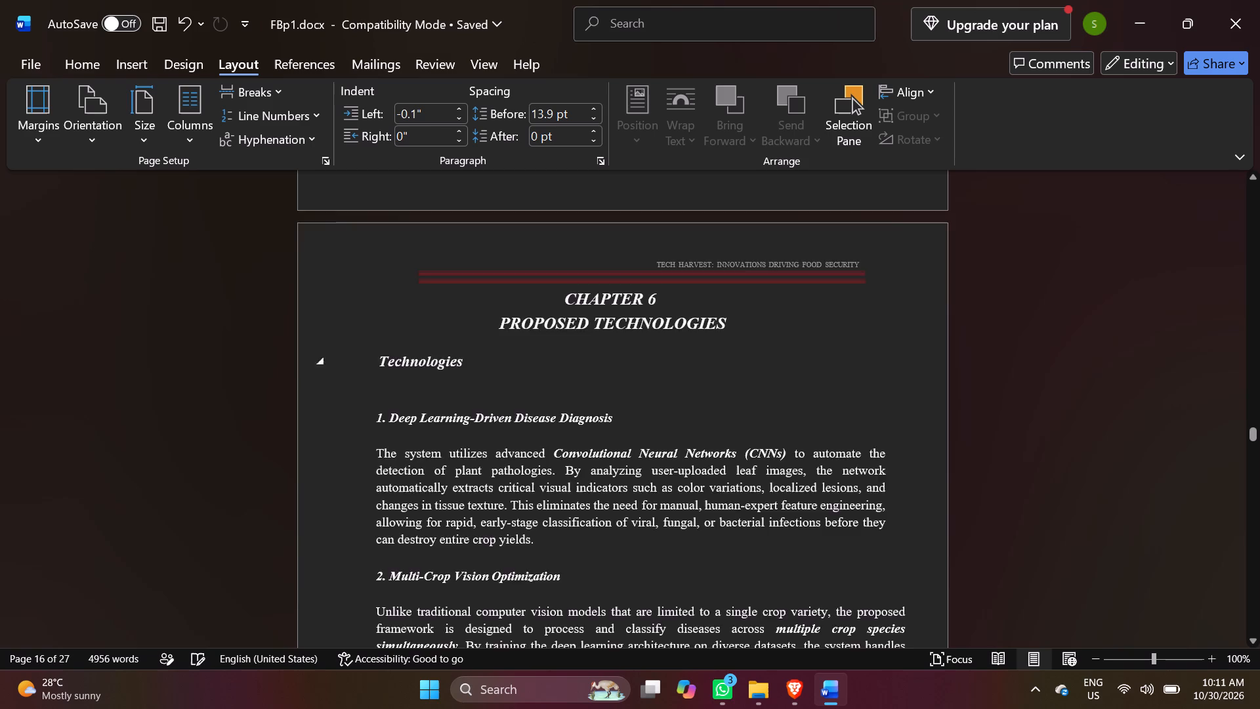
Check the left indent of the paragraph under "Summary of Gaps in Existing Tech" on the page before Chapter 6.
scroll(477, 364, "up", 3)
scroll(477, 364, "down", 3)
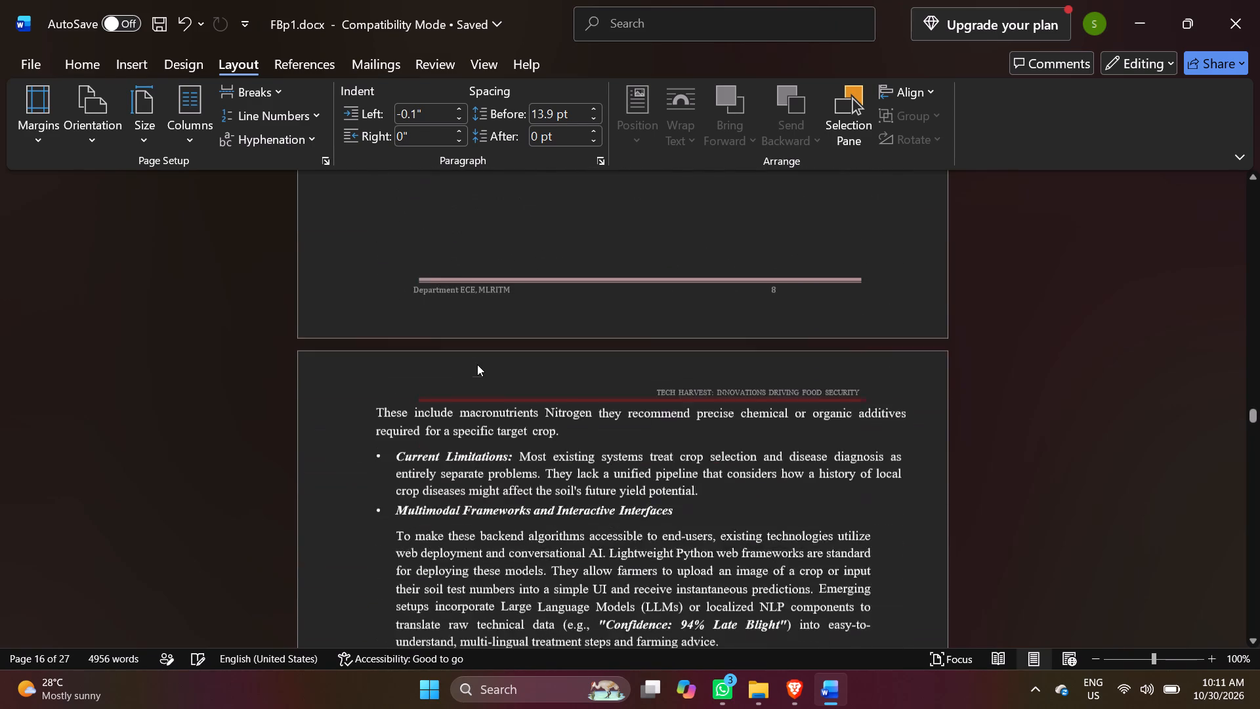
scroll(477, 364, "down", 3)
scroll(477, 364, "up", 2)
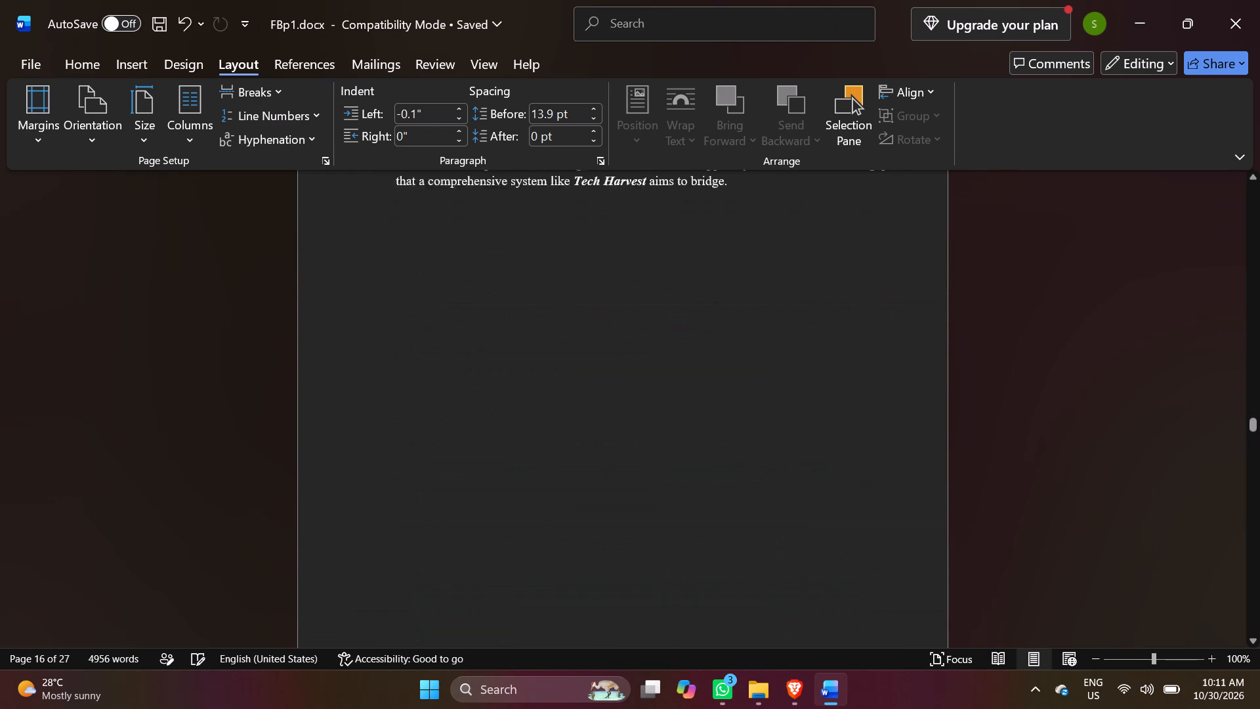
scroll(477, 364, "up", 1)
double_click(507, 305)
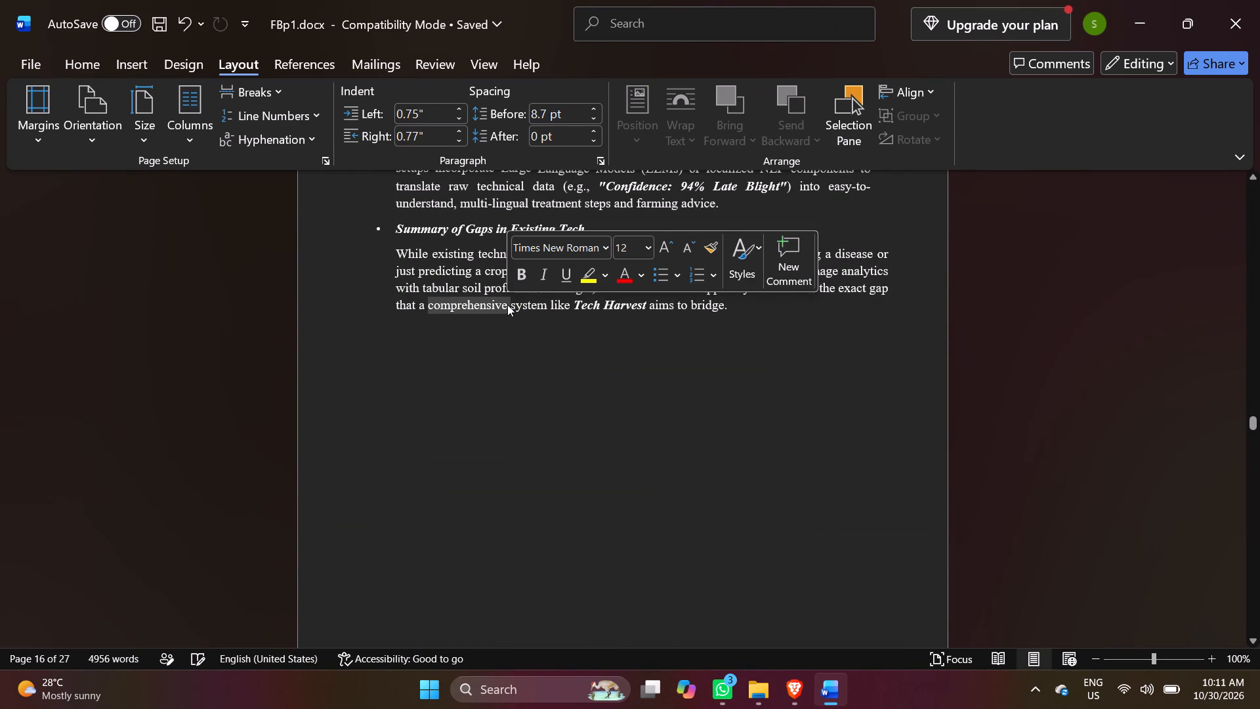
left_click(424, 111)
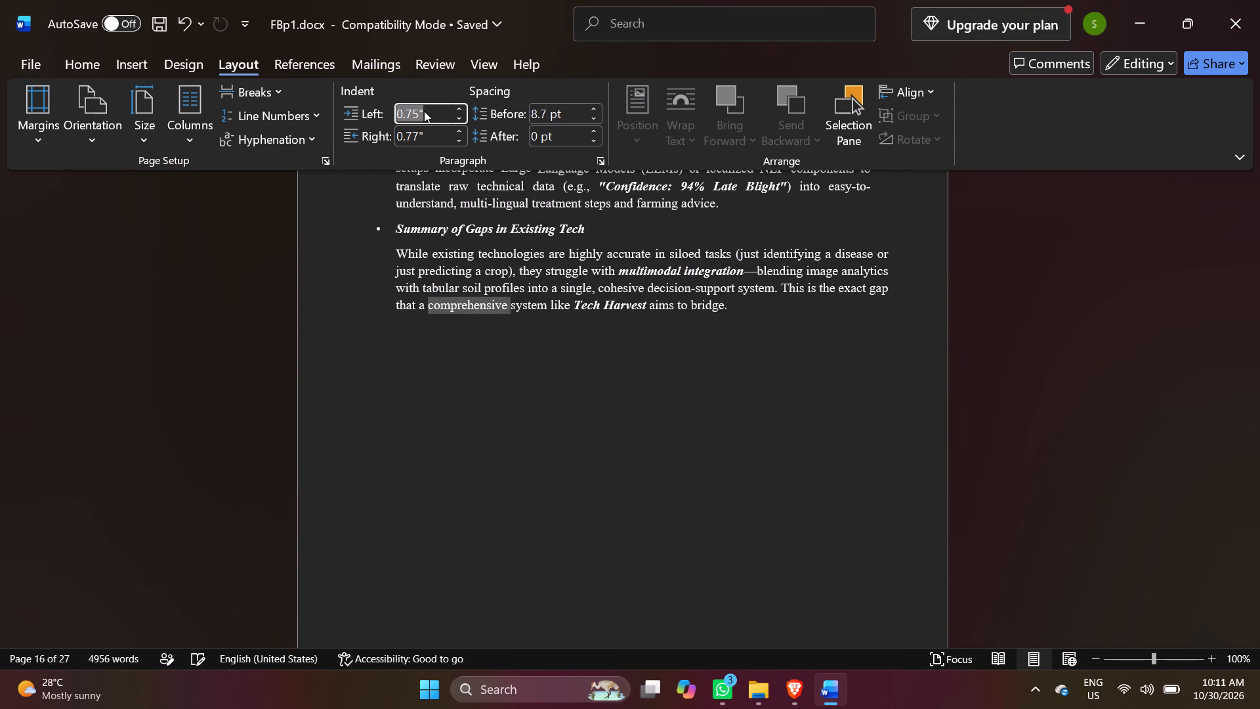
left_click(395, 252)
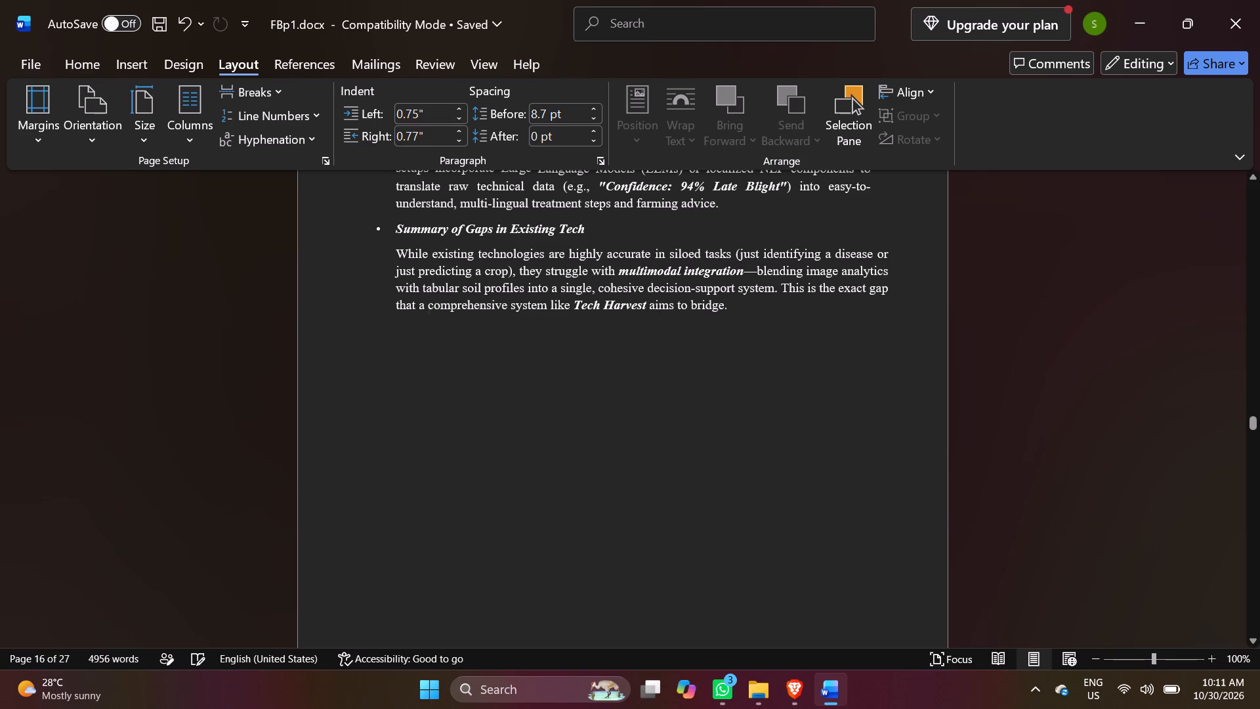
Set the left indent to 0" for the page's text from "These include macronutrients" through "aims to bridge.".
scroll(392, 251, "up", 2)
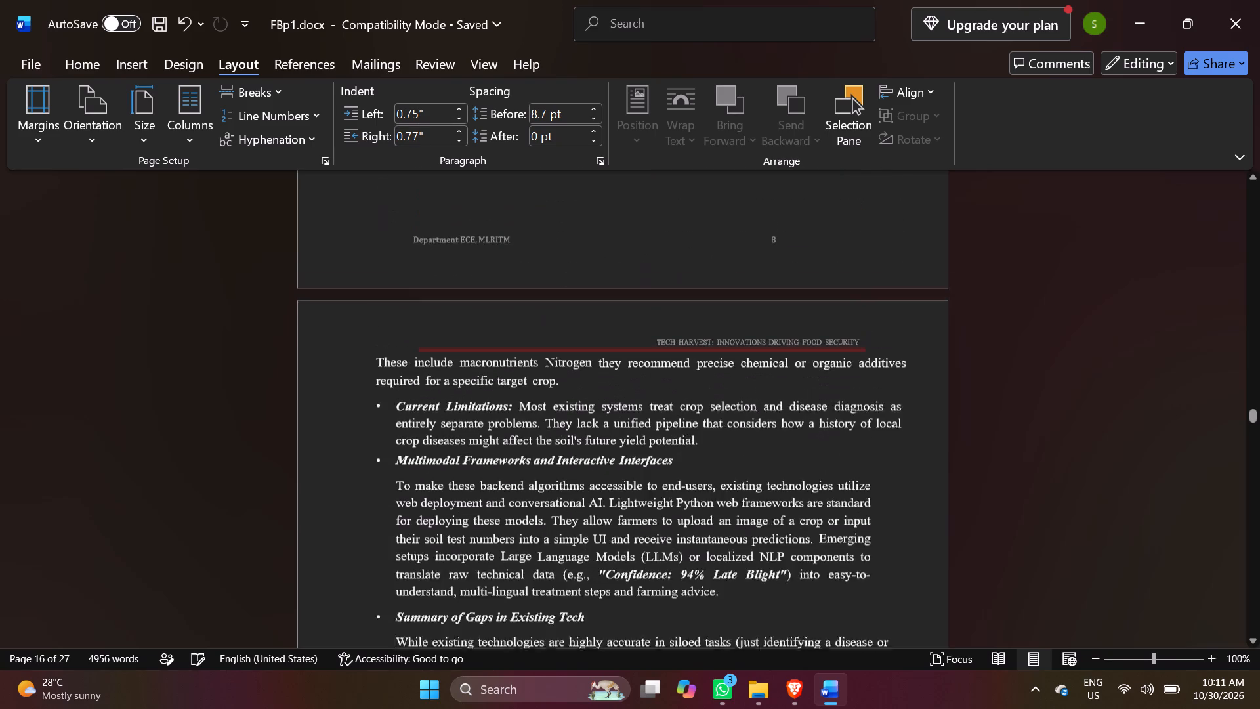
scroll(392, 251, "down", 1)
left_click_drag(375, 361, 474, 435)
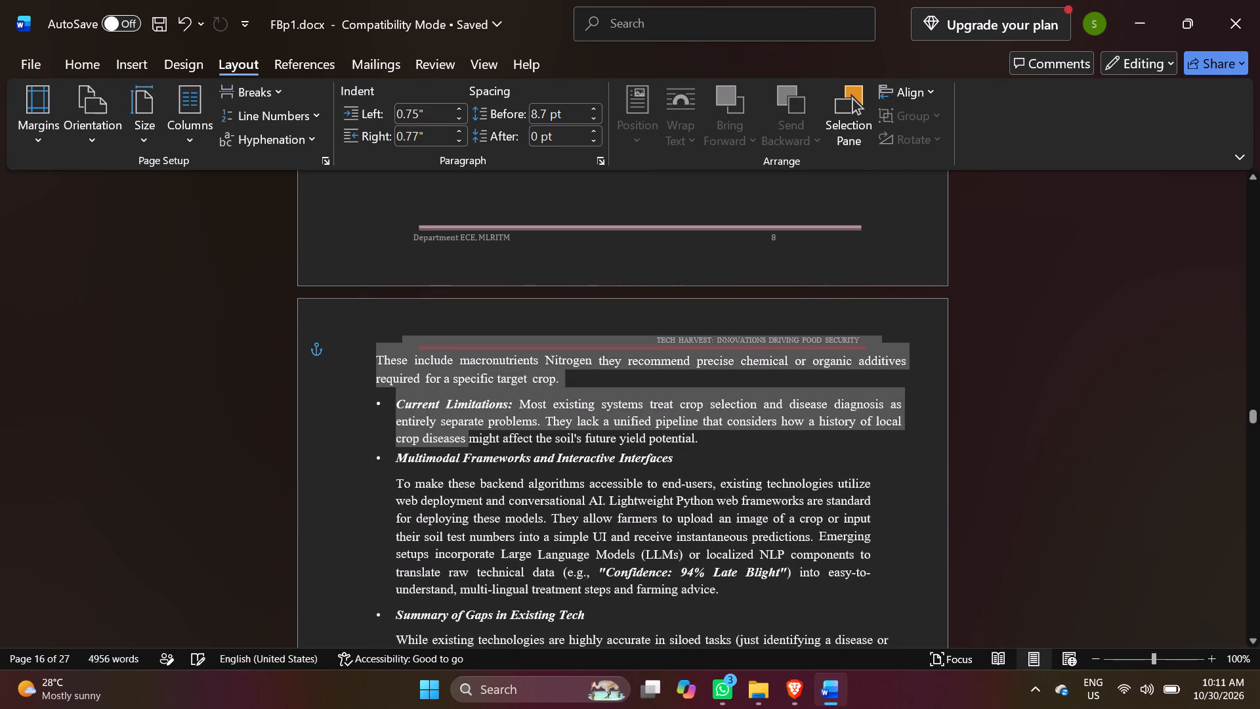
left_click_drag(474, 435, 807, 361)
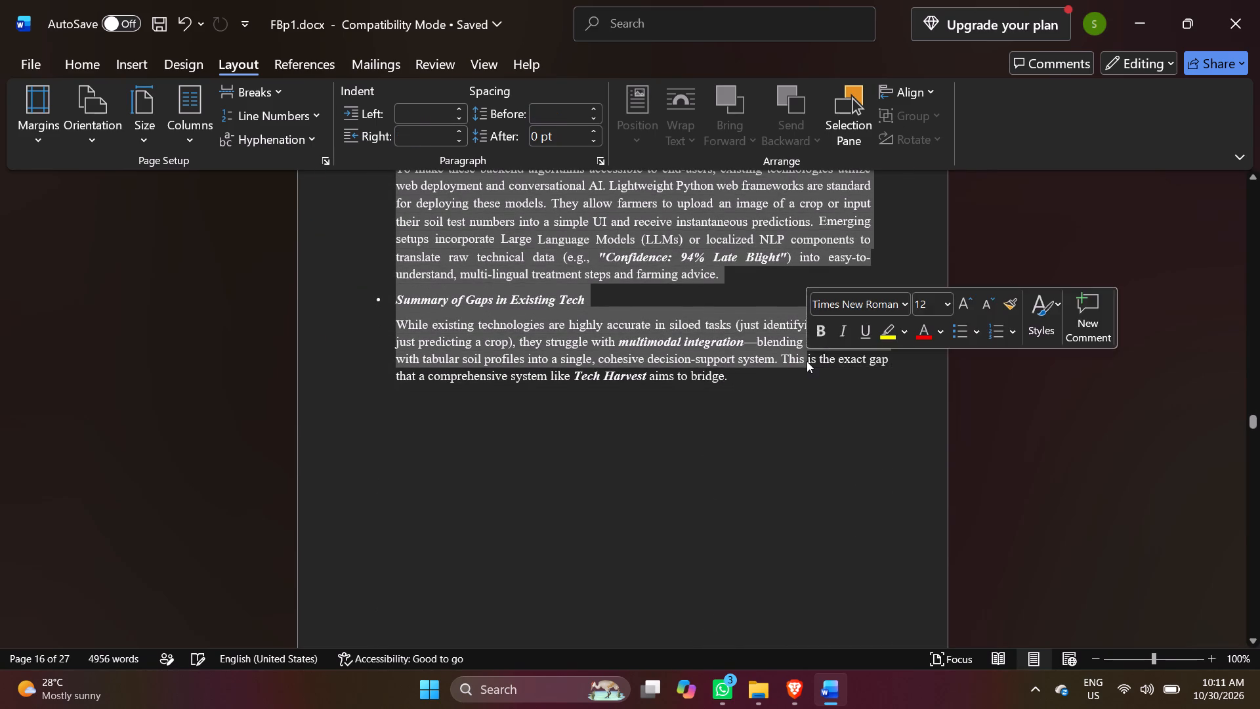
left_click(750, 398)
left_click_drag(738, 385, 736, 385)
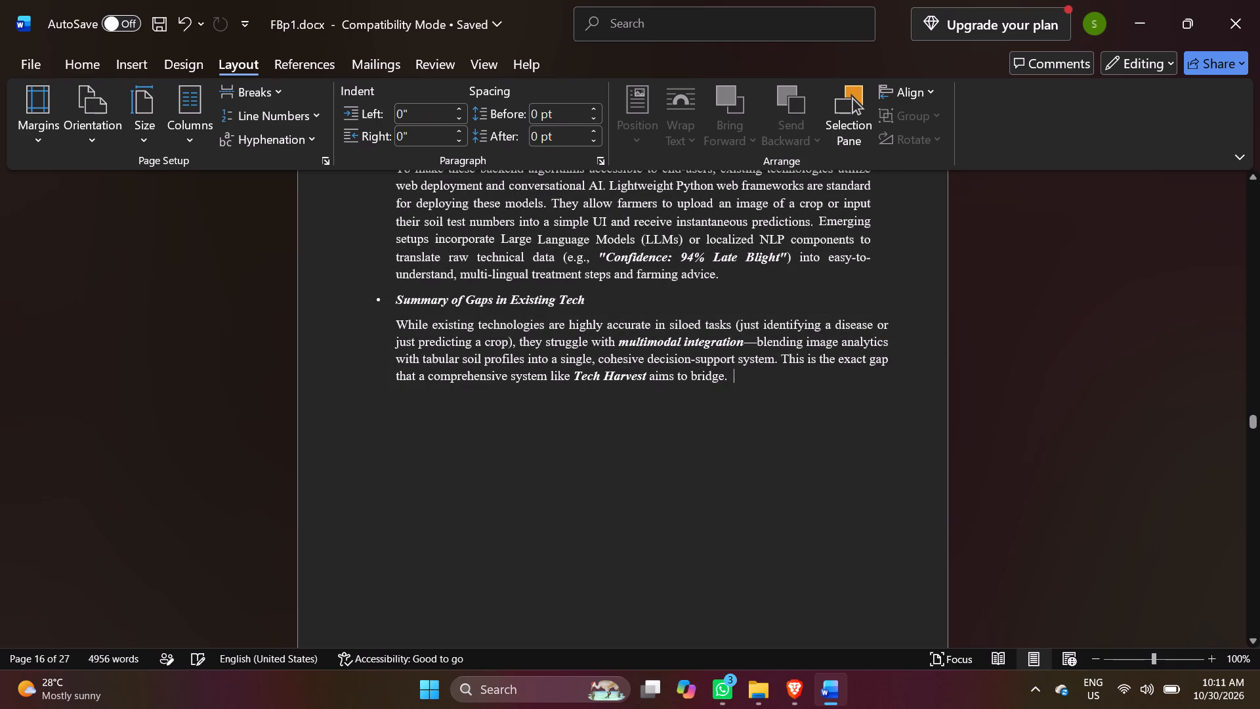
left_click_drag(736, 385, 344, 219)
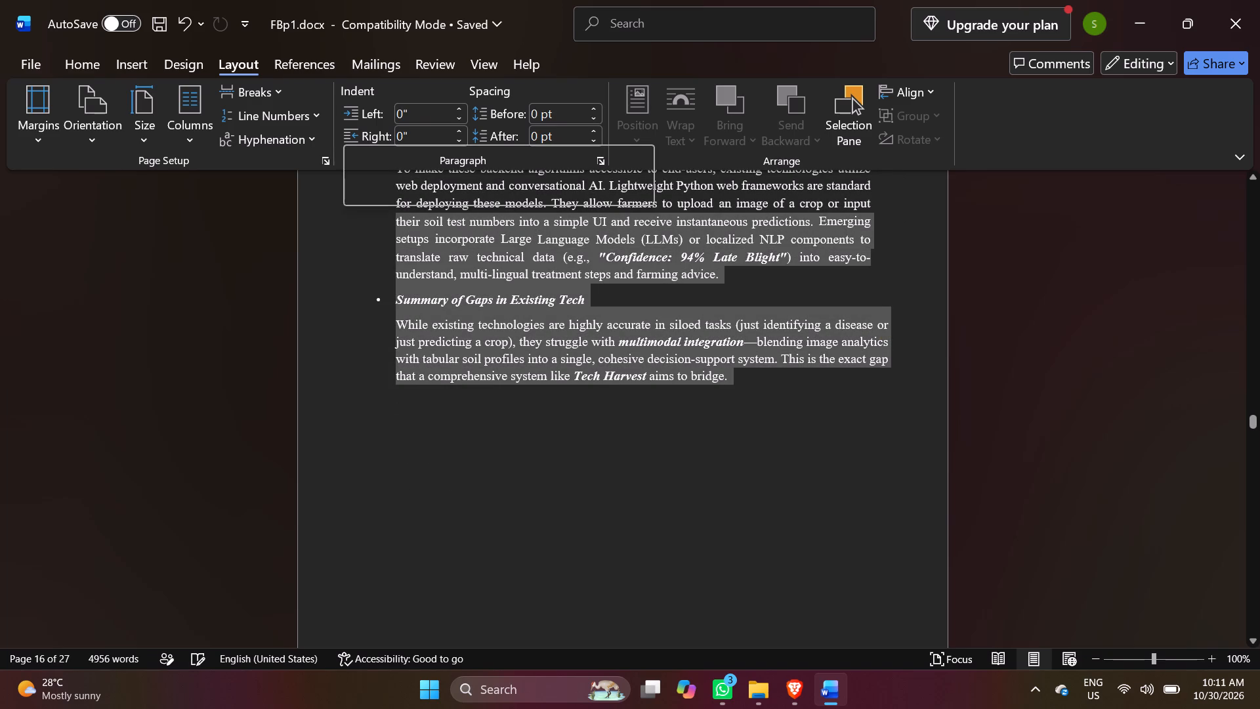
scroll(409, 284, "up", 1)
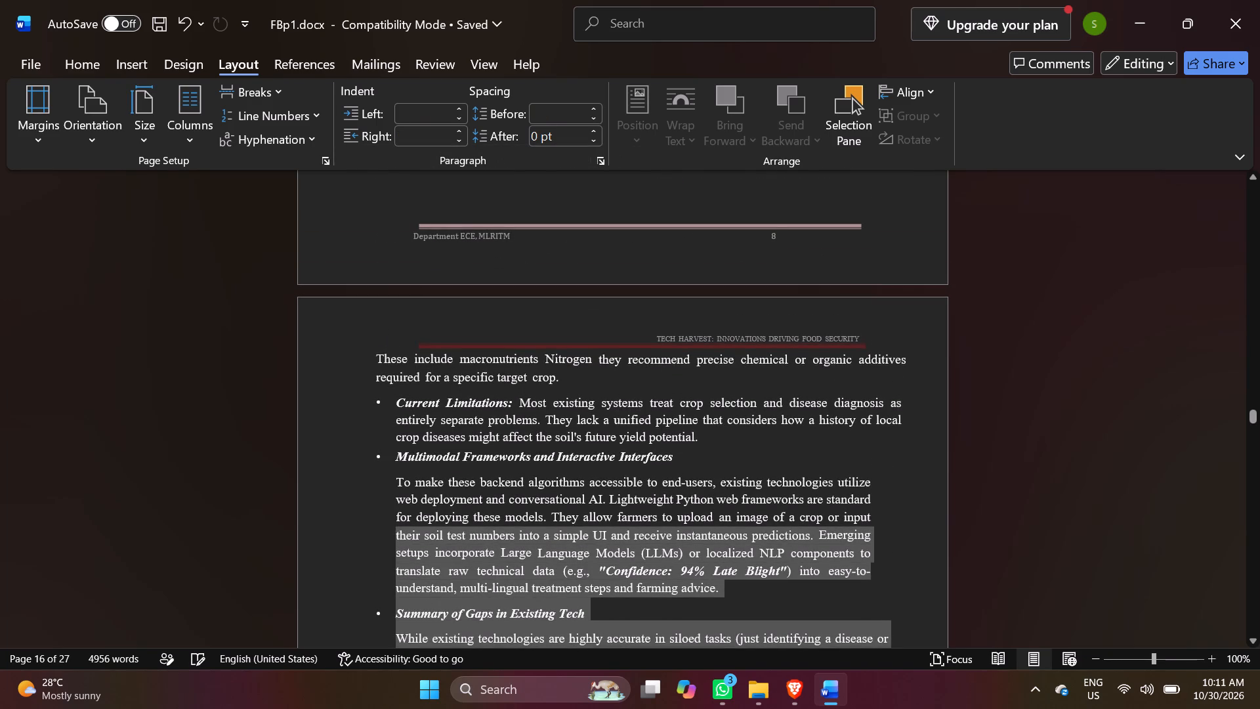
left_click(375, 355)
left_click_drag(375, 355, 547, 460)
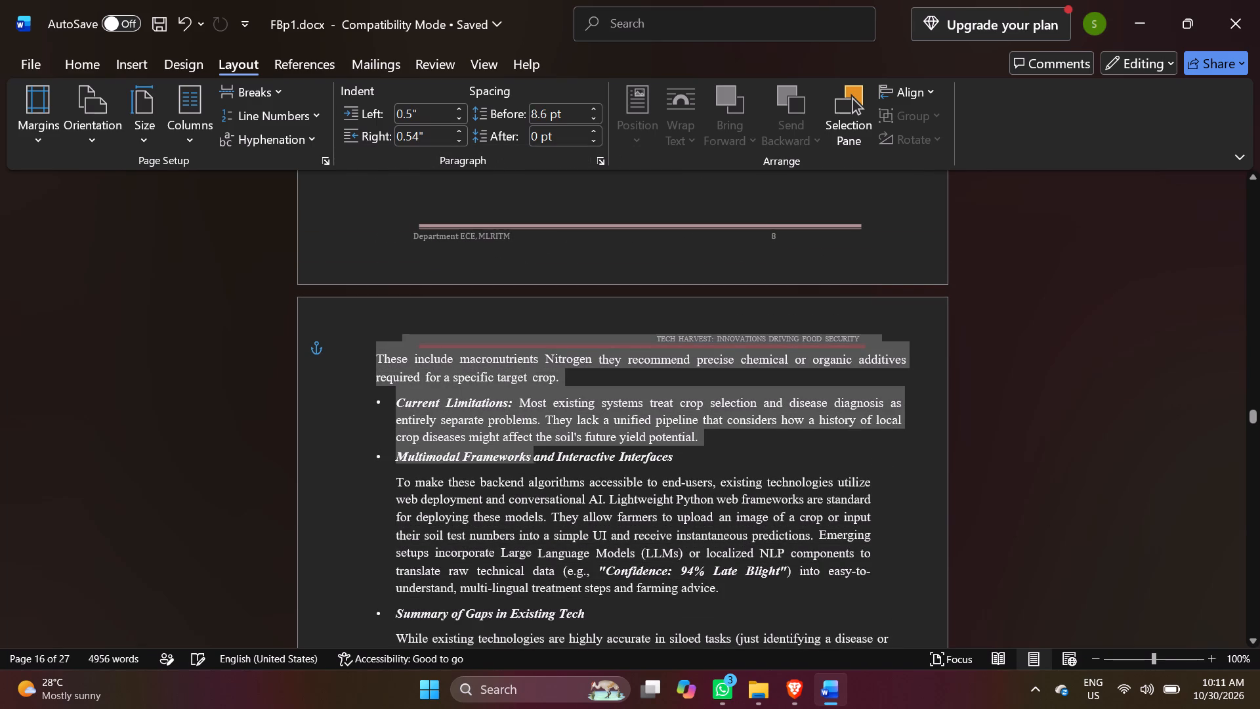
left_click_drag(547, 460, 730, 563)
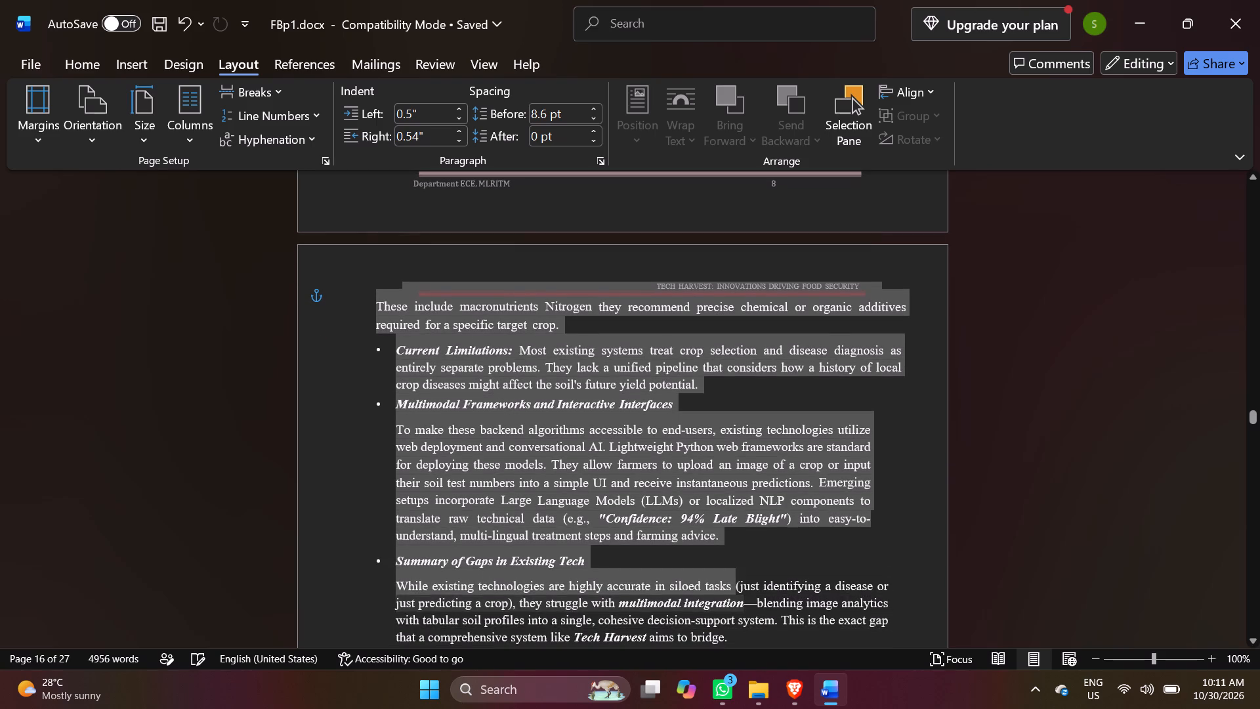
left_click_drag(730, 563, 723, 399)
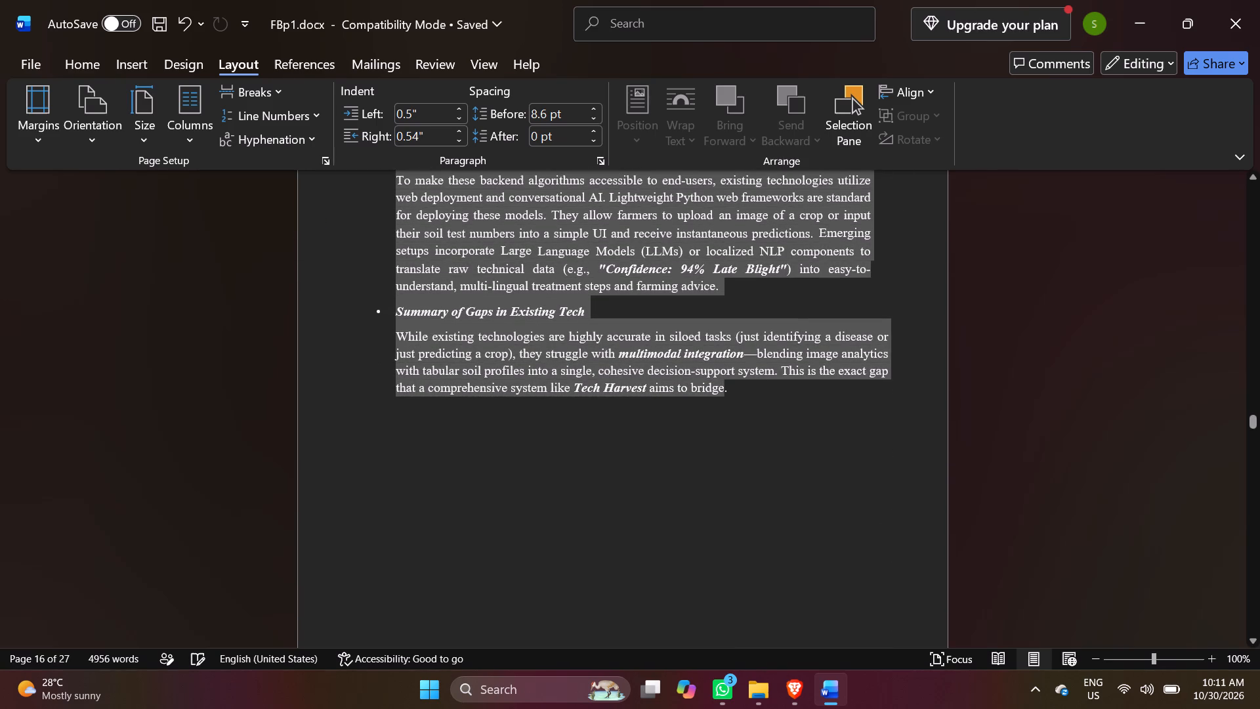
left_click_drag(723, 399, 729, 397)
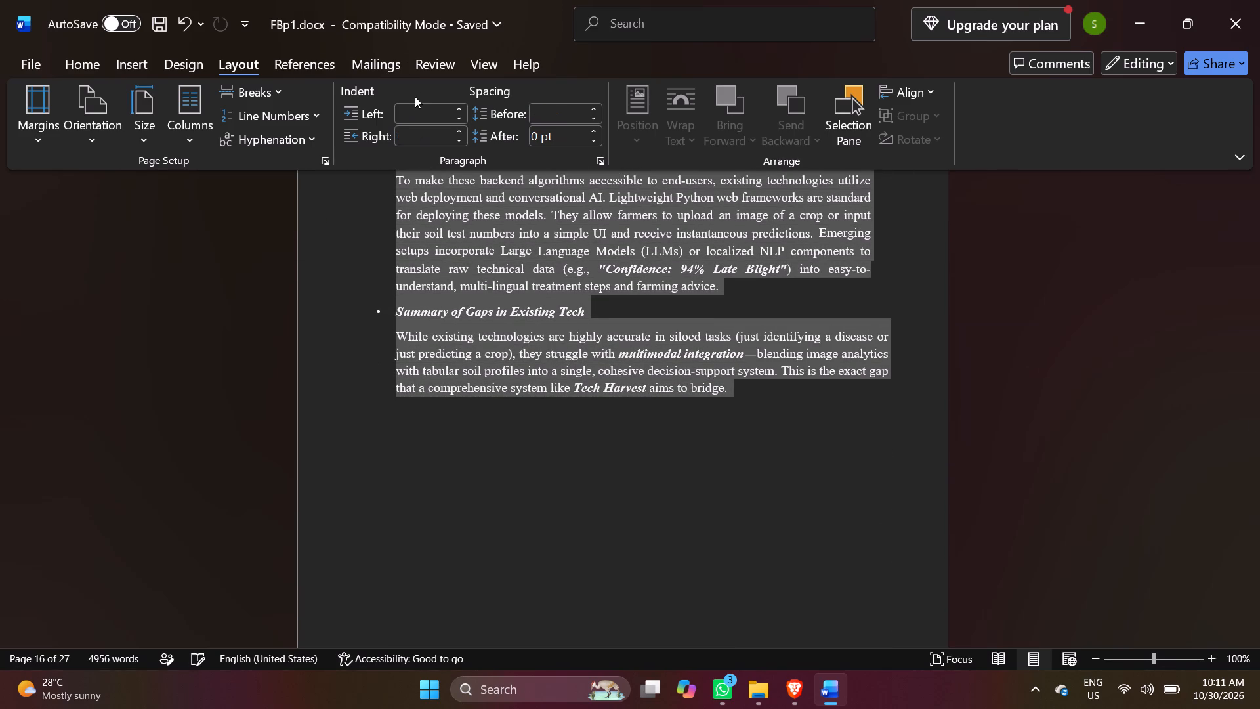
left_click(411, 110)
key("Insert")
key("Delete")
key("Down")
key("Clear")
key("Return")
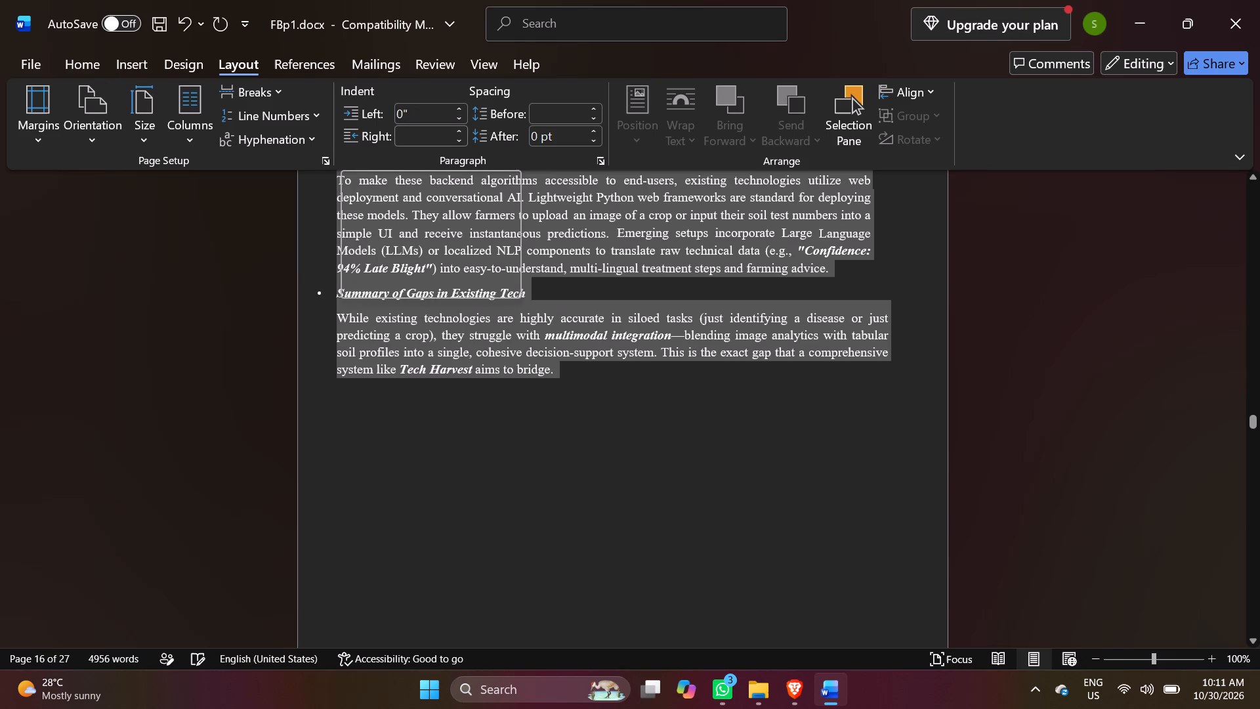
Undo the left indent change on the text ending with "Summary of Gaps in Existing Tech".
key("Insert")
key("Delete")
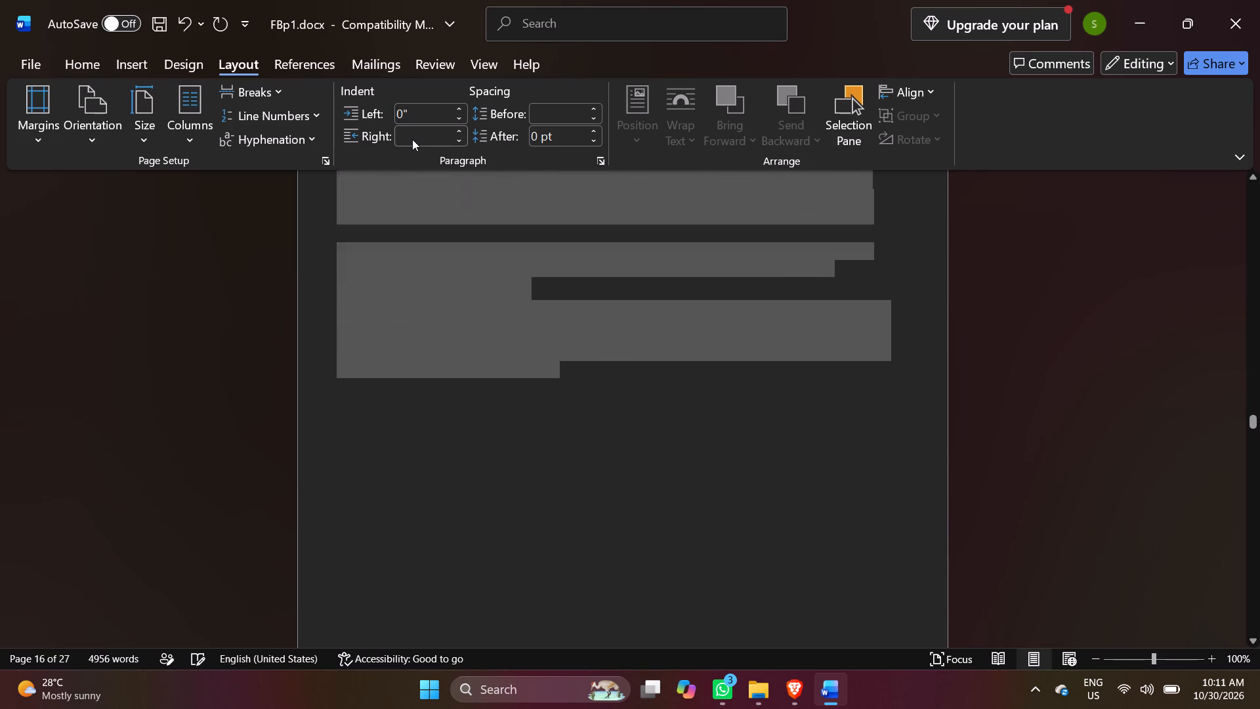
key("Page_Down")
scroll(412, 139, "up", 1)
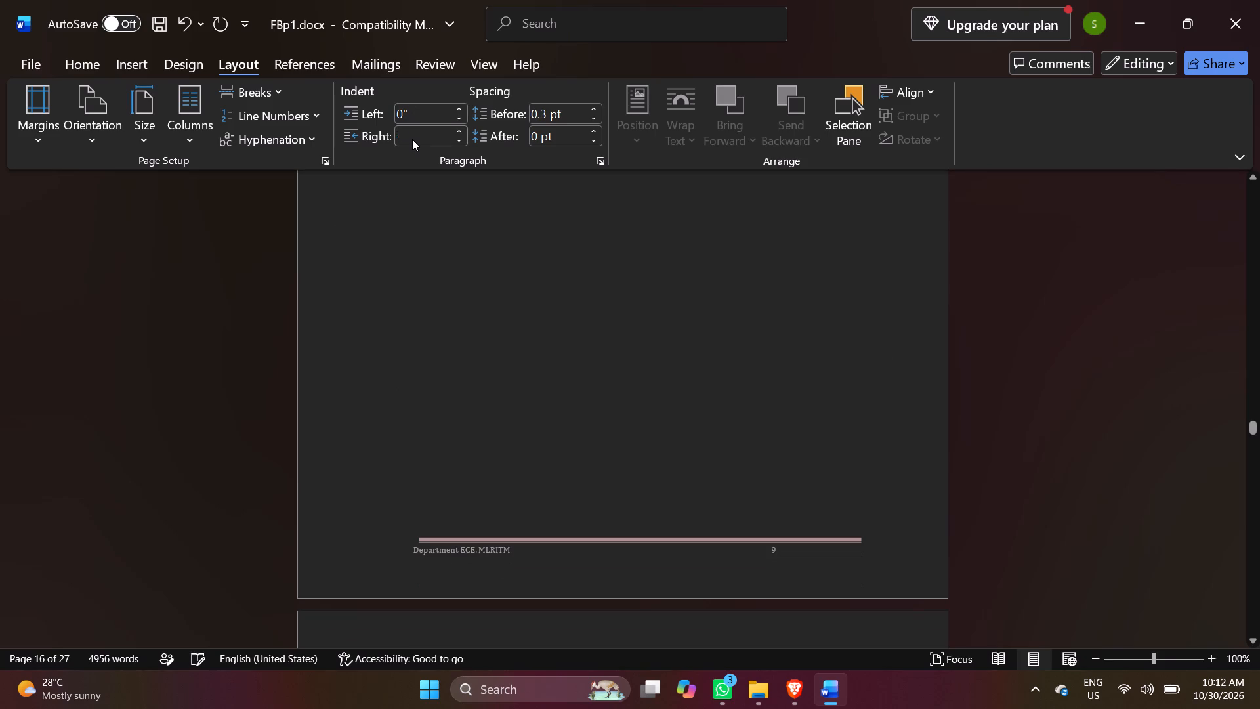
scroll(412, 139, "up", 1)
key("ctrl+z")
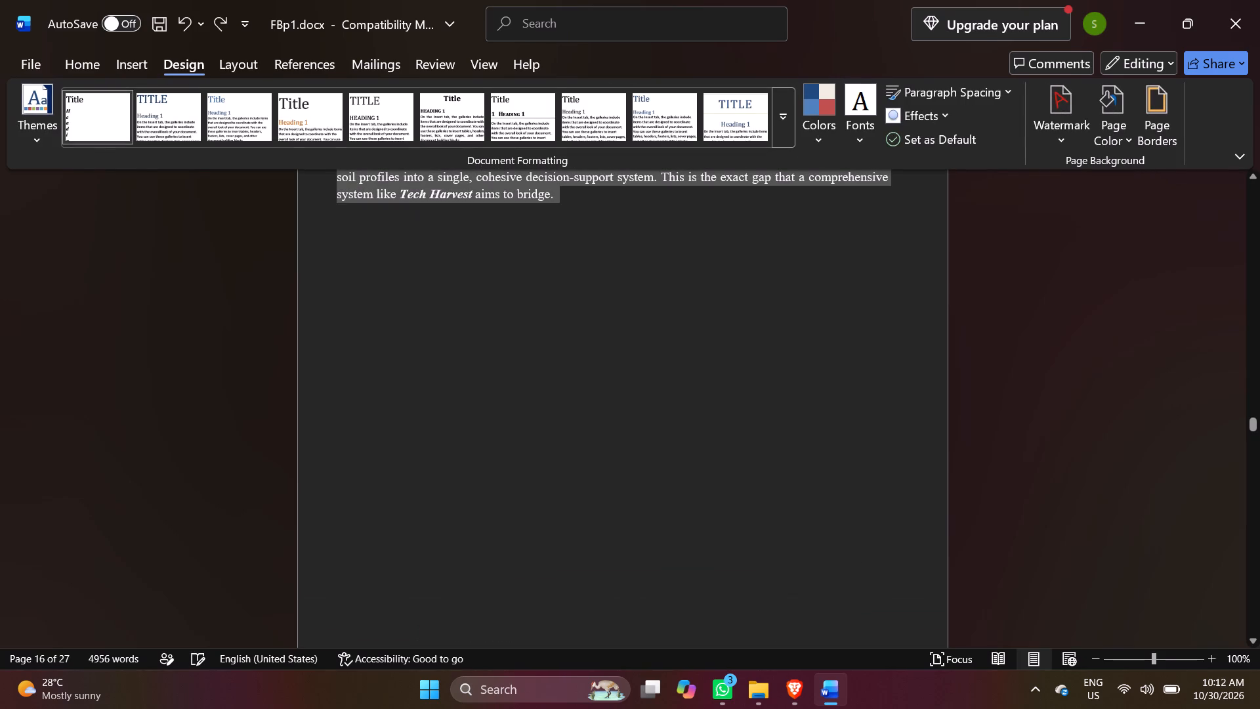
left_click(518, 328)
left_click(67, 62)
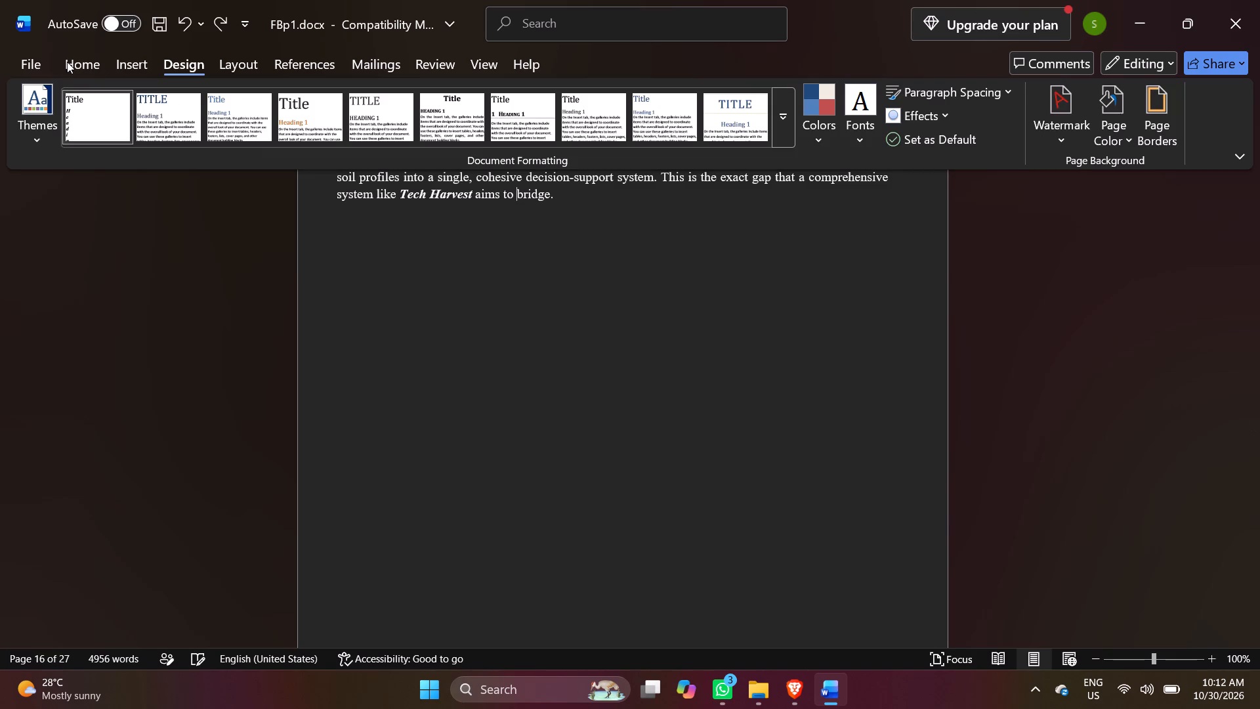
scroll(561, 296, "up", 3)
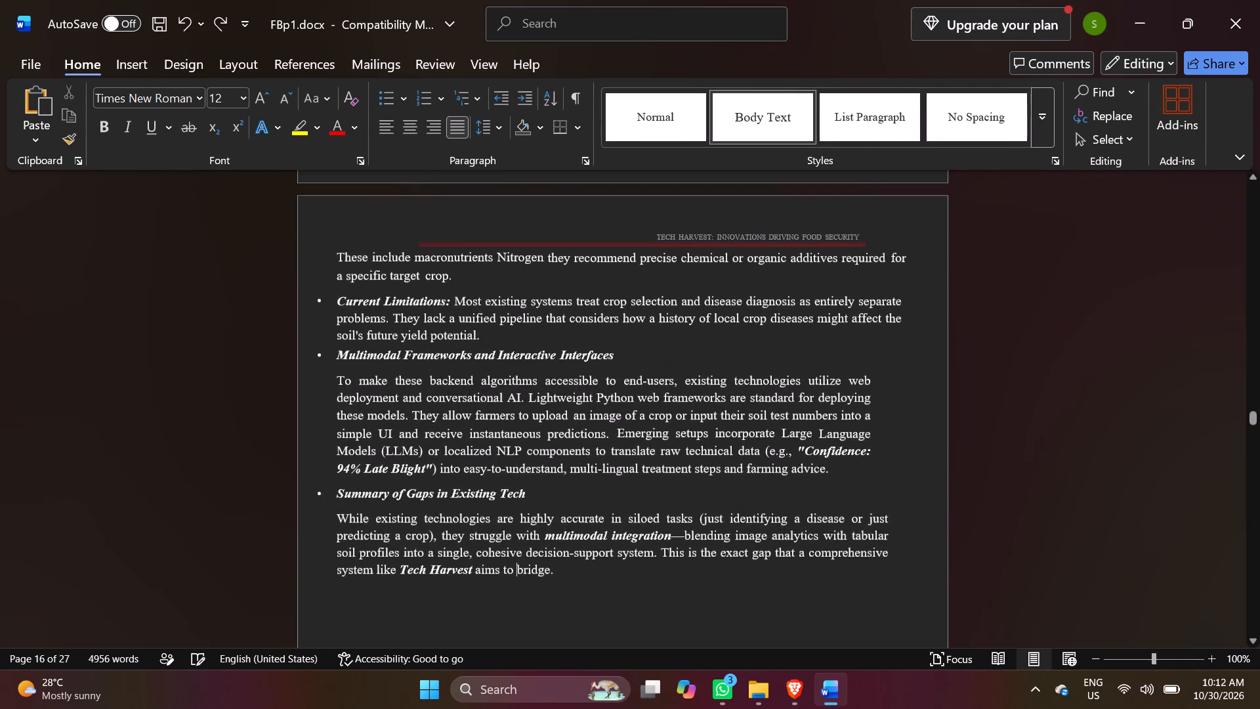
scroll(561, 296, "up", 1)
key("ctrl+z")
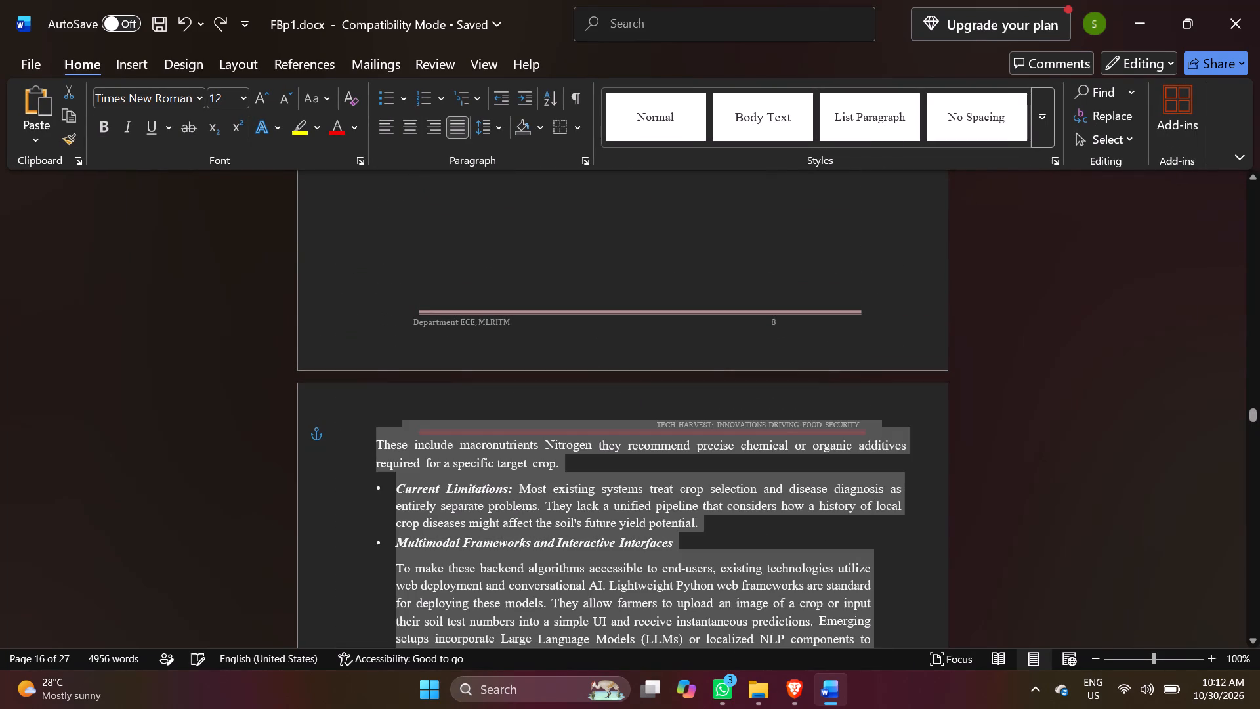
Review the layout of the preceding pages from "Summary of Gaps in Existing Tech" back to the start of Chapter 3.
left_click(679, 458)
scroll(679, 458, "down", 1)
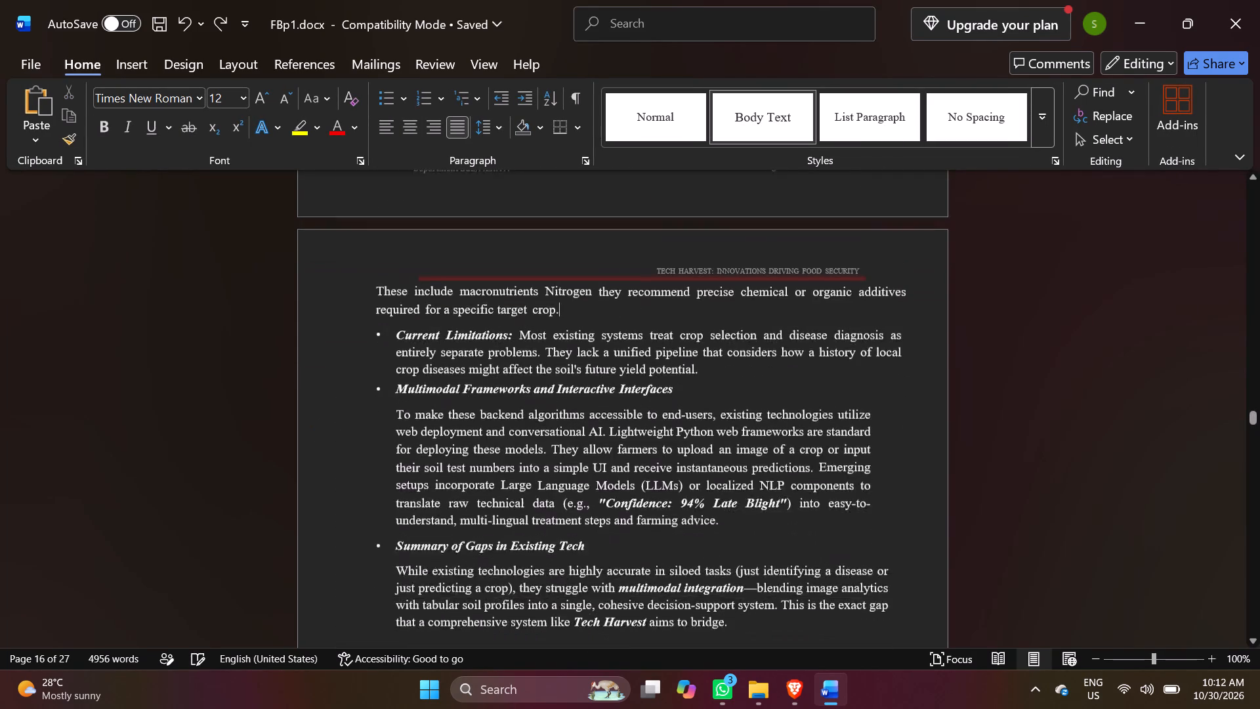
scroll(679, 458, "down", 1)
scroll(679, 458, "up", 3)
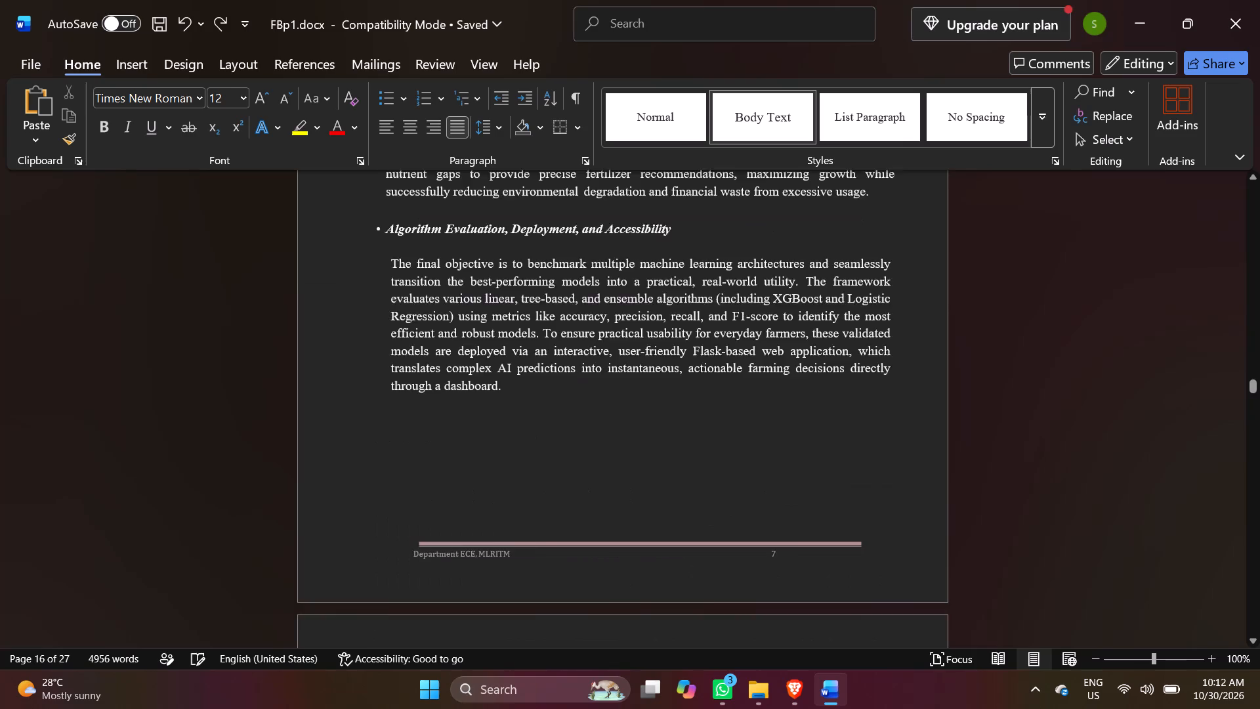
scroll(679, 458, "up", 2)
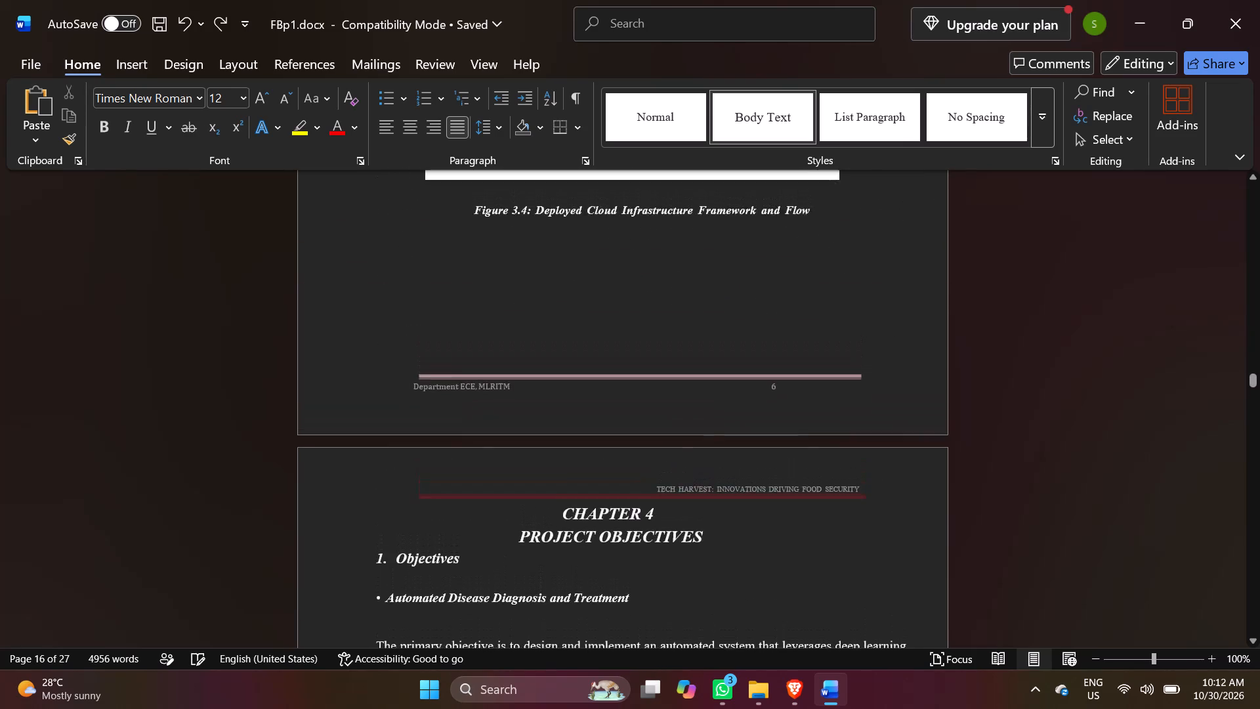
scroll(679, 458, "up", 3)
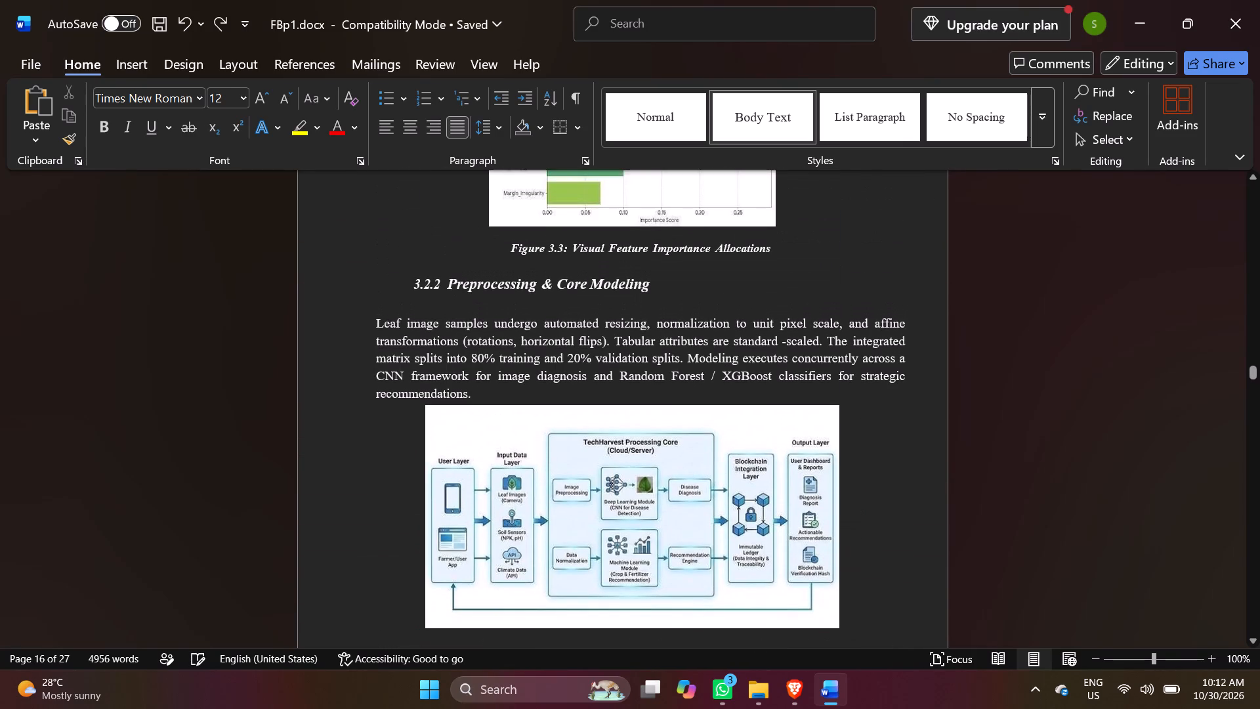
scroll(679, 458, "up", 2)
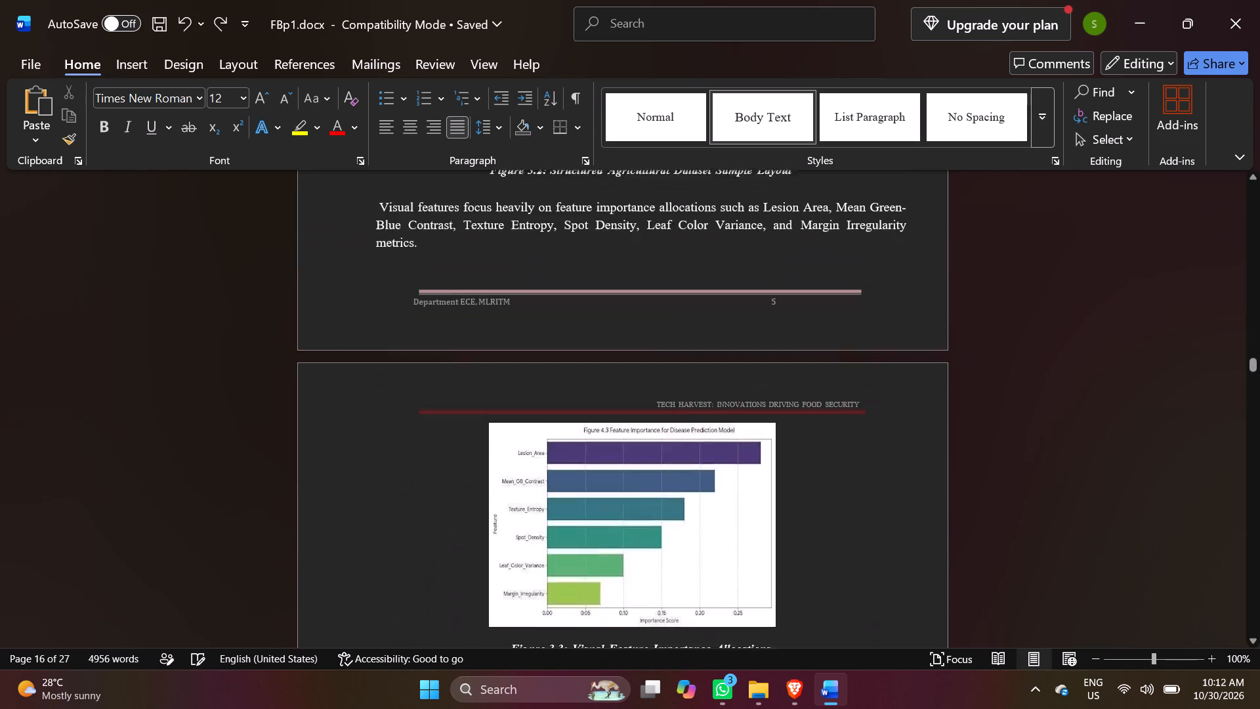
scroll(679, 458, "up", 2)
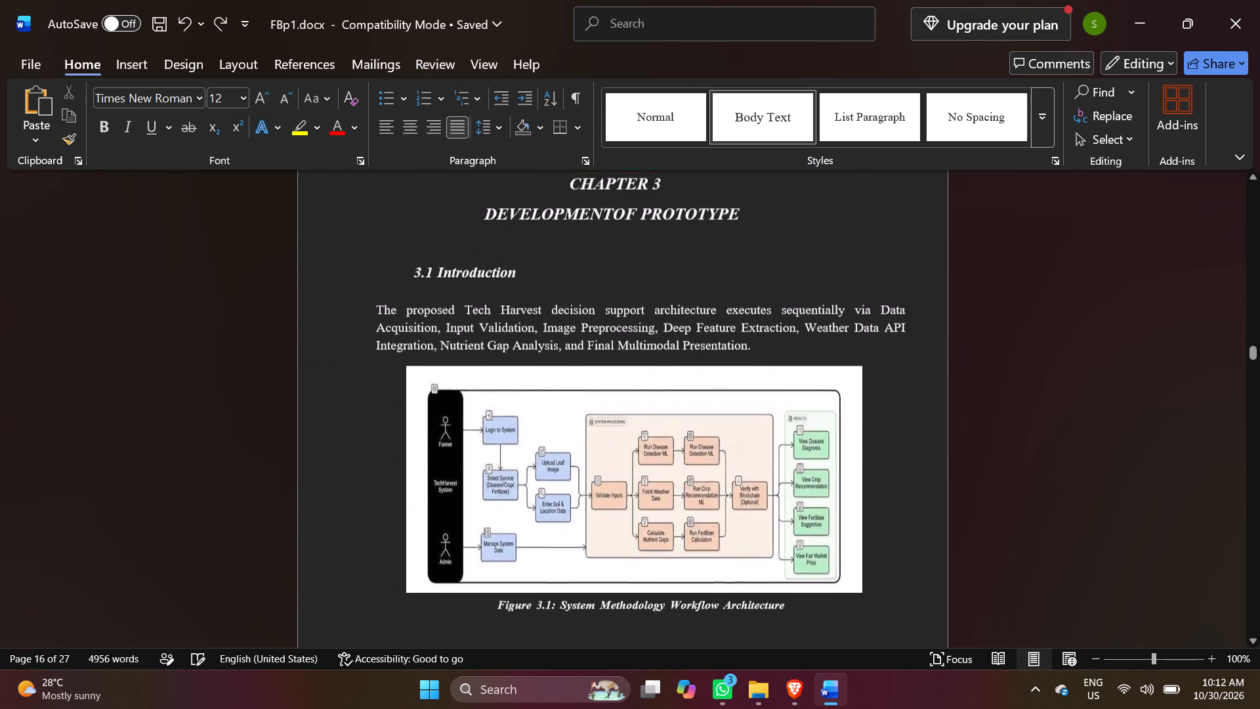
scroll(679, 458, "up", 1)
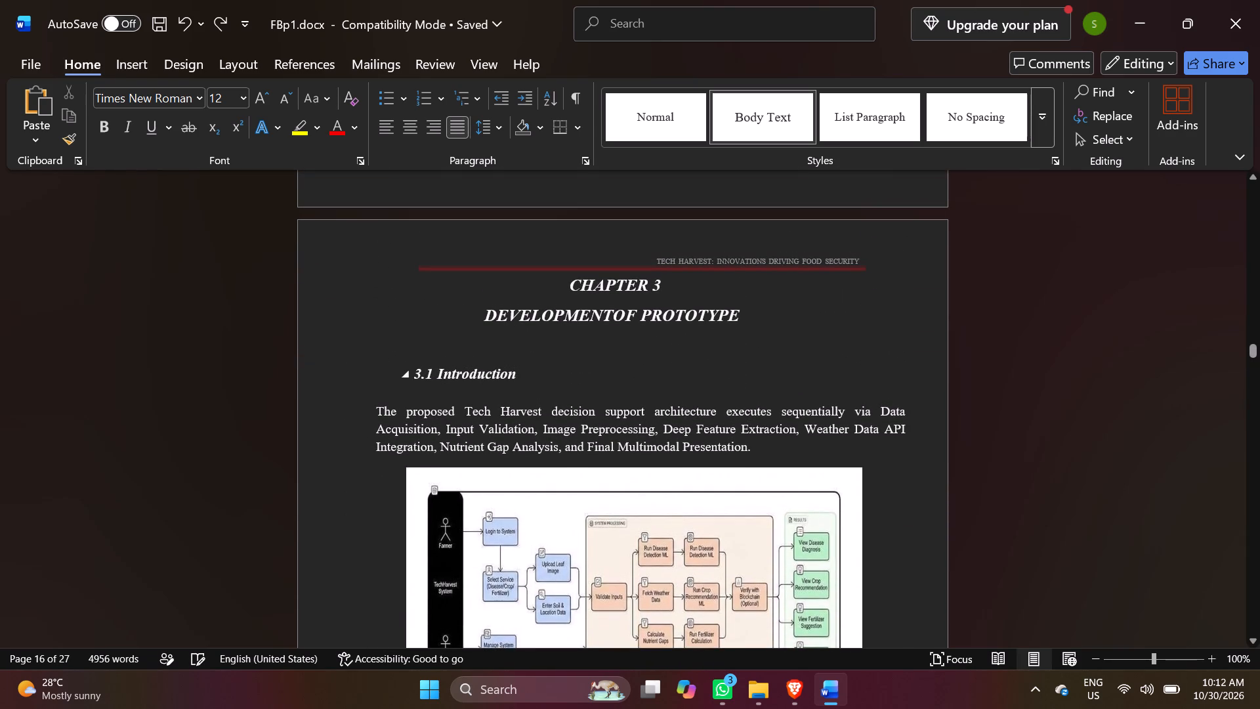
Delete the number "3.1" and the leading space from the "Introduction" heading in Chapter 3.
left_click(431, 379)
double_click(431, 379)
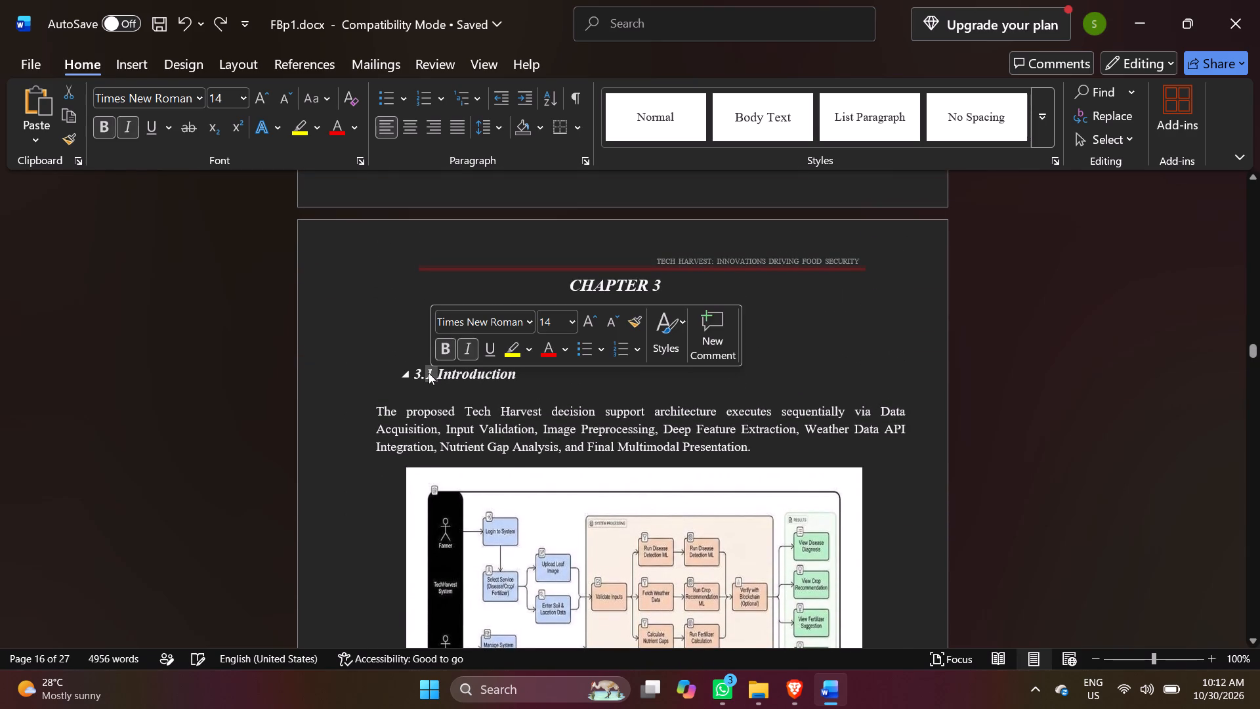
left_click(429, 373)
left_click(431, 374)
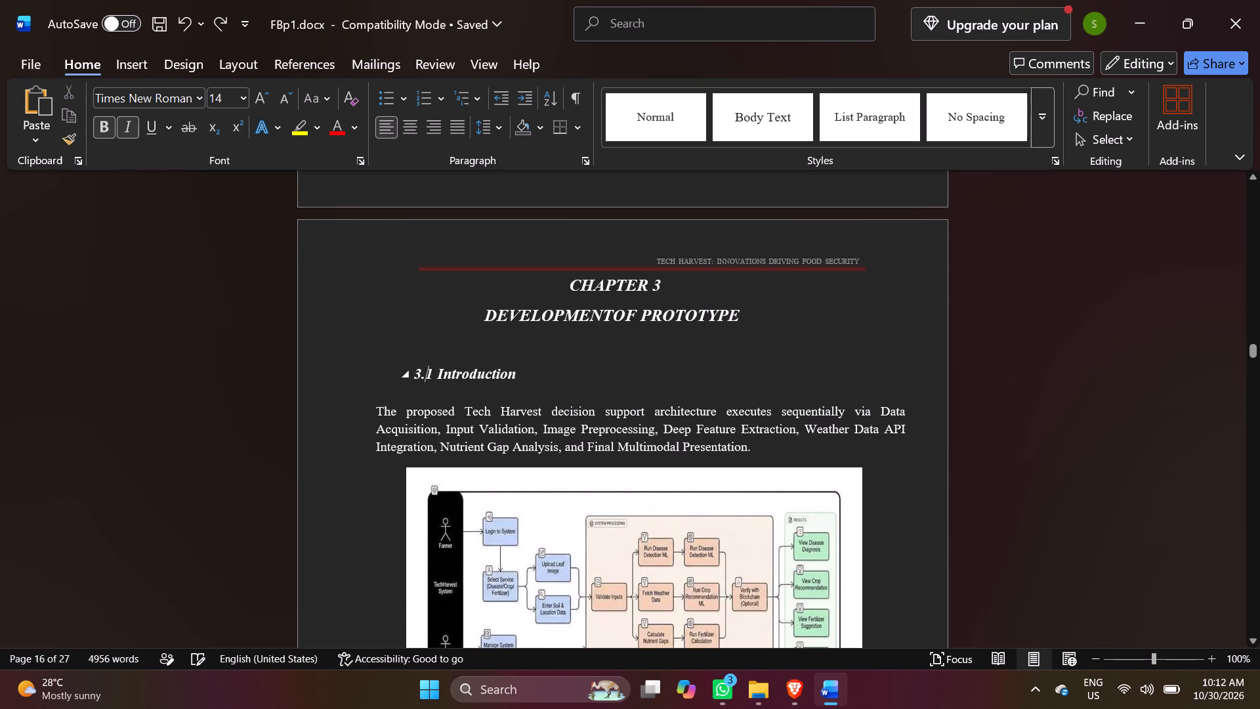
key("BackSpace")
key("BackSpace")
key("Right")
key("BackSpace")
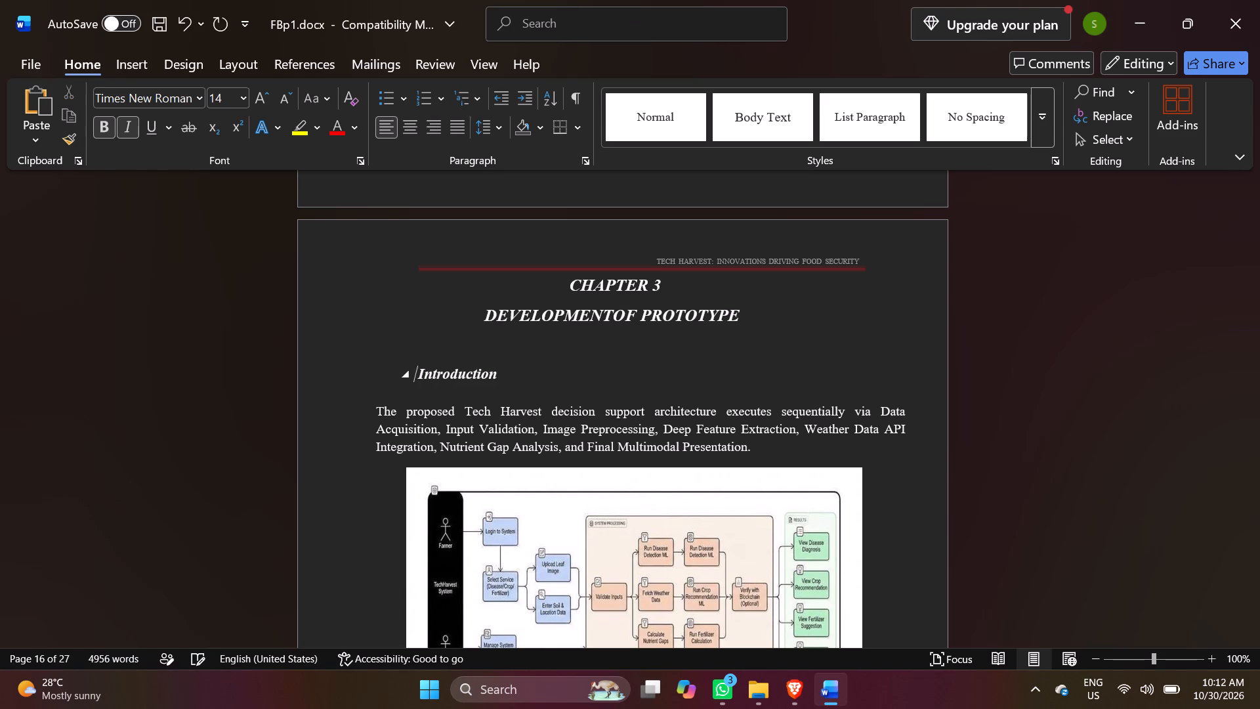
key("BackSpace")
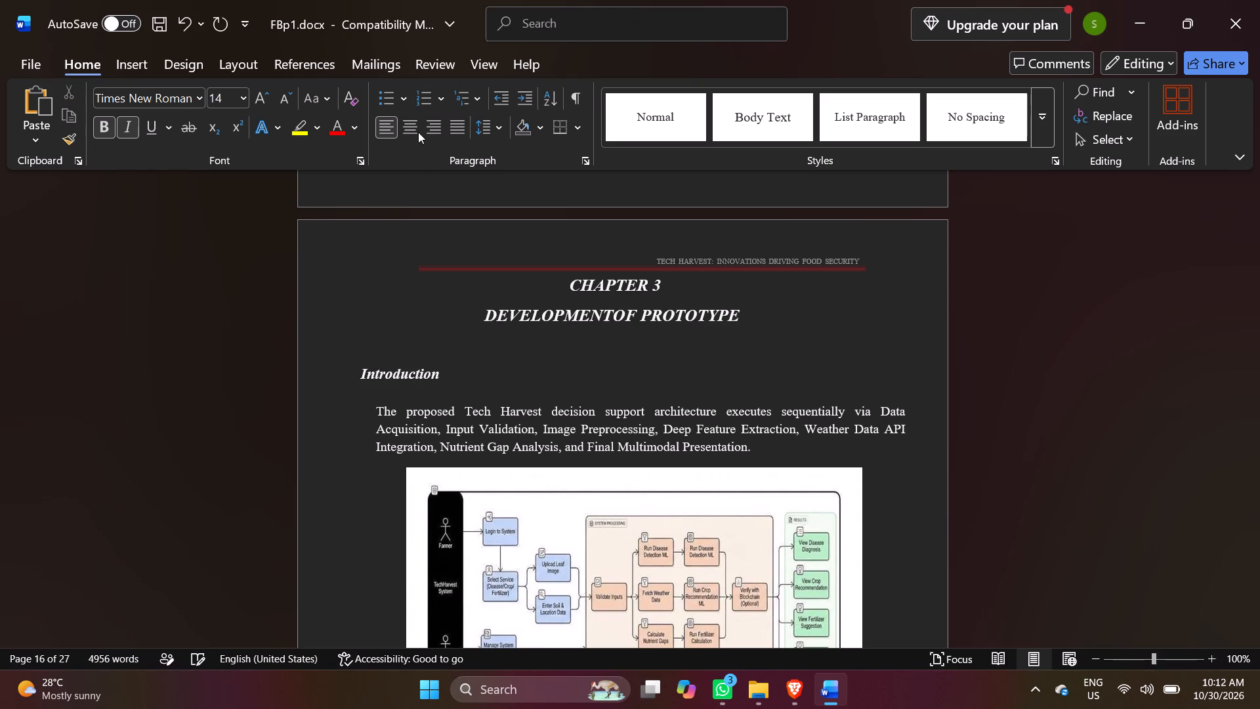
Insert four leading spaces before Chapter 3's "Introduction" heading to line it up with the paragraph below.
key("space")
key("space")
key("space")
key("space")
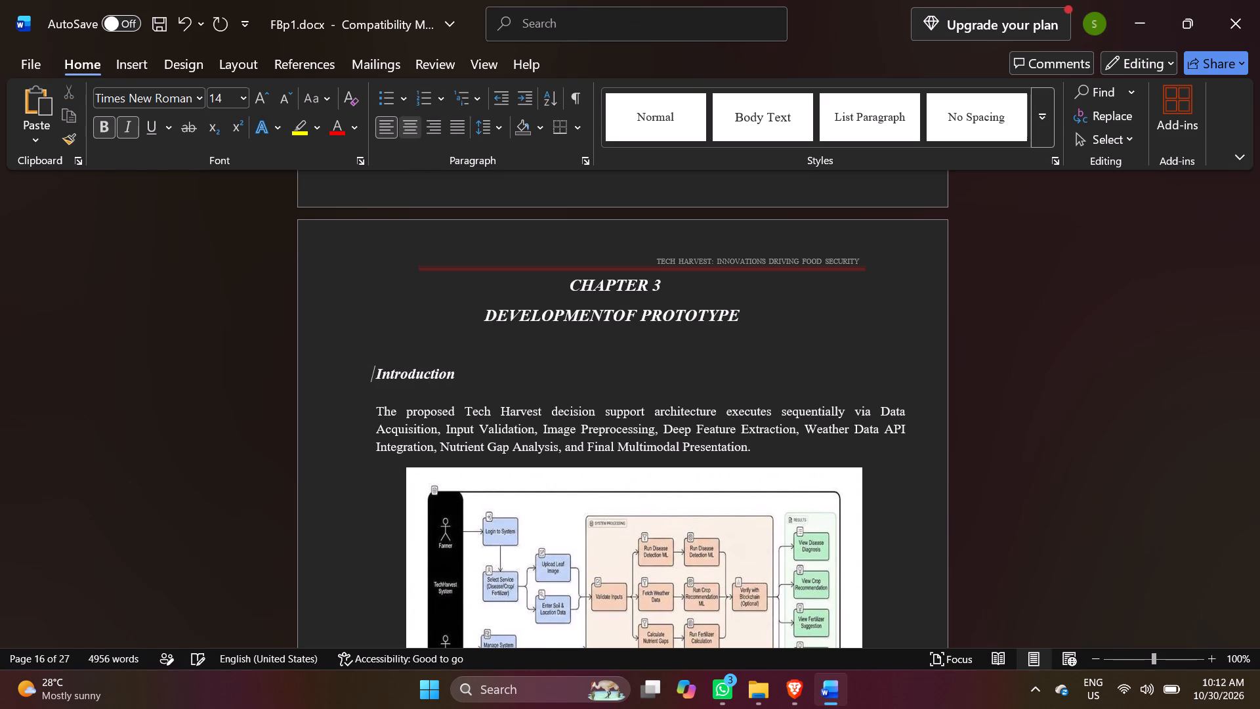
key("space")
key("BackSpace")
Set the right indent of Chapter 3's "Introduction" heading to 0.3".
left_click_drag(378, 377, 455, 376)
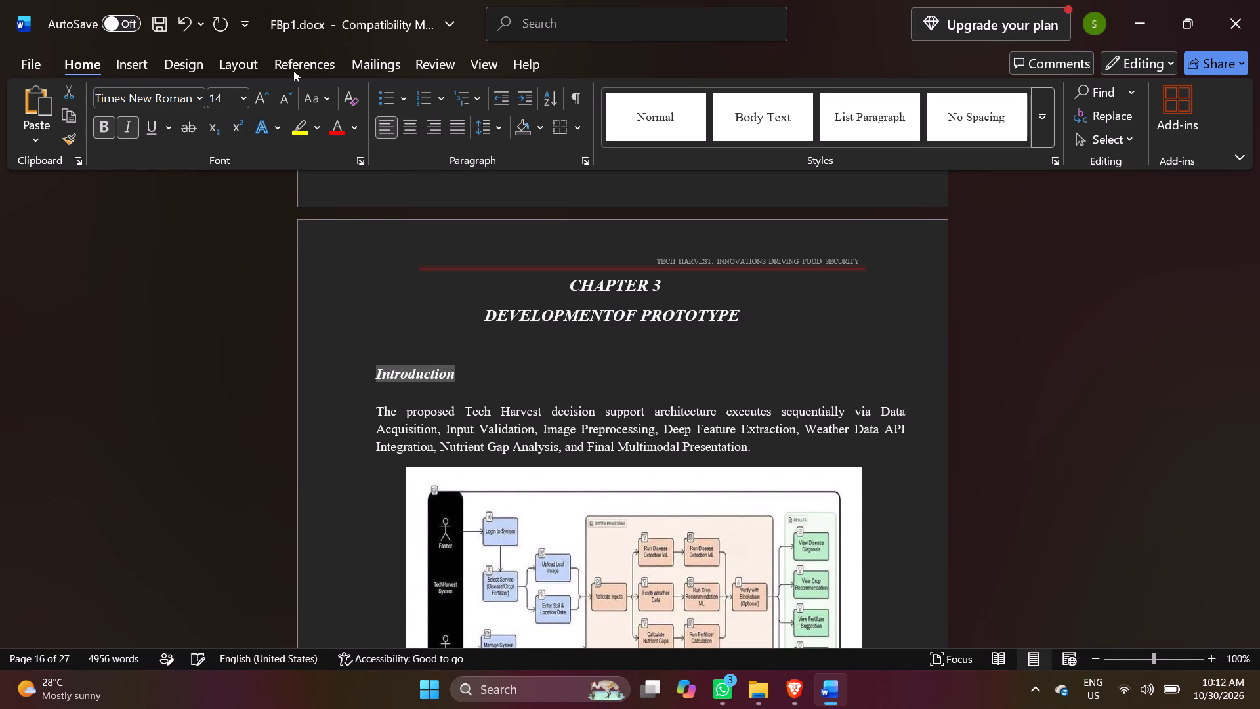
left_click(231, 67)
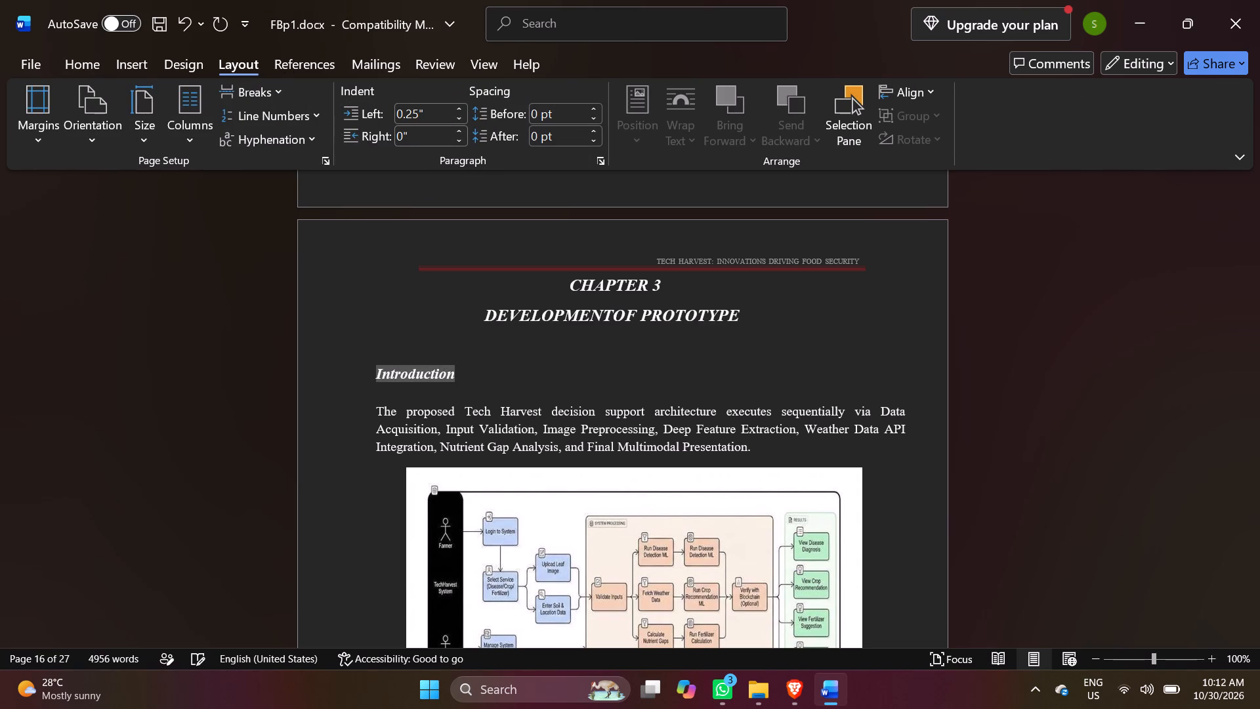
left_click(424, 131)
key("BackSpace")
key("Insert")
key("Delete")
key("Page_Down")
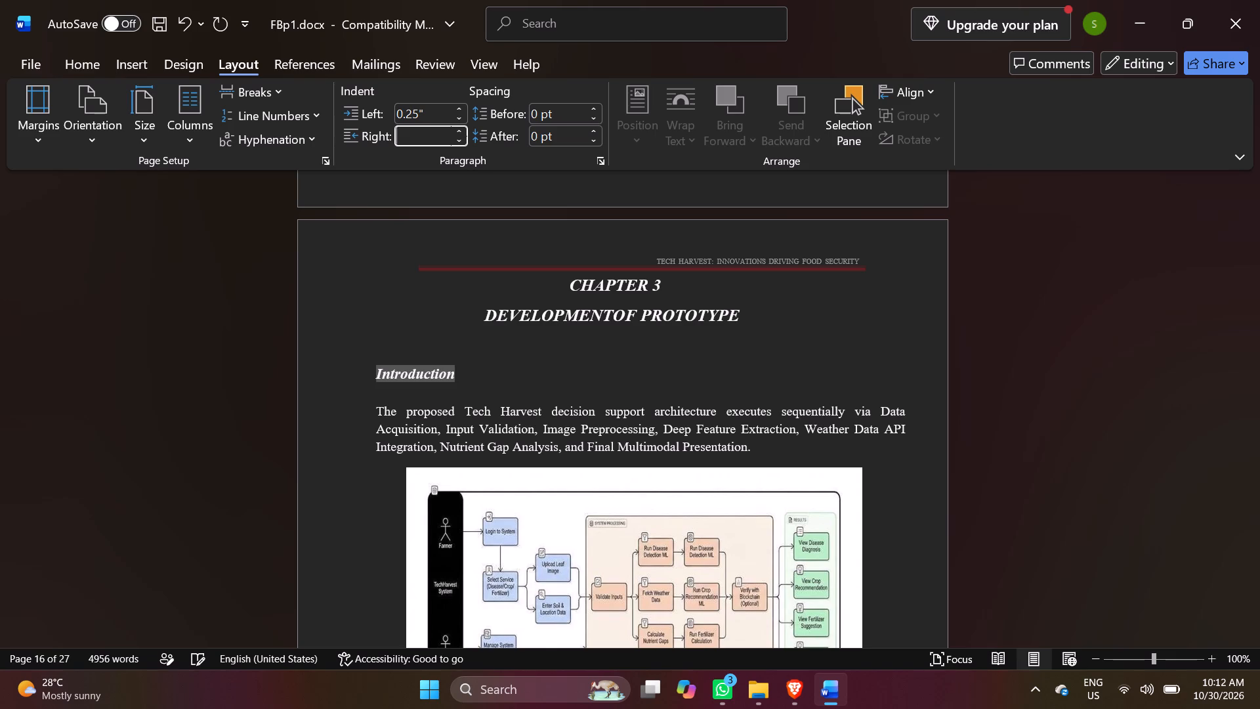
left_click(412, 139)
key("Insert")
type("0.3")
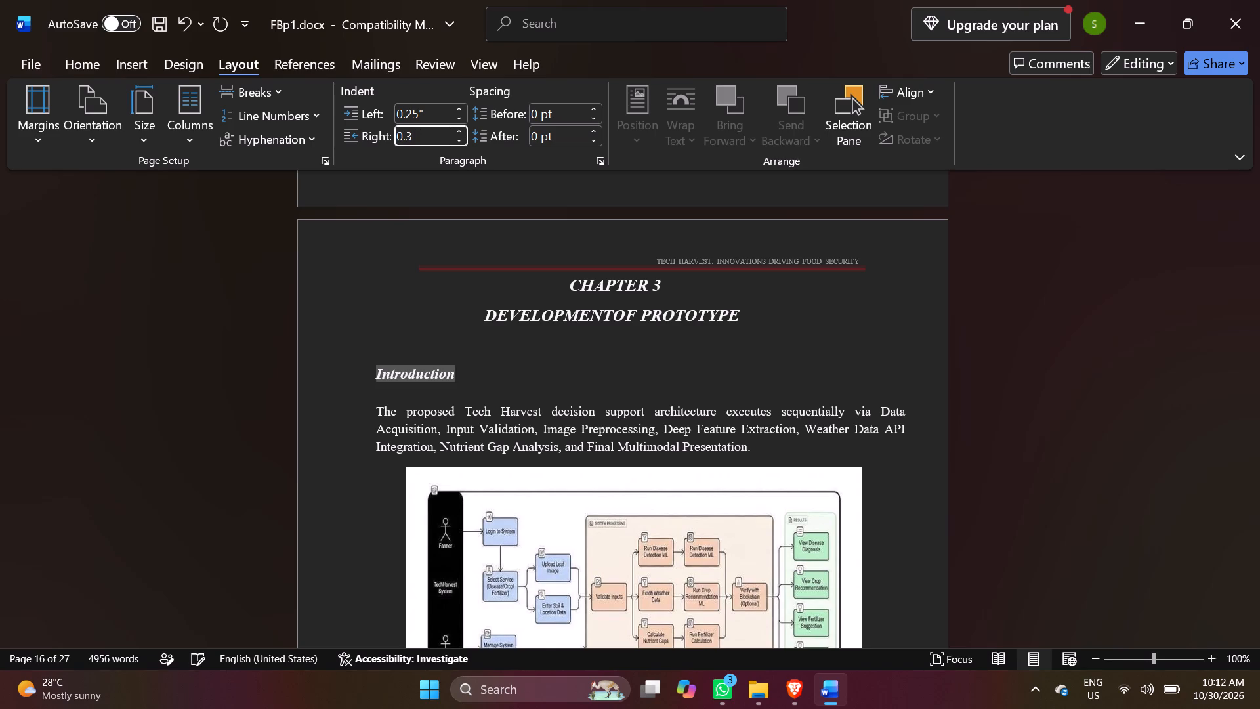
key("Return")
left_click(494, 385)
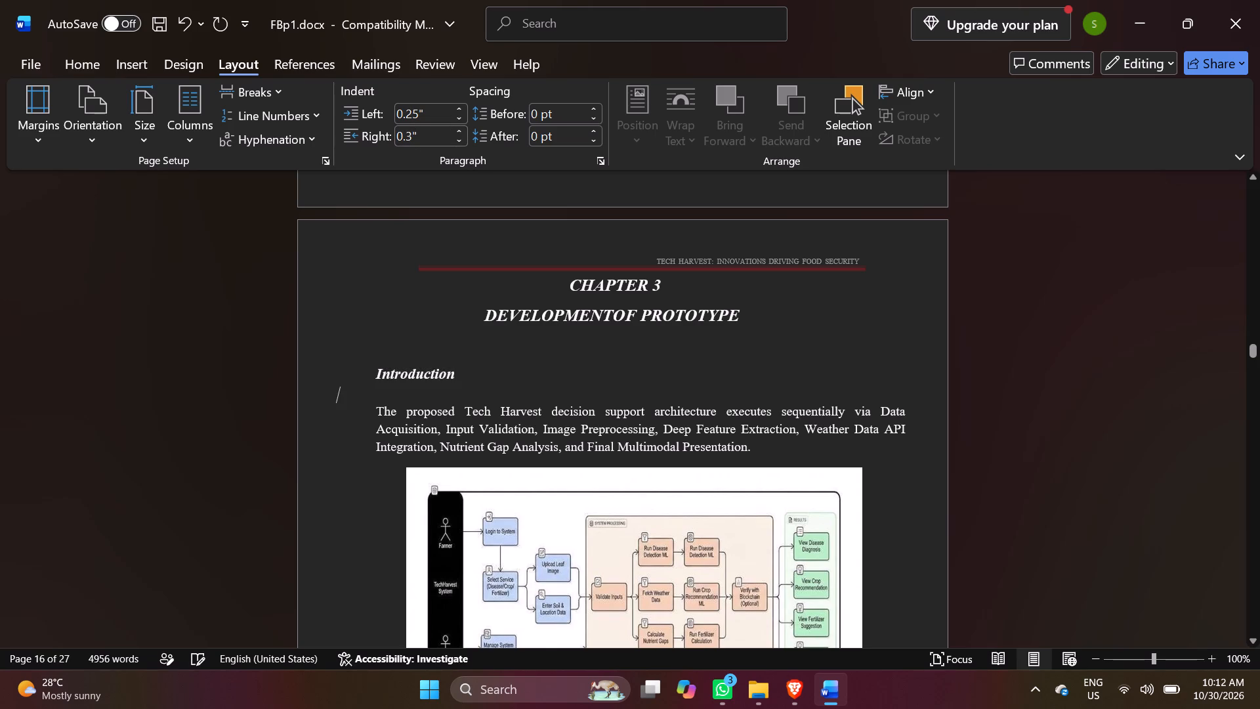
Set the "3.2.2 Preprocessing & Core Modeling" heading's left indent to 0.25" and right indent to 0.3".
scroll(494, 385, "down", 2)
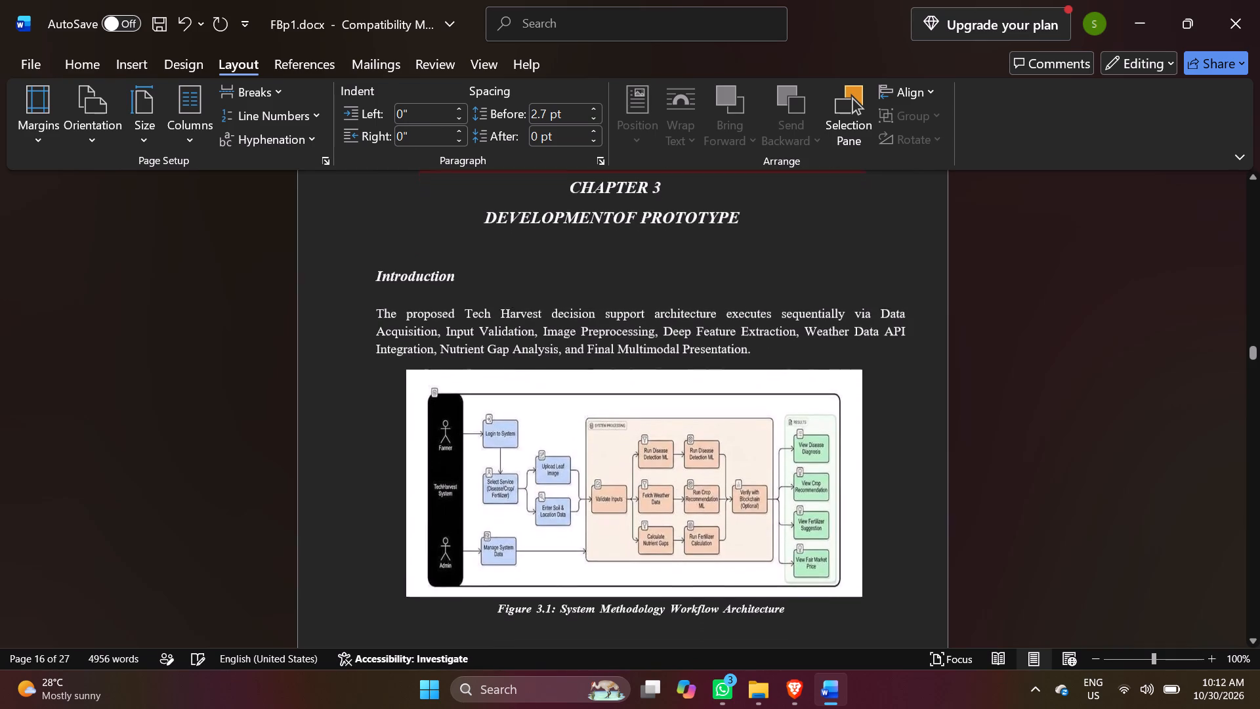
scroll(494, 385, "down", 1)
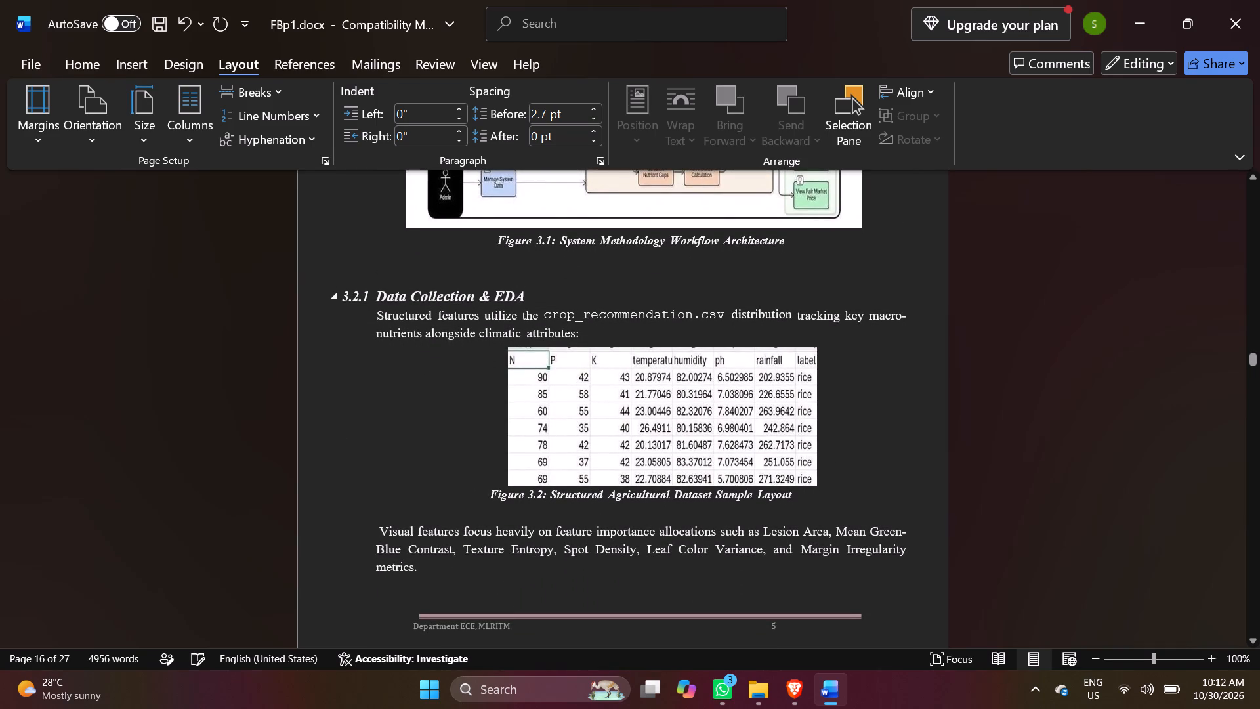
scroll(385, 309, "up", 1)
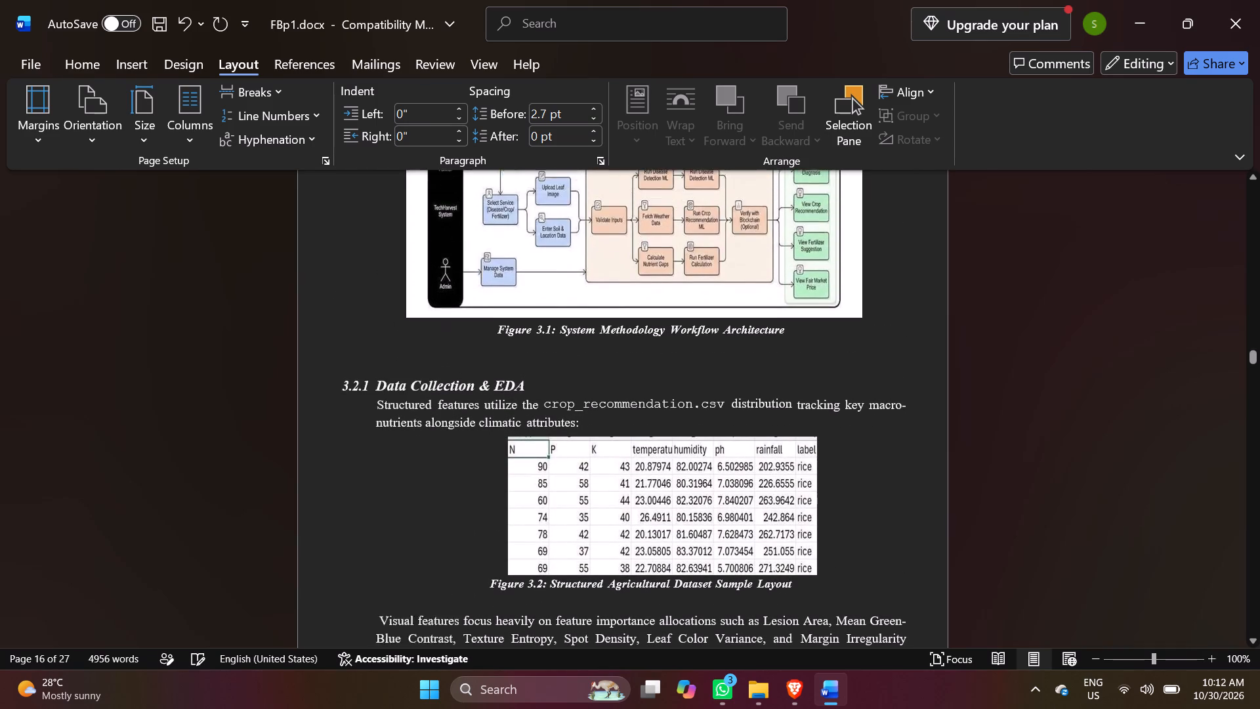
scroll(385, 309, "up", 1)
scroll(385, 309, "down", 1)
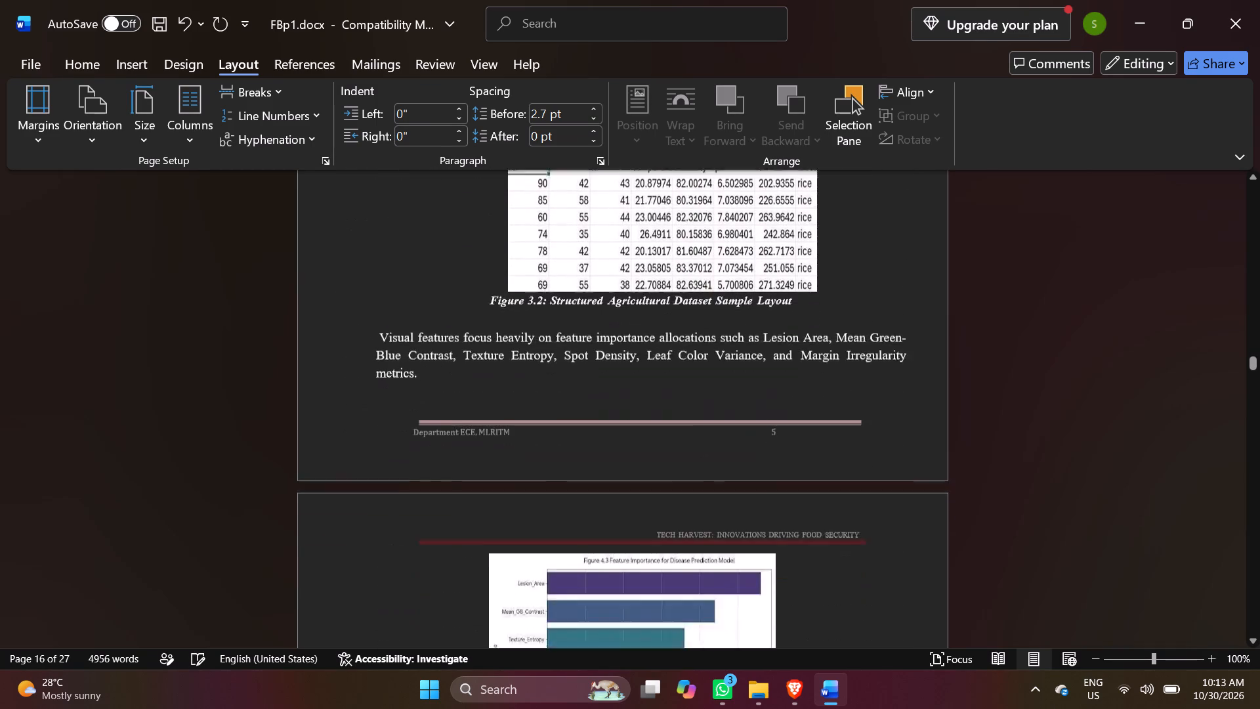
scroll(385, 309, "down", 2)
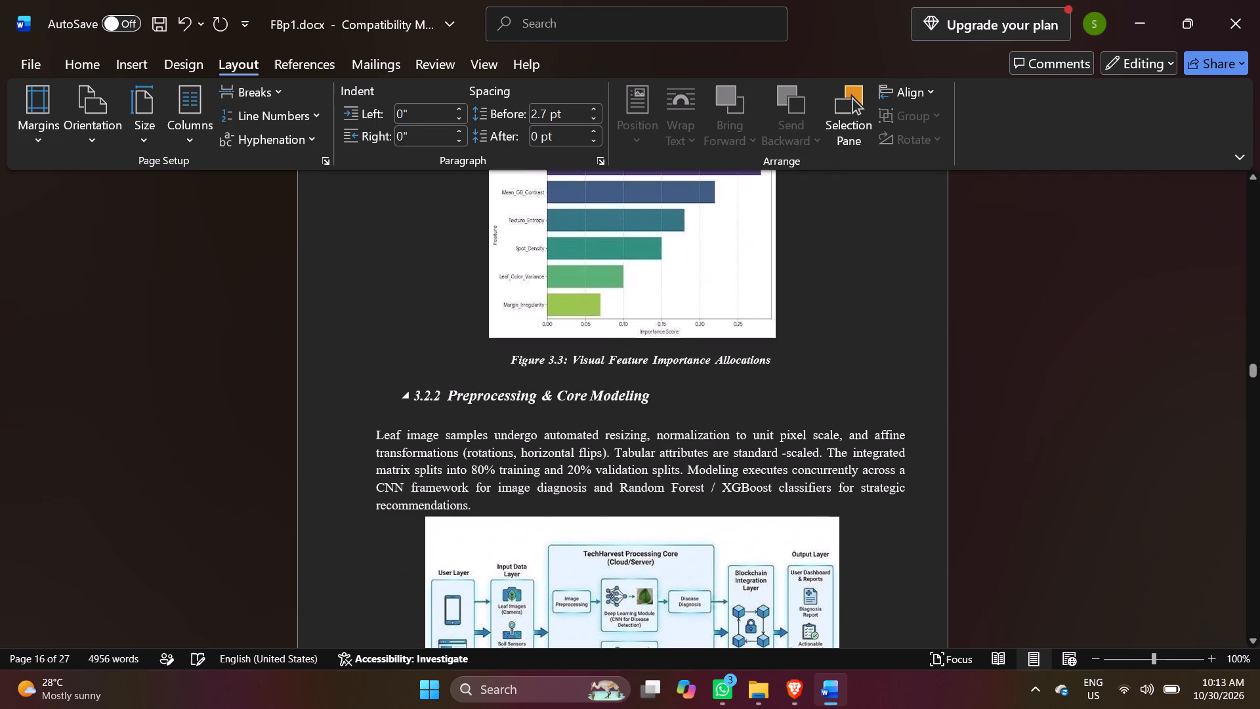
left_click(436, 399)
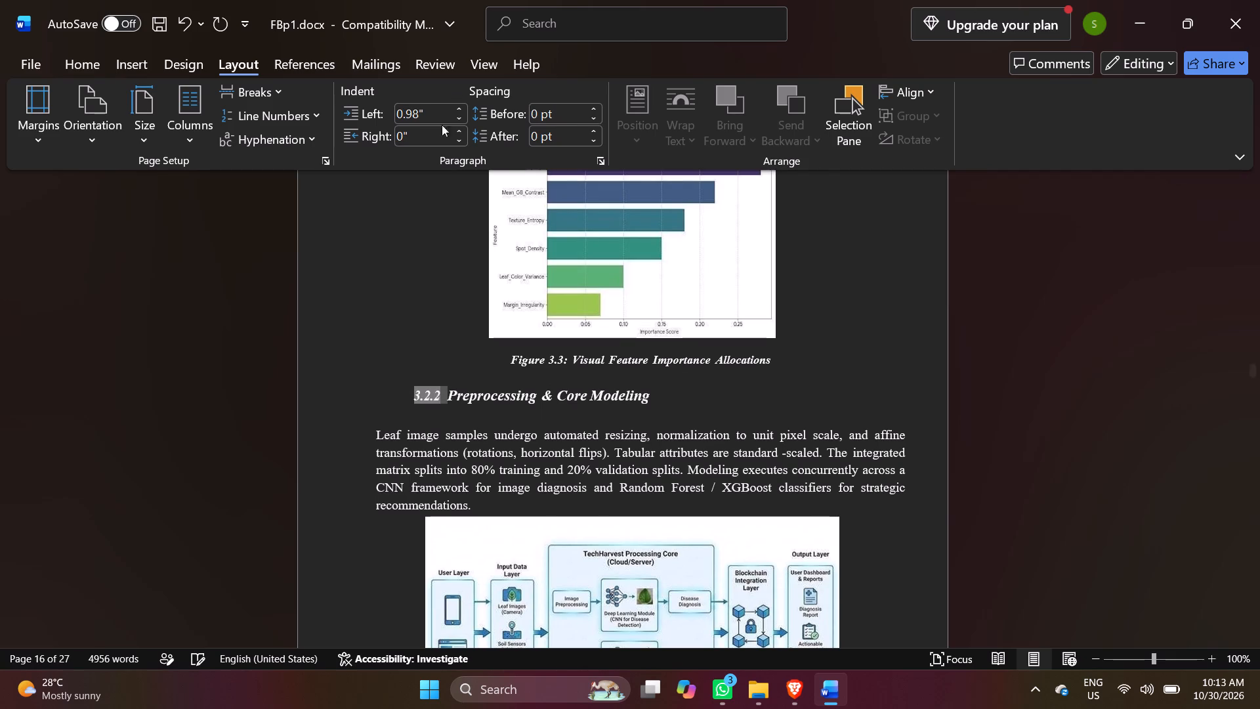
left_click(422, 119)
key("BackSpace")
type("0.253")
key("BackSpace")
key("Return")
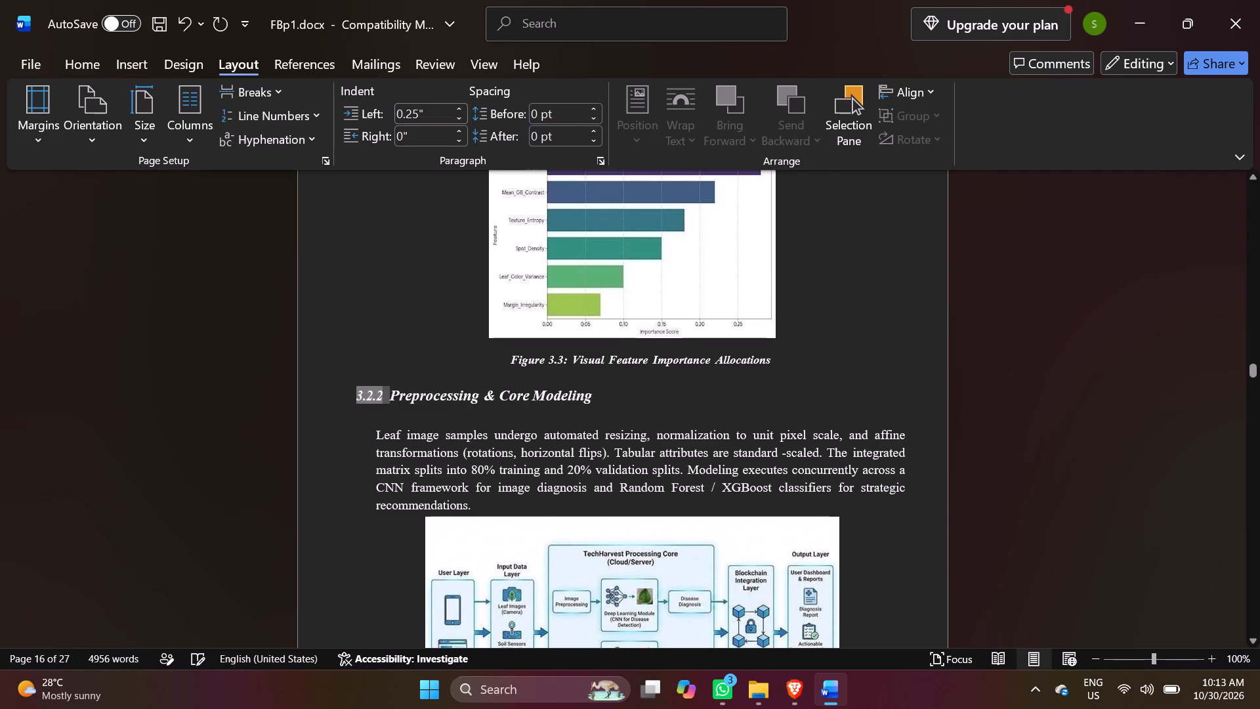
left_click(410, 133)
key("BackSpace")
type("0.3")
key("Return")
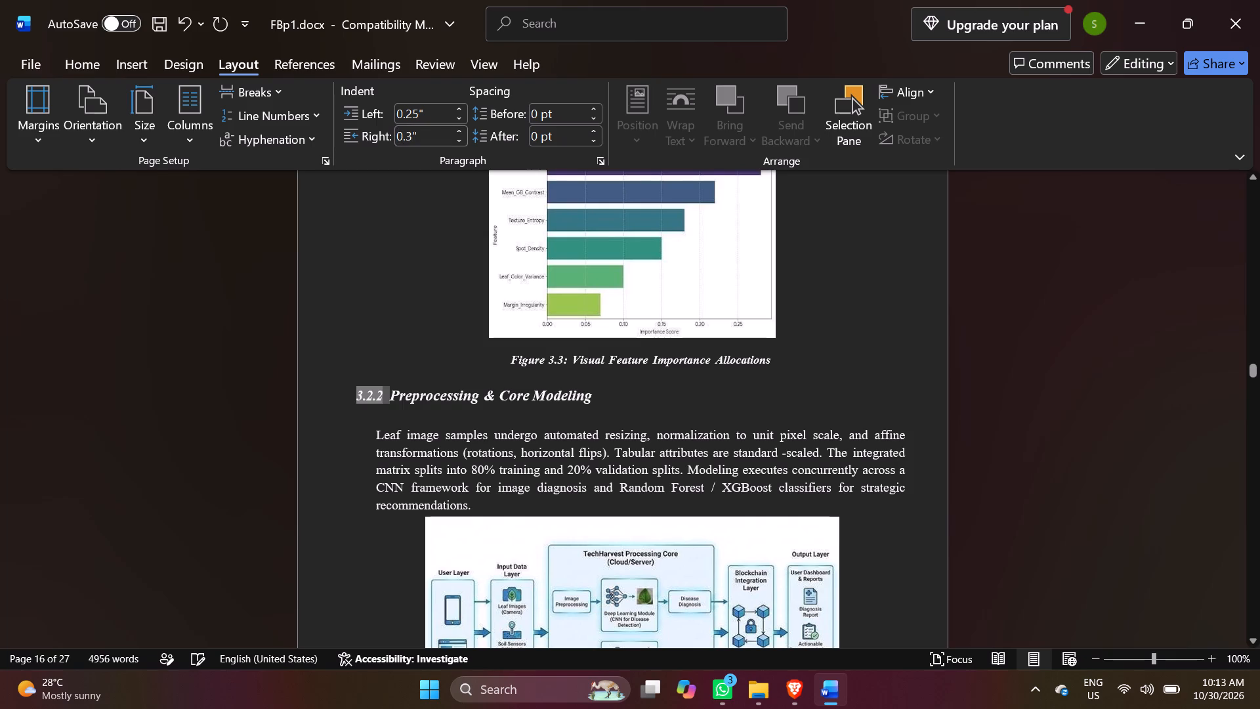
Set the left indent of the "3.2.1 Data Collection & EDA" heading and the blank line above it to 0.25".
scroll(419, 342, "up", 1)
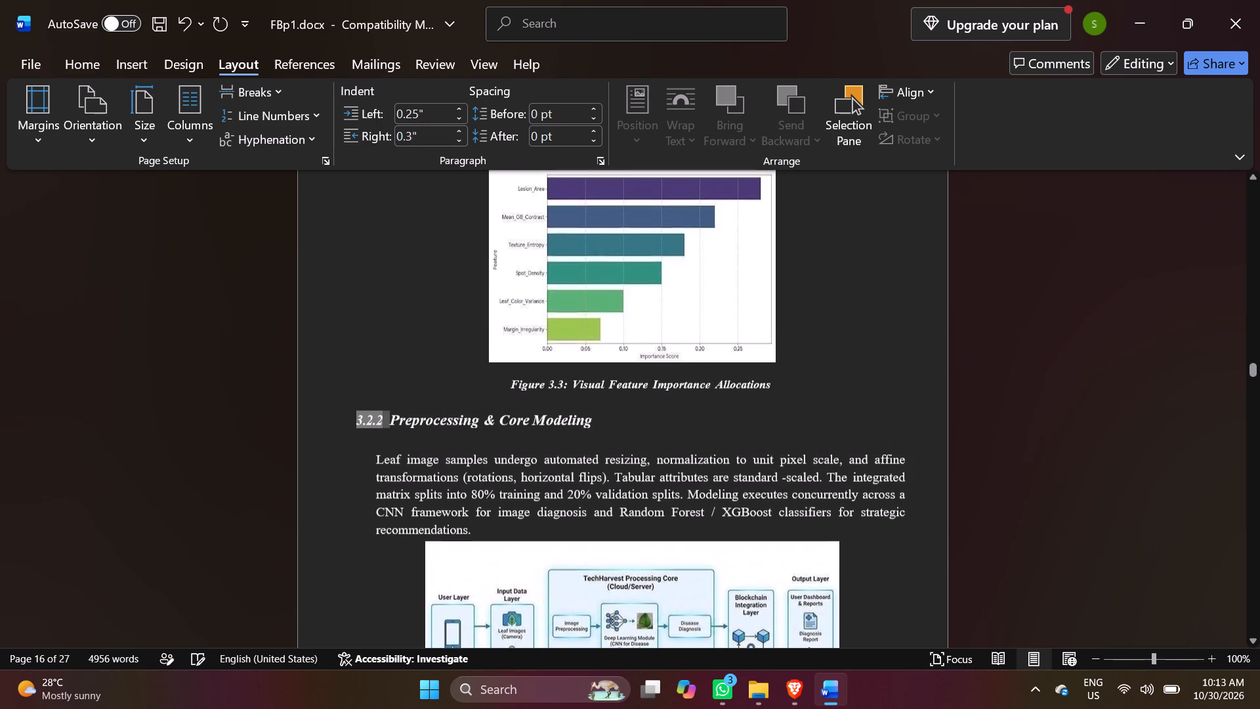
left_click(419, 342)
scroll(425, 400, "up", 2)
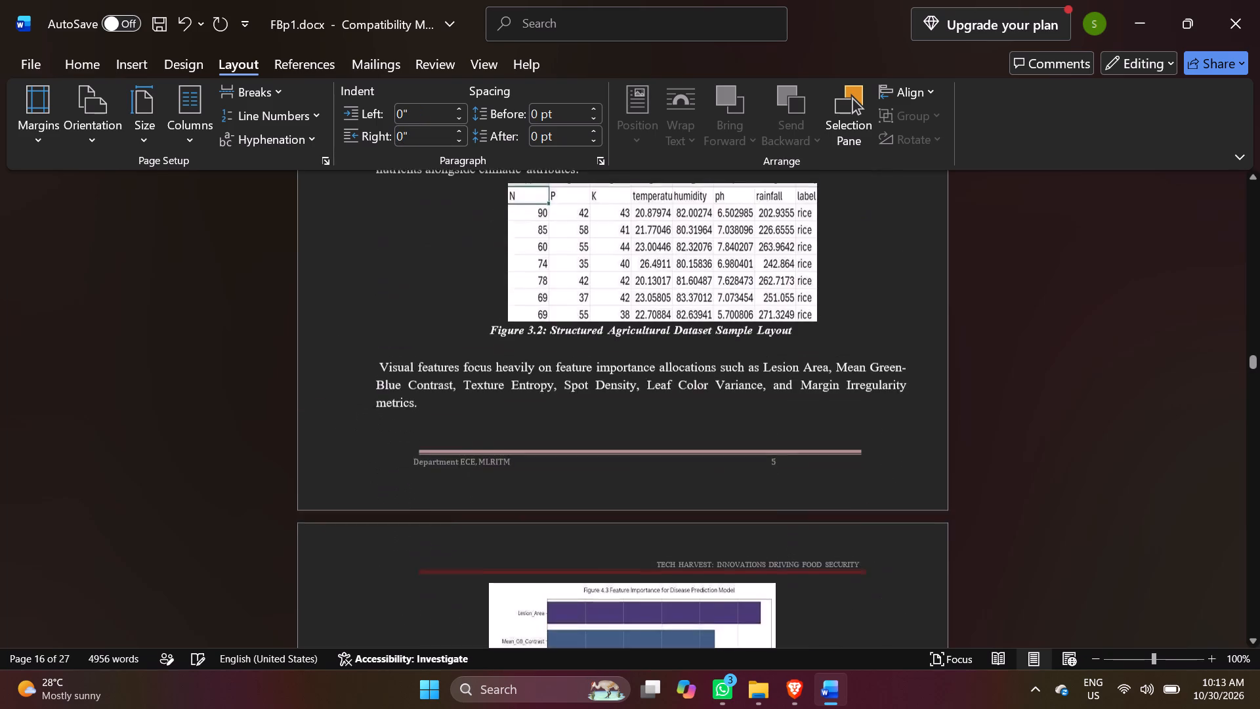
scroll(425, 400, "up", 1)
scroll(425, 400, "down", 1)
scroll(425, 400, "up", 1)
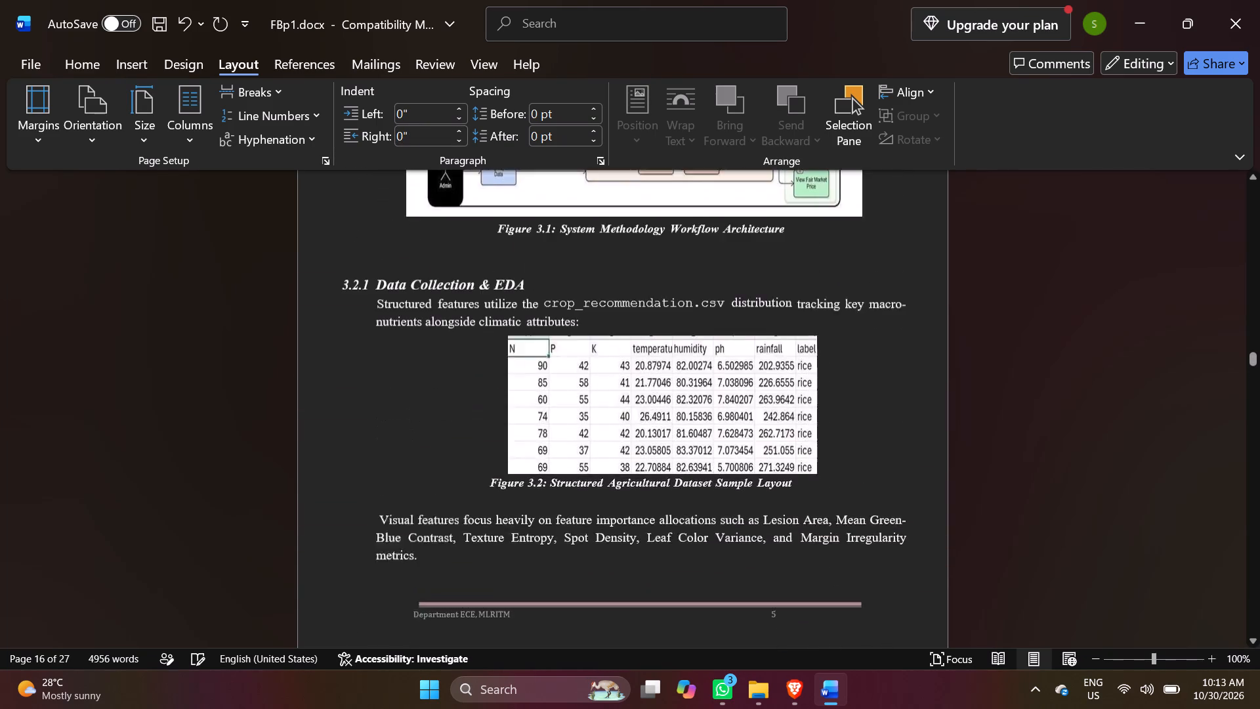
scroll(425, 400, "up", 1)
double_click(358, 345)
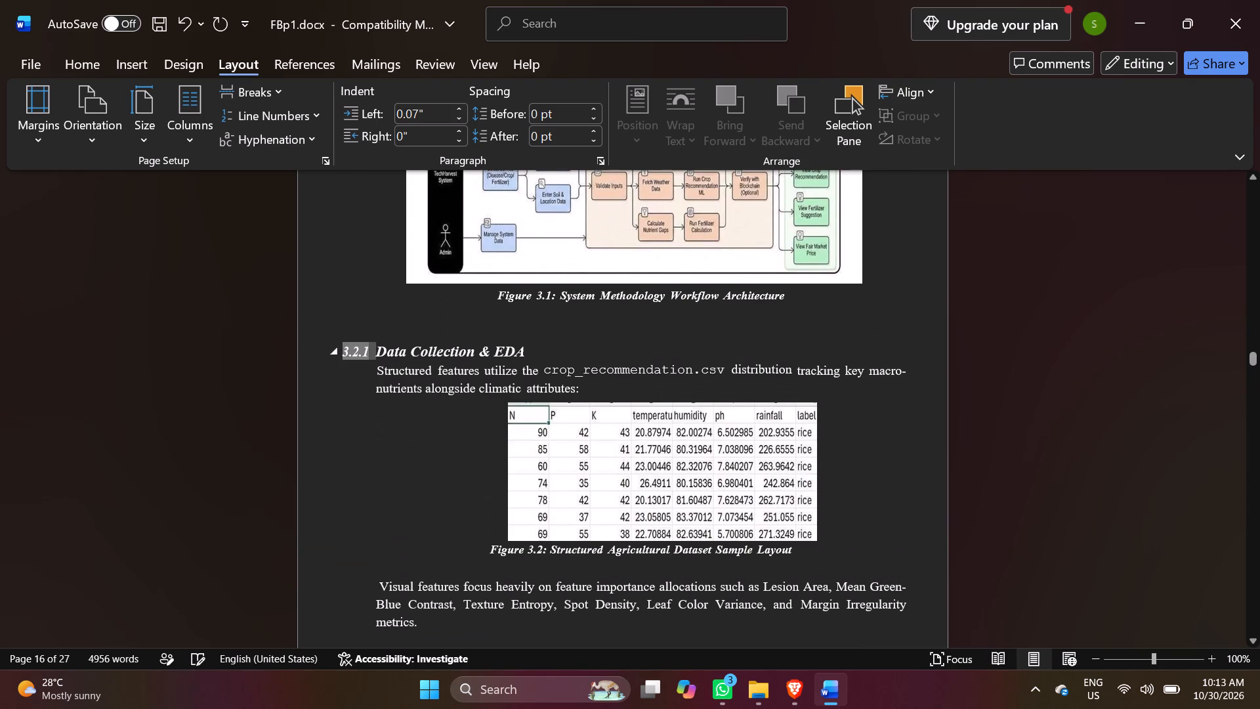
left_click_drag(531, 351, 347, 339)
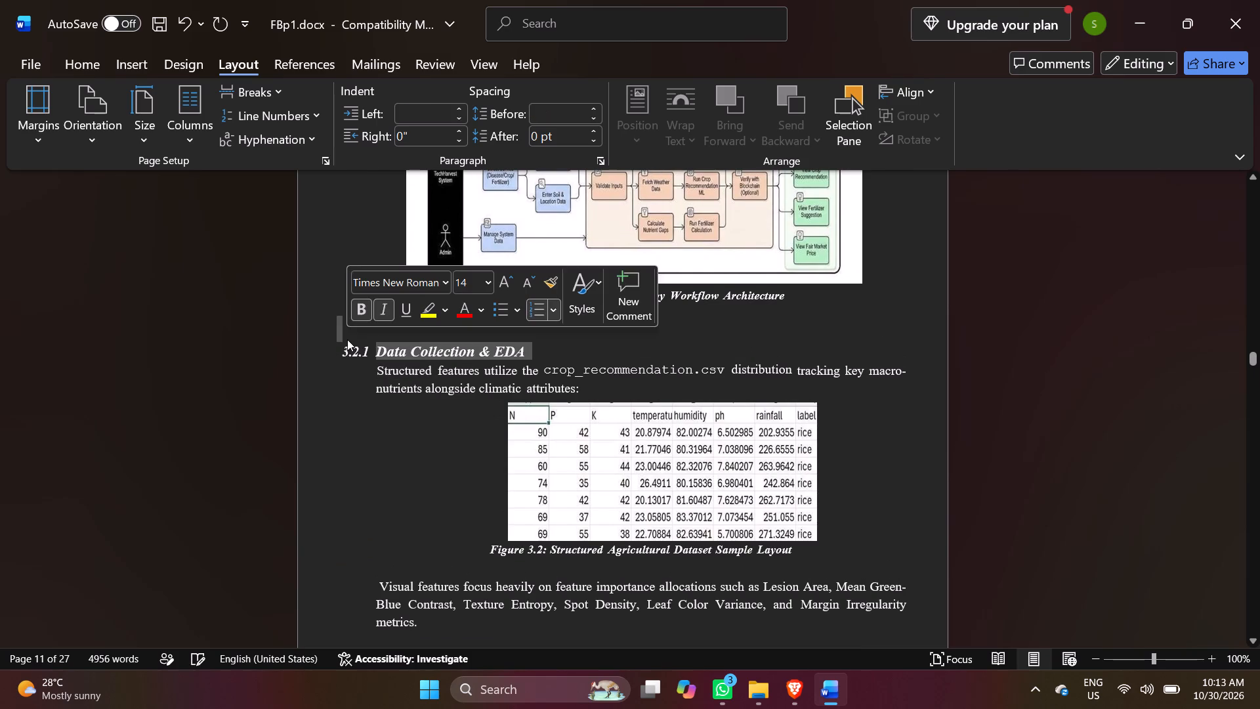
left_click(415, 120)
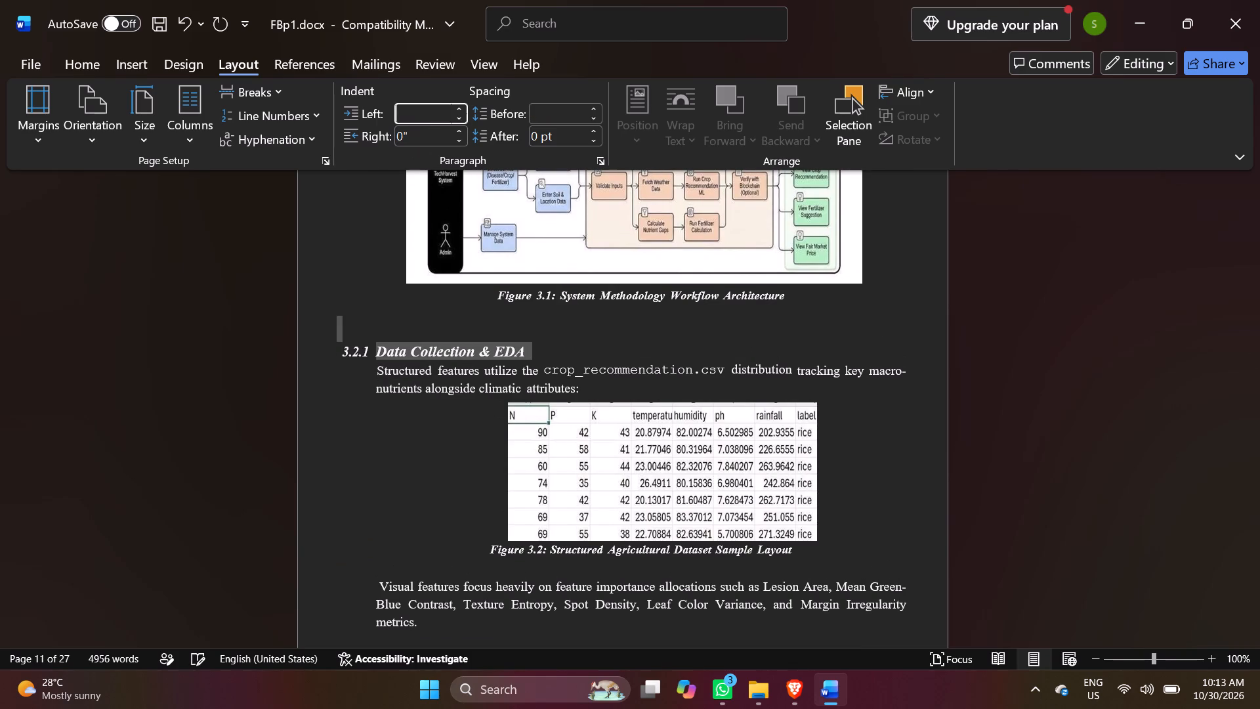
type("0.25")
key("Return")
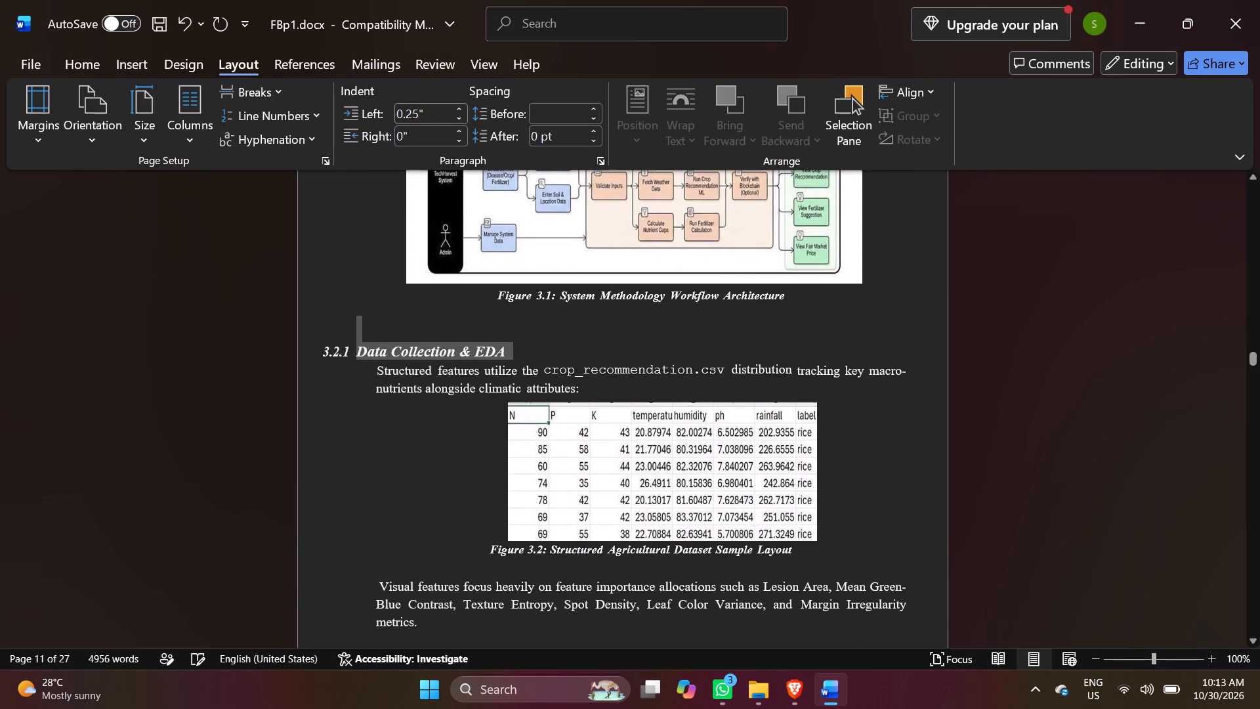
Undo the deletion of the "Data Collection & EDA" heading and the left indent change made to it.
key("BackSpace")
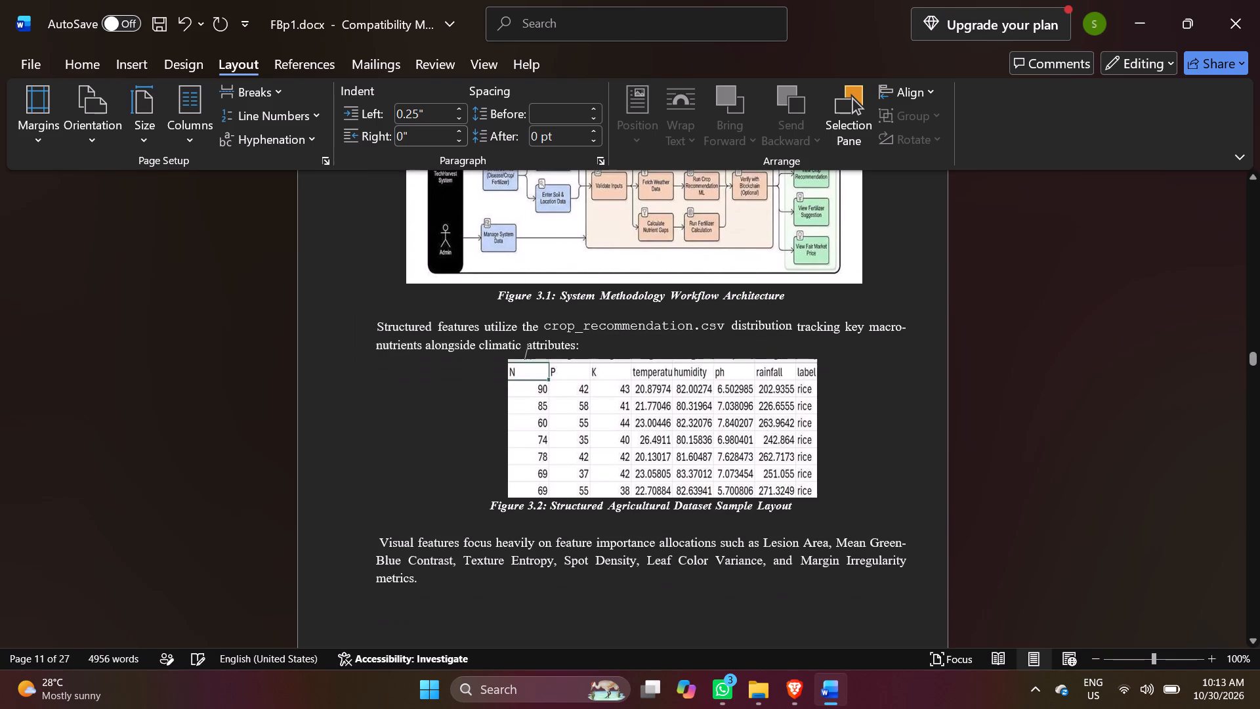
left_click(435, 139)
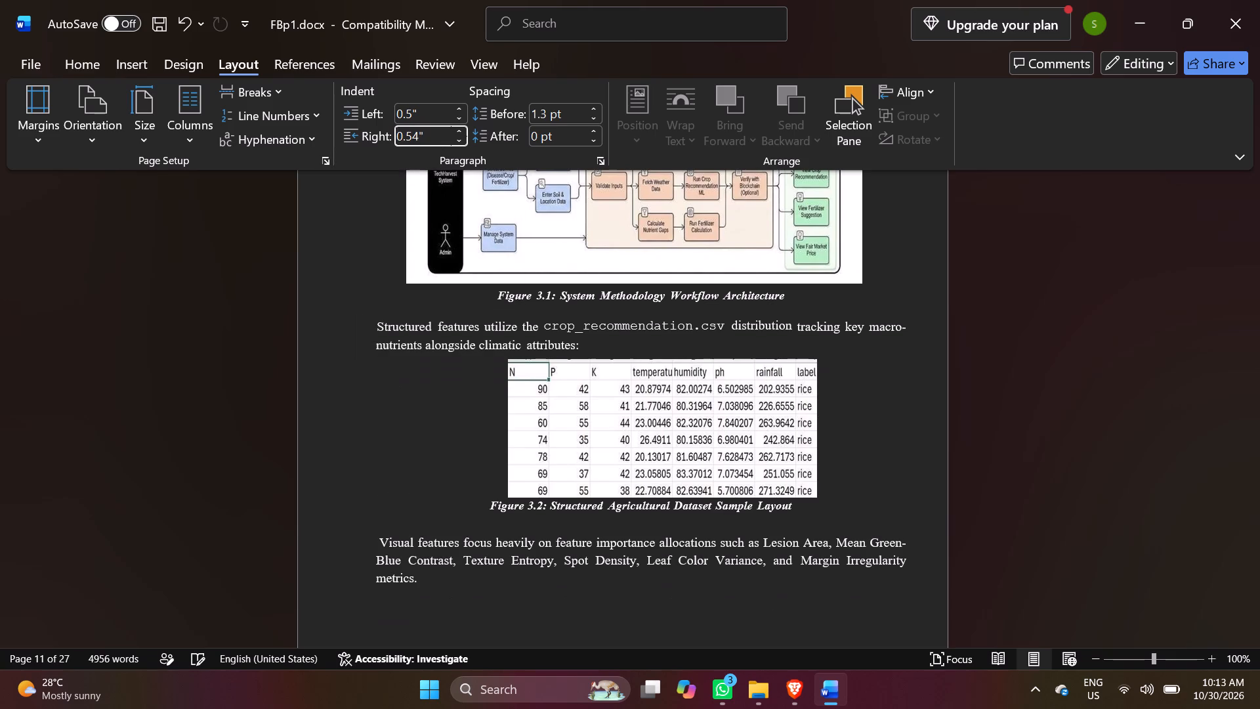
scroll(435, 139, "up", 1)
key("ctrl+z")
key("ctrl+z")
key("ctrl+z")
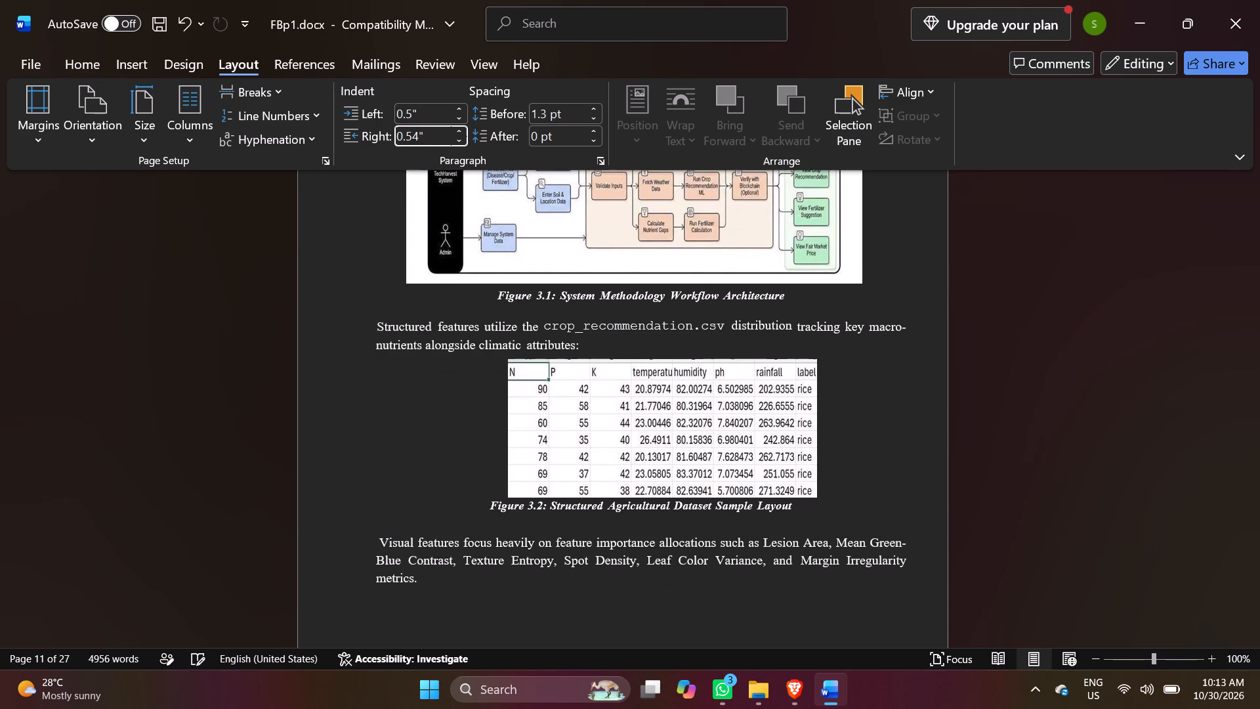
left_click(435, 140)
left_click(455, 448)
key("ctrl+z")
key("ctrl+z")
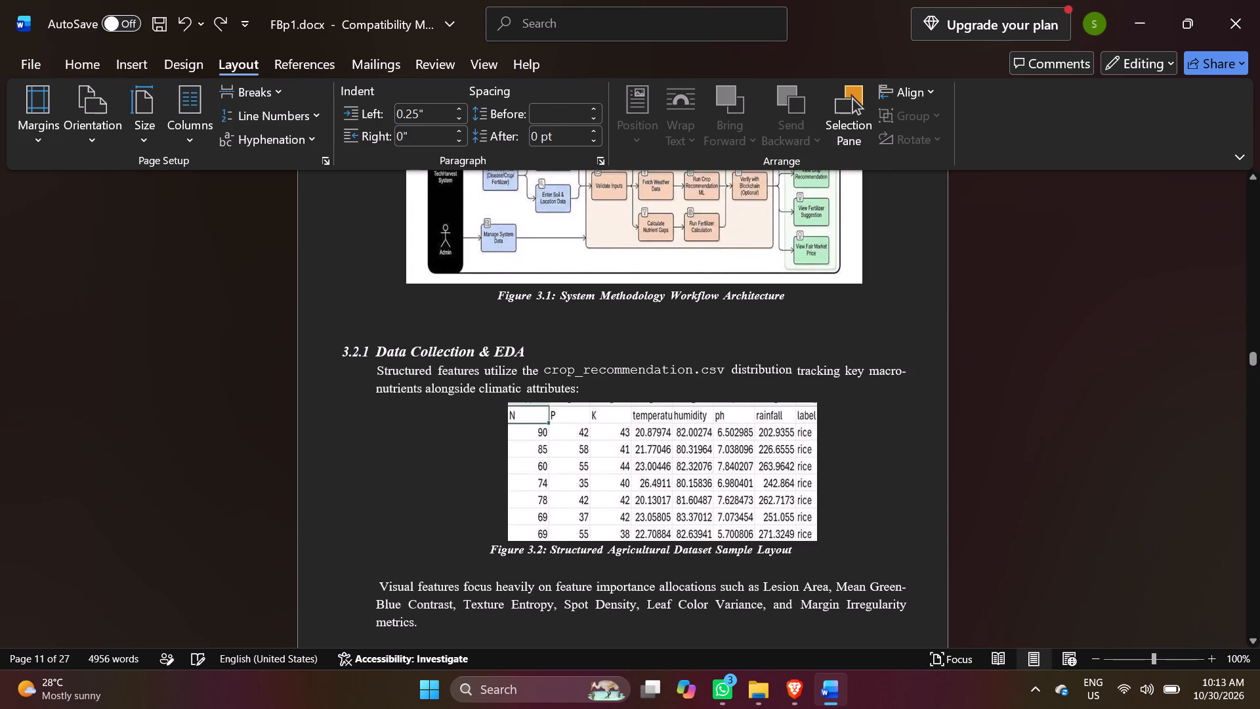
Set the "3.2.1 Data Collection & EDA" heading and the blank line above it to a 0.25" left and 0.3" right indent.
left_click(430, 113)
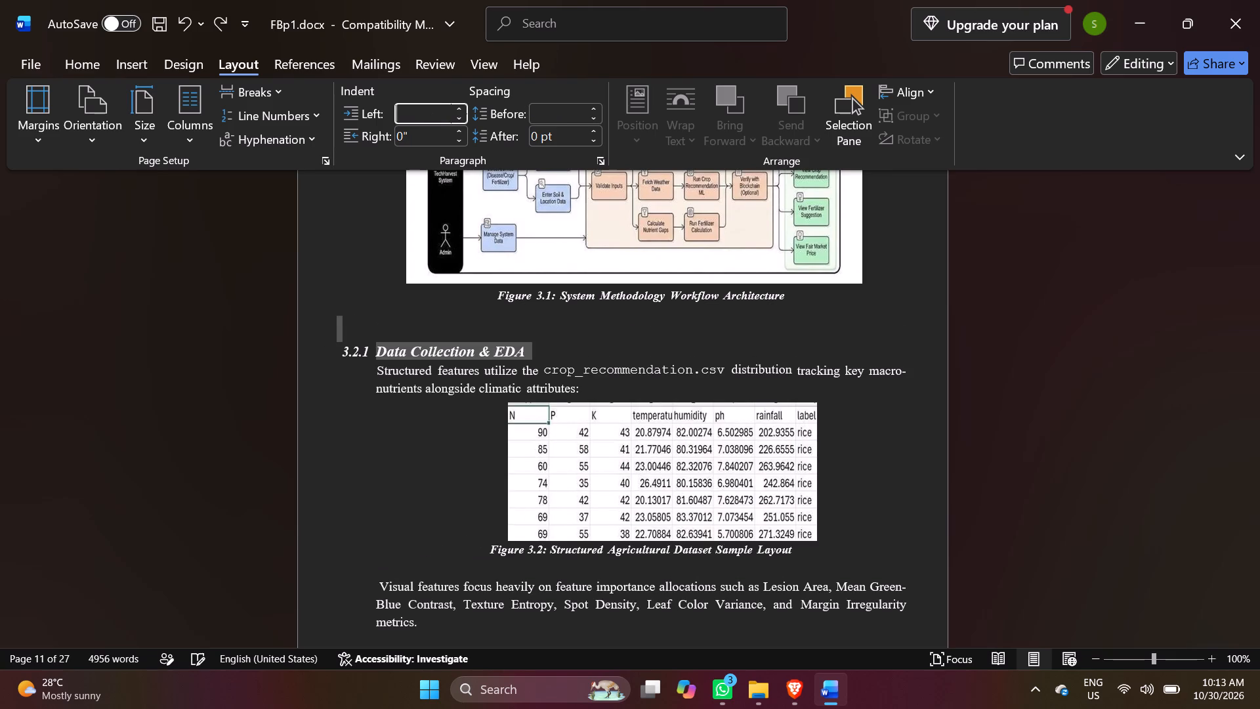
type("0.25")
key("Return")
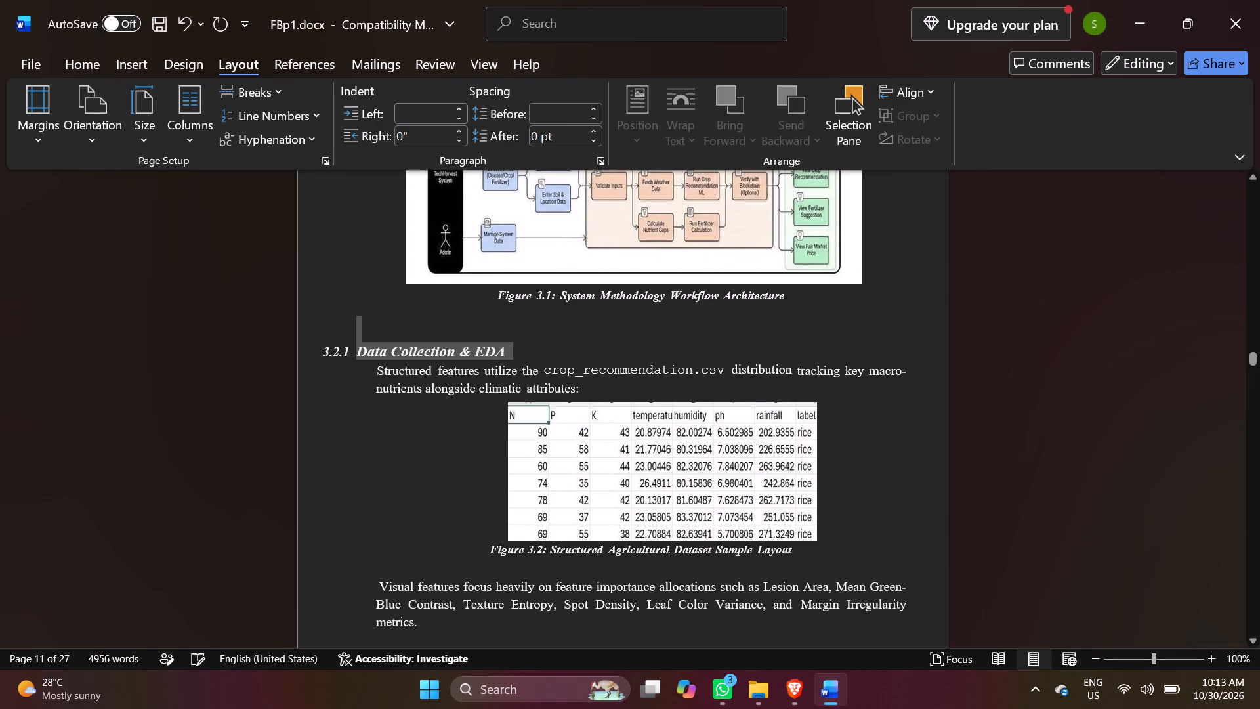
left_click(425, 140)
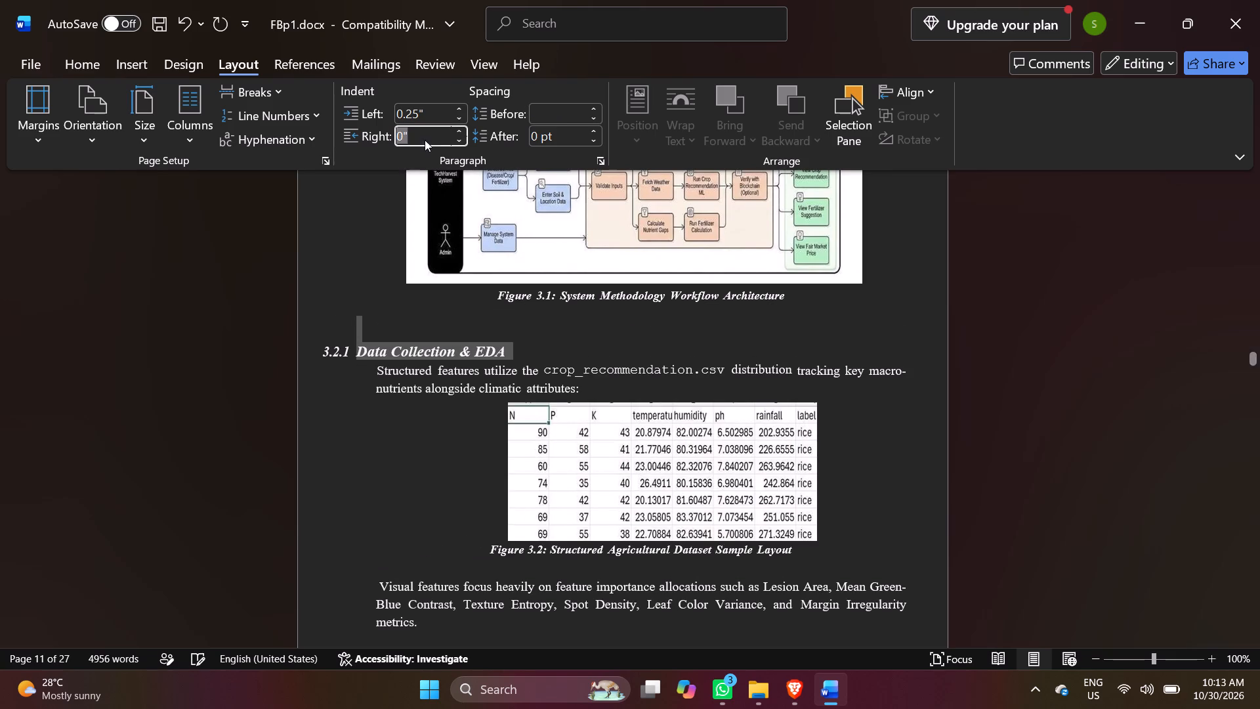
key("BackSpace")
type("0.3")
key("Return")
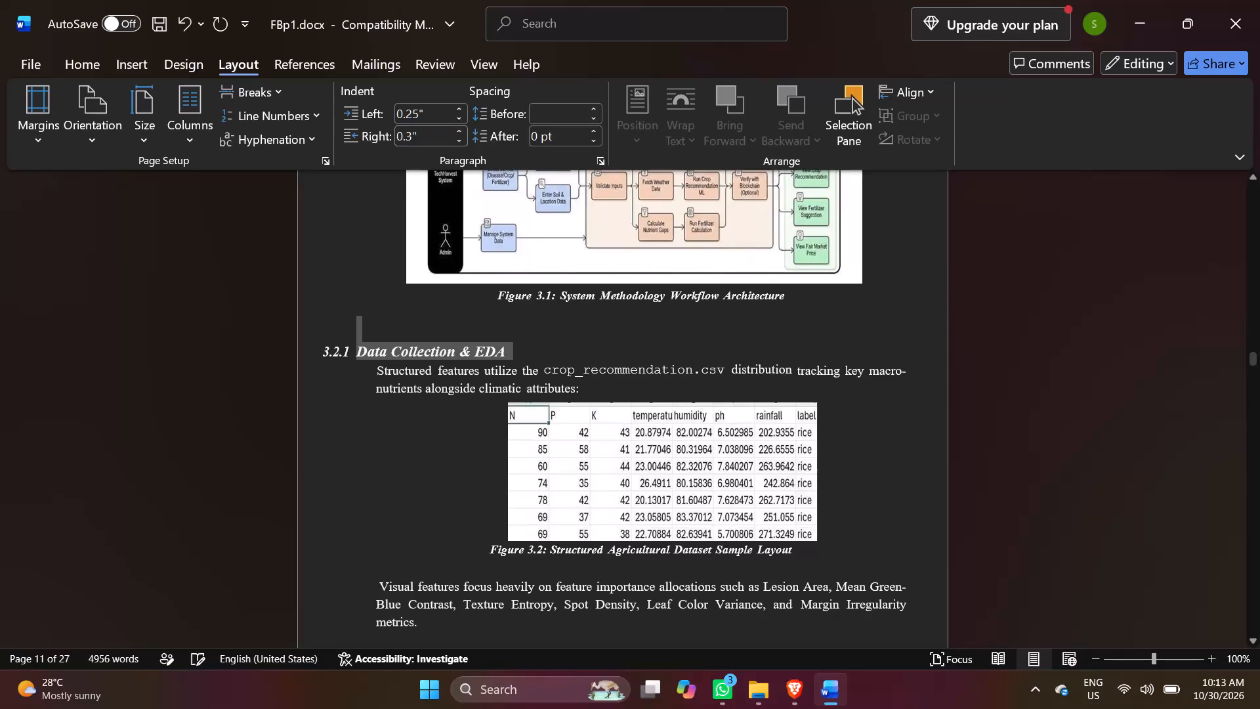
left_click(458, 505)
Replace the "3.2.1" number of the "Data Collection & EDA" heading with leading spaces that align it with the paragraph below.
scroll(458, 505, "down", 1)
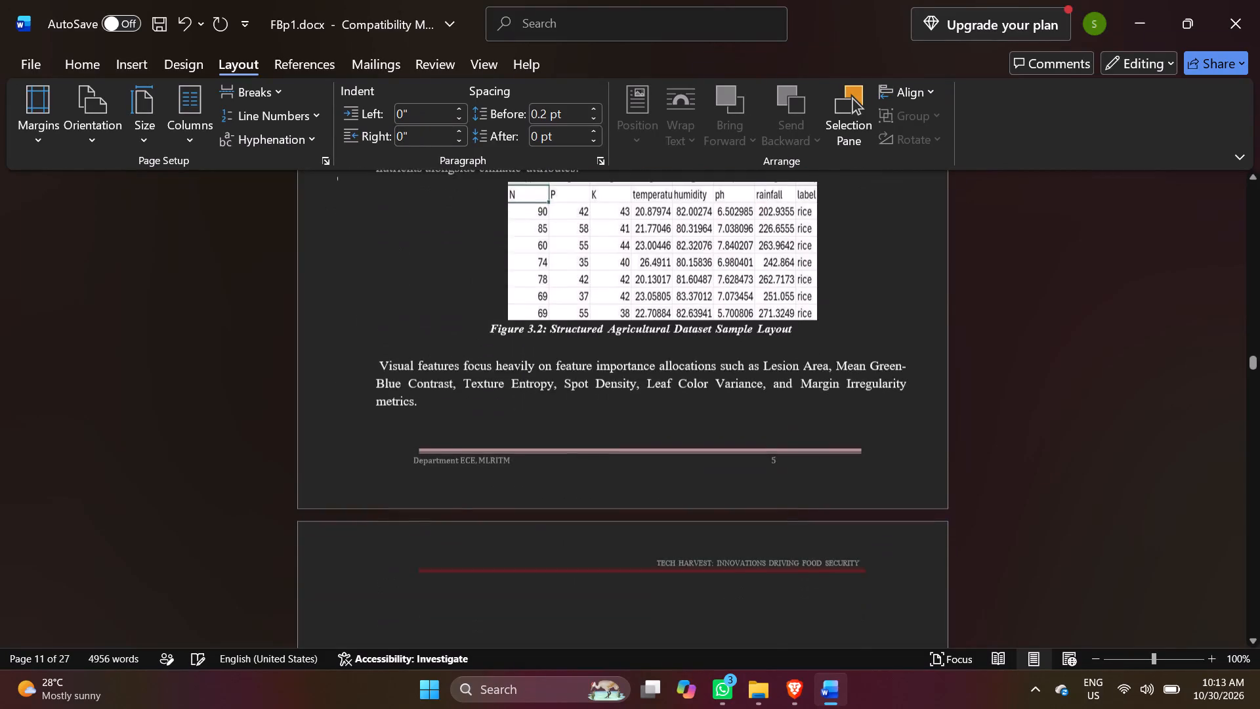
scroll(458, 505, "down", 1)
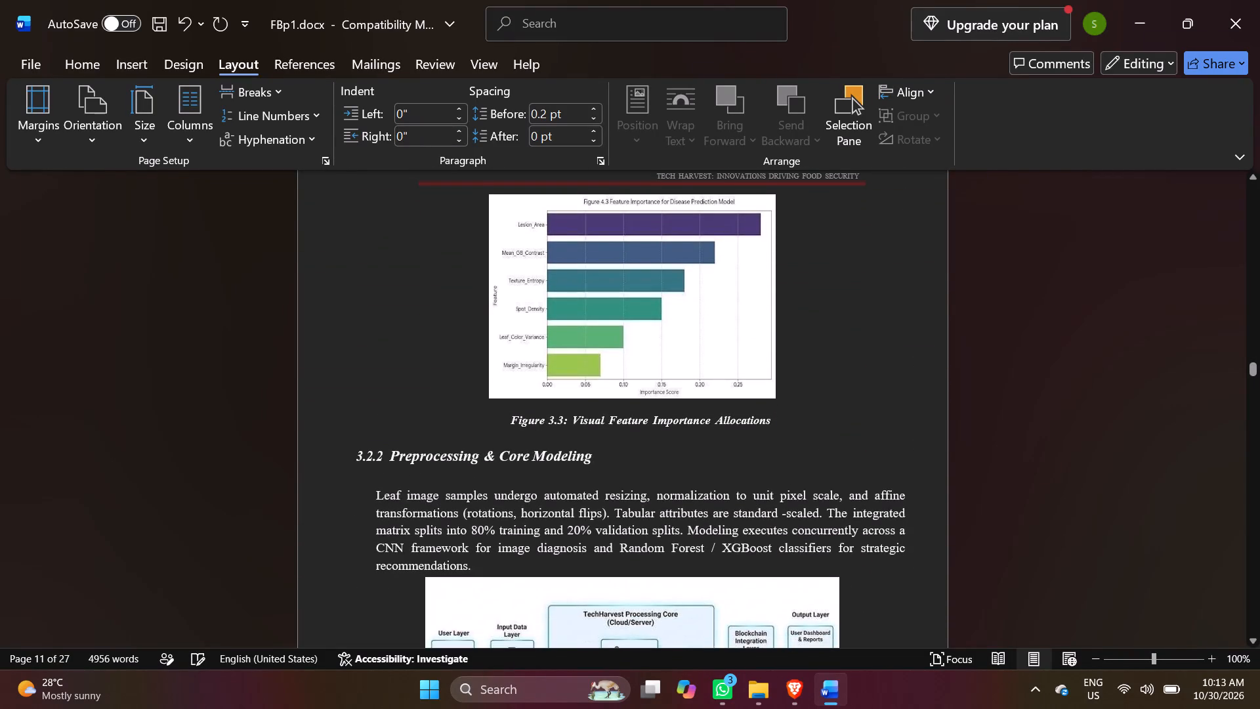
scroll(458, 505, "up", 2)
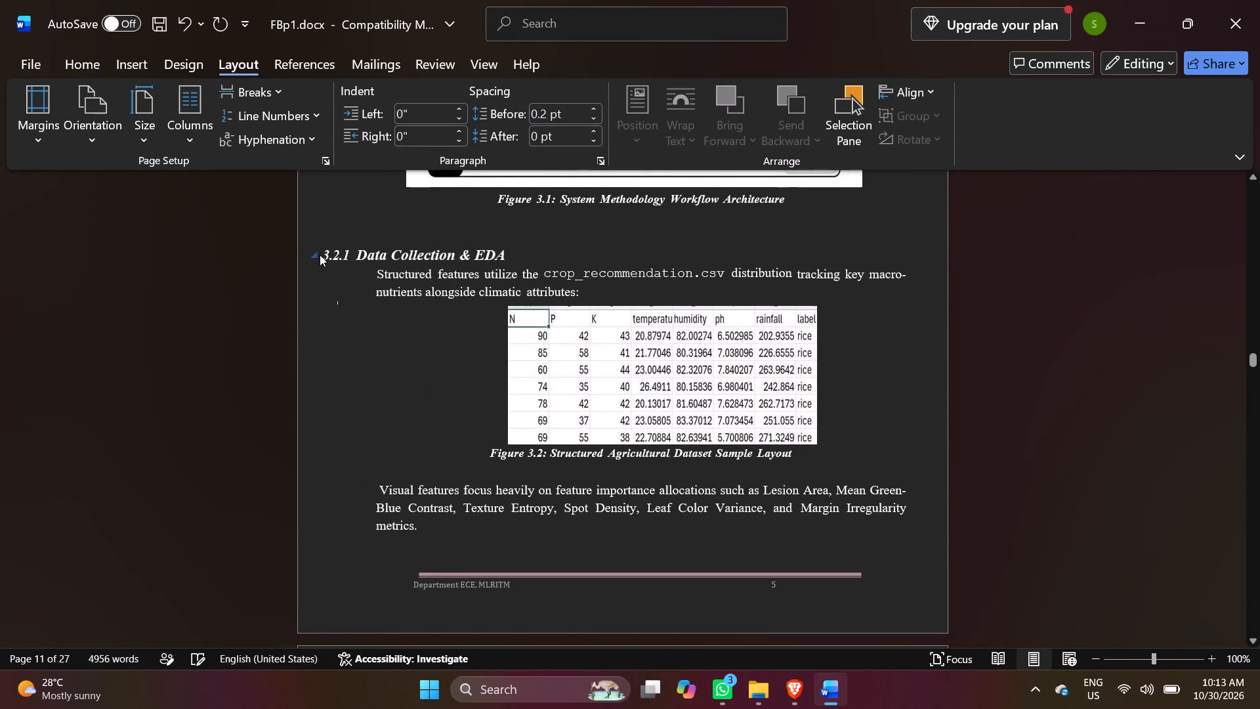
left_click(325, 254)
key("space")
key("space")
key("space")
key("space")
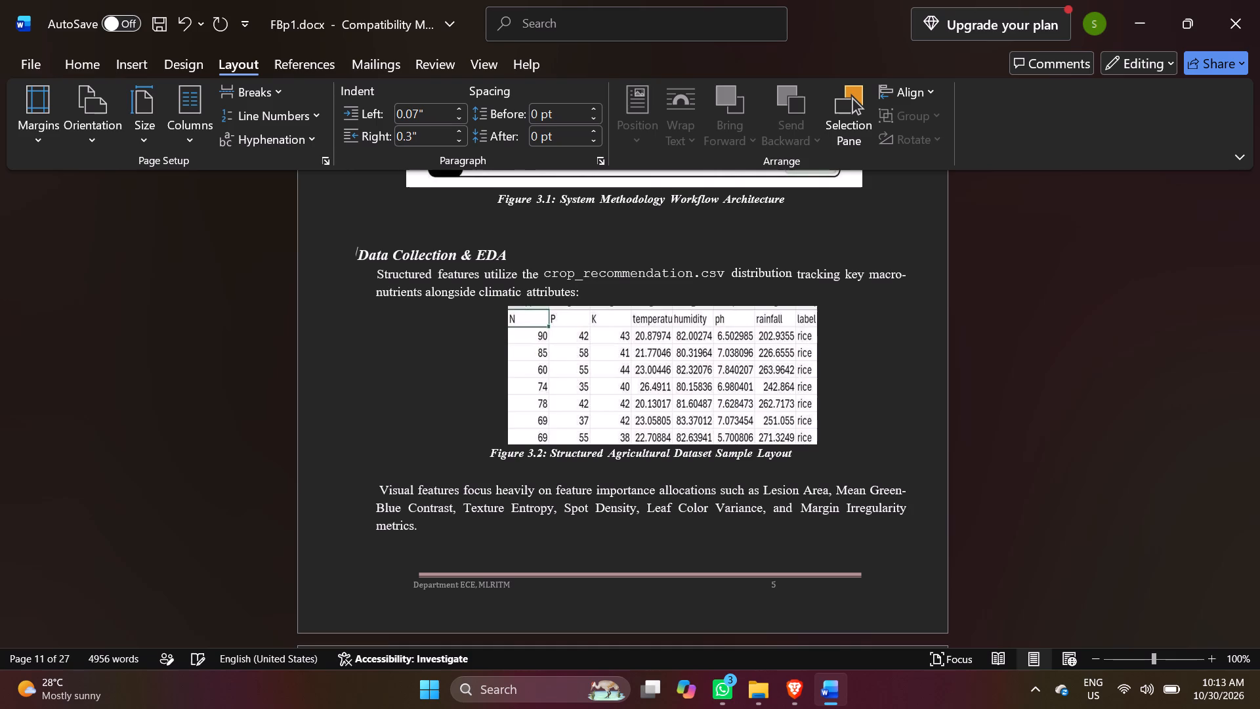
key("space")
key("space")
key("space")
key("space")
key("space")
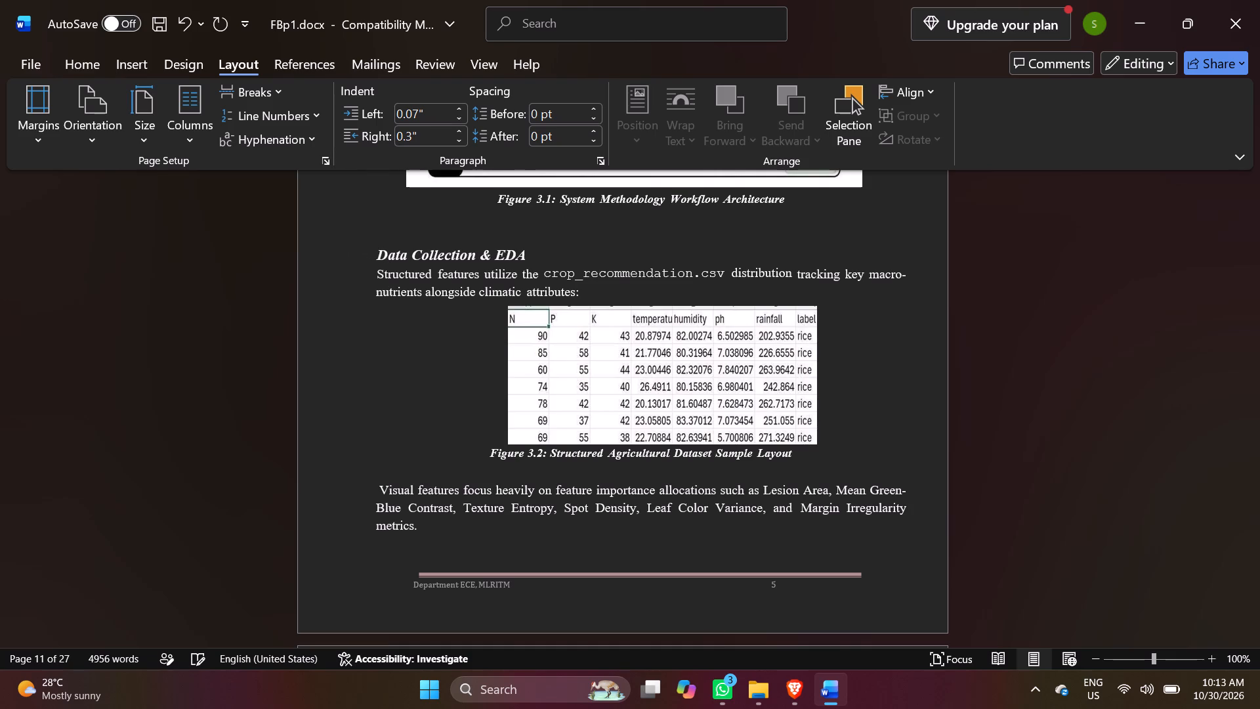
key("BackSpace")
key("space")
key("space")
key("BackSpace")
Examine the headings of sections 3.2.1 and 3.2.2 for numbering and alignment.
scroll(325, 254, "down", 2)
scroll(325, 254, "up", 1)
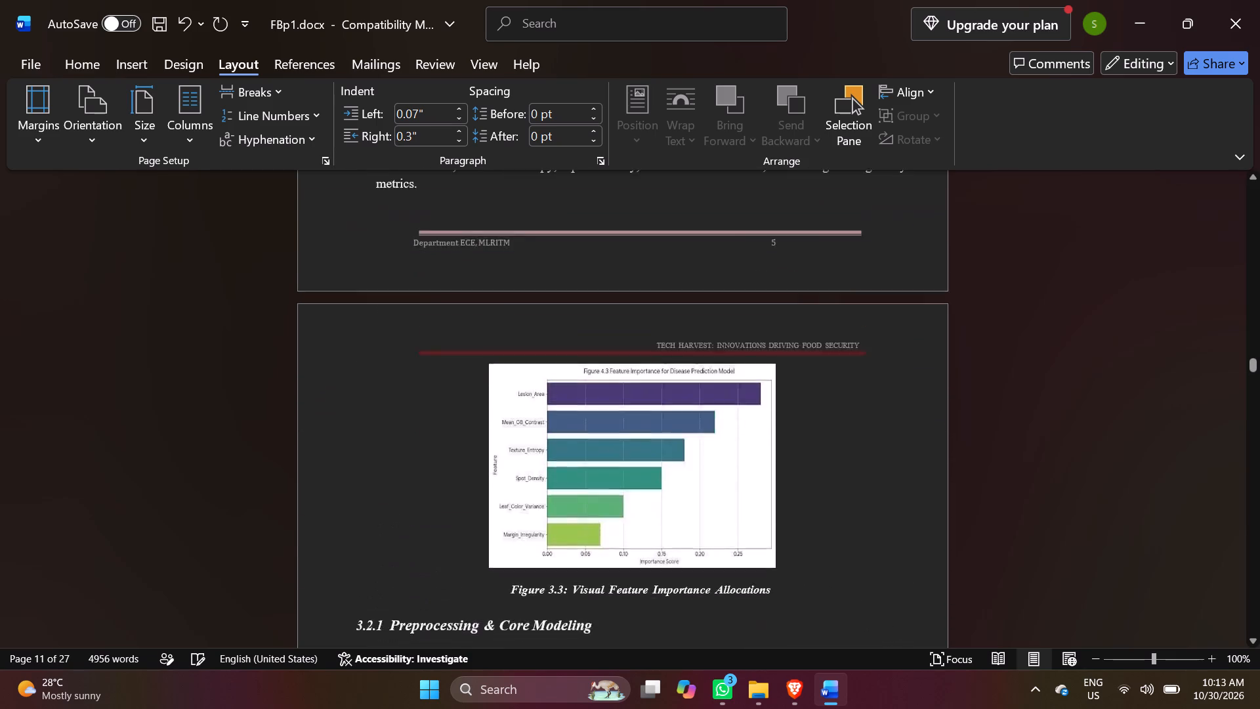
scroll(325, 254, "up", 1)
scroll(371, 406, "down", 1)
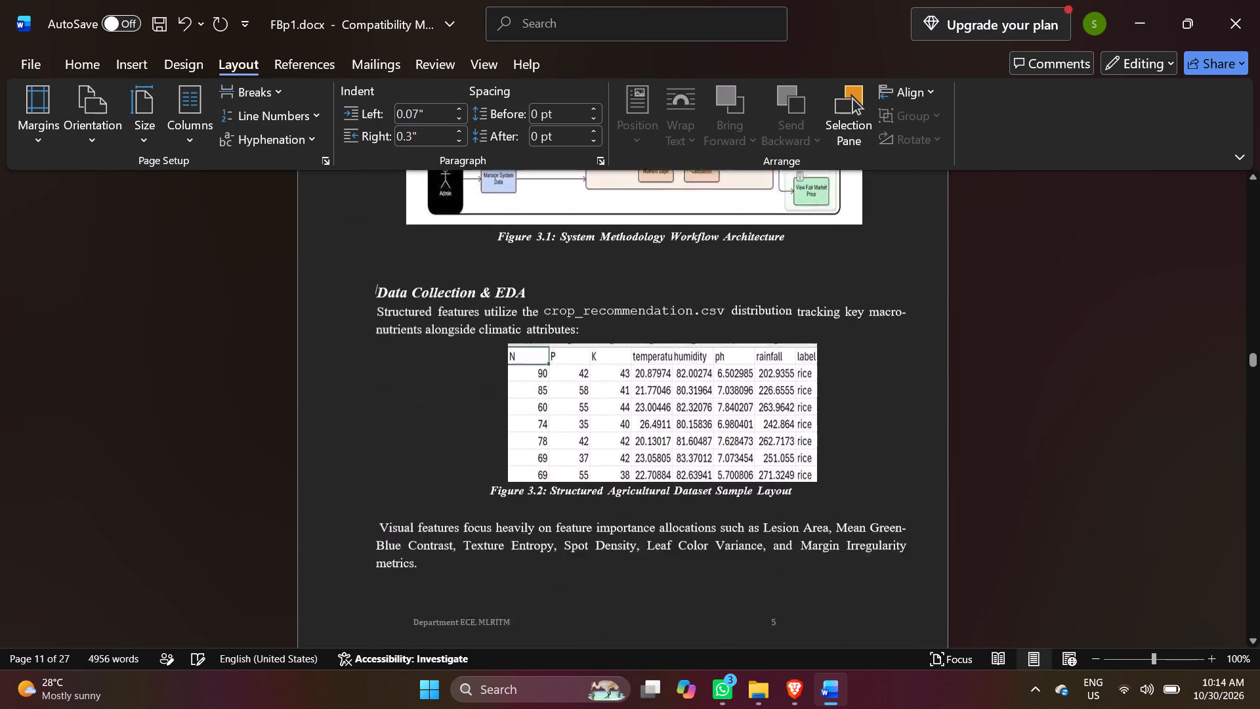
scroll(371, 406, "down", 1)
scroll(371, 406, "up", 1)
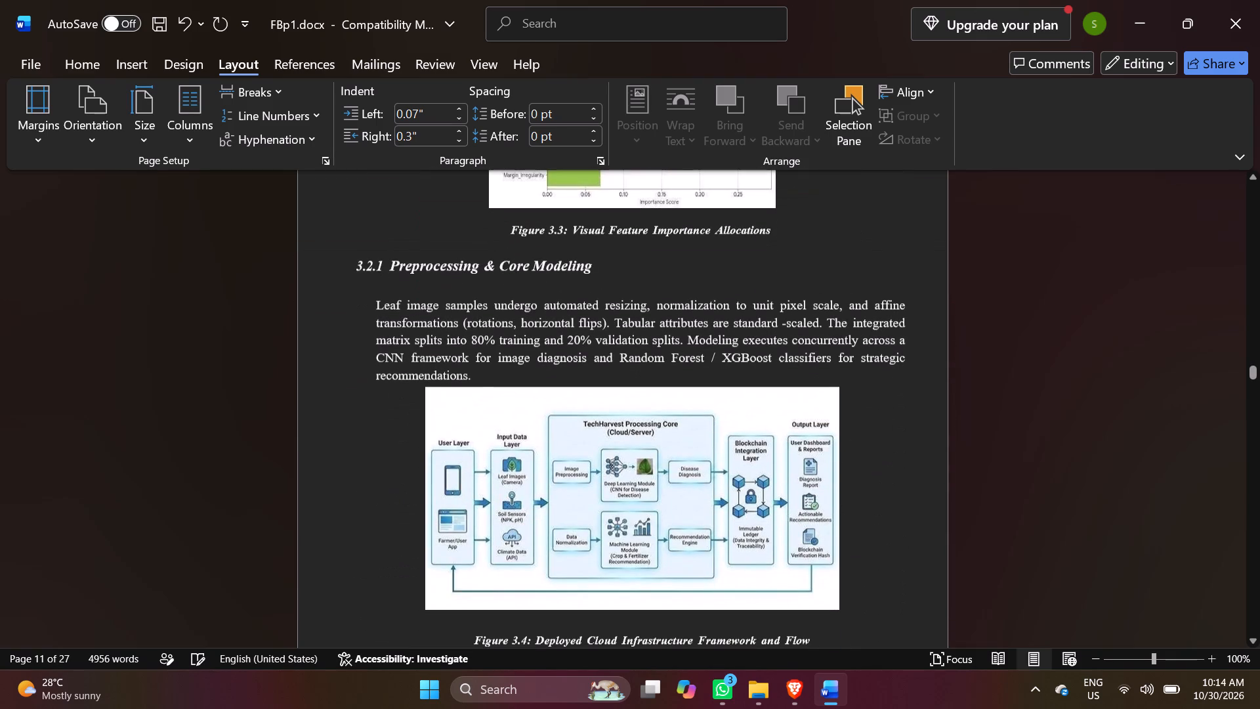
scroll(371, 406, "up", 2)
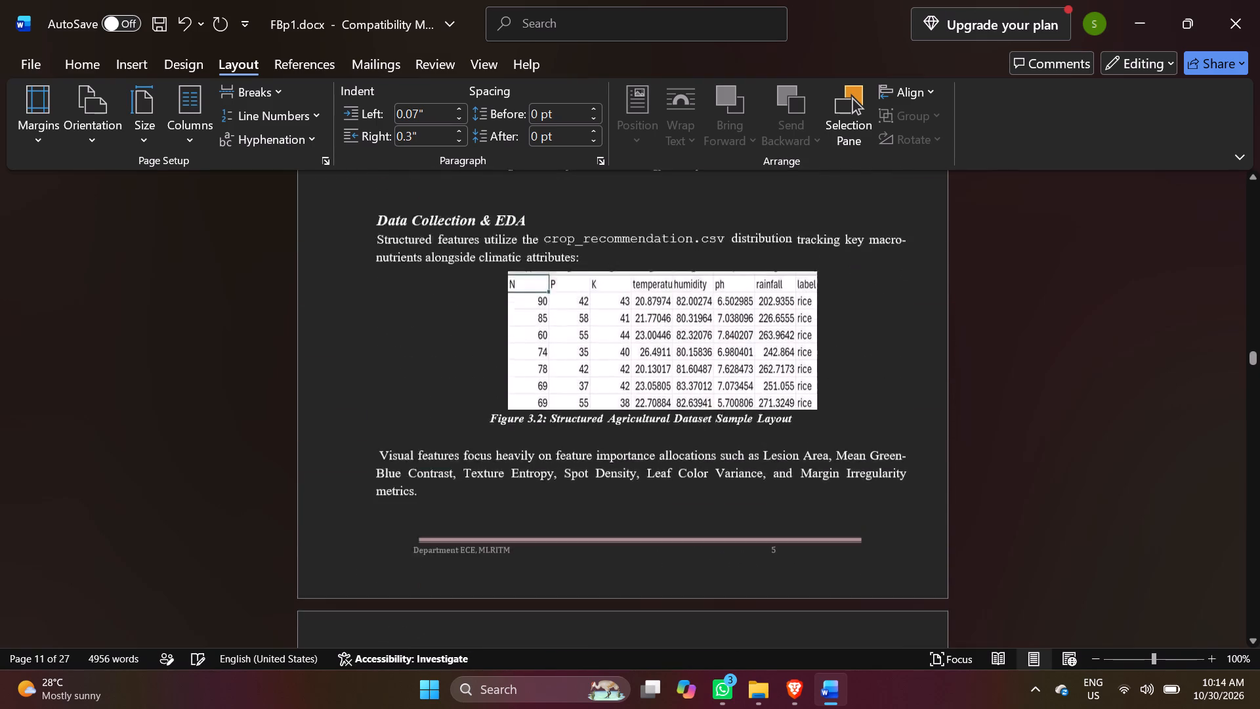
scroll(371, 406, "up", 1)
Save the report document.
key("ctrl+s")
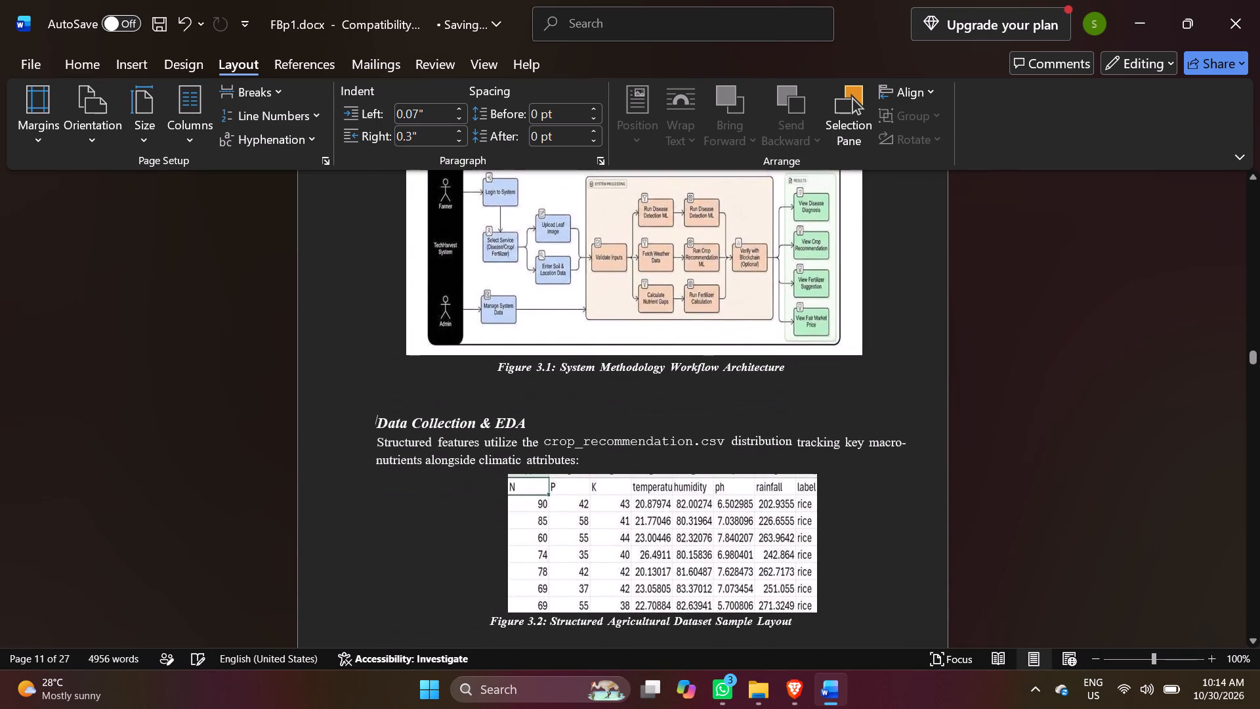
Examine the layout and indents from the "Data Collection & EDA" section through the end of the existing technologies chapter.
left_click(377, 421)
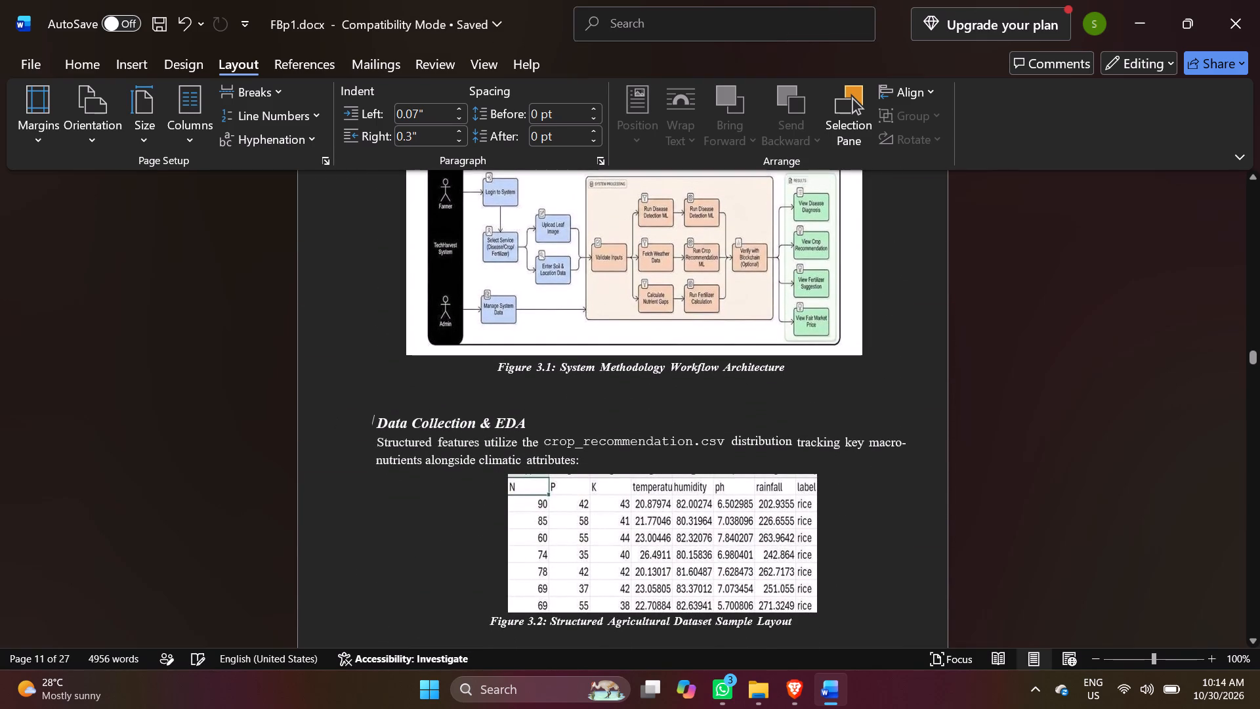
scroll(402, 451, "down", 1)
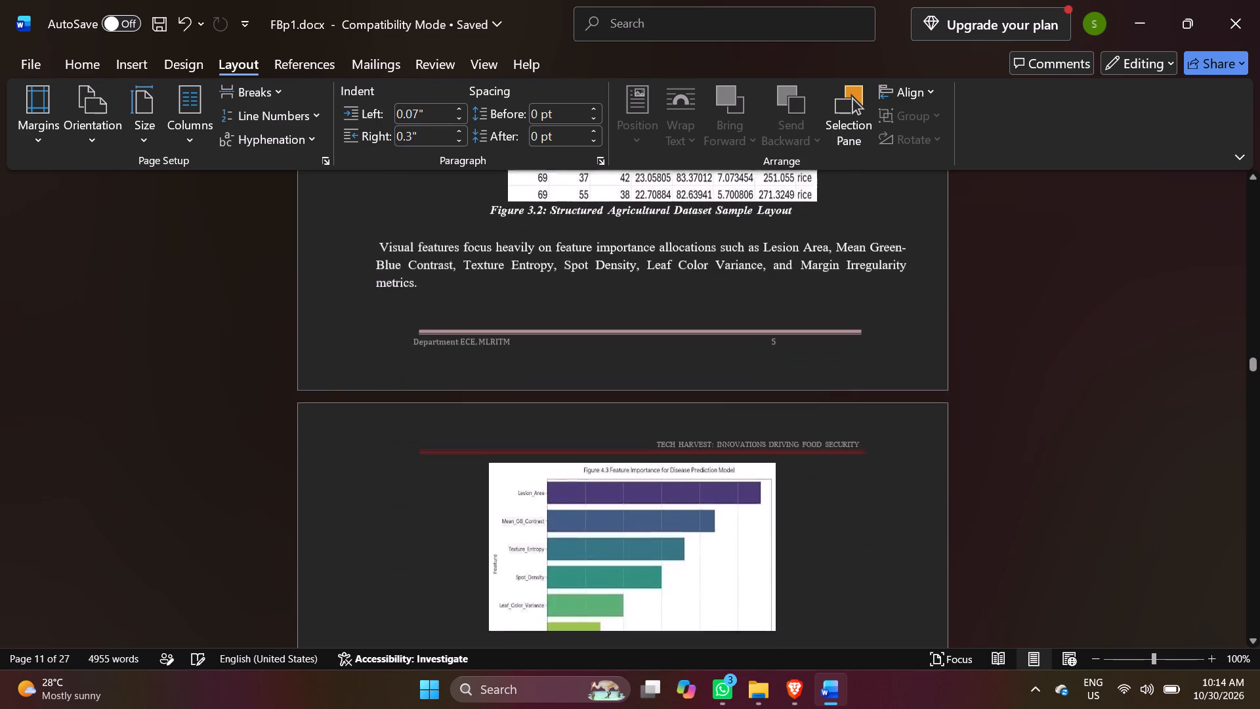
scroll(402, 451, "down", 2)
scroll(402, 451, "up", 1)
scroll(402, 451, "down", 1)
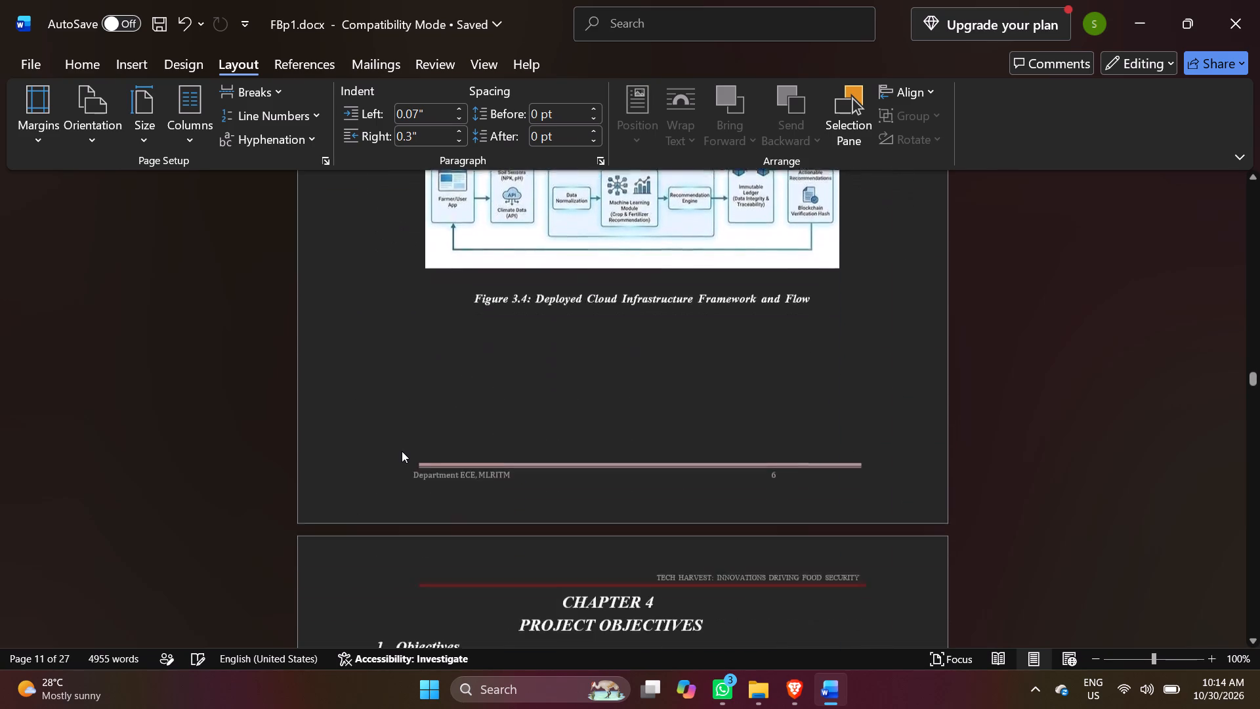
scroll(402, 451, "down", 2)
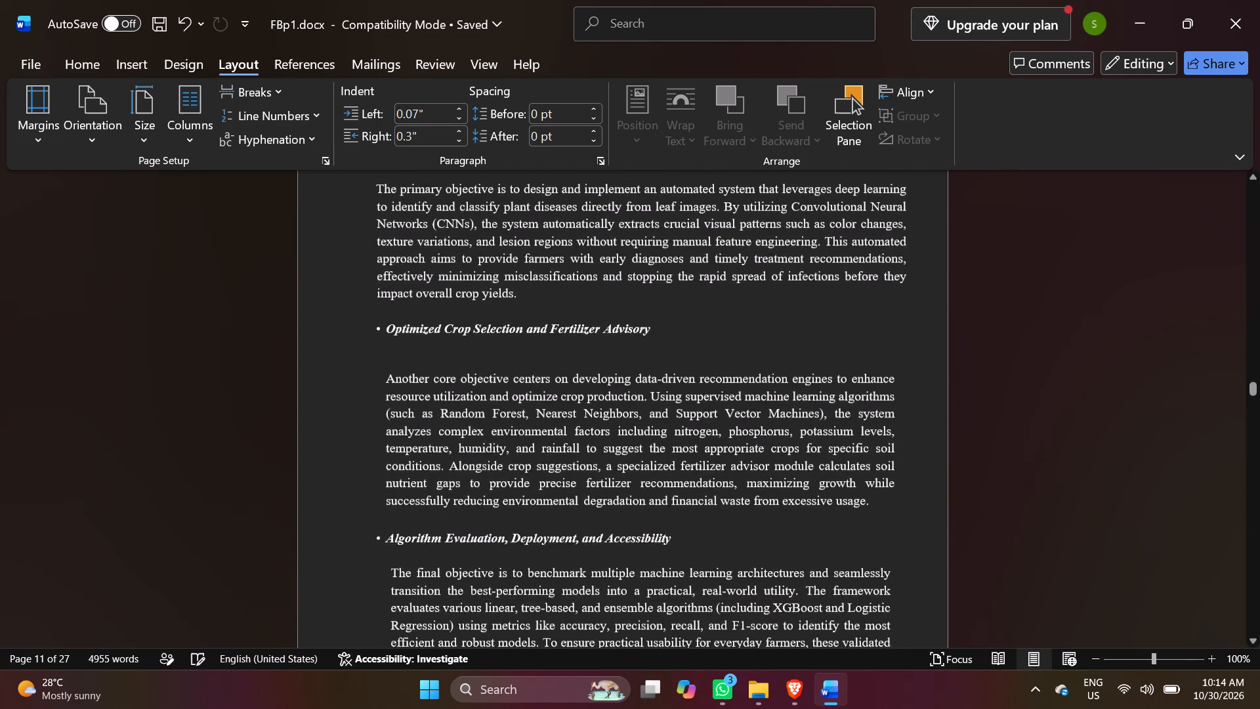
scroll(402, 451, "down", 1)
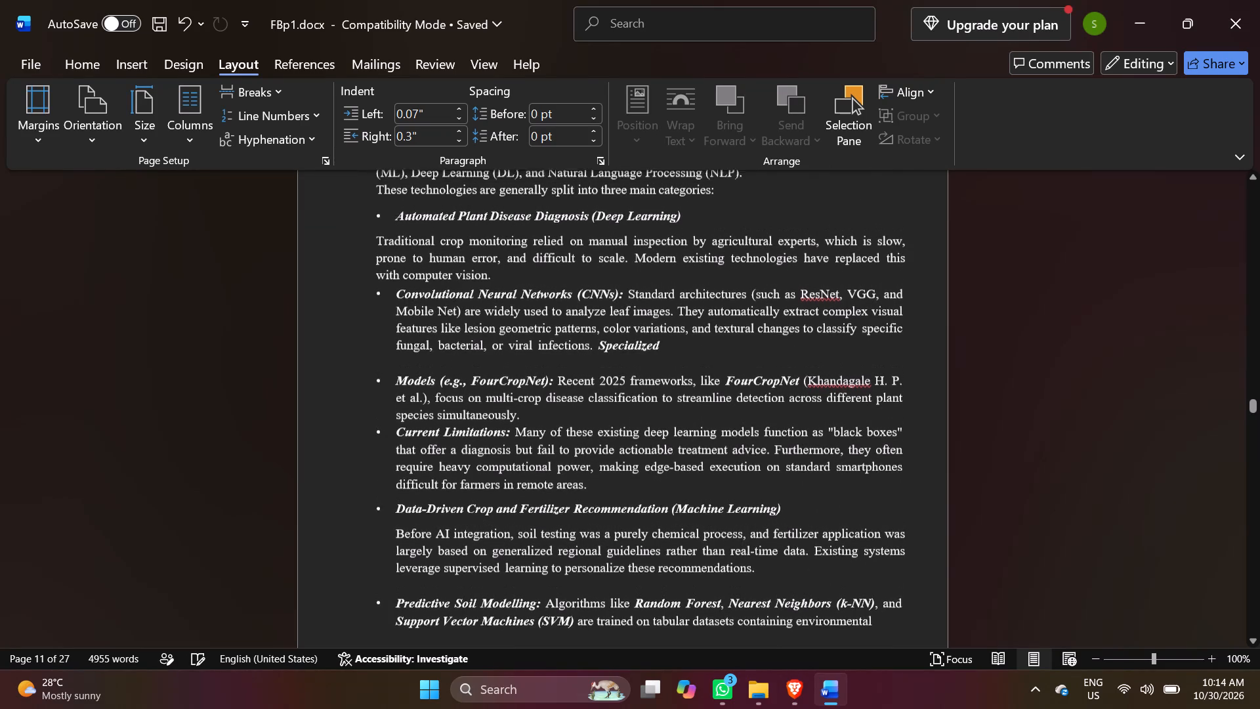
scroll(402, 451, "down", 1)
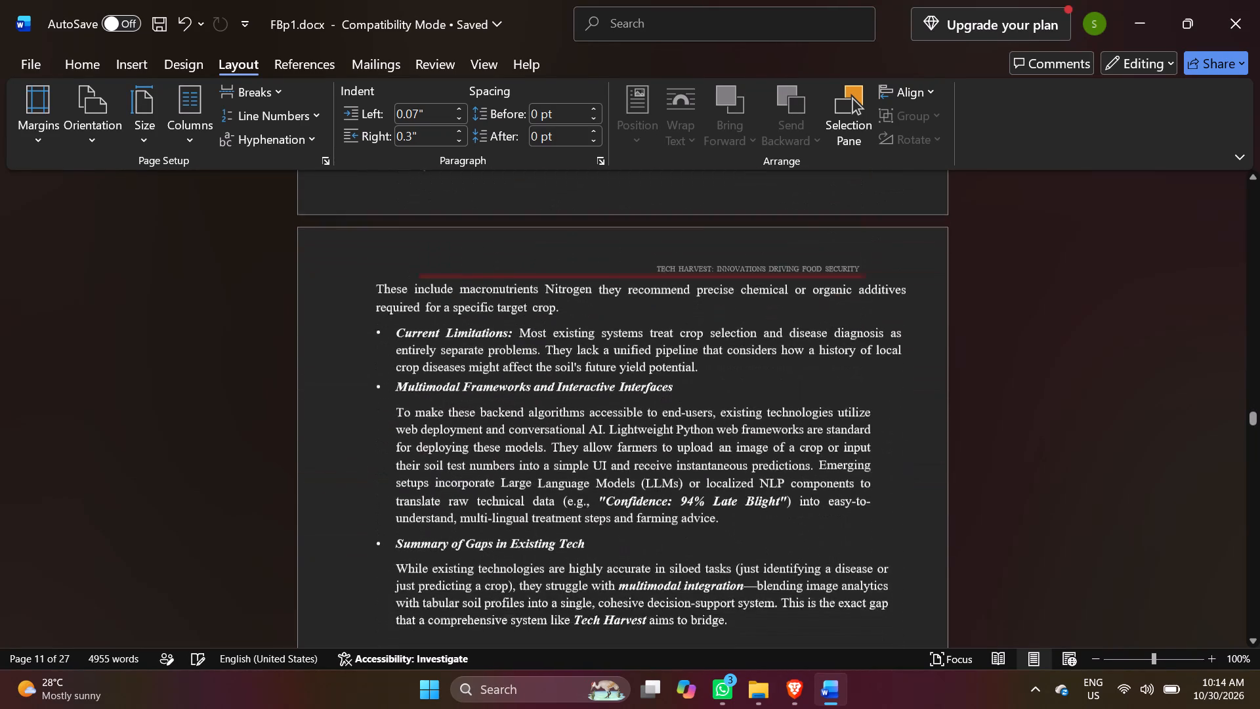
scroll(402, 451, "down", 1)
scroll(402, 451, "up", 1)
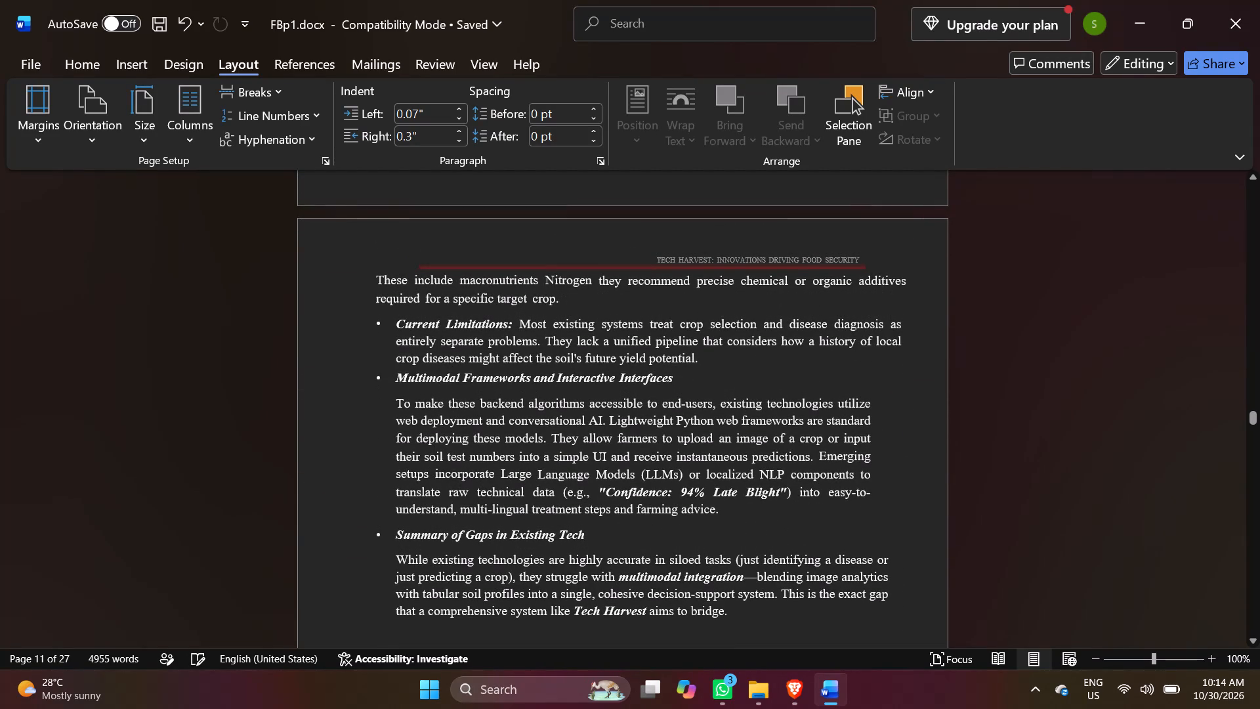
Set a 0.25" left and 0.3" right indent for the text from "These include macronutrients" through the "Summary of Gaps in Existing Tech" paragraph.
left_click_drag(747, 610, 734, 609)
left_click_drag(734, 609, 400, 350)
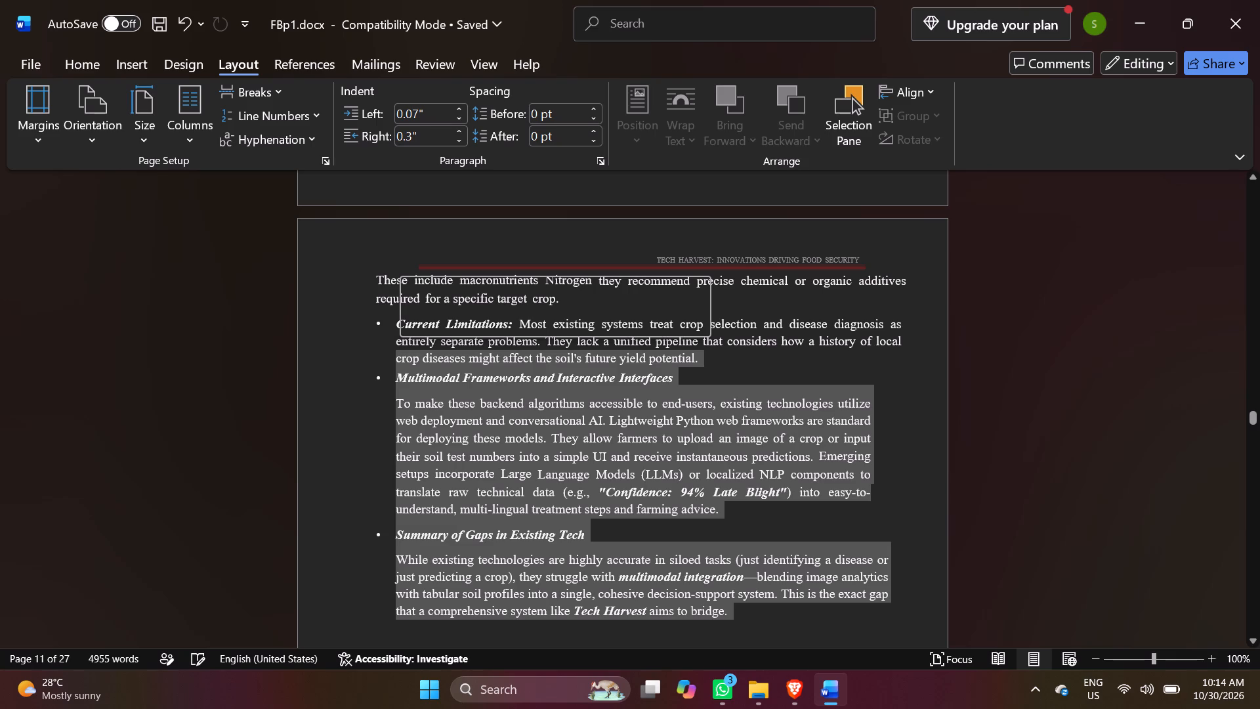
left_click(399, 340)
left_click_drag(375, 276, 379, 280)
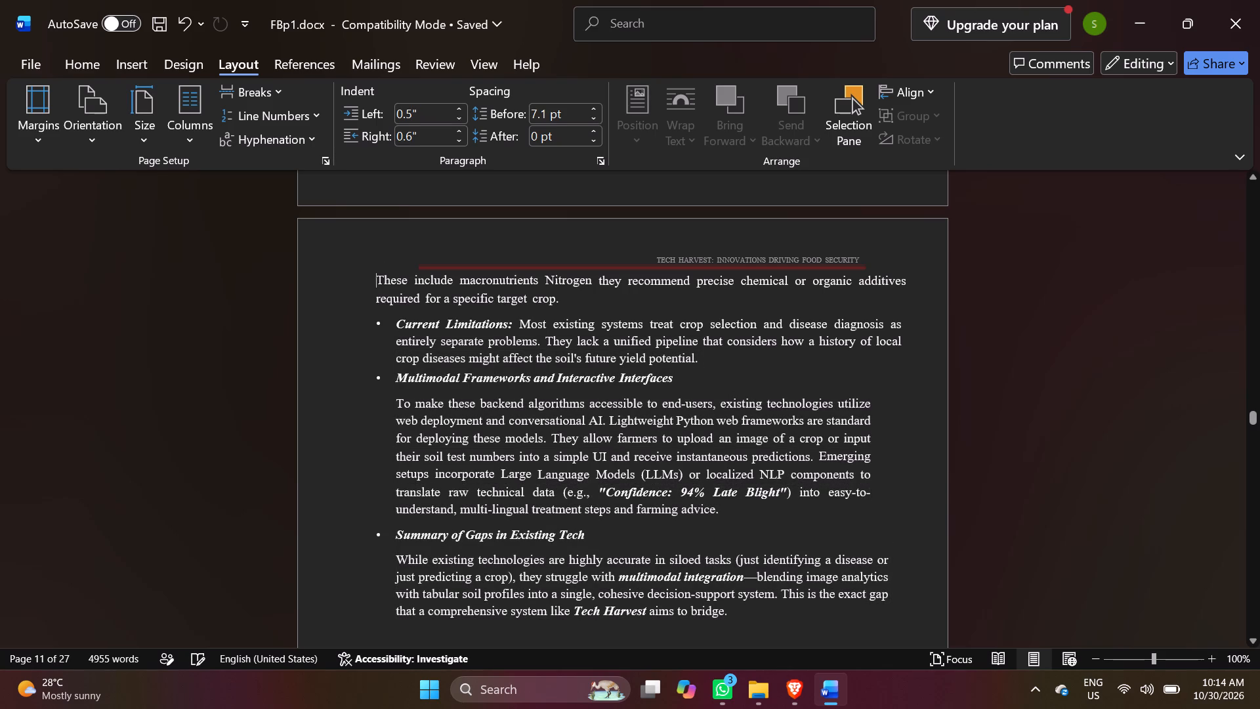
left_click_drag(379, 280, 749, 605)
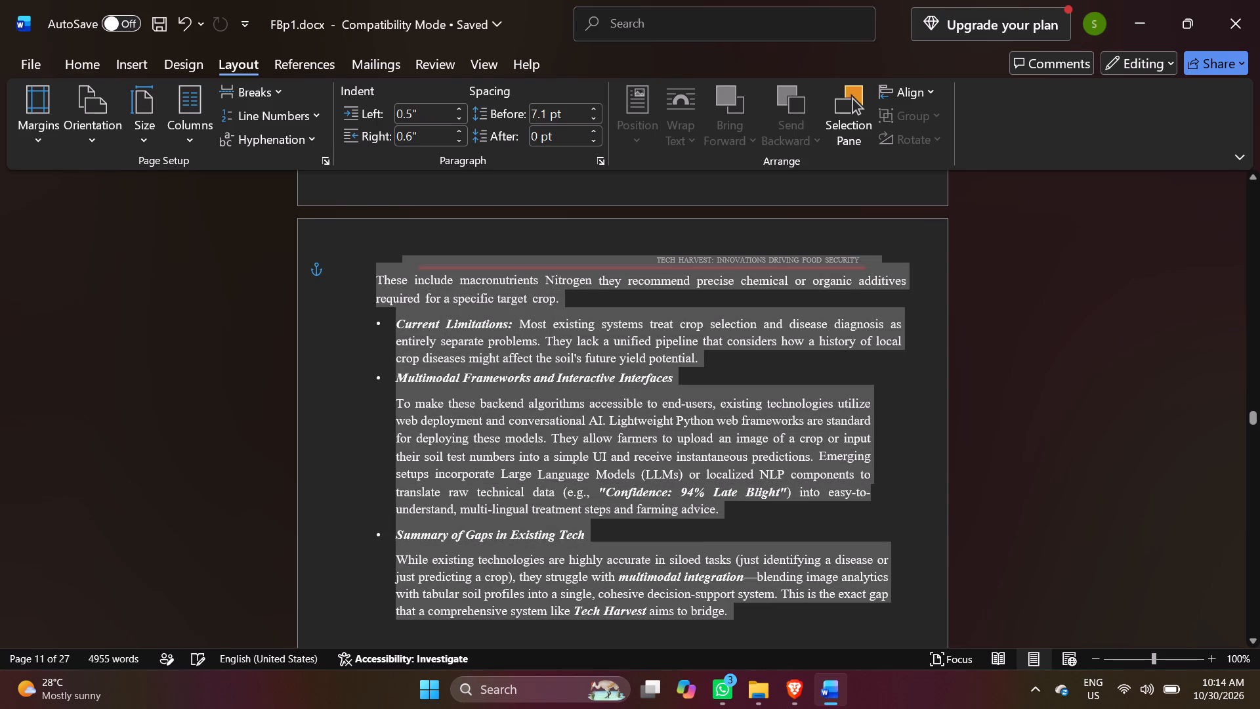
left_click_drag(749, 605, 749, 611)
left_click(432, 113)
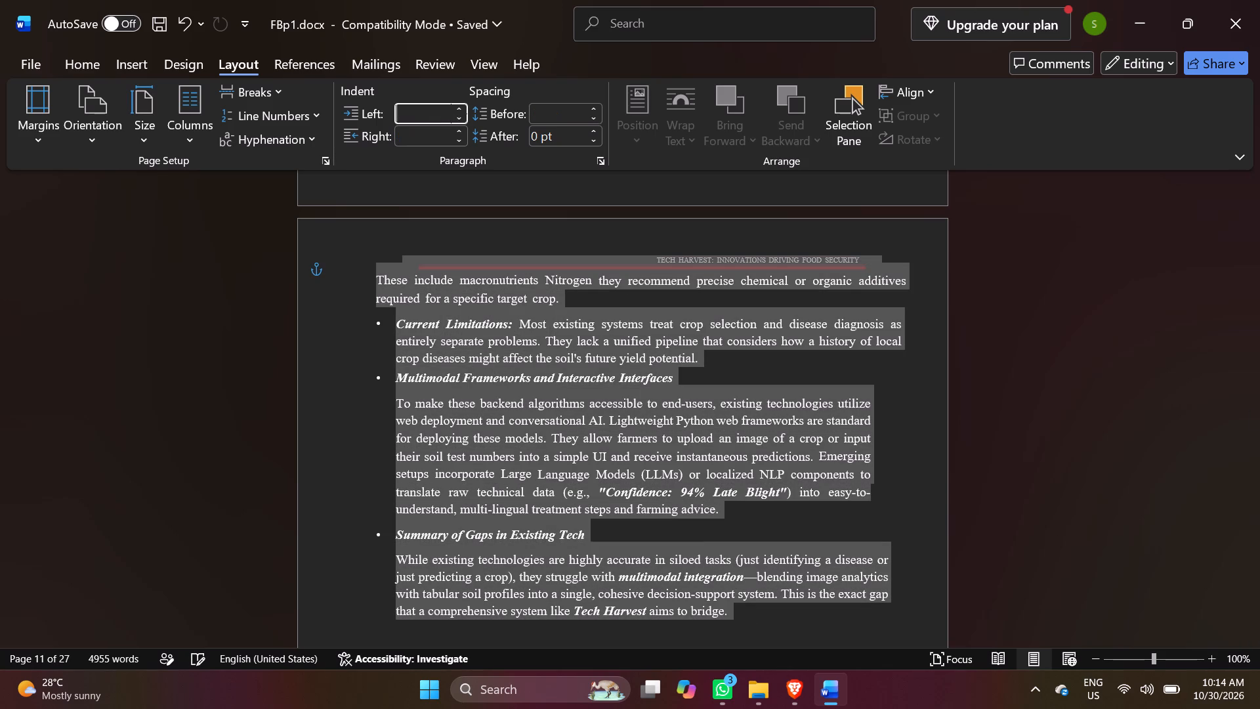
left_click(432, 113)
left_click(432, 113)
type("0.25")
key("Return")
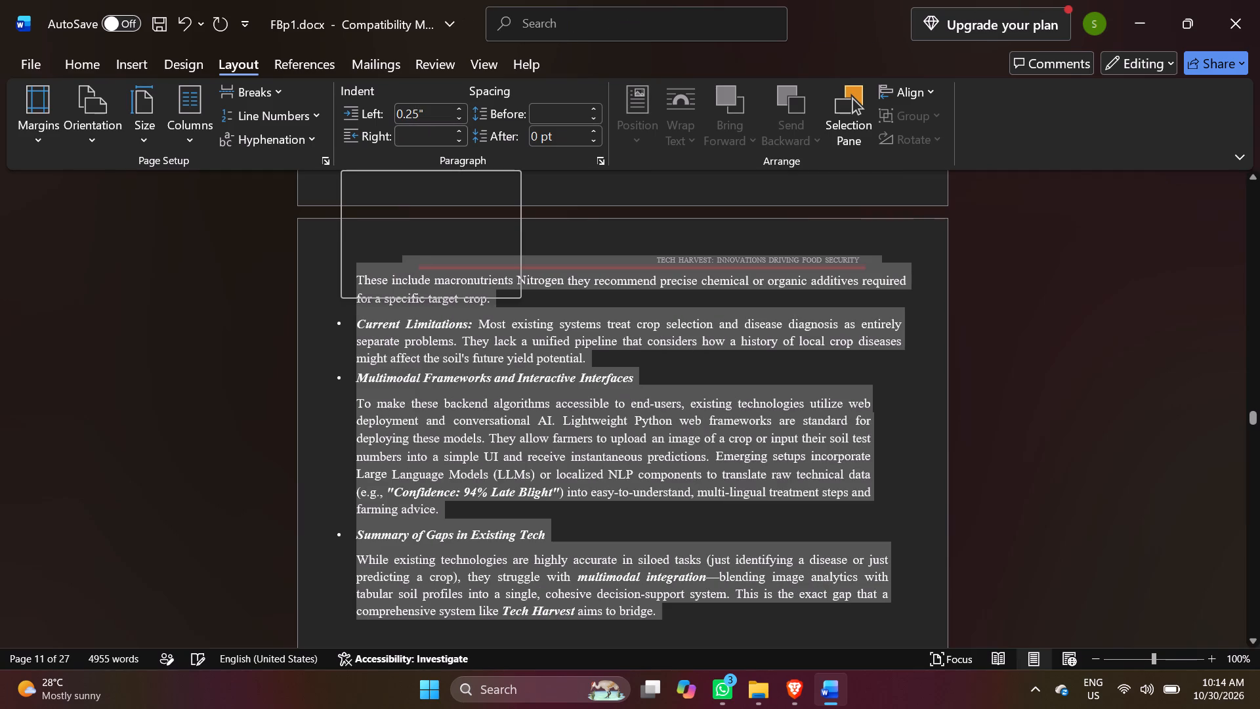
left_click(419, 139)
type("0.3")
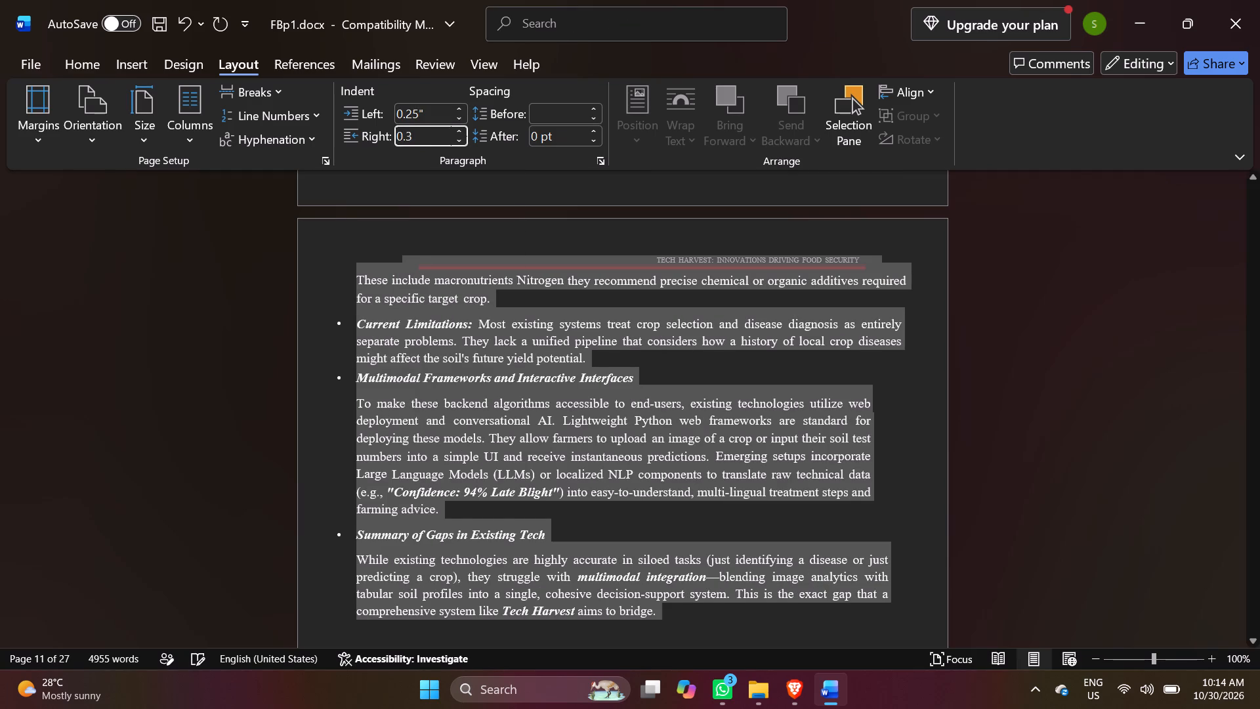
key("Return")
left_click(547, 633)
Set the left indent of the "Technologies" heading in Chapter 6 to 0.25".
scroll(547, 633, "down", 2)
scroll(547, 633, "up", 1)
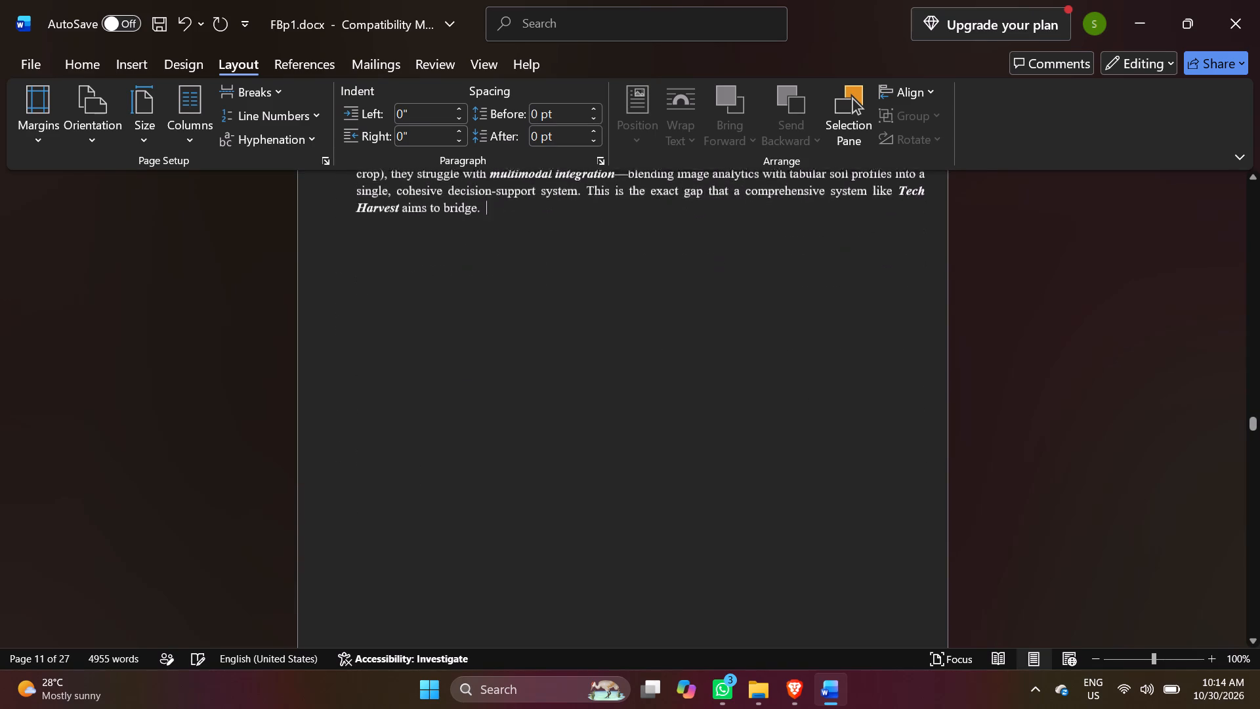
scroll(547, 633, "up", 1)
scroll(547, 633, "down", 2)
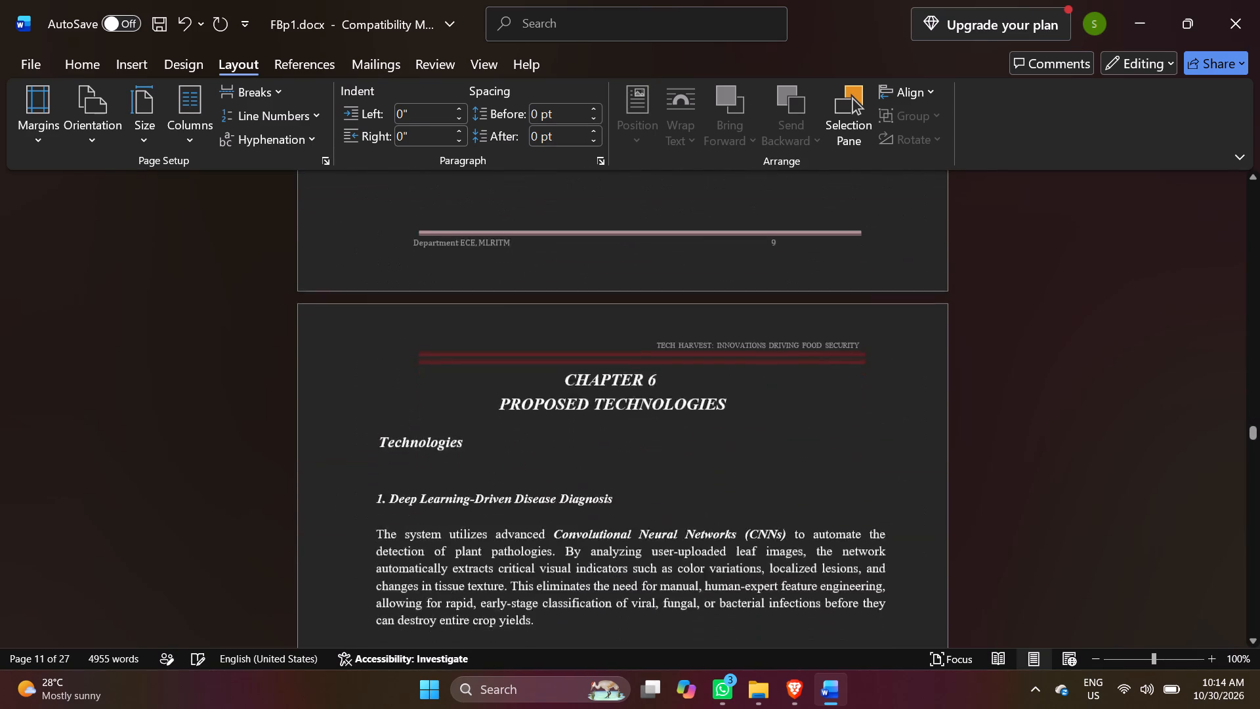
scroll(547, 633, "up", 1)
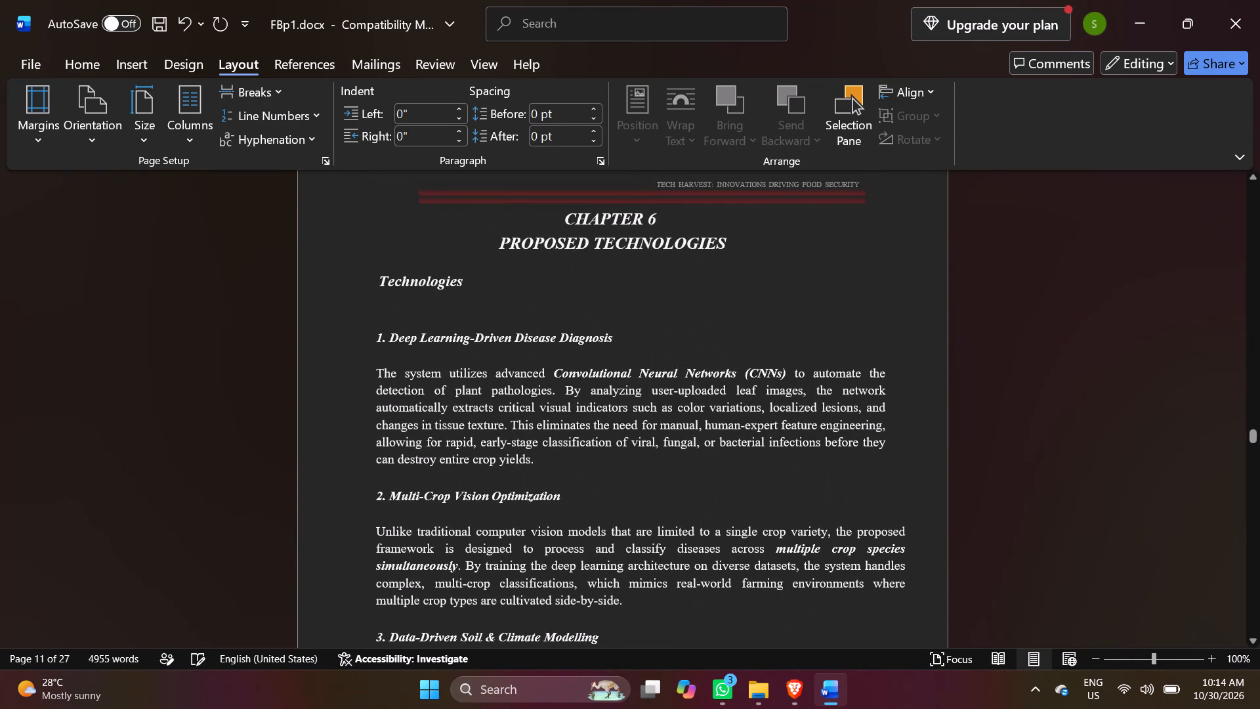
left_click_drag(379, 281, 431, 285)
left_click_drag(431, 285, 459, 286)
left_click(465, 290)
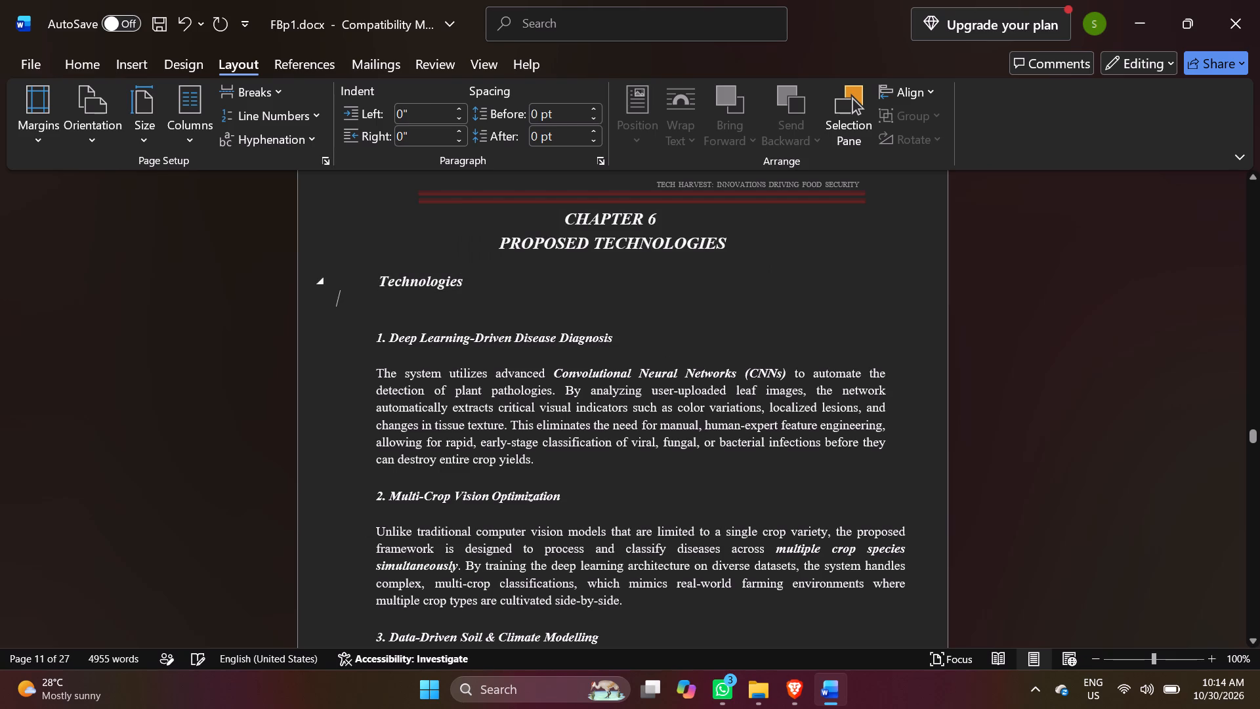
left_click_drag(467, 286, 398, 280)
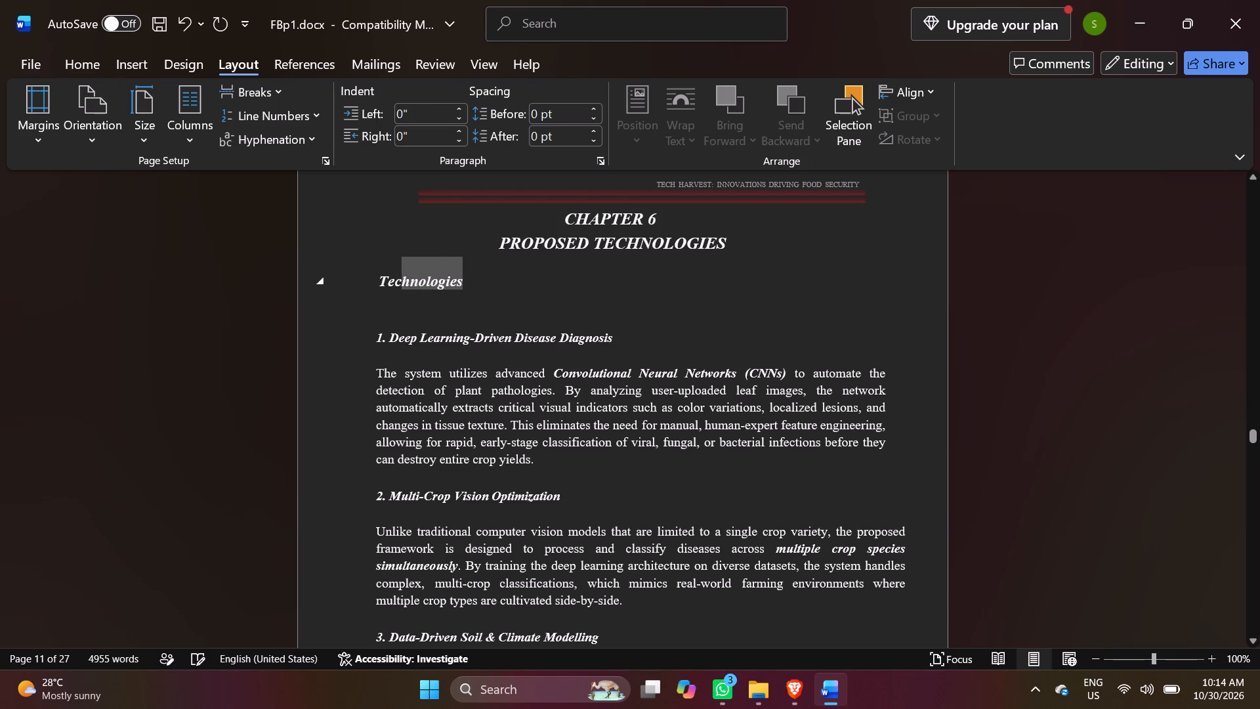
left_click_drag(398, 280, 378, 284)
left_click(427, 114)
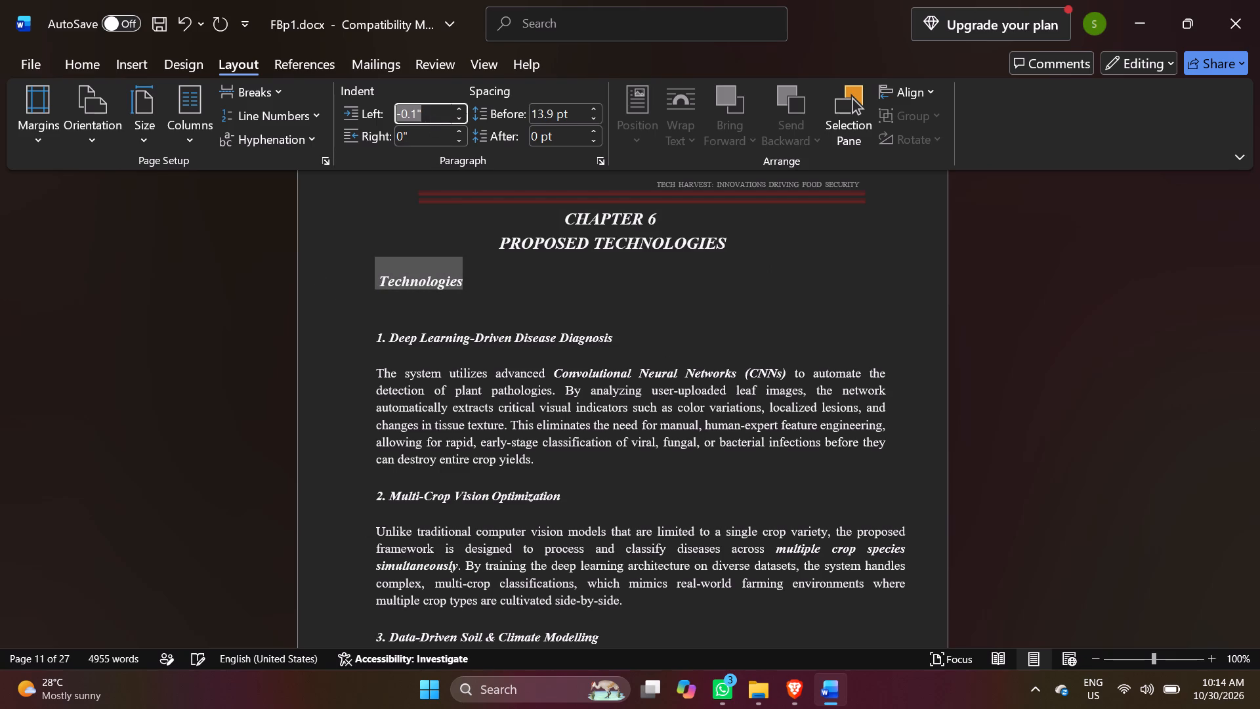
key("BackSpace")
type("0.25")
key("Return")
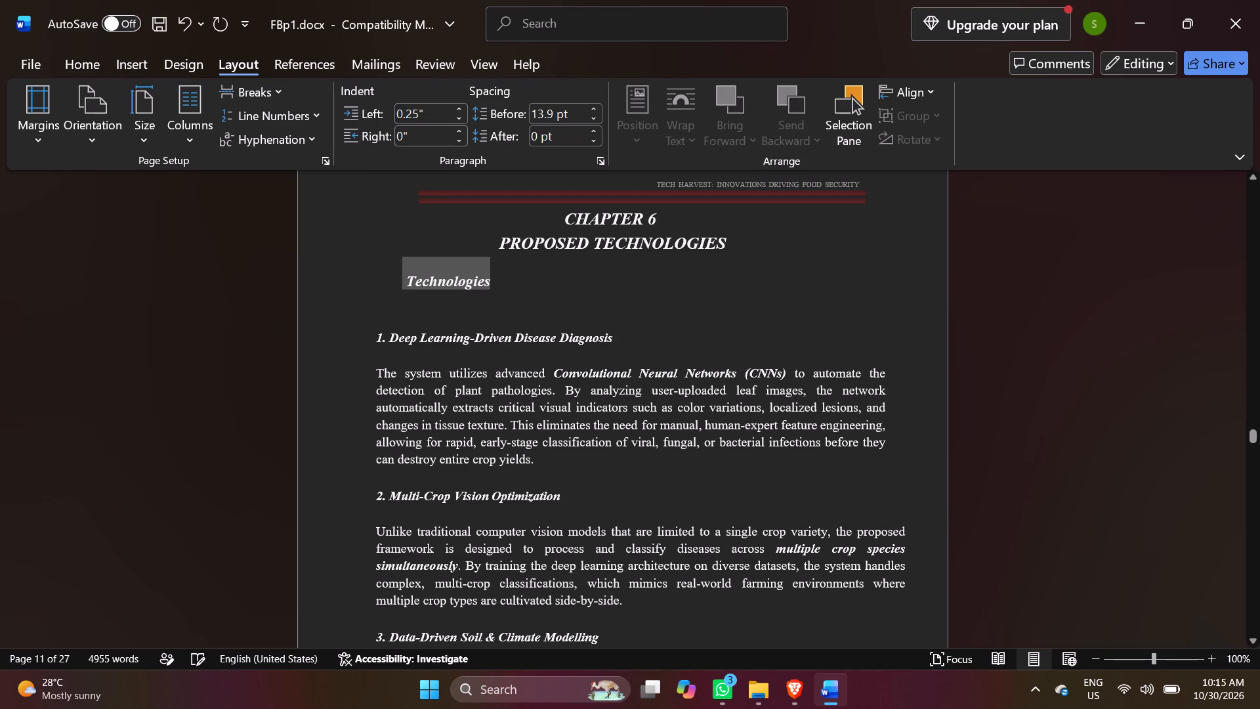
Delete the "Technologies" heading text under the Chapter 6 title.
key("BackSpace")
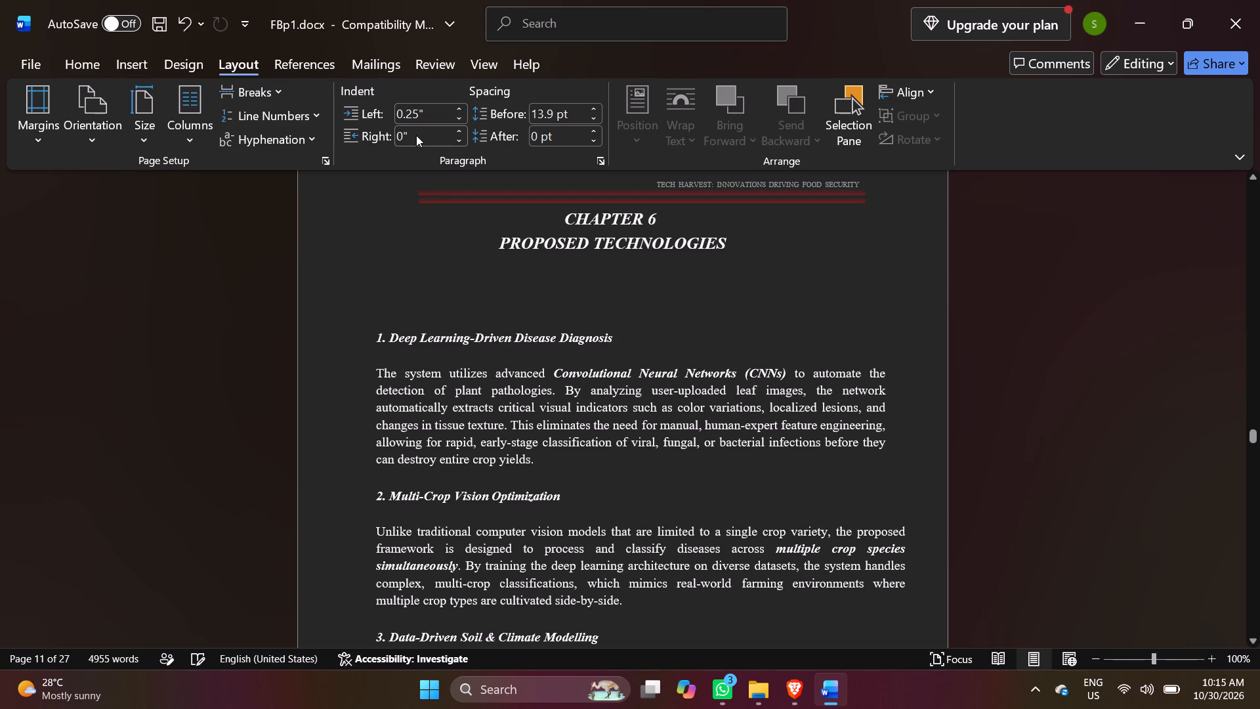
Restore the deleted "Technologies" heading in Chapter 6 and set its right indent to 0.3".
key("ctrl+z")
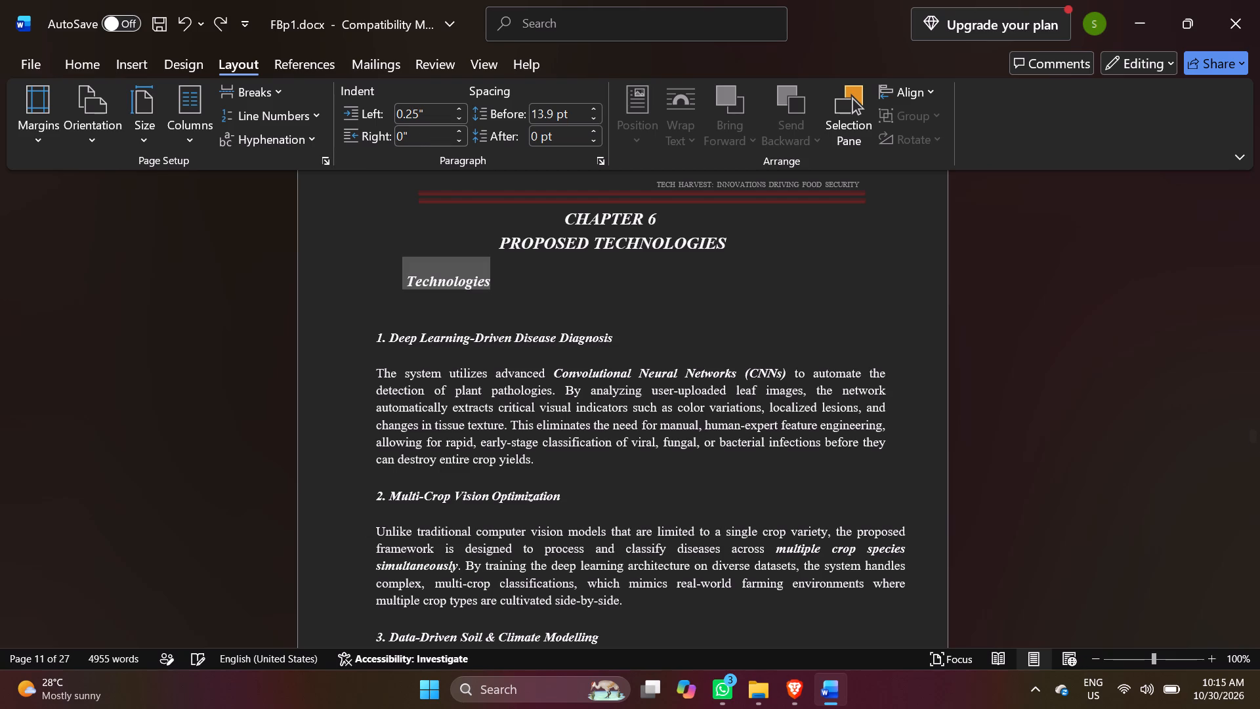
left_click(416, 137)
key("BackSpace")
type("0.3")
key("Return")
left_click(531, 315)
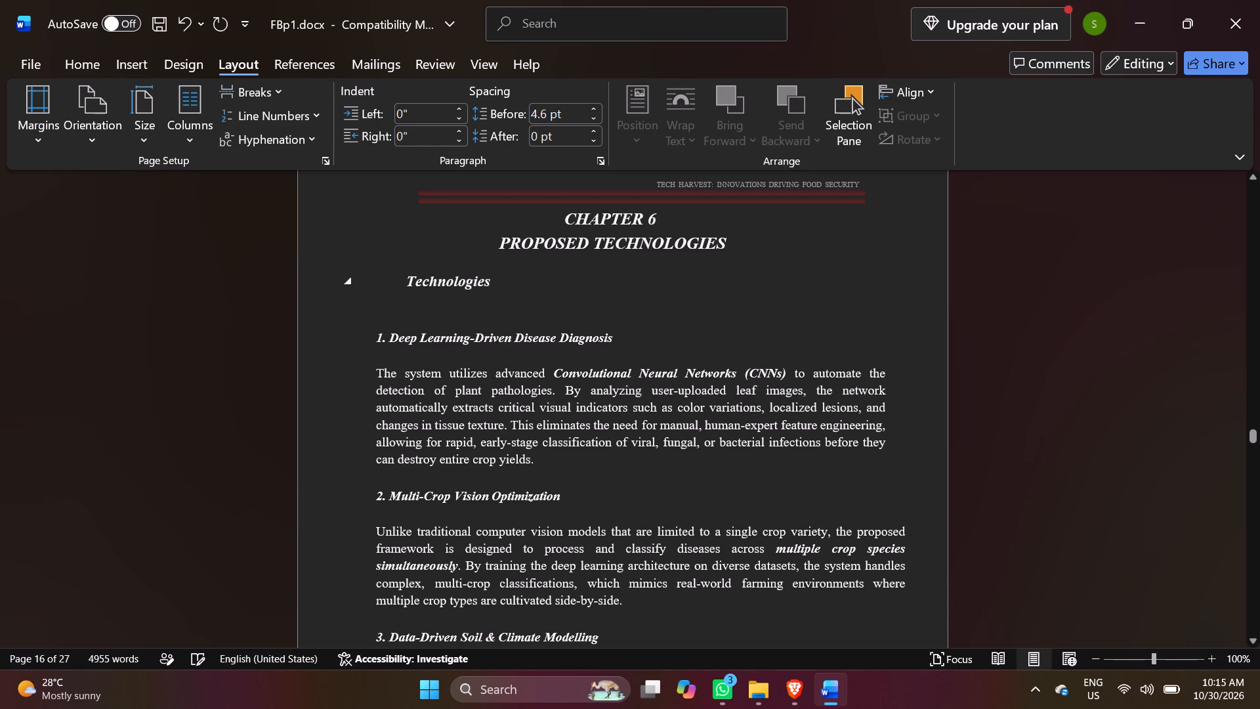
Remove the extra leading spaces before the "Technologies" heading under the Chapter 6 title.
left_click(404, 282)
key("BackSpace")
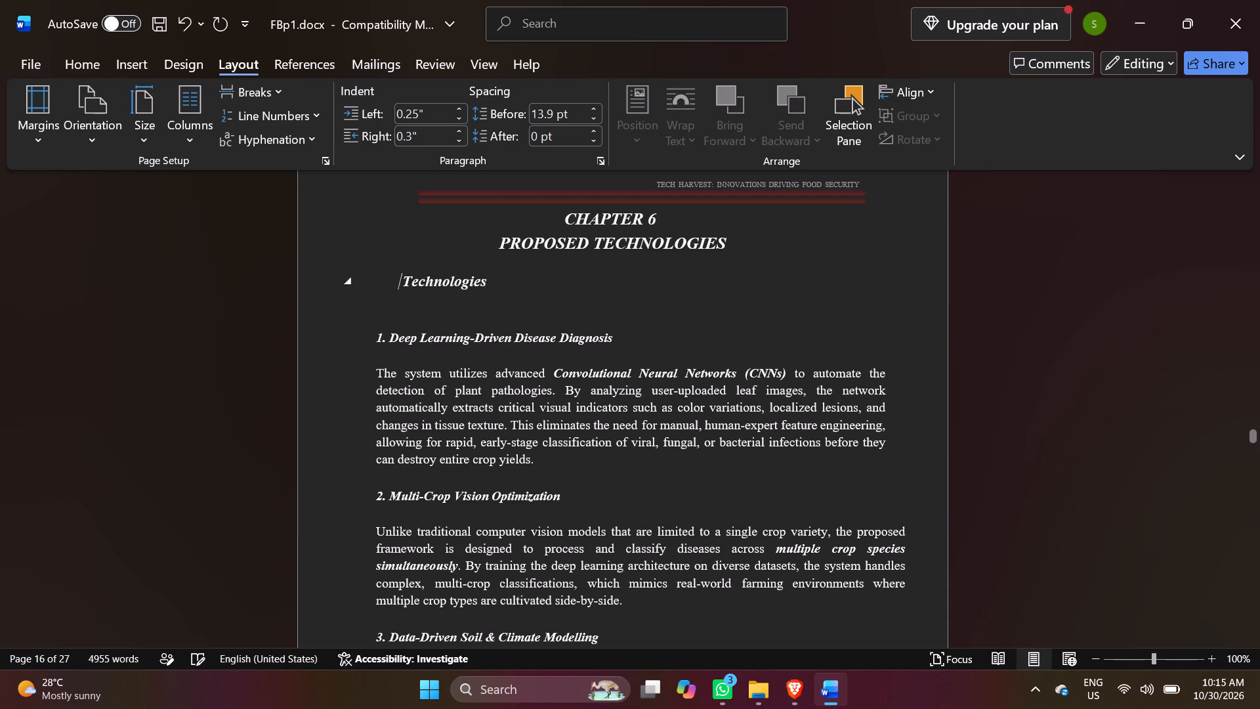
key("BackSpace")
key("BackSpace")
key("BackSpace")
key("BackSpace")
key("BackSpace")
key("BackSpace")
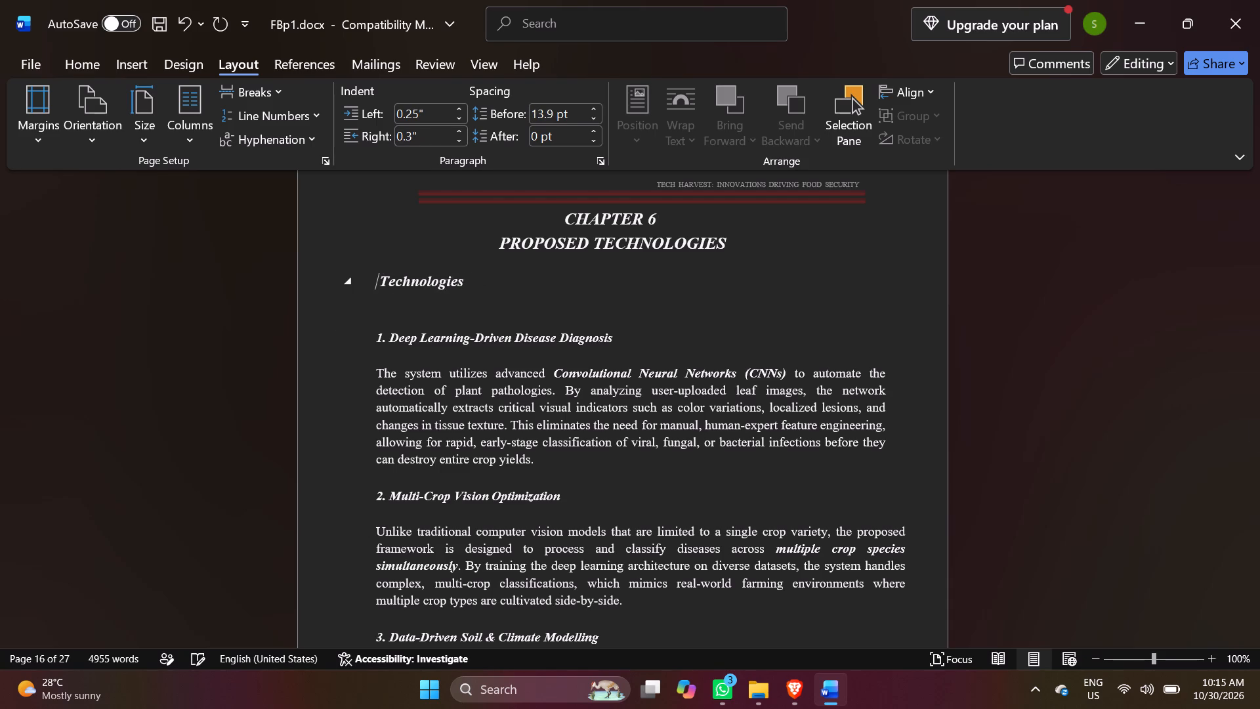
key("space")
key("BackSpace")
Examine the layout and indents from Chapter 6 through the confusion matrix explanation in Chapter 9.
scroll(427, 437, "down", 4)
scroll(427, 437, "up", 3)
scroll(427, 437, "down", 1)
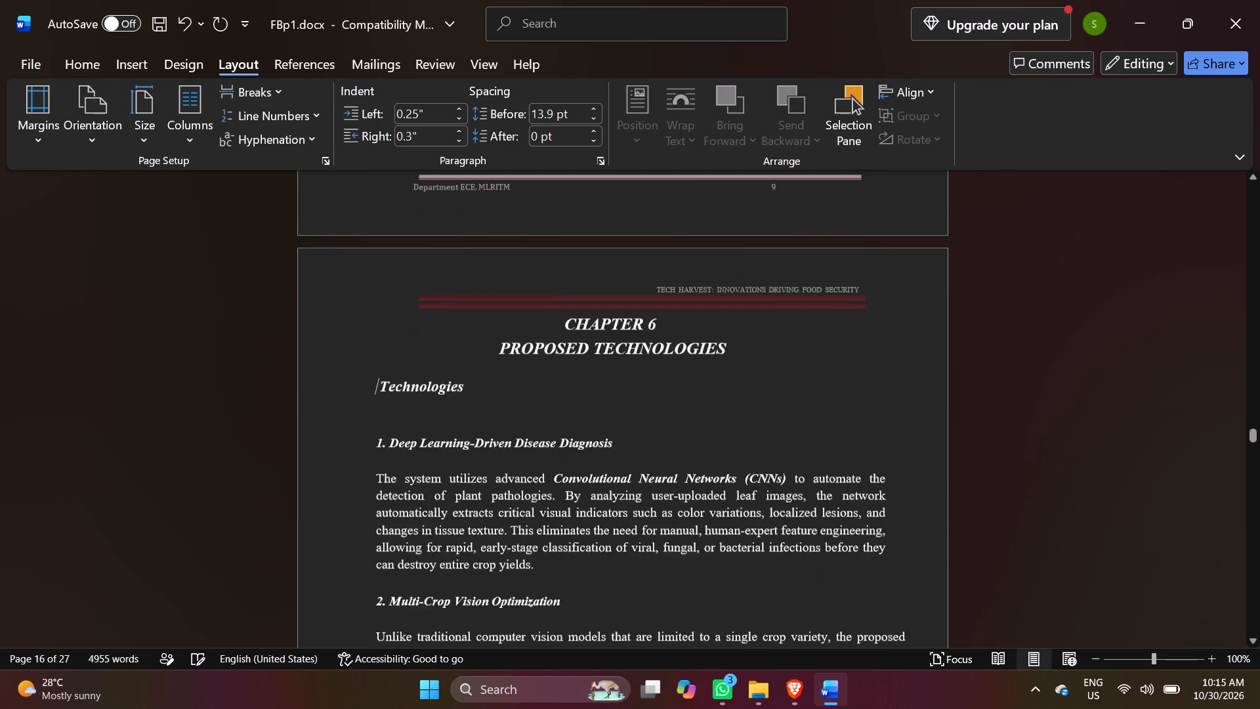
scroll(427, 437, "down", 5)
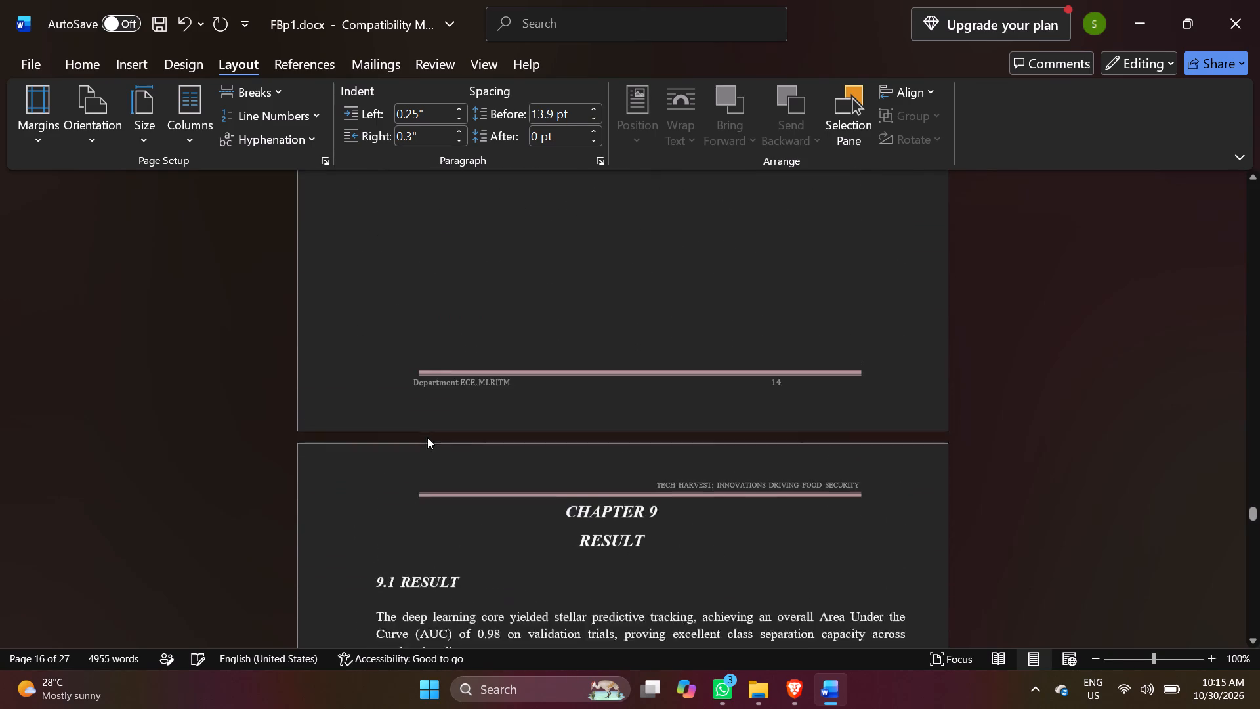
scroll(427, 437, "down", 3)
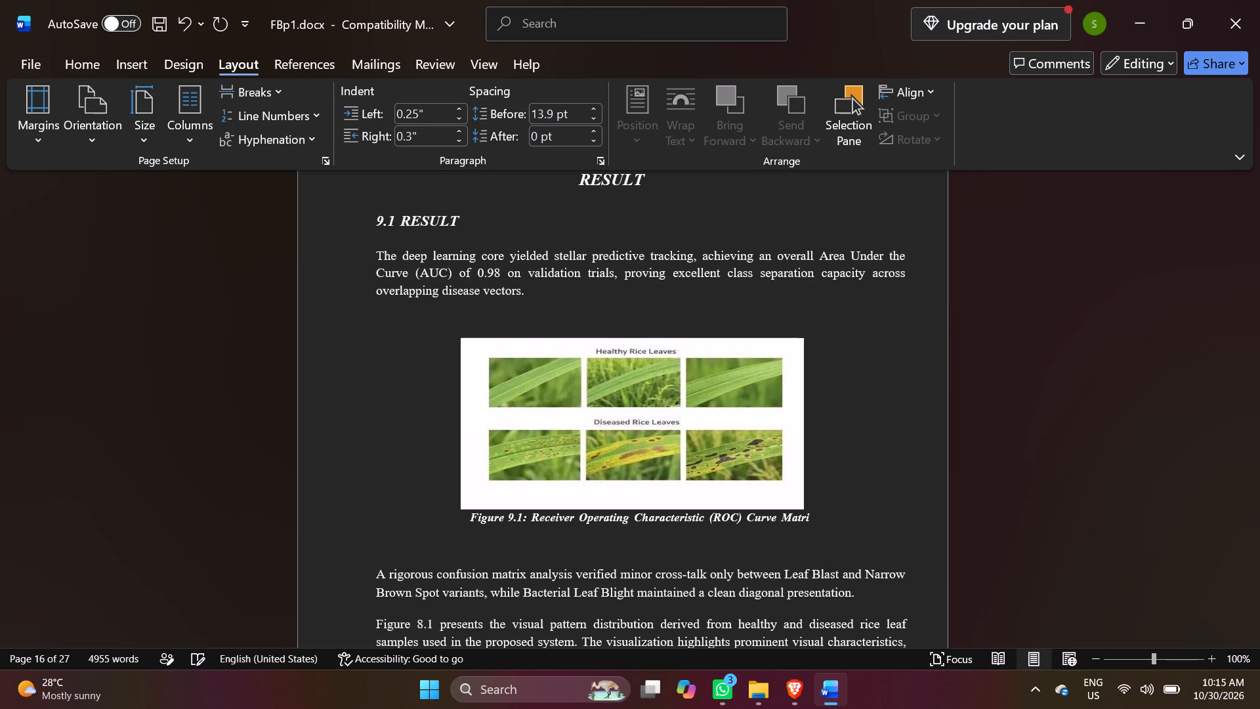
scroll(564, 538, "down", 1)
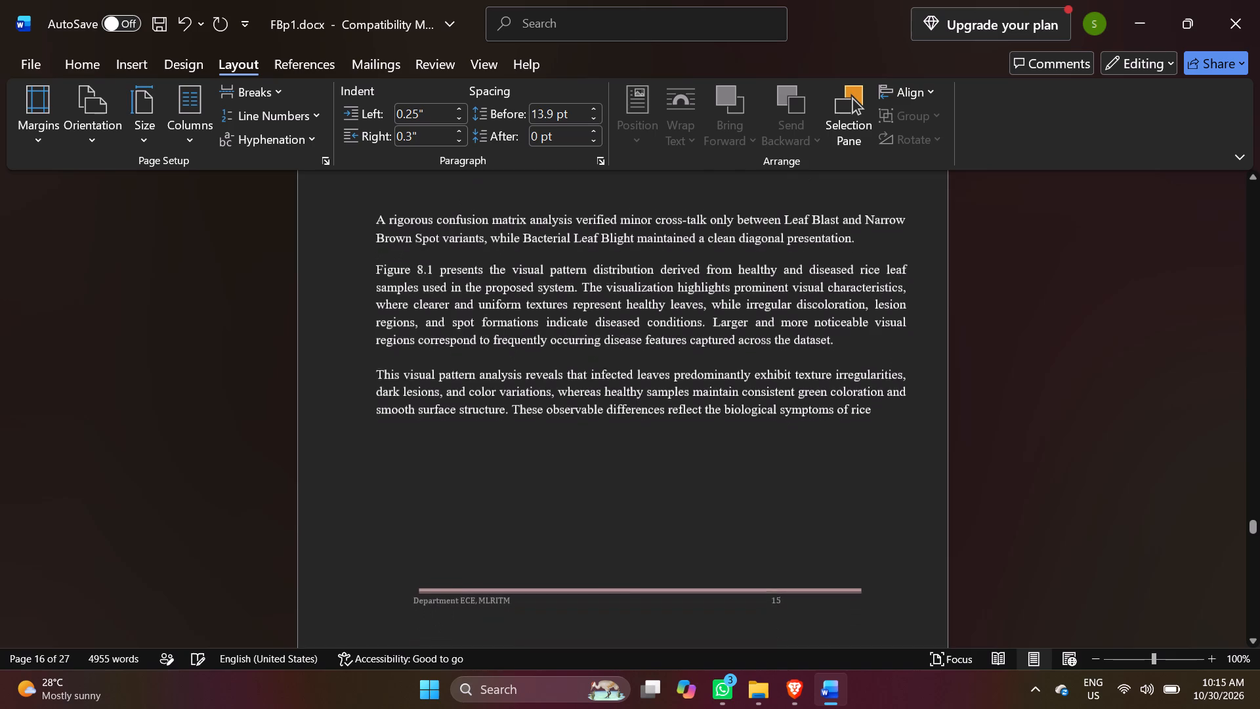
scroll(564, 538, "down", 3)
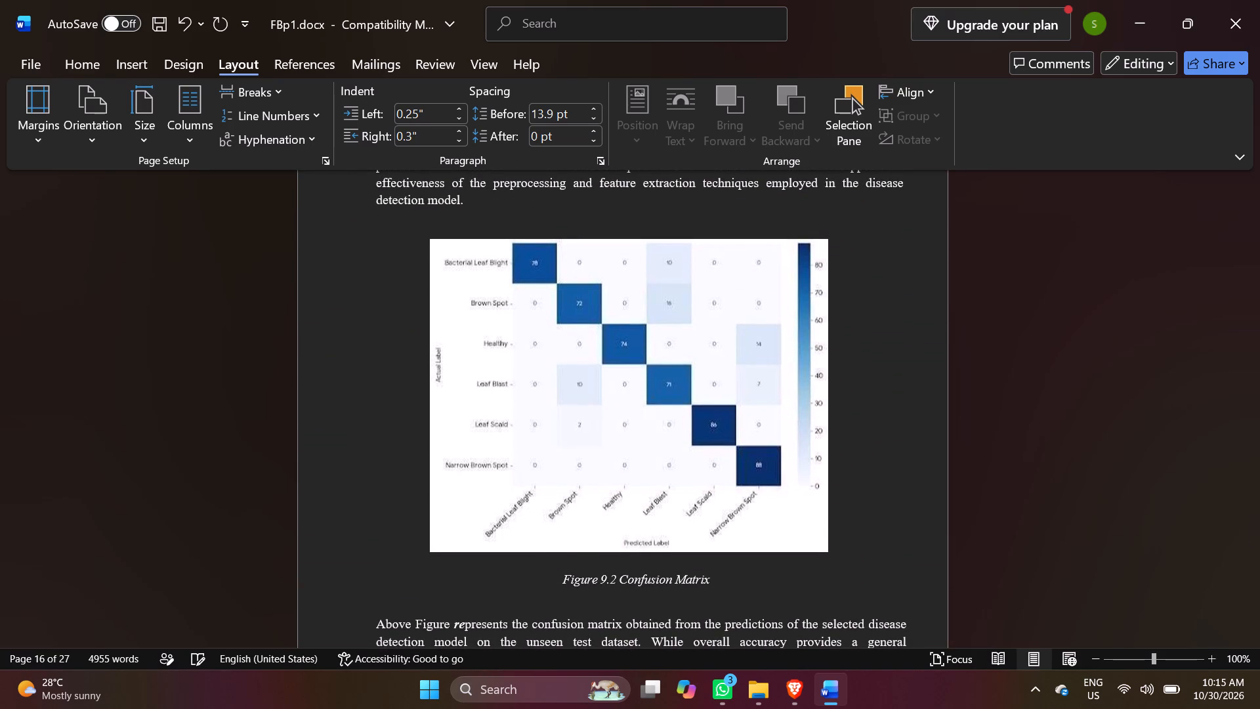
scroll(564, 538, "down", 2)
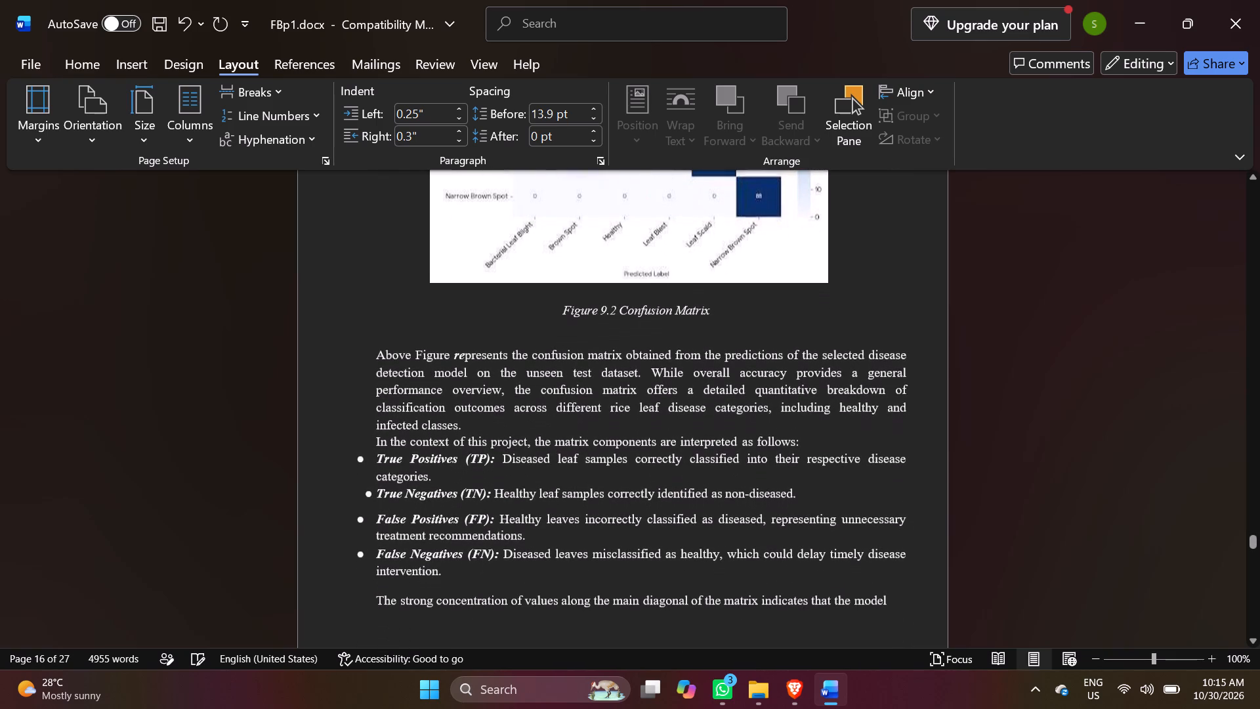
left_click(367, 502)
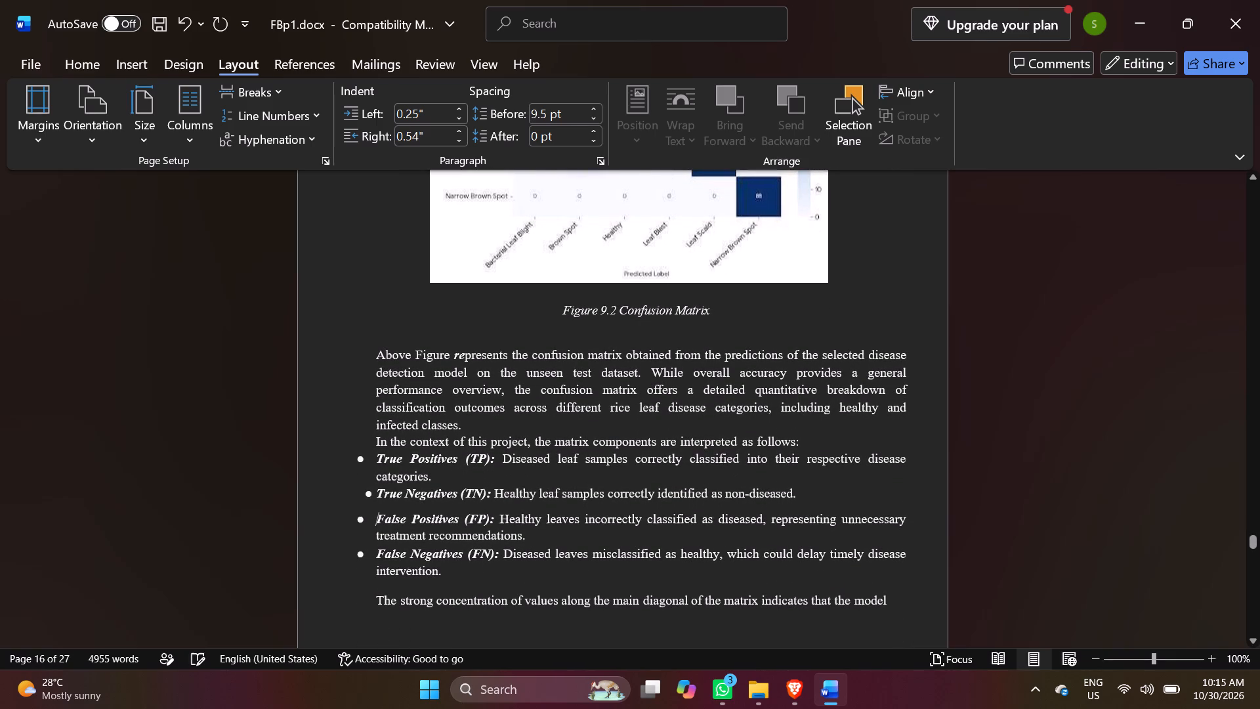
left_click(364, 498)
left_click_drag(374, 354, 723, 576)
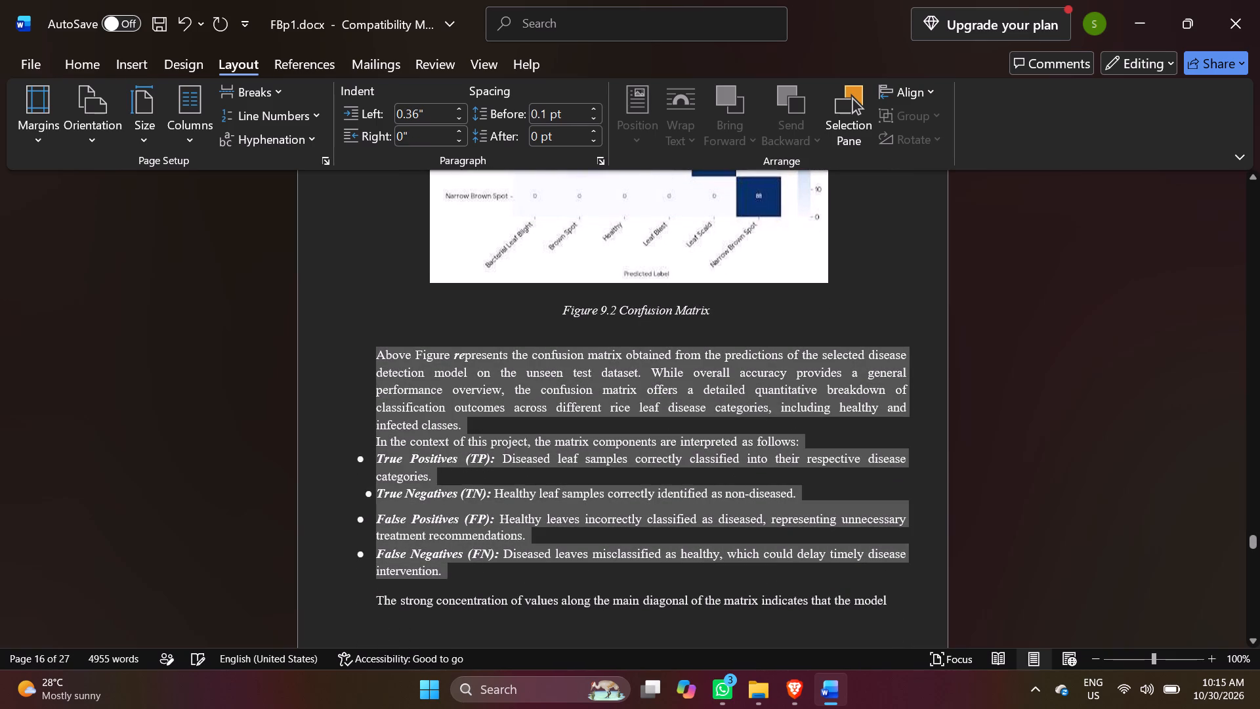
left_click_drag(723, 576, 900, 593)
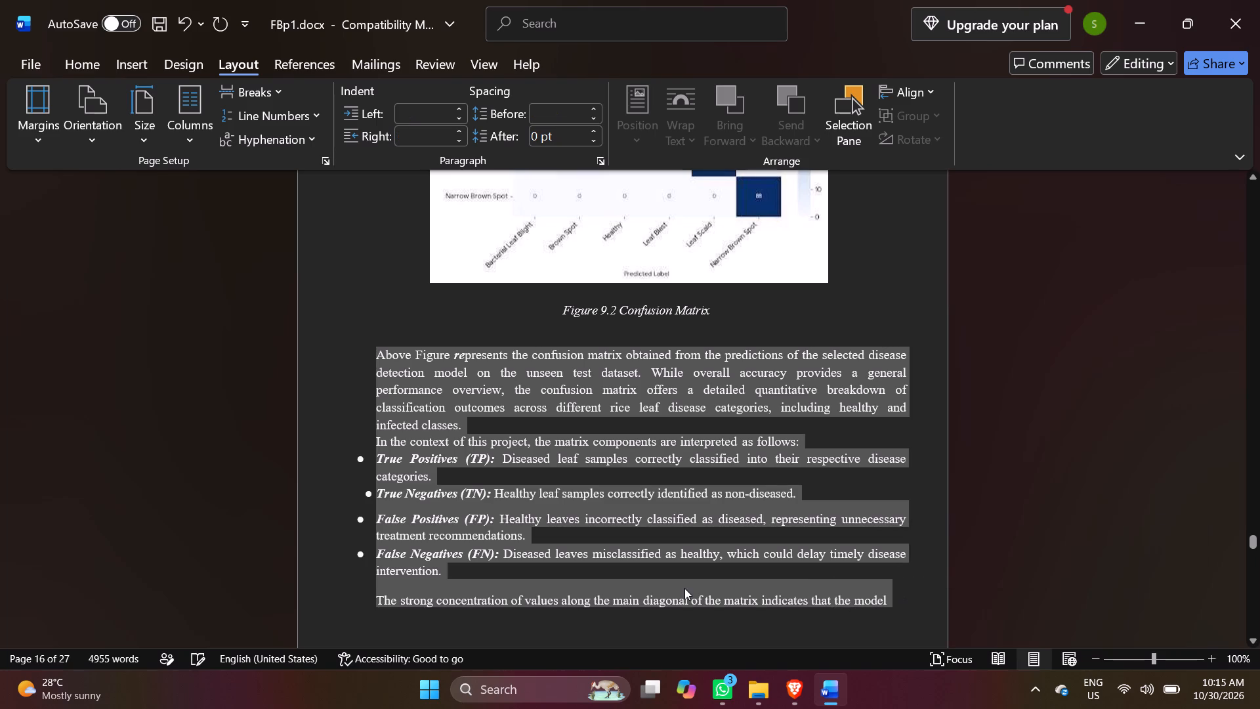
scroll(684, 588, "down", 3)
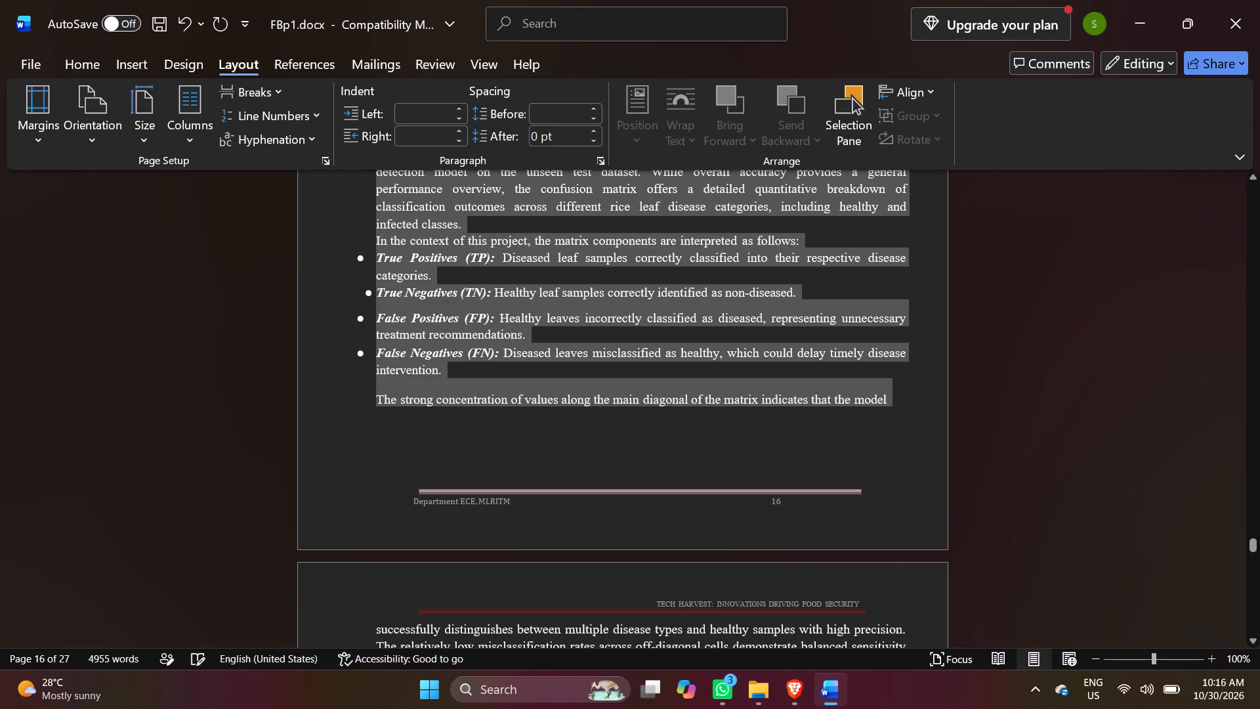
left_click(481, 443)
Set a 0.25" left and 0.3" right indent for the content from "Above Figure represents" through Table 9.1 in Chapter 9.
scroll(544, 387, "up", 7)
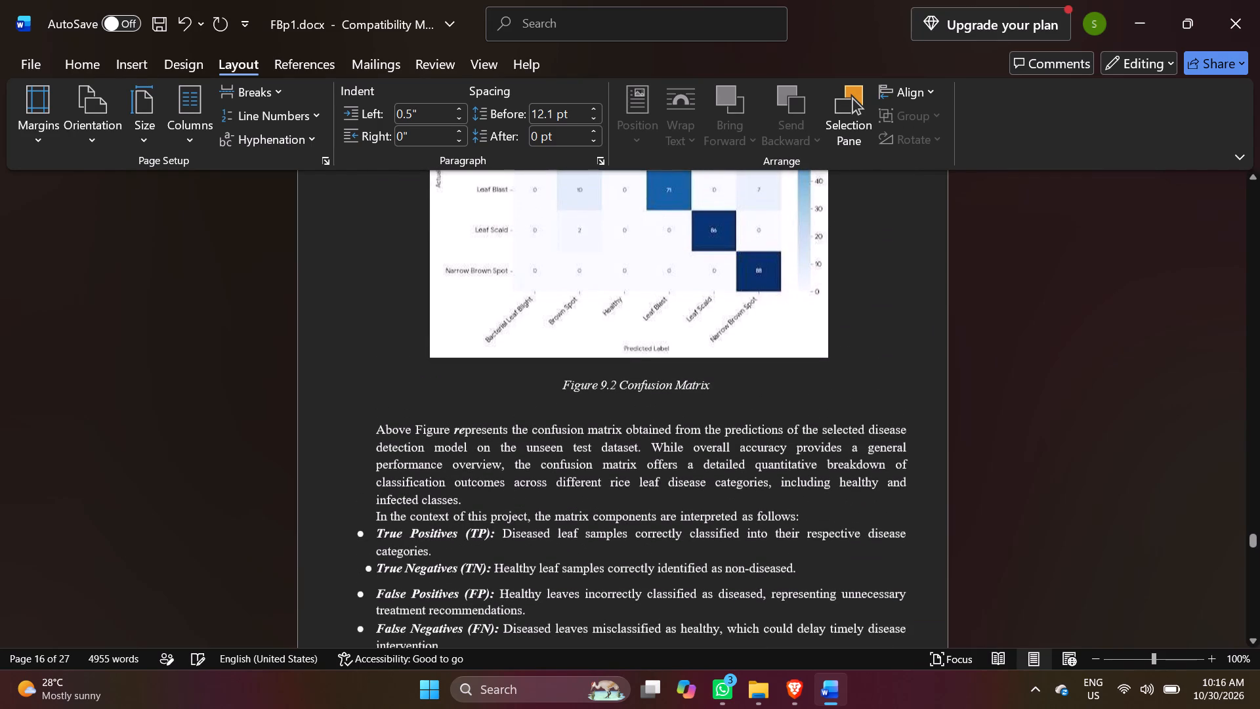
left_click_drag(375, 429, 971, 443)
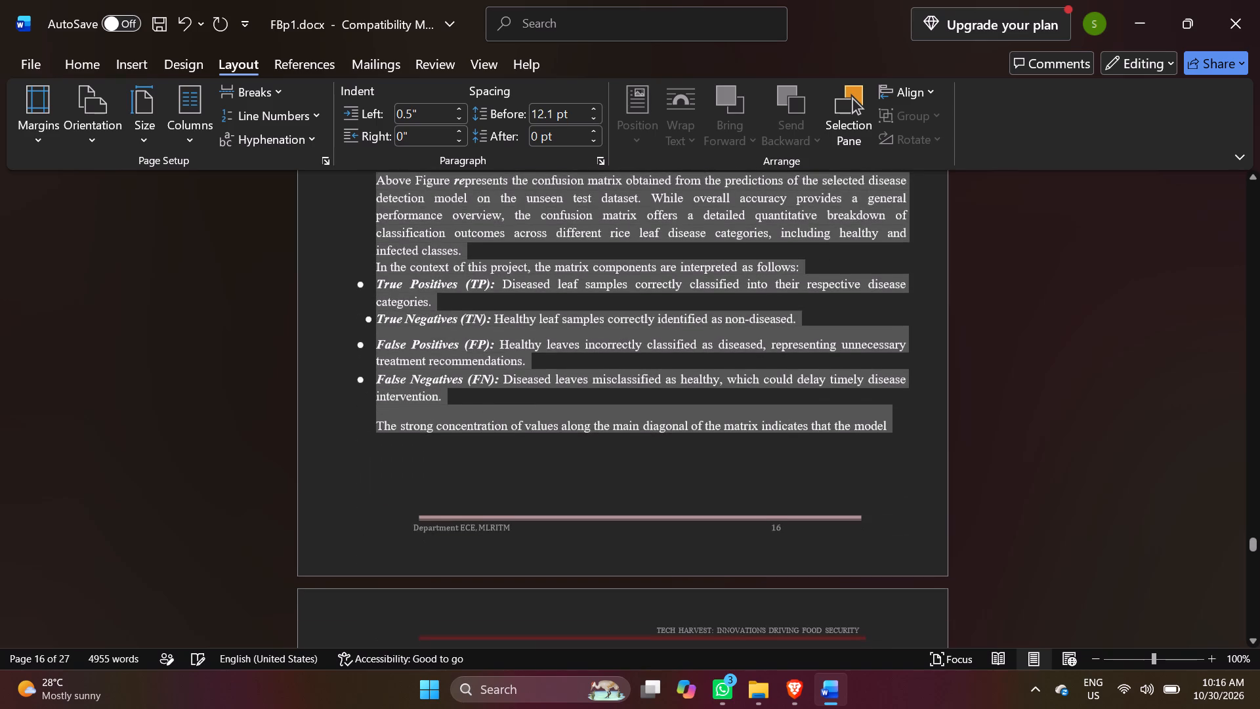
left_click_drag(971, 443, 843, 251)
left_click(436, 114)
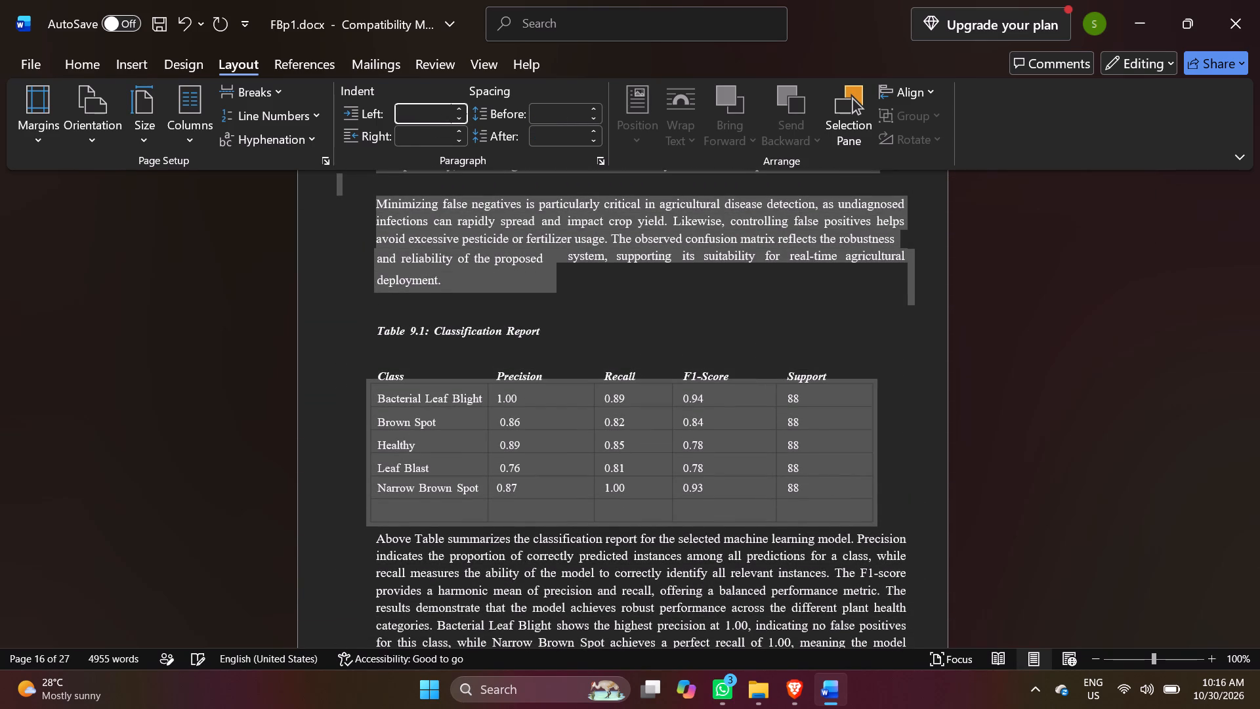
type("0.25")
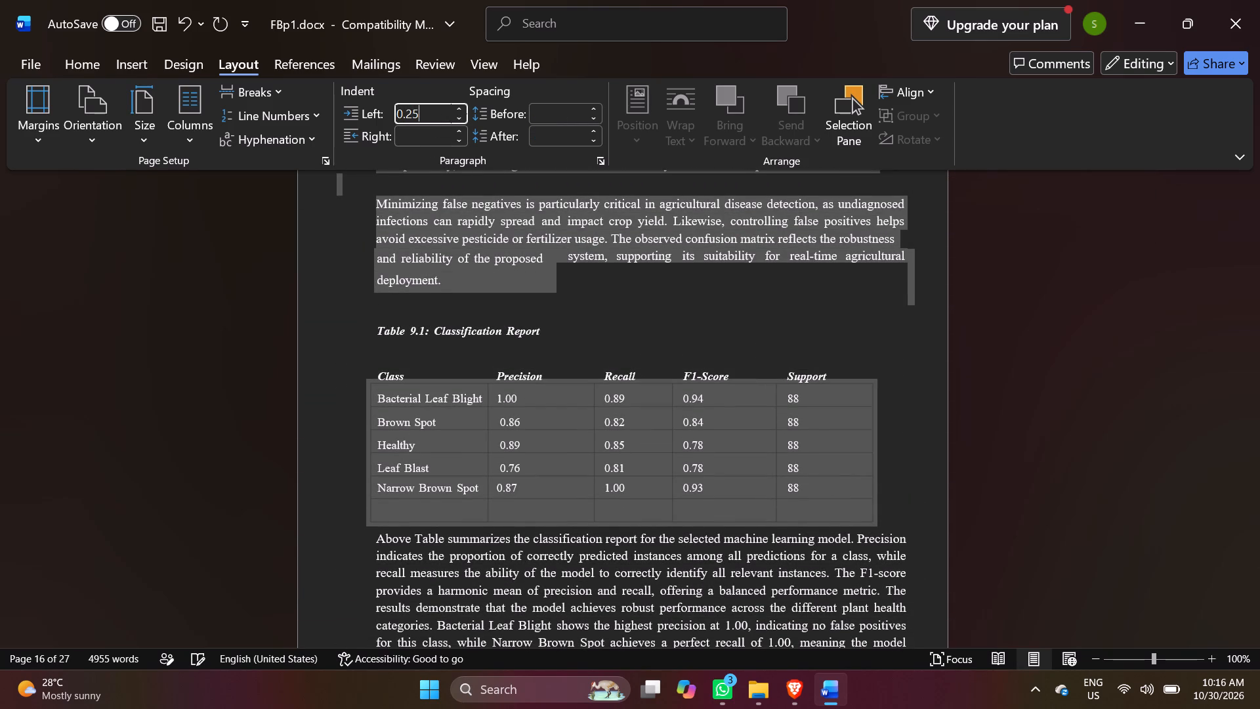
key("Return")
left_click(435, 133)
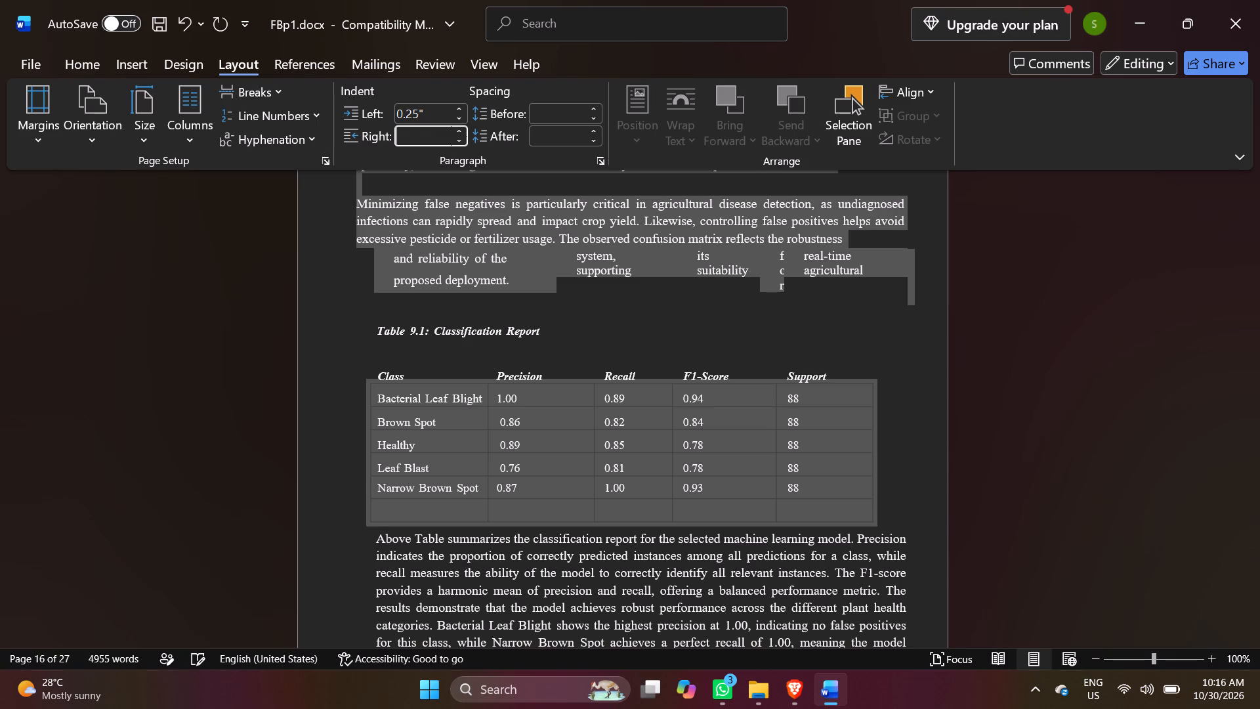
type("0.3")
key("Return")
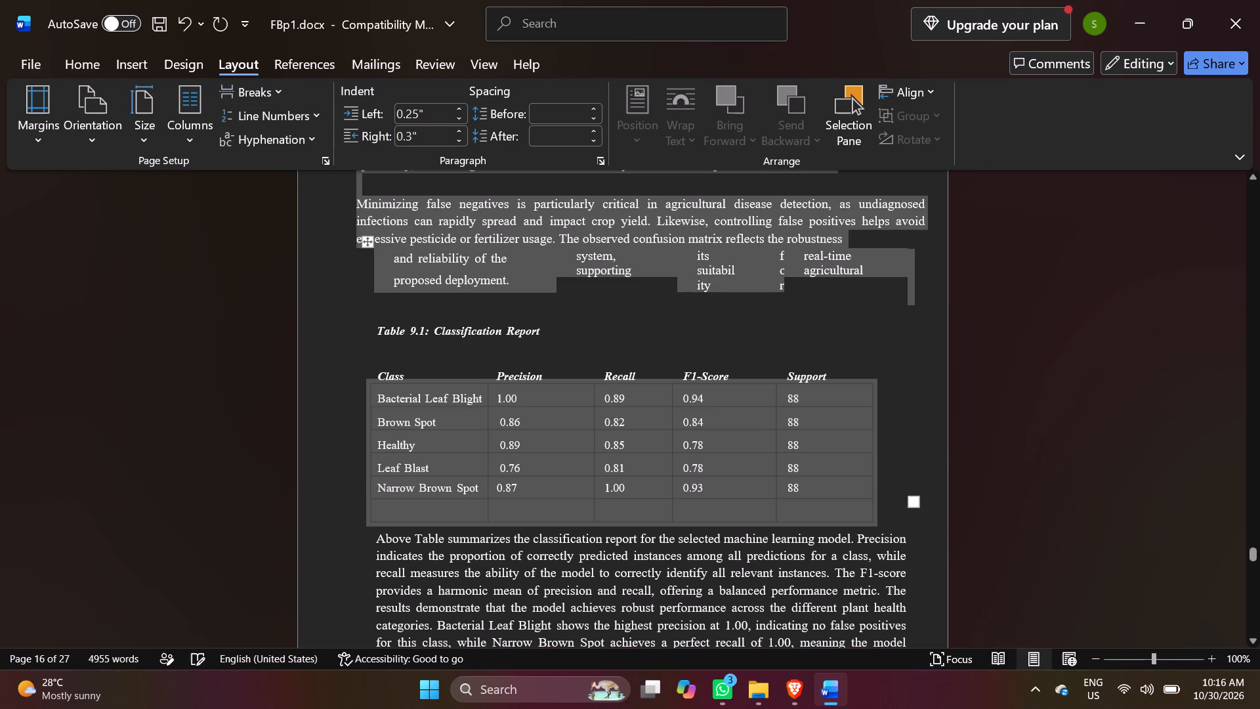
left_click(700, 289)
Remove the misaligned bullet and left indent from the "True Negatives (TN)" line below Figure 9.2.
scroll(518, 278, "up", 2)
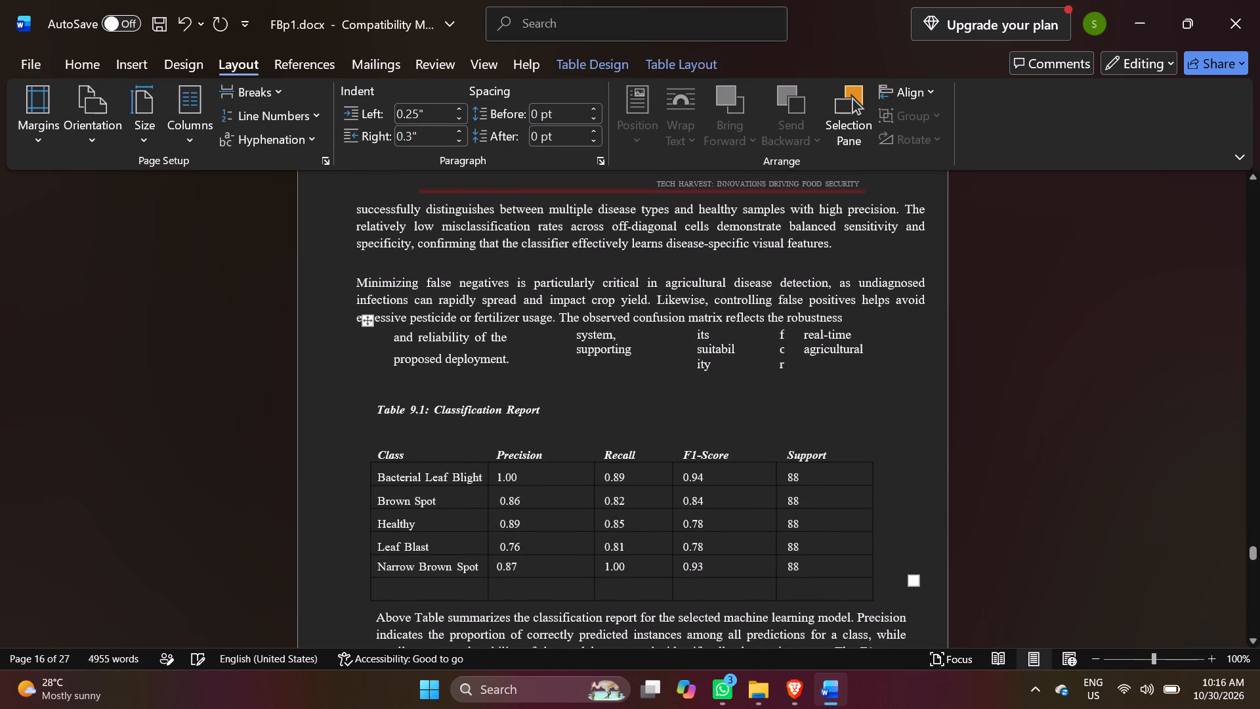
scroll(639, 321, "up", 9)
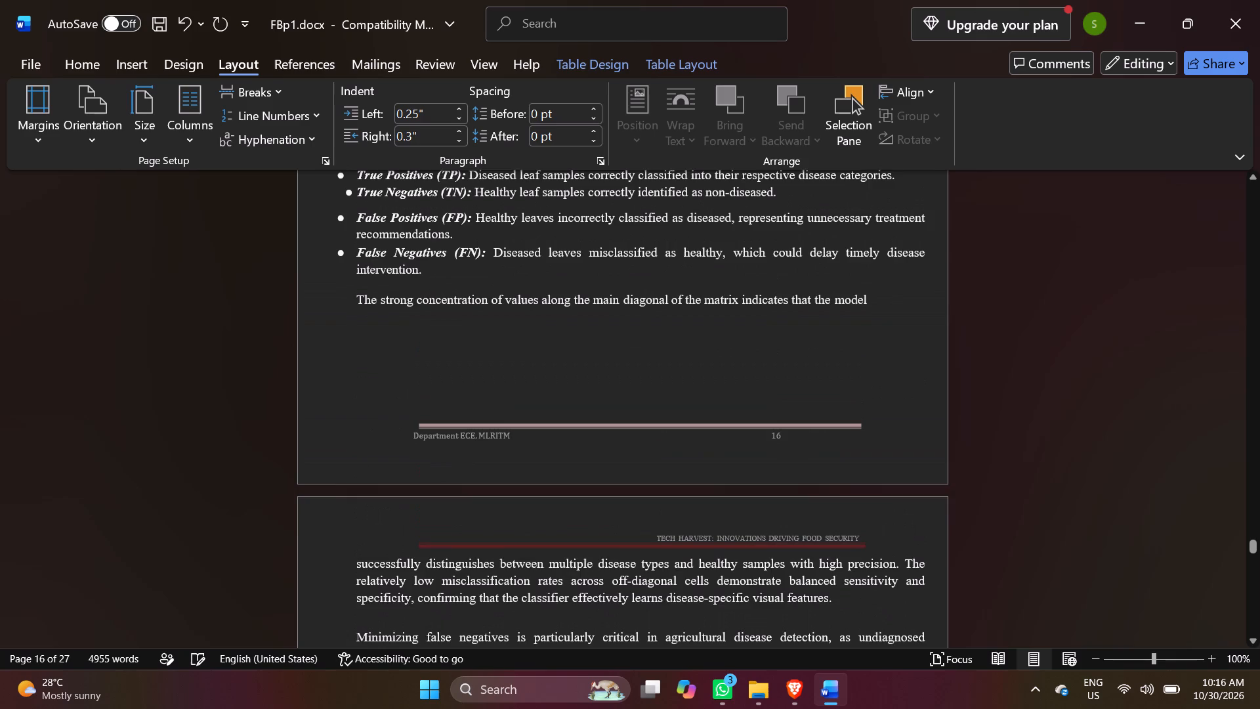
scroll(541, 370, "up", 5)
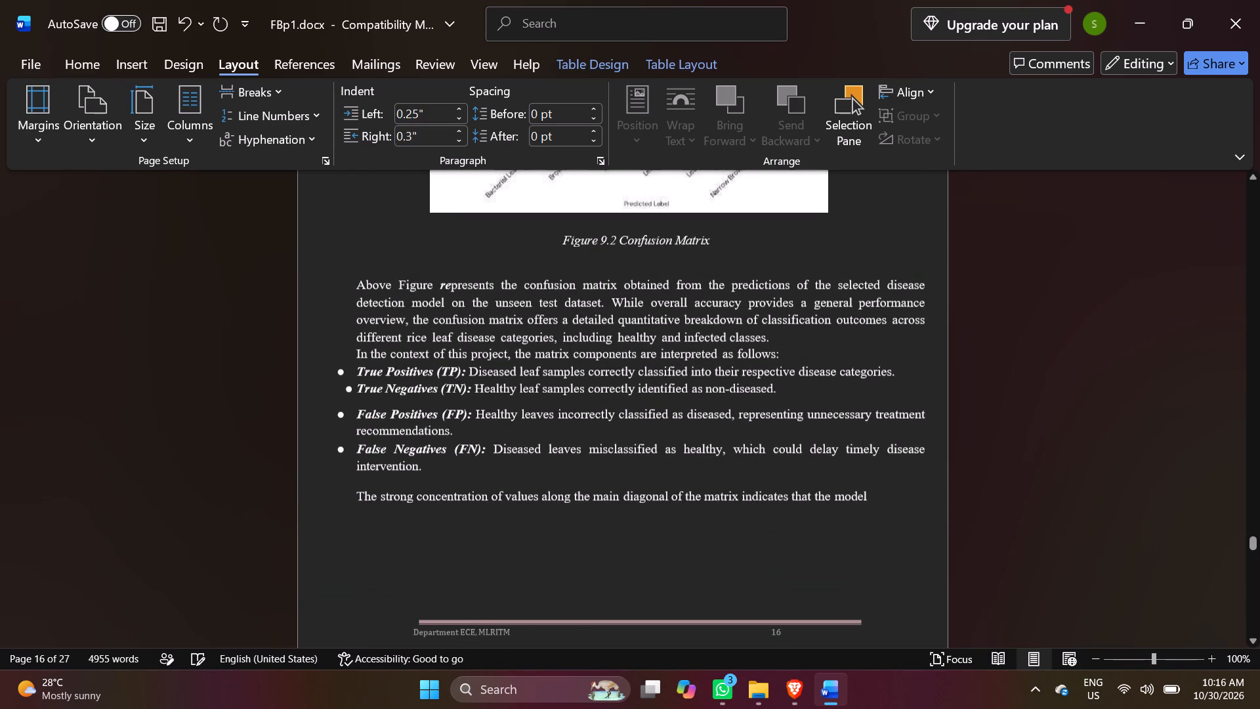
left_click(347, 388)
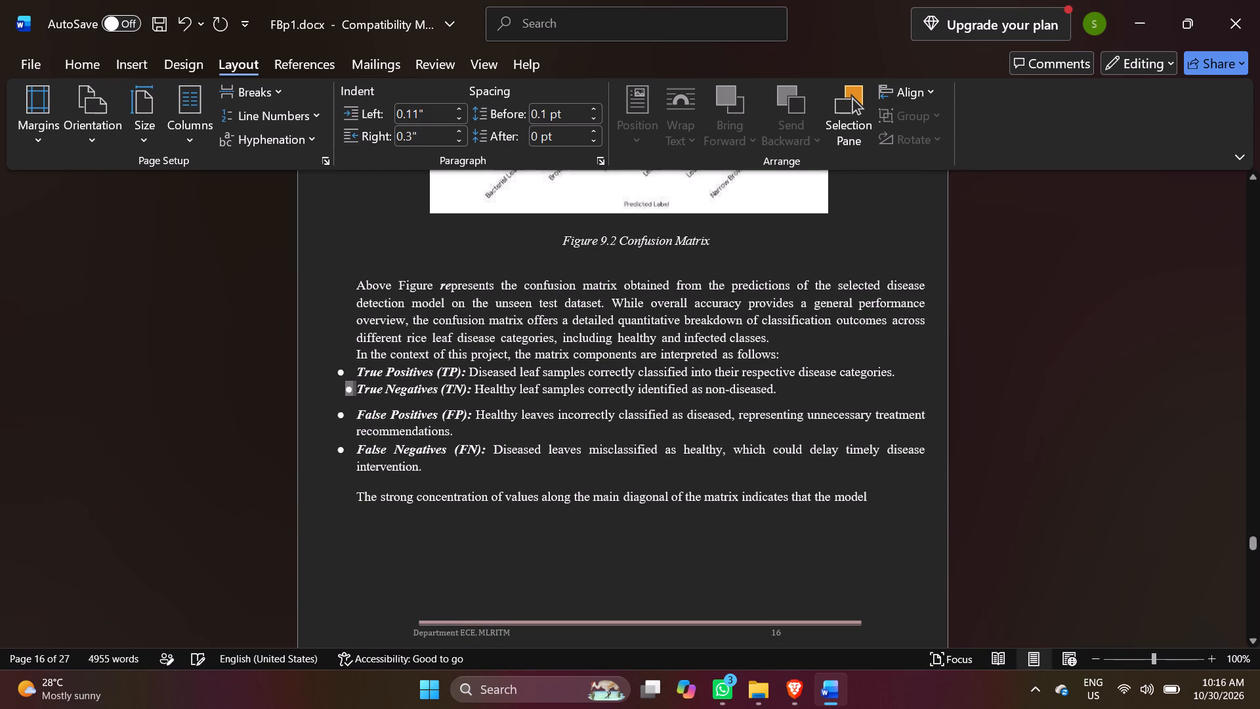
key("BackSpace")
key("BackSpace")
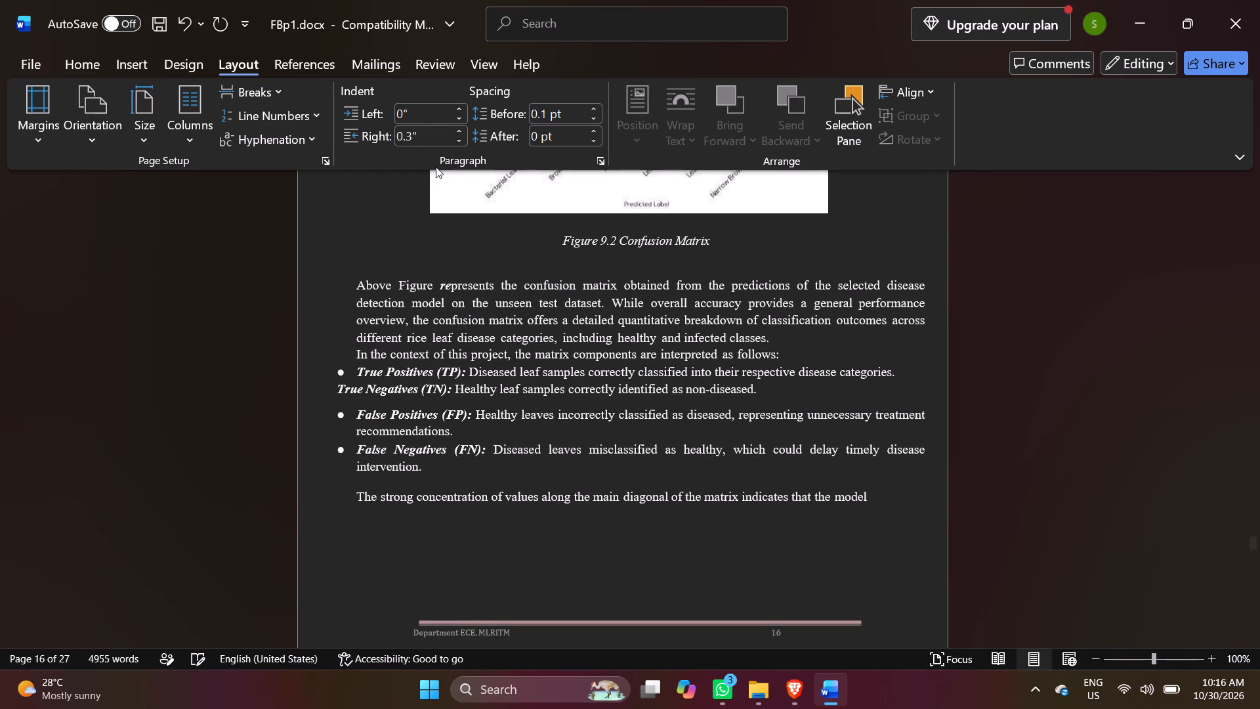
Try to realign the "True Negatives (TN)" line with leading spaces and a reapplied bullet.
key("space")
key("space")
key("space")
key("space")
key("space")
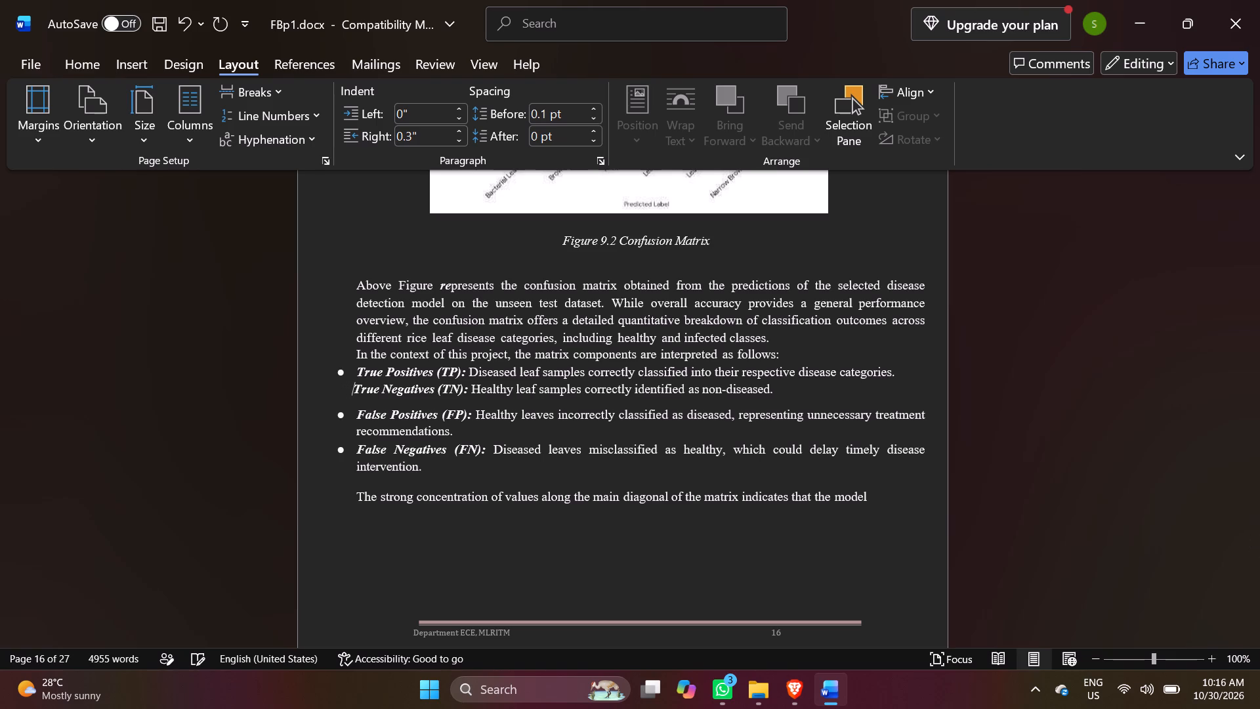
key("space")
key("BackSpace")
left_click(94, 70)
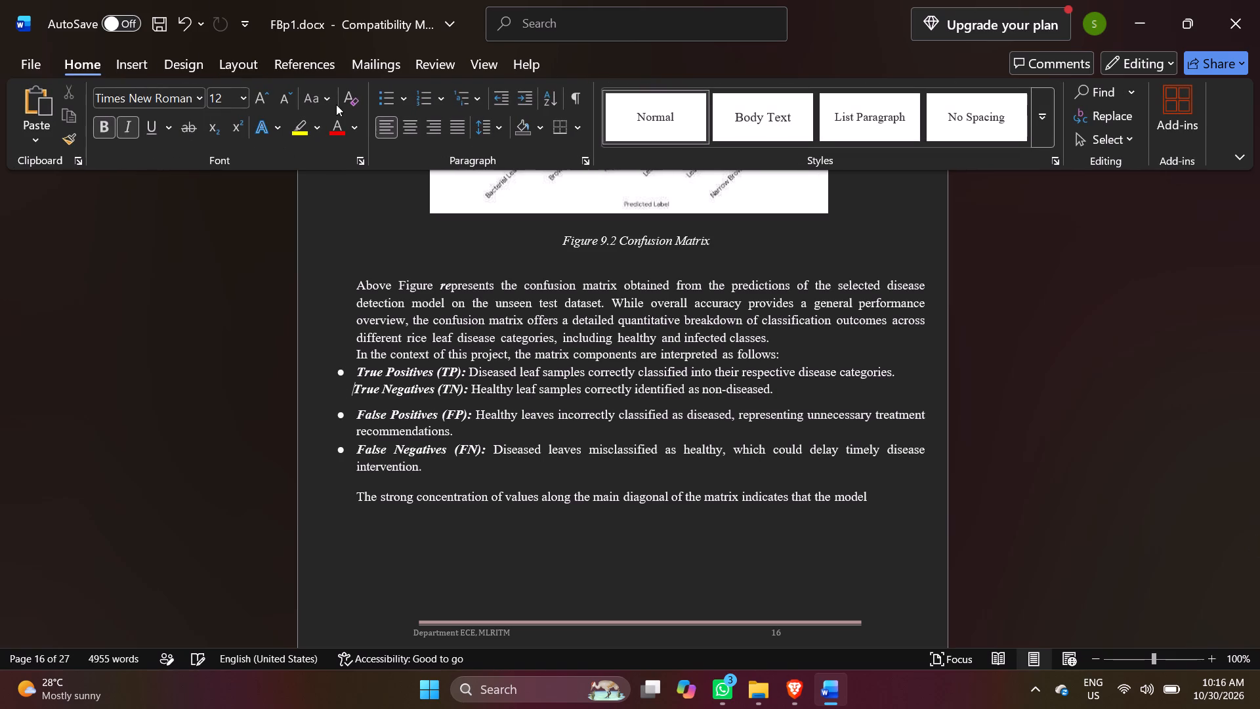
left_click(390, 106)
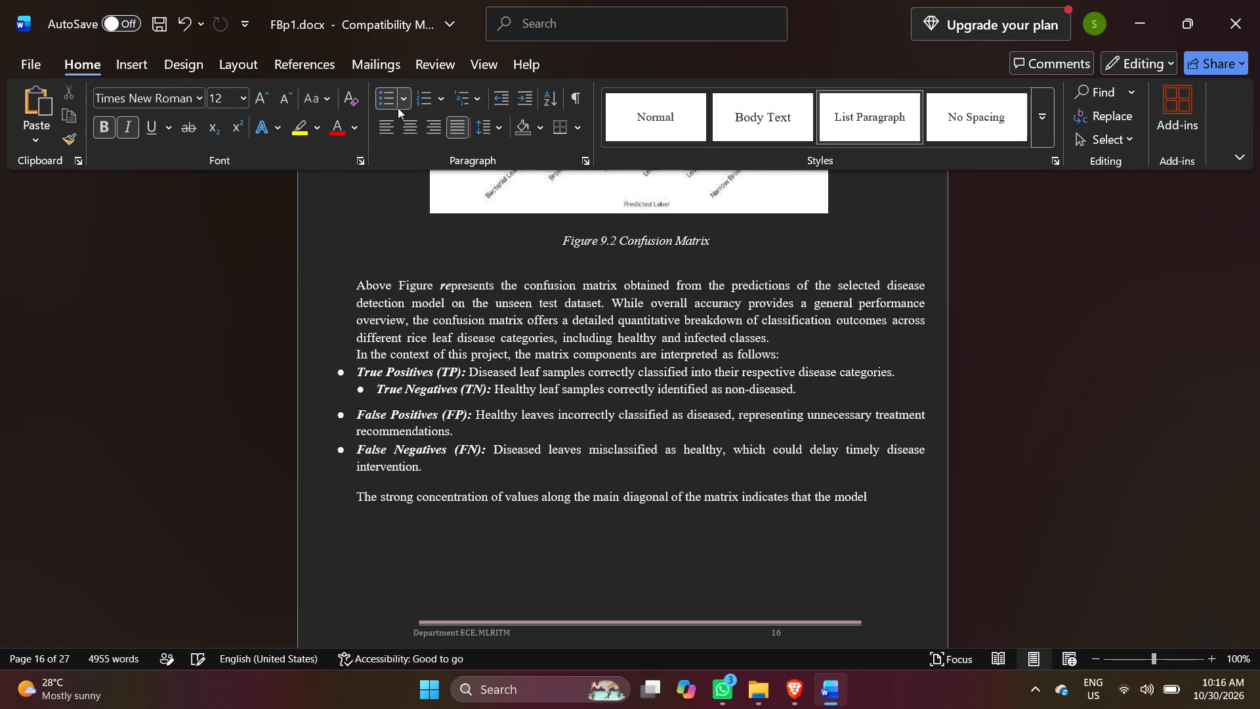
Join the "True Negatives (TN)" line to the True Positives item and split it back off as a matching bullet.
key("BackSpace")
key("BackSpace")
key("BackSpace")
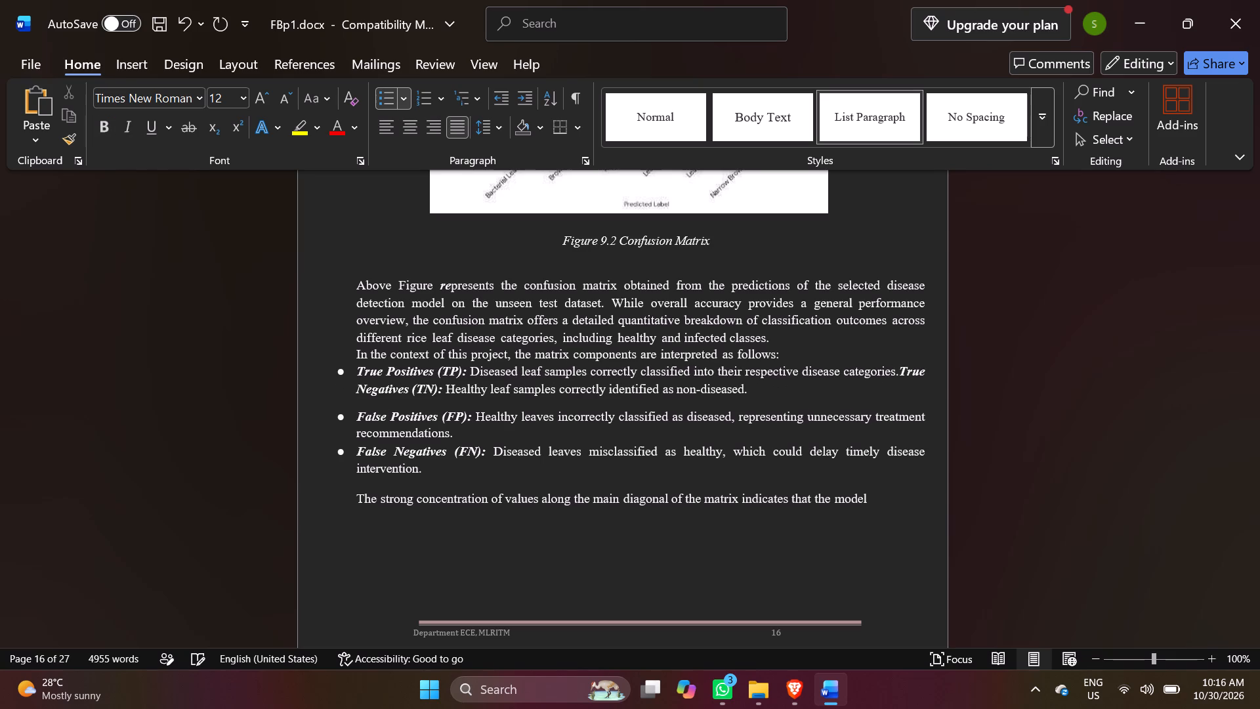
key("Return")
scroll(469, 389, "down", 1)
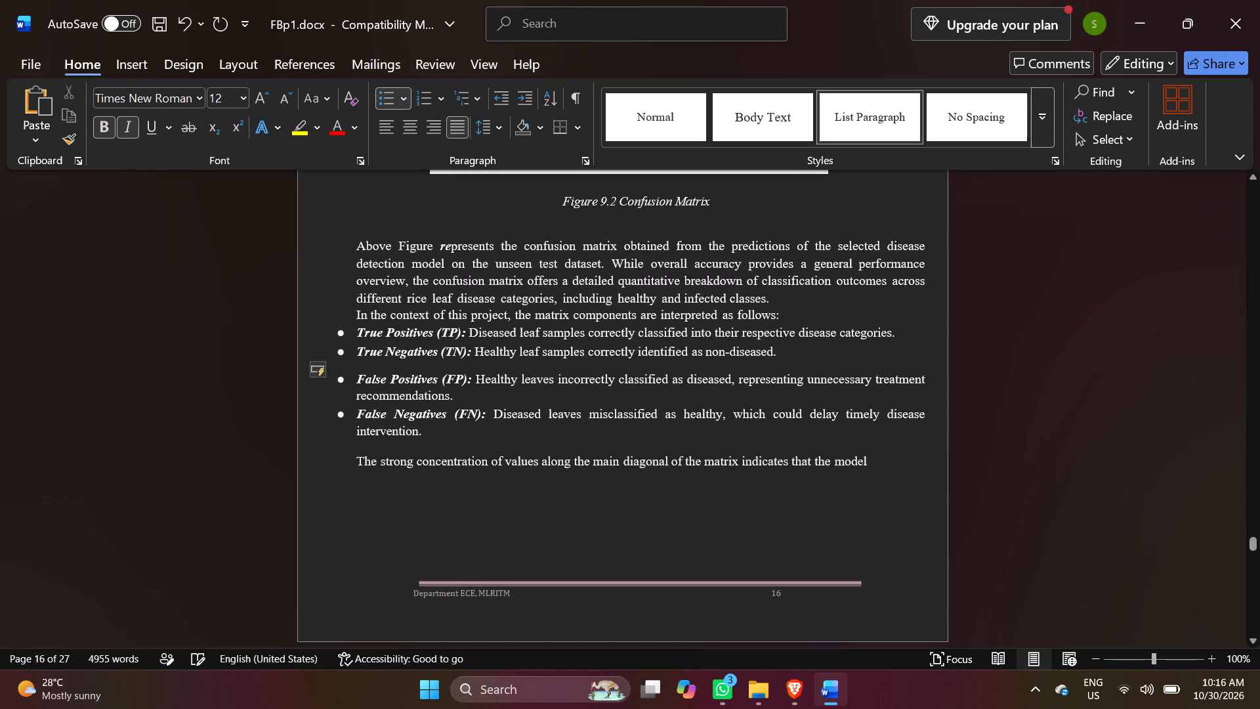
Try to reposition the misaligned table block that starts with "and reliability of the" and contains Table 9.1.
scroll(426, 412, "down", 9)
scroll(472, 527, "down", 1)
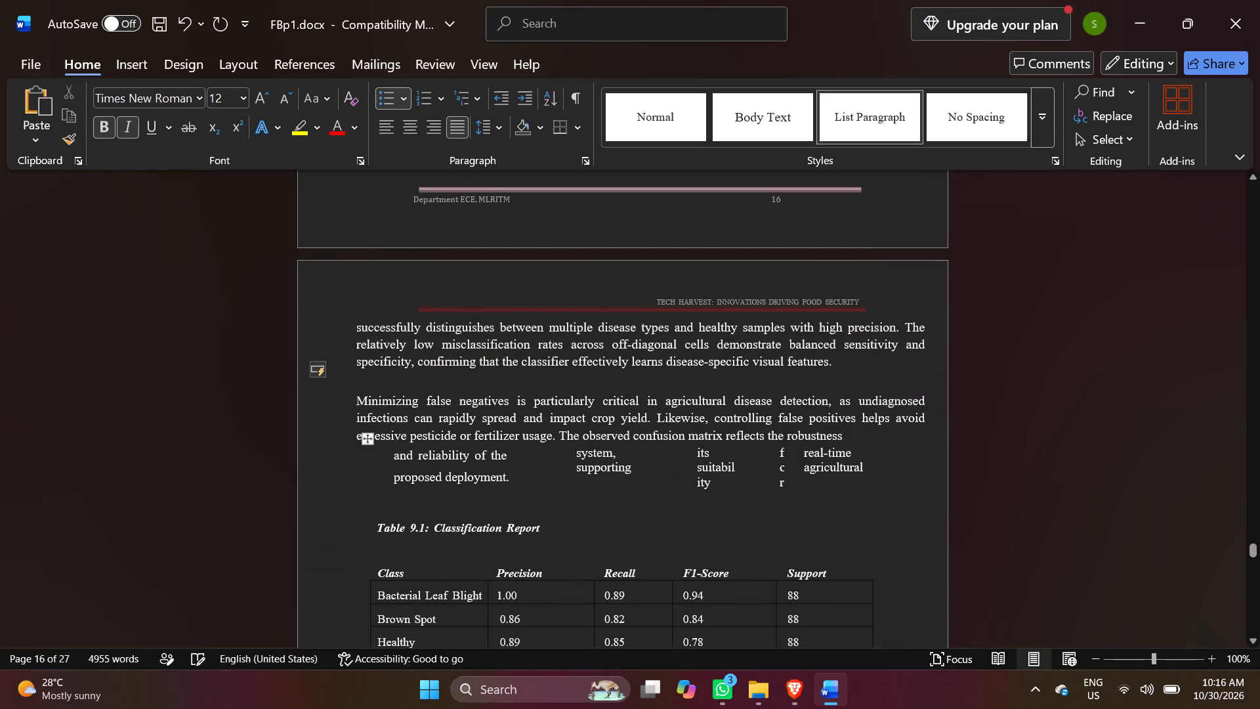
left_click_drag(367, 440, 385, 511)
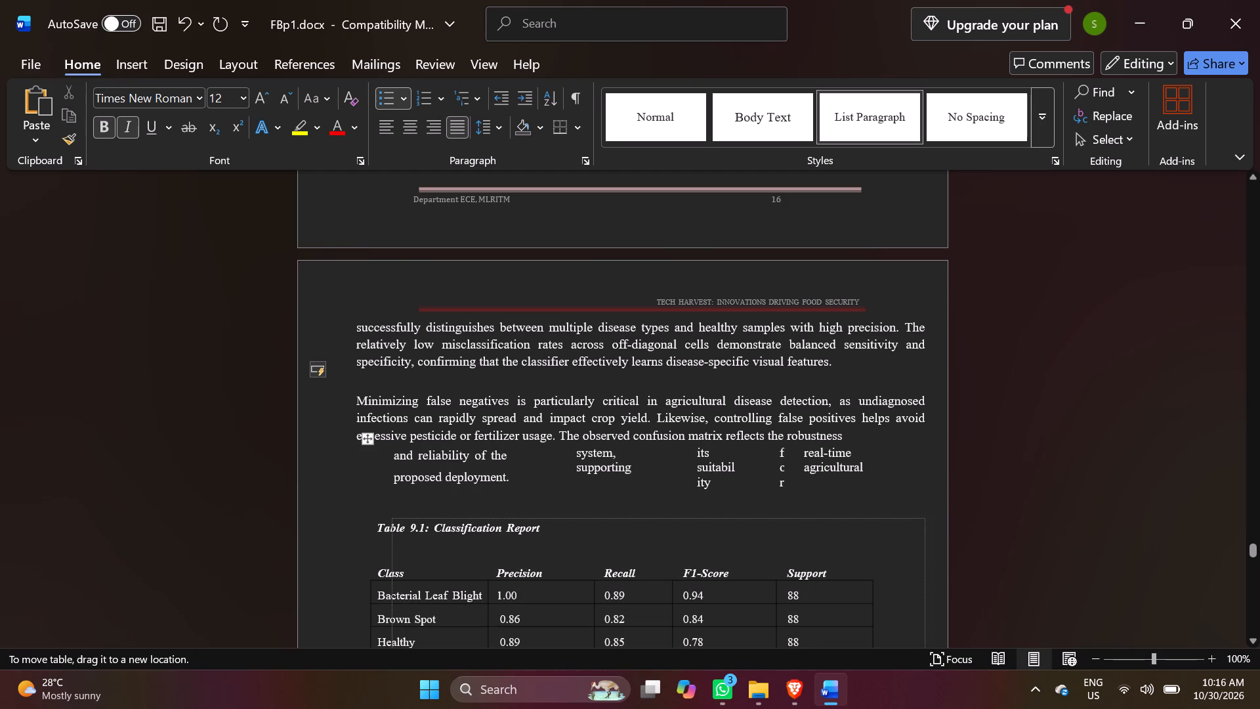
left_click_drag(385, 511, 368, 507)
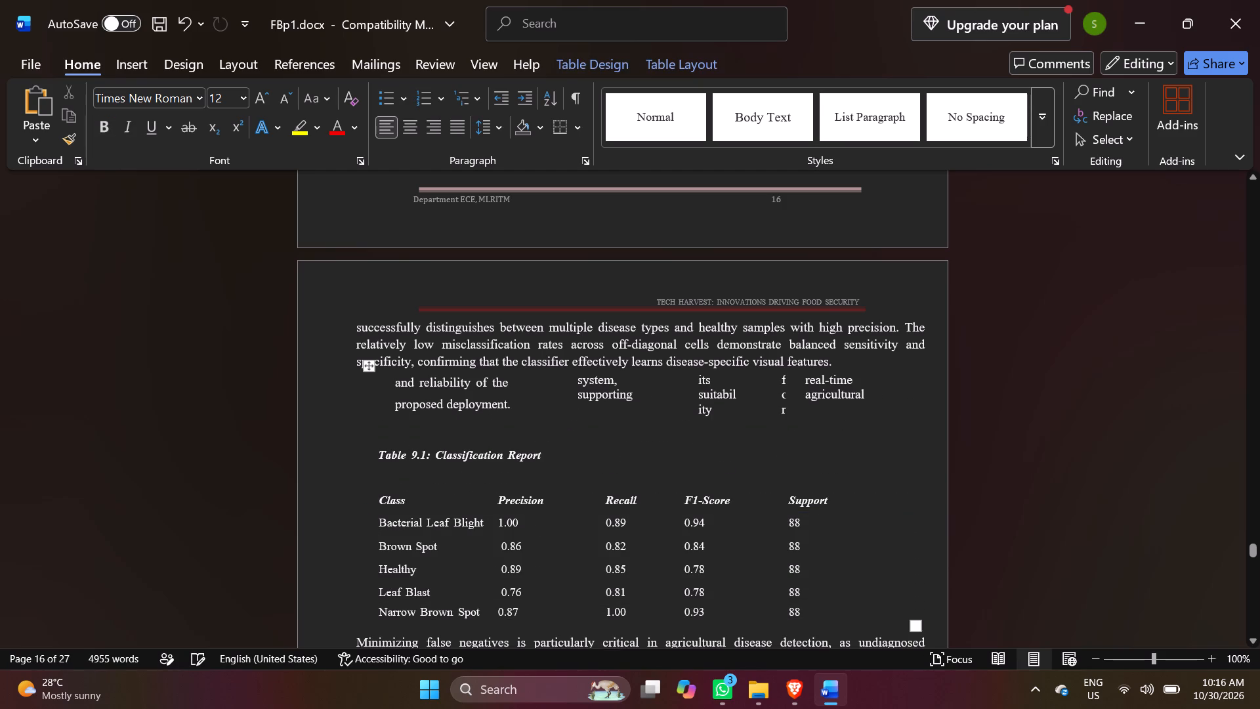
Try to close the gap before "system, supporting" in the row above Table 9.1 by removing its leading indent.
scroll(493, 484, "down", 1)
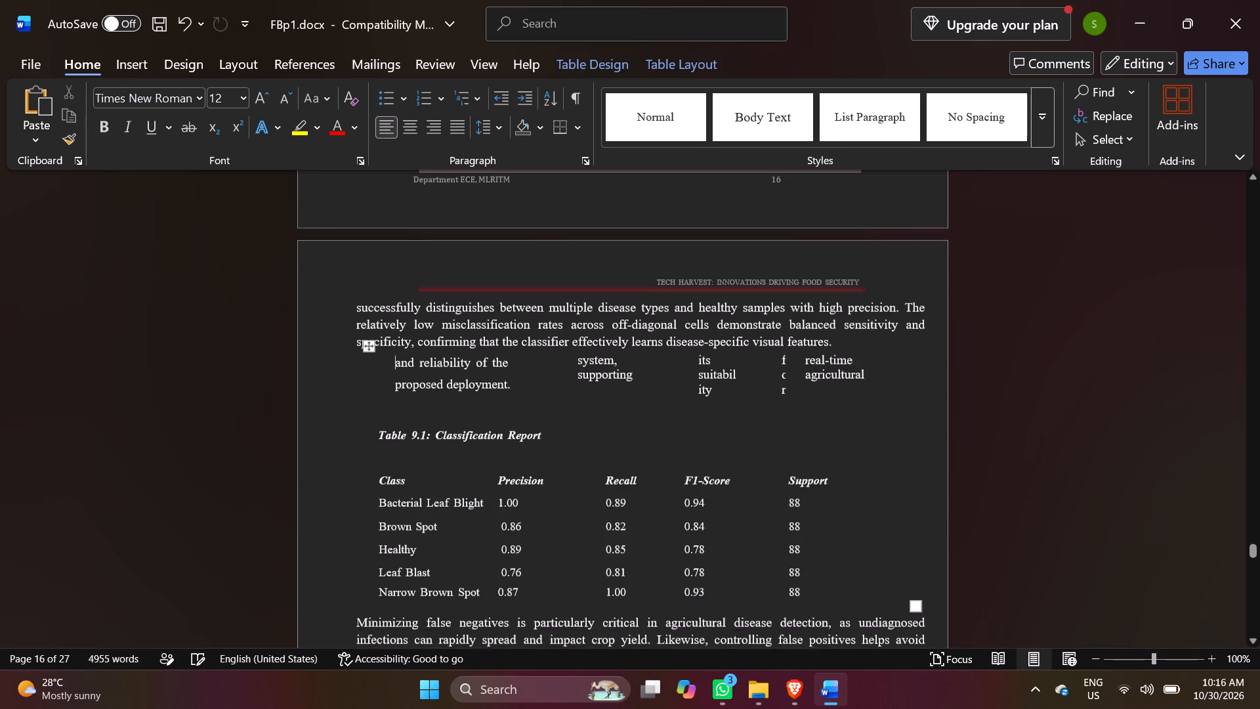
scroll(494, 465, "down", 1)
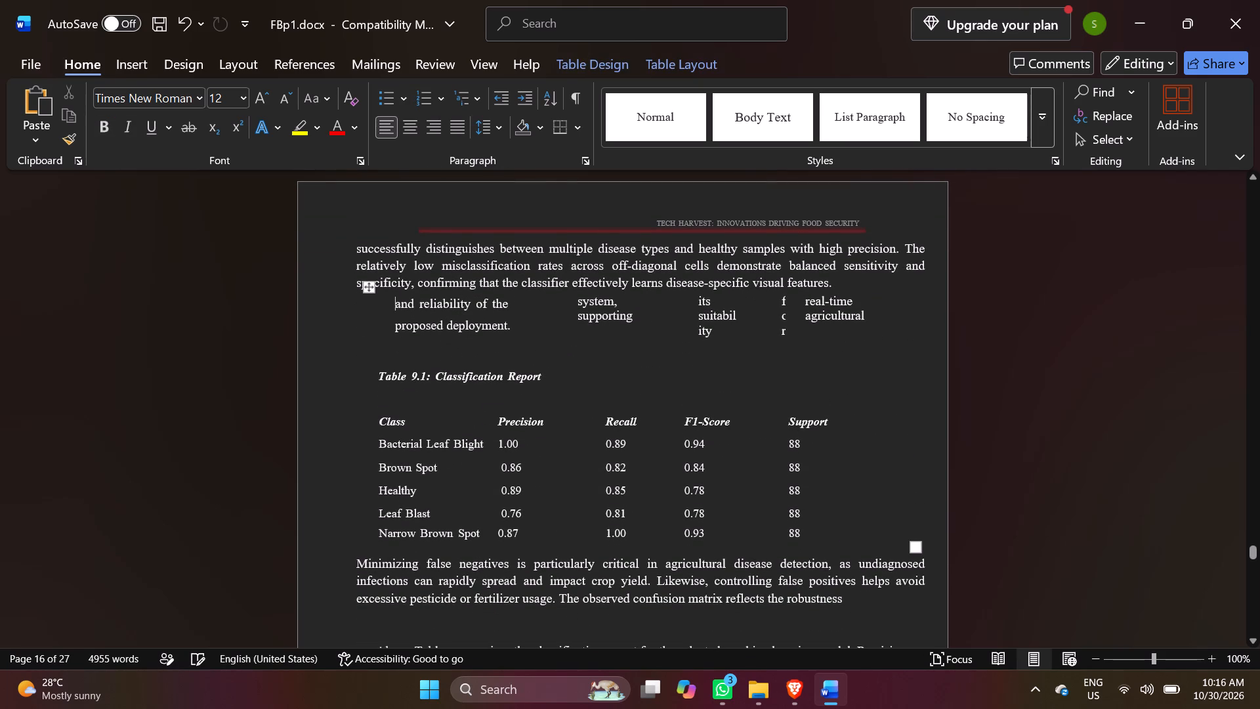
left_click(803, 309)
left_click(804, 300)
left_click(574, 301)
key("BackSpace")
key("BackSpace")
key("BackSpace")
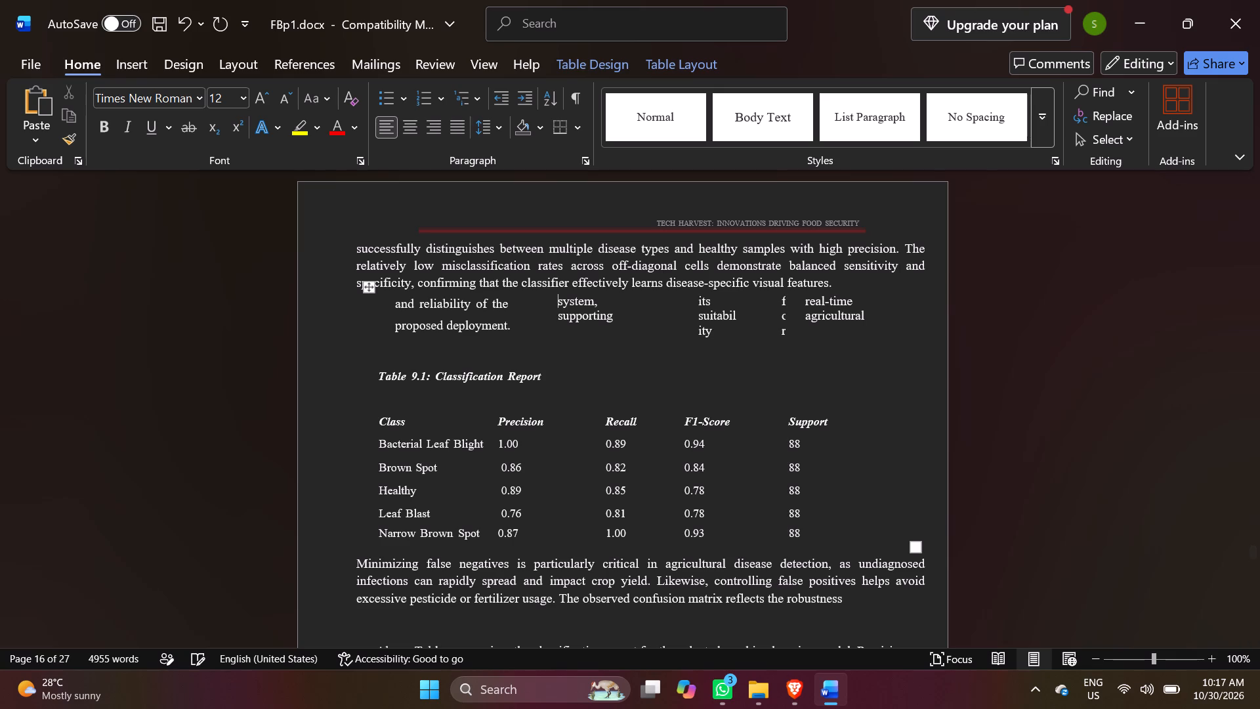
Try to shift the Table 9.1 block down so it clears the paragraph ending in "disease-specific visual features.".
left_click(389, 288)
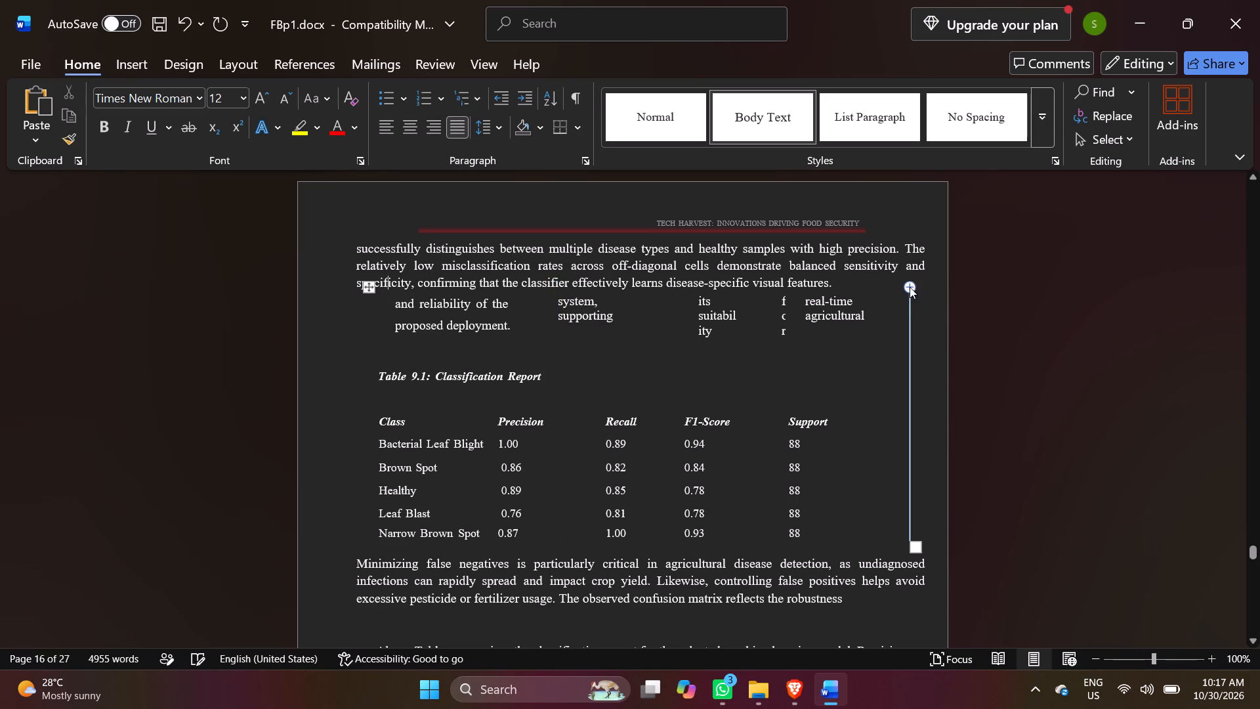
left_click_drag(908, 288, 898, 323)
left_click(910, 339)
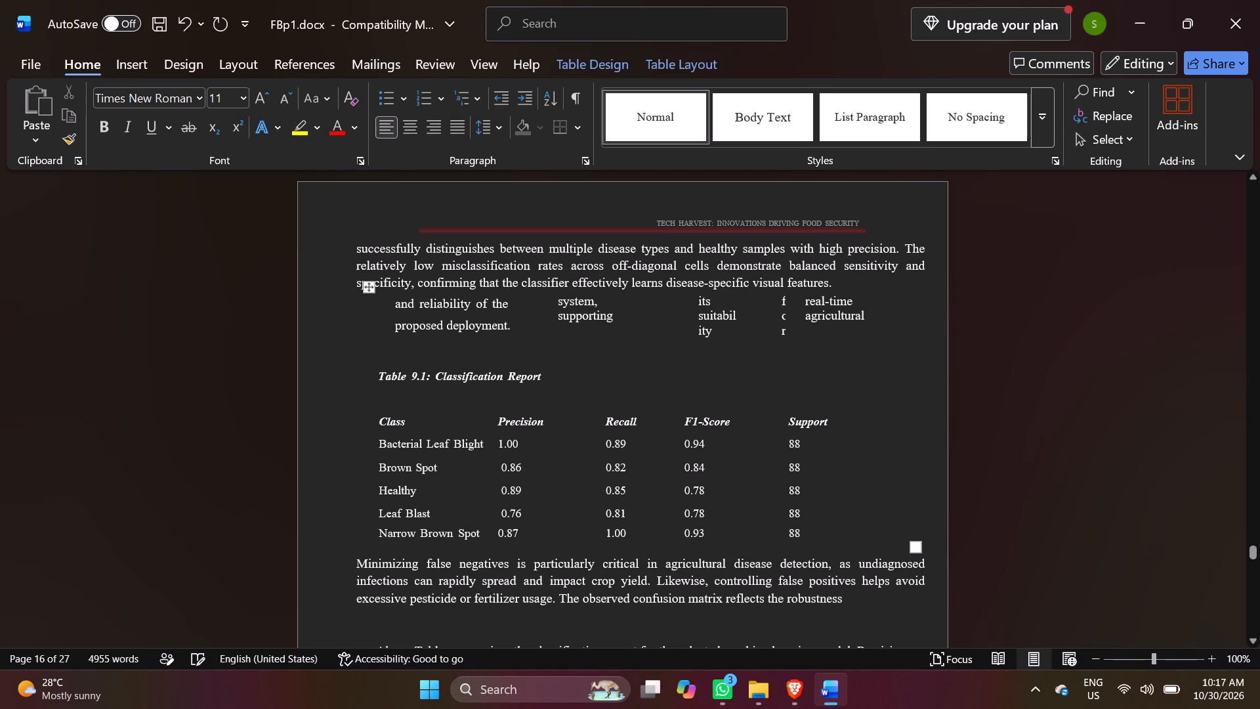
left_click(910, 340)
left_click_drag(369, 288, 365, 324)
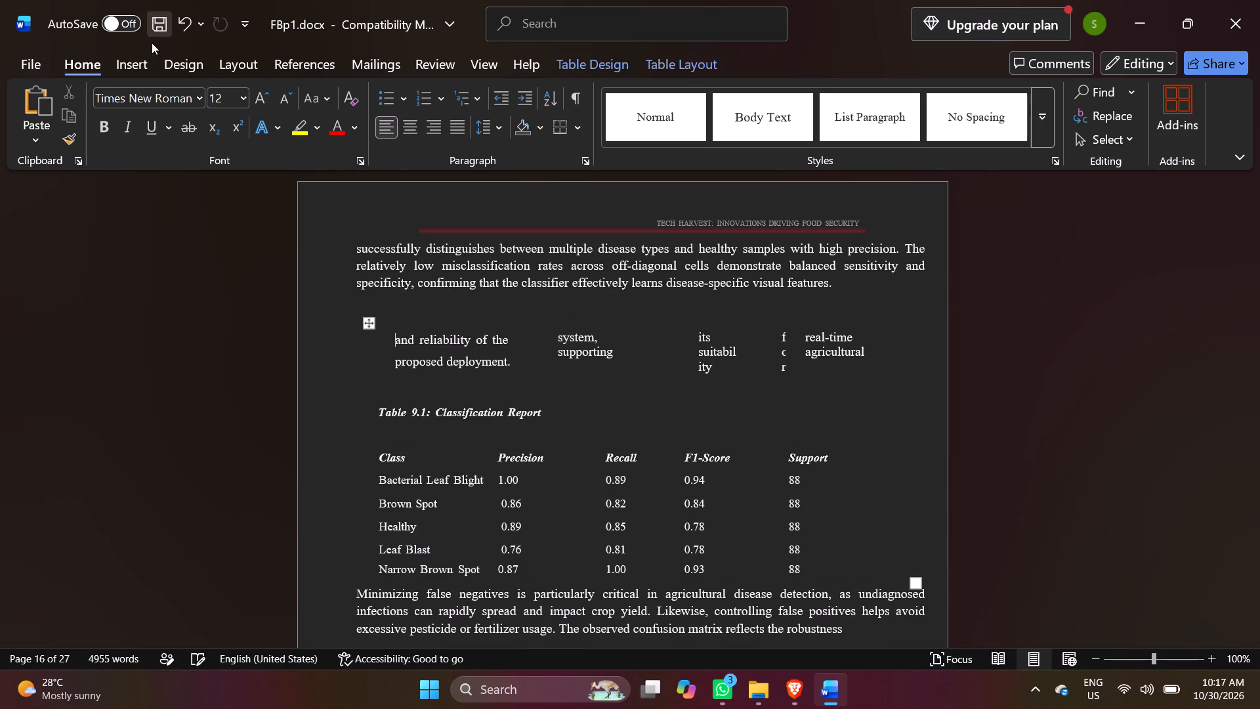
Undo the Table 9.1 block moves, the "True Negatives (TN)" bullet edits and the indent change on the Chapter 9 content.
left_click(193, 16)
left_click(188, 20)
double_click(188, 20)
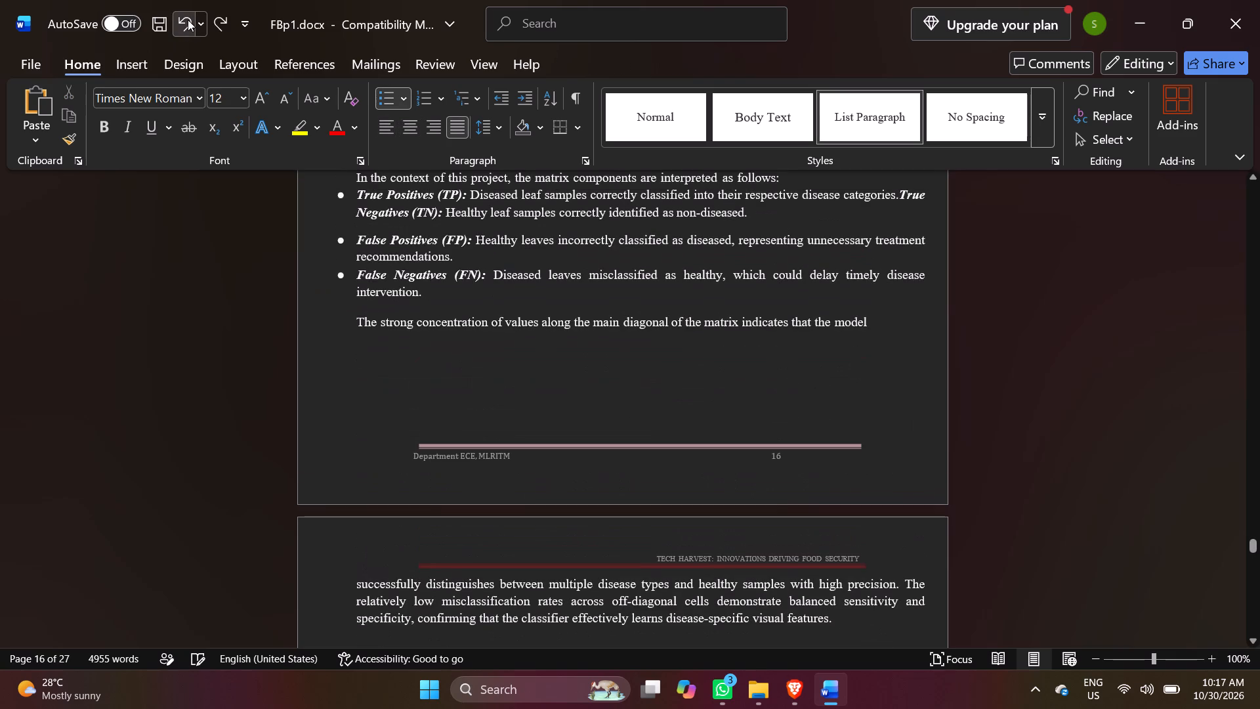
left_click(188, 20)
triple_click(188, 20)
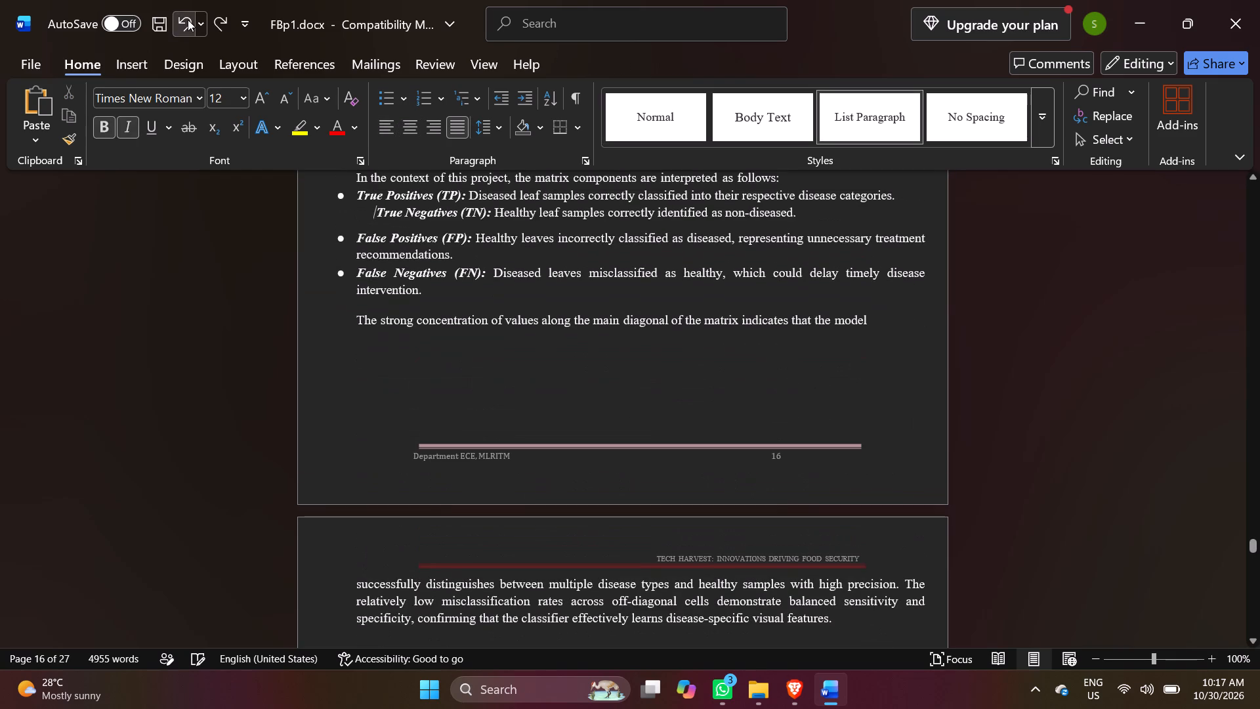
triple_click(188, 20)
double_click(188, 20)
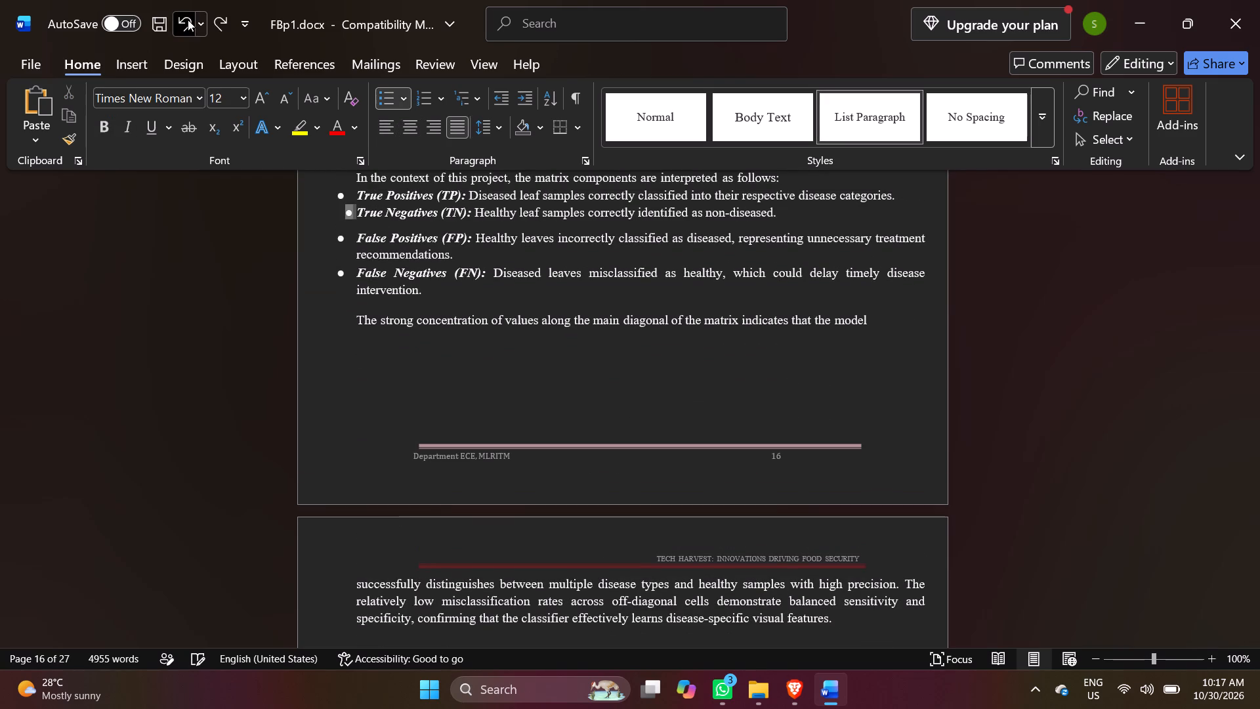
left_click(188, 20)
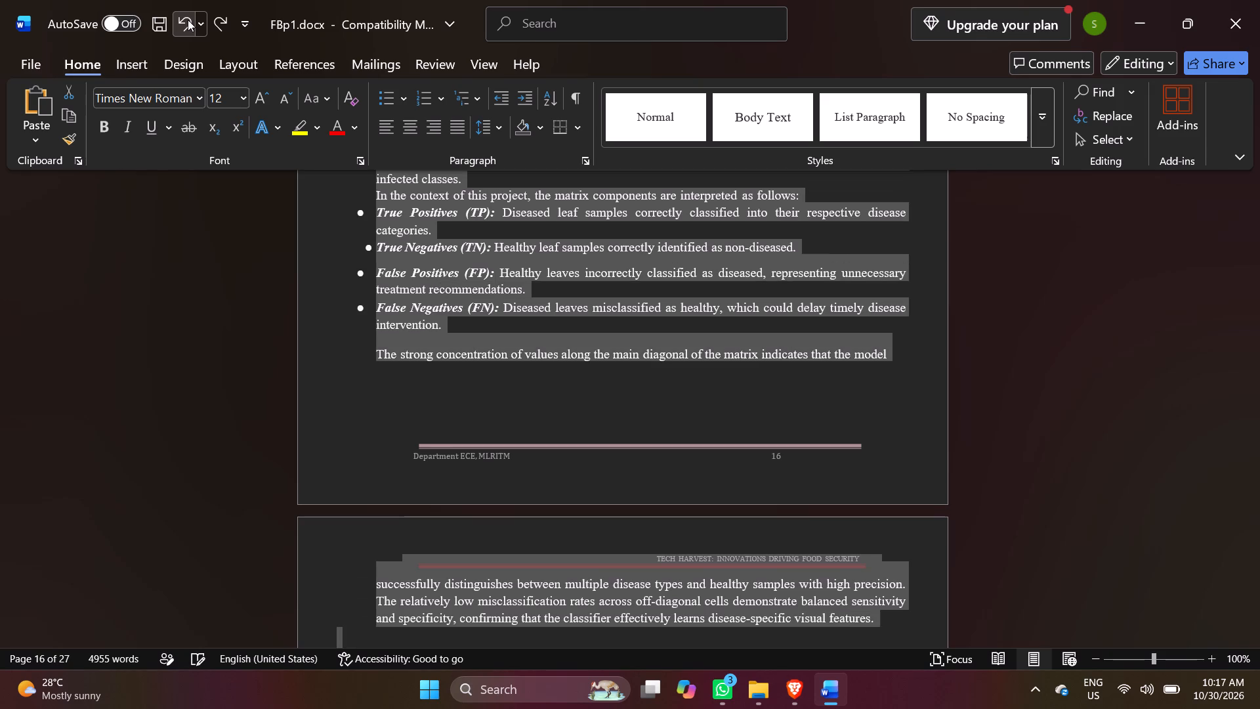
Join the "True Negatives (TN)" line to the True Positives item and split it back off as a matching bullet.
left_click(373, 242)
key("BackSpace")
key("BackSpace")
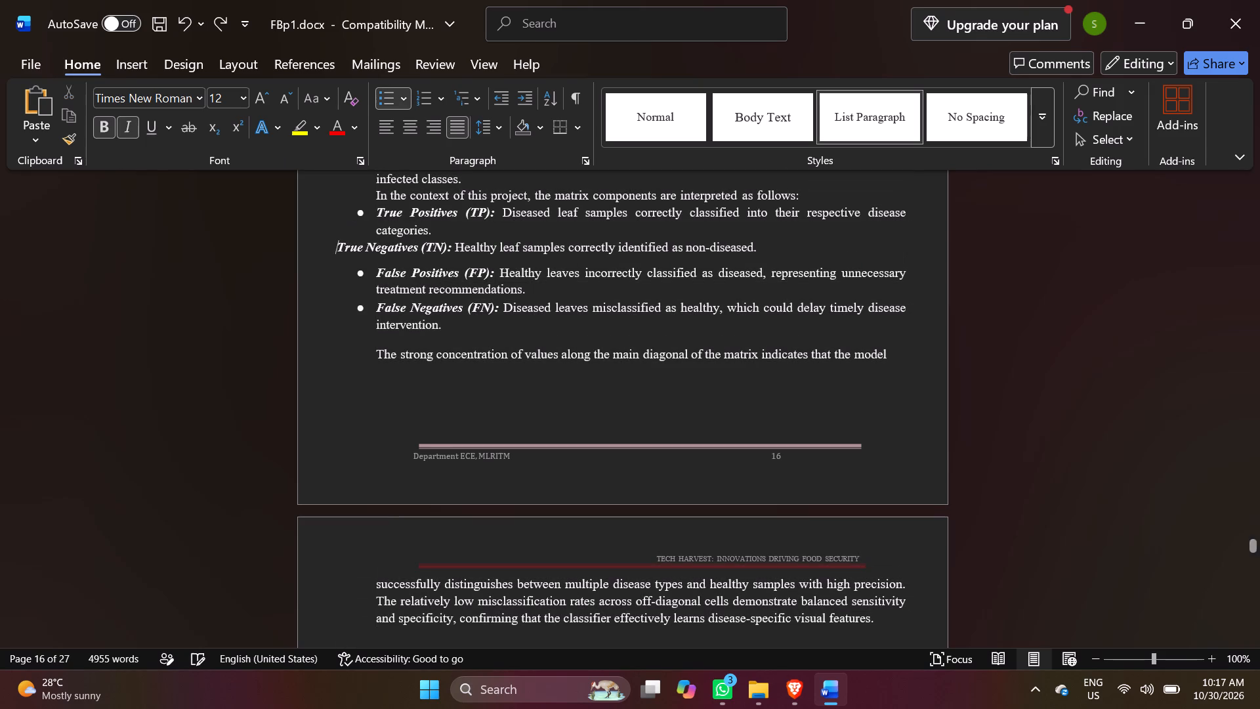
key("BackSpace")
key("Return")
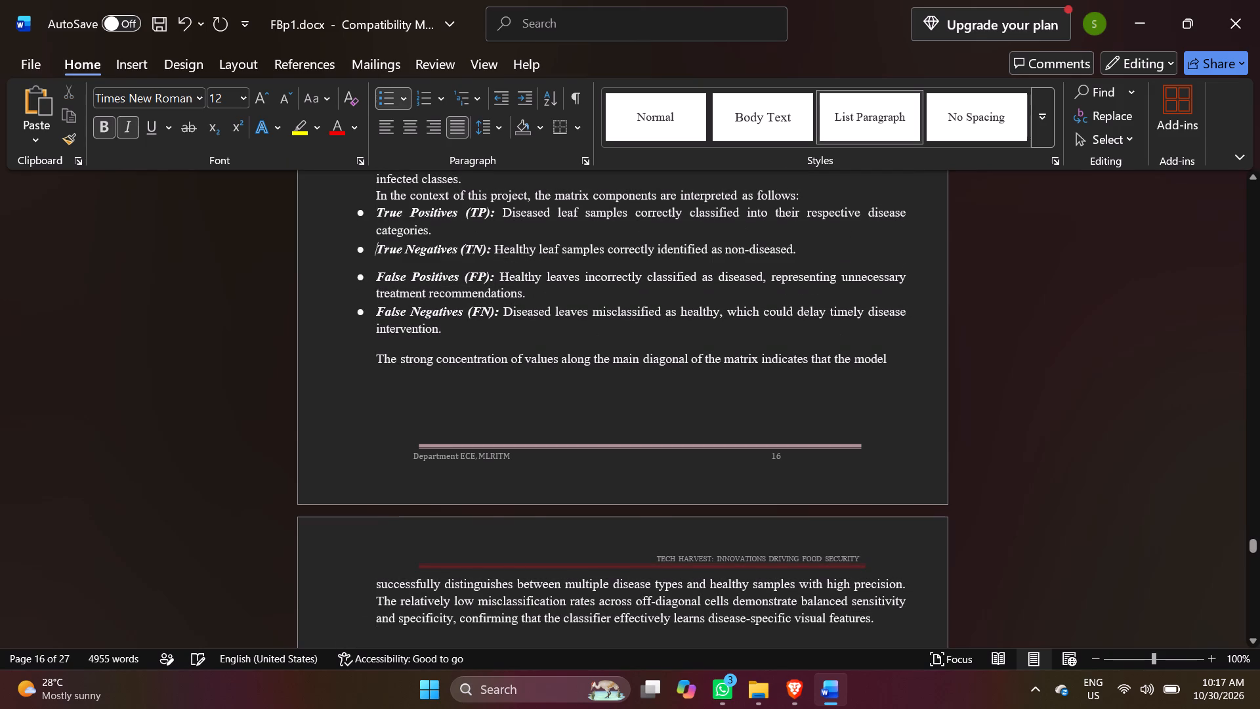
Enlarge the grid image behind Table 9.1 upward and slightly wider so it encloses the Class, Precision, Recall, F1-Score and Support header row.
scroll(730, 396, "down", 11)
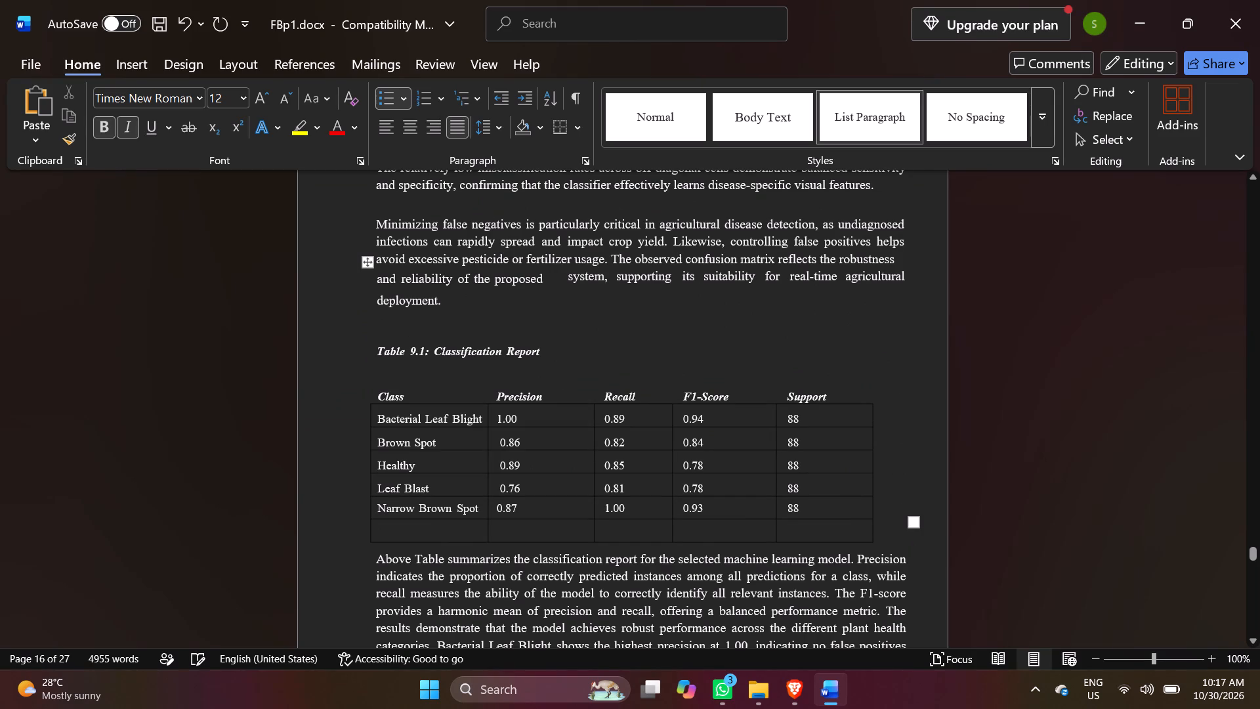
left_click(542, 309)
scroll(812, 319, "down", 3)
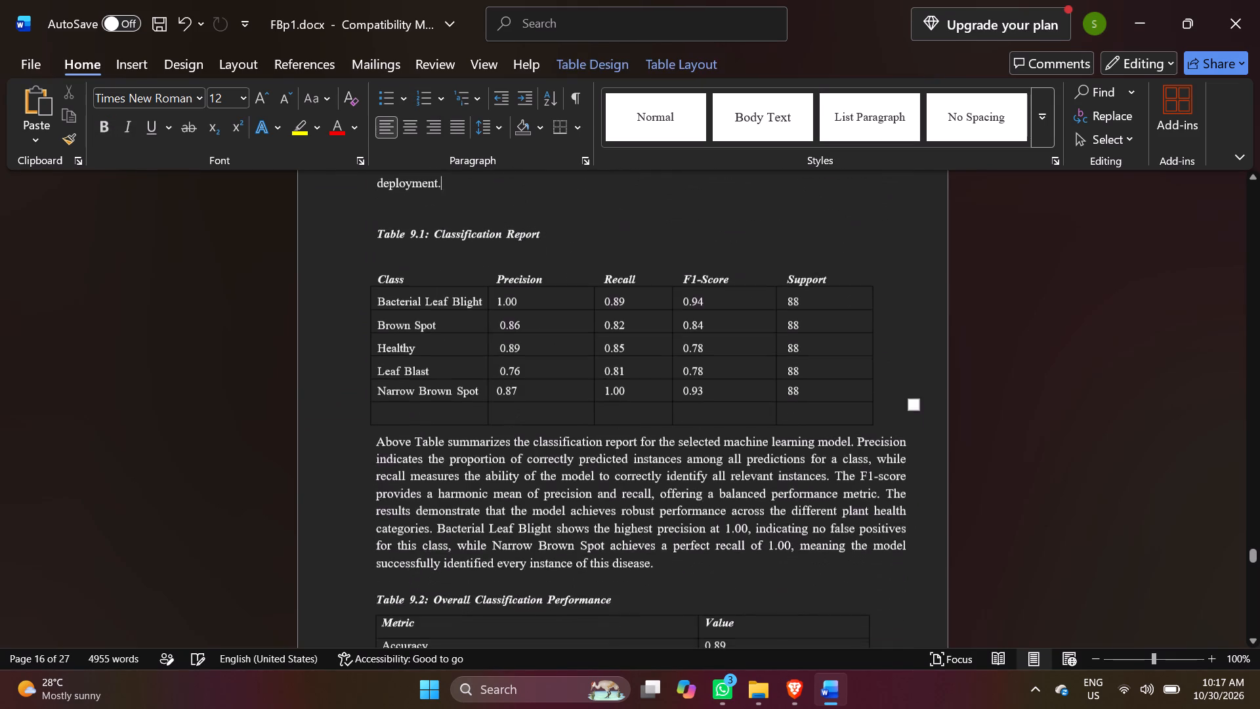
scroll(812, 319, "down", 4)
scroll(658, 357, "up", 3)
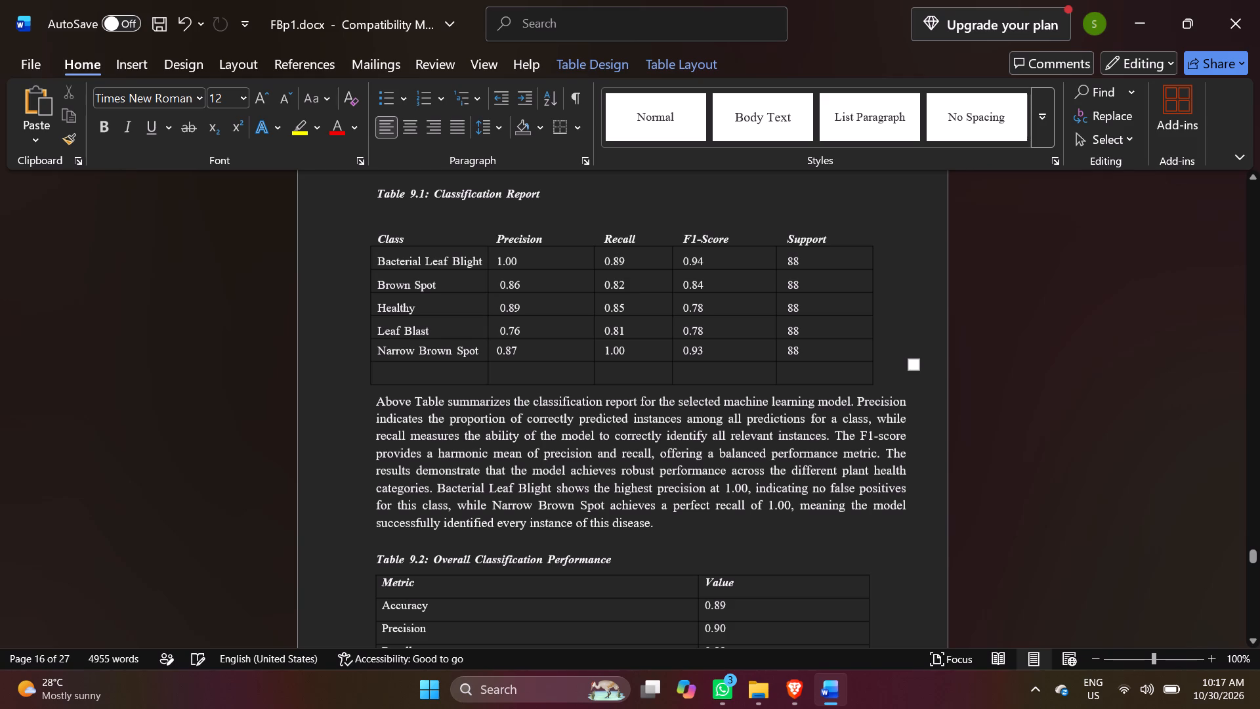
left_click(868, 372)
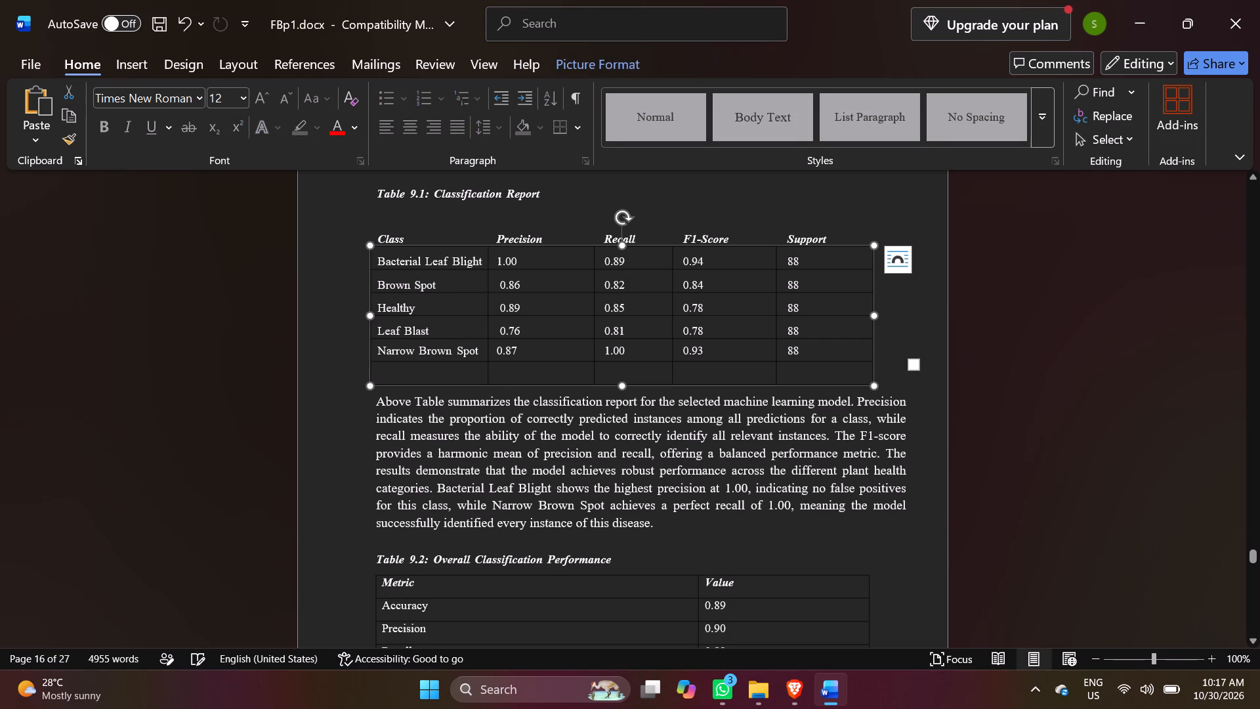
left_click_drag(871, 246, 870, 231)
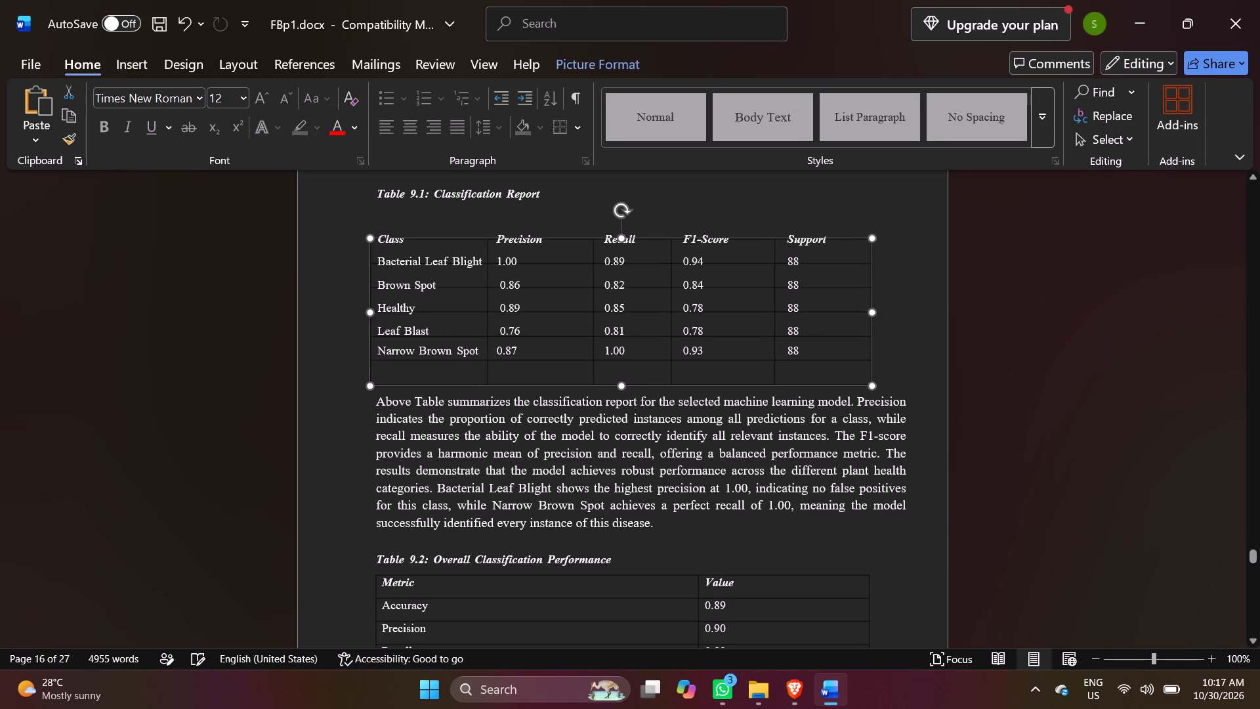
left_click_drag(870, 231, 888, 226)
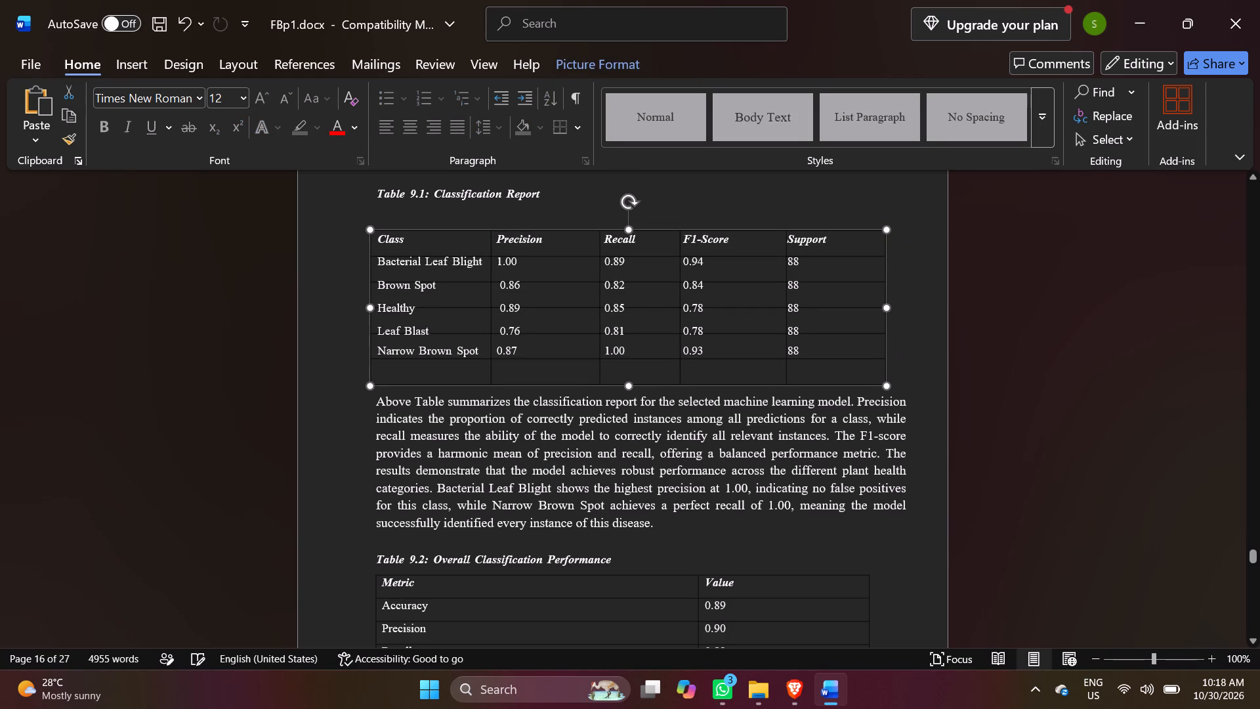
left_click_drag(888, 226, 884, 228)
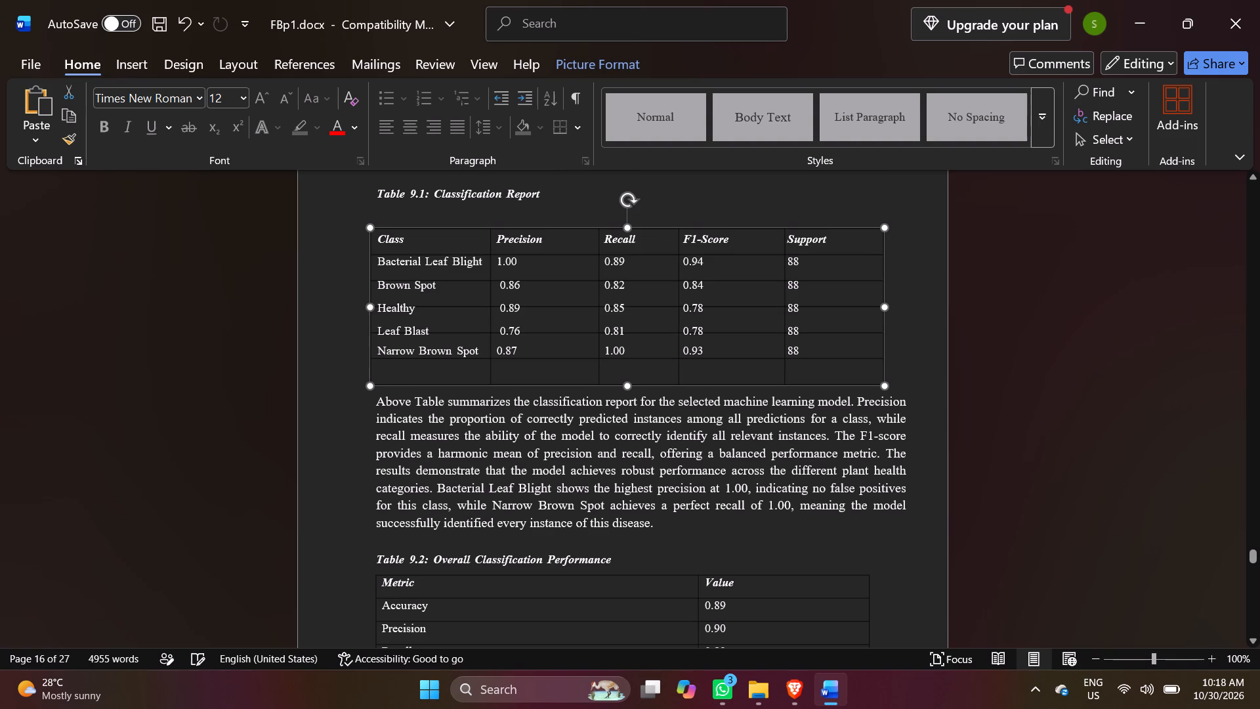
left_click_drag(884, 228, 878, 228)
left_click(910, 305)
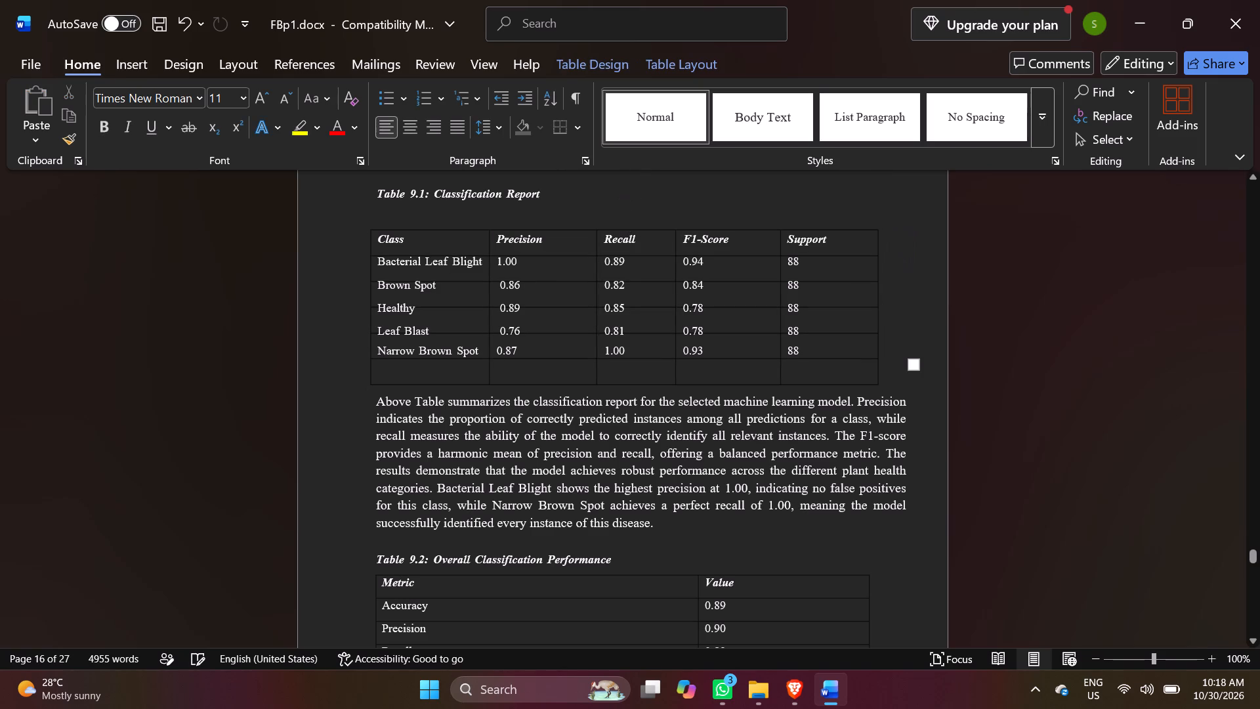
Raise the bottom edge of the Table 9.1 grid image to just below the Narrow Brown Spot row and widen it slightly.
left_click(875, 378)
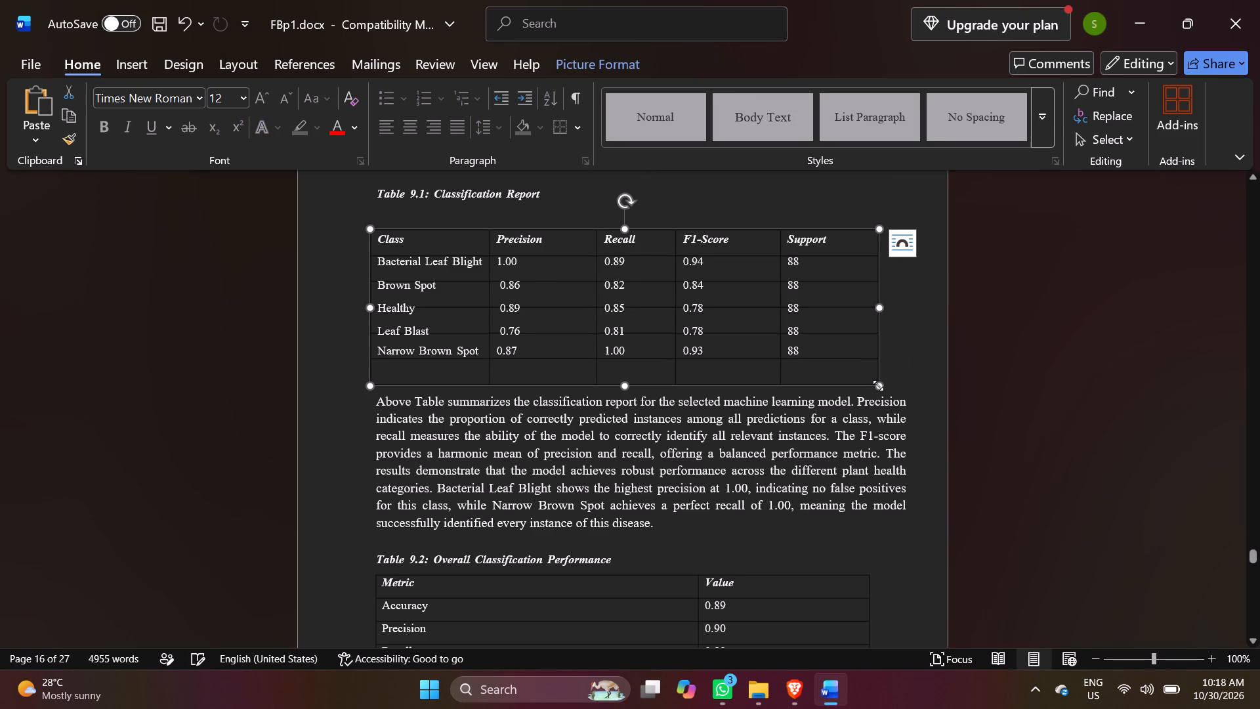
left_click_drag(878, 385, 889, 358)
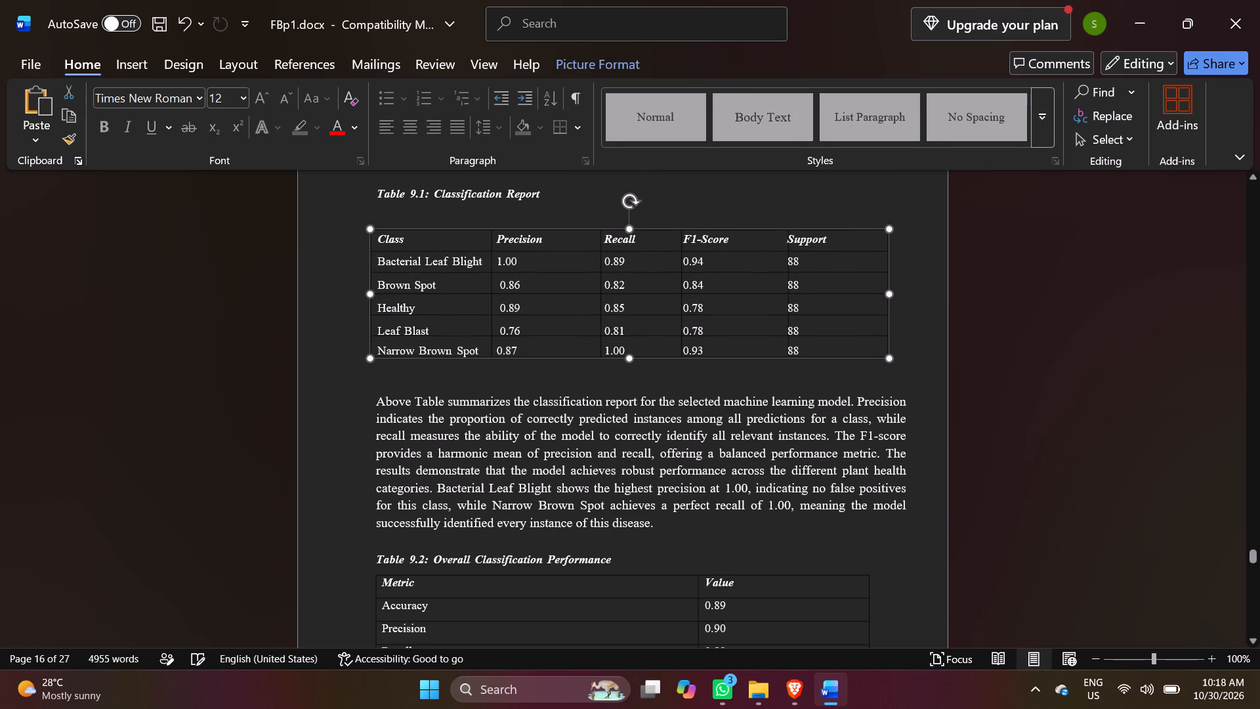
left_click_drag(889, 358, 887, 358)
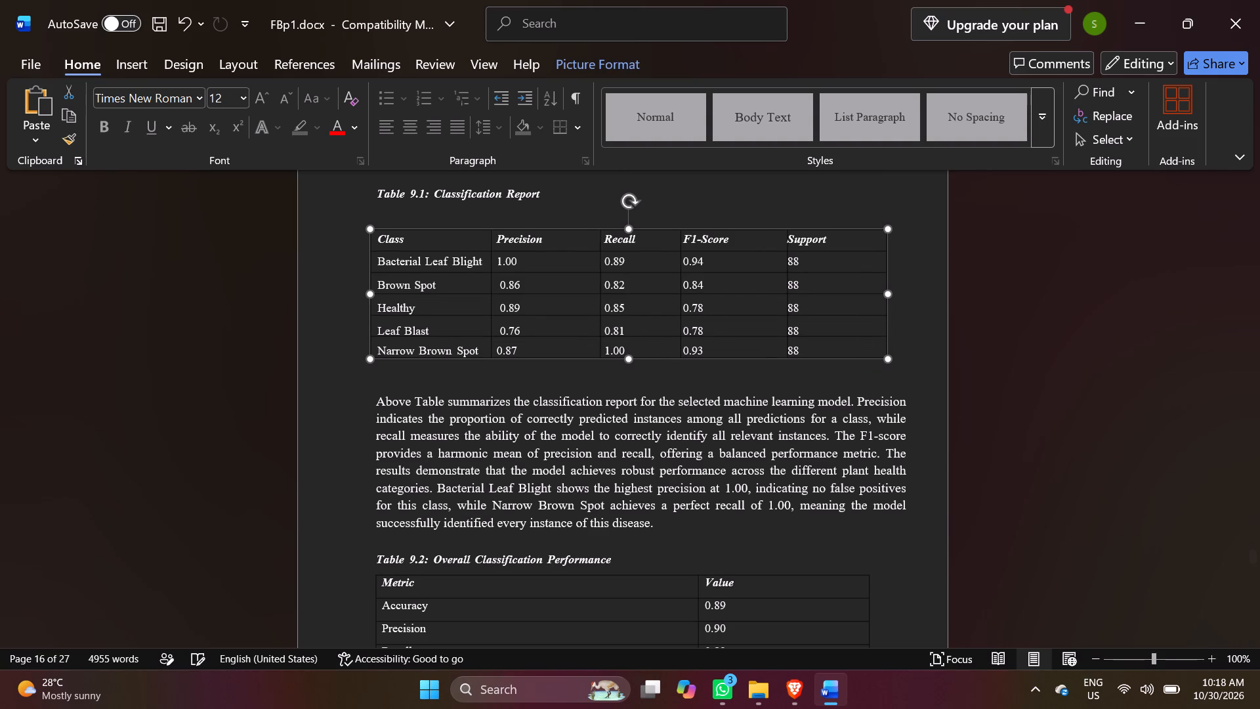
left_click_drag(887, 358, 886, 360)
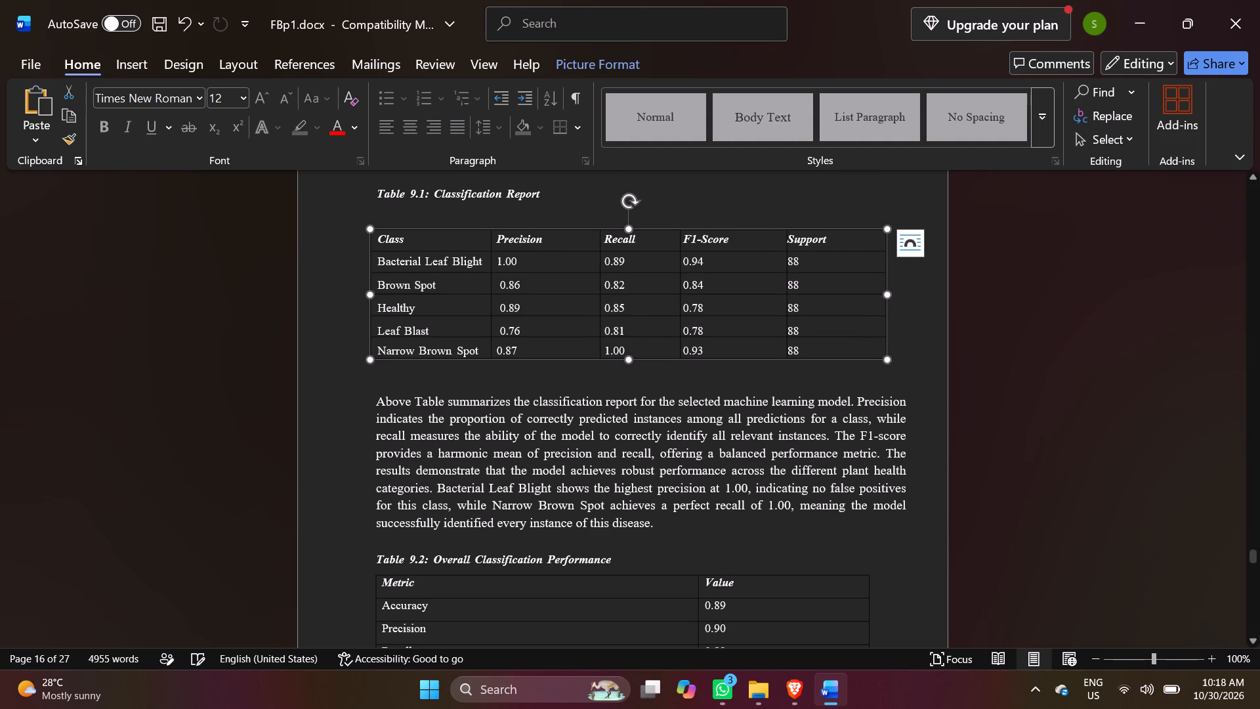
left_click(923, 366)
Review the layout from Table 9.2 through Table 9.3, Fig 9.3 and on to the end of the references.
scroll(746, 410, "down", 2)
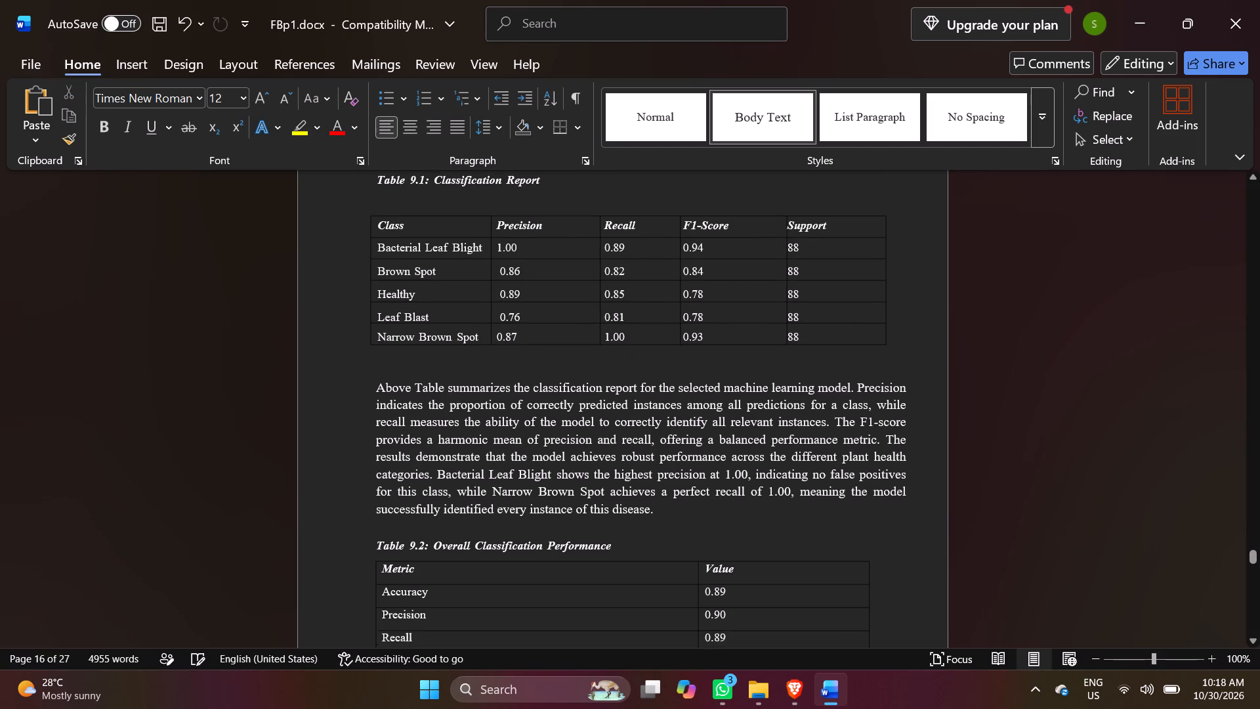
scroll(748, 413, "down", 10)
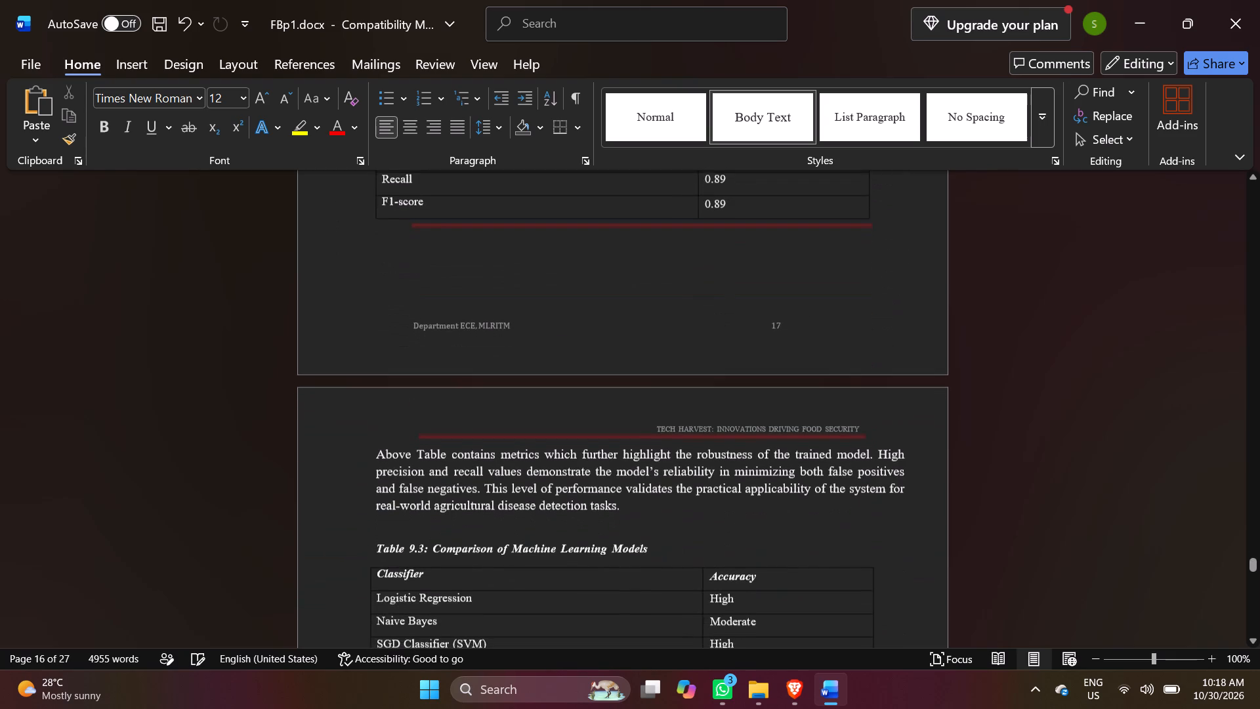
scroll(734, 433, "down", 12)
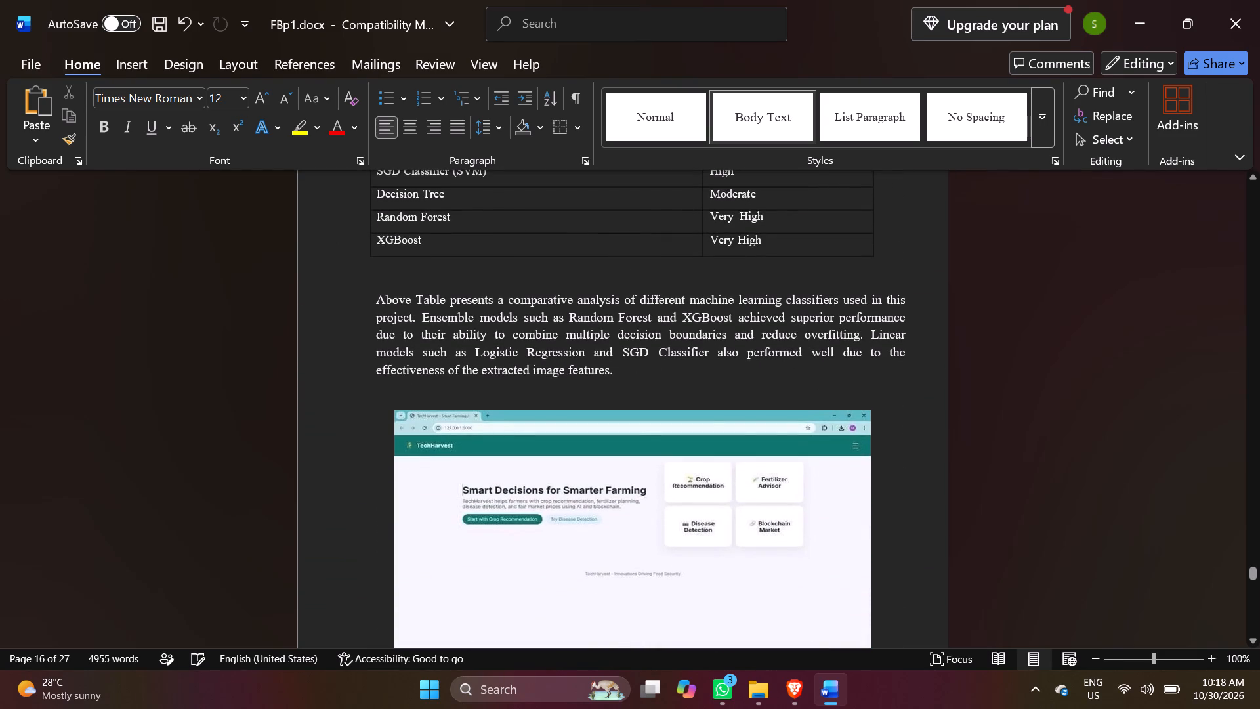
scroll(743, 389, "down", 4)
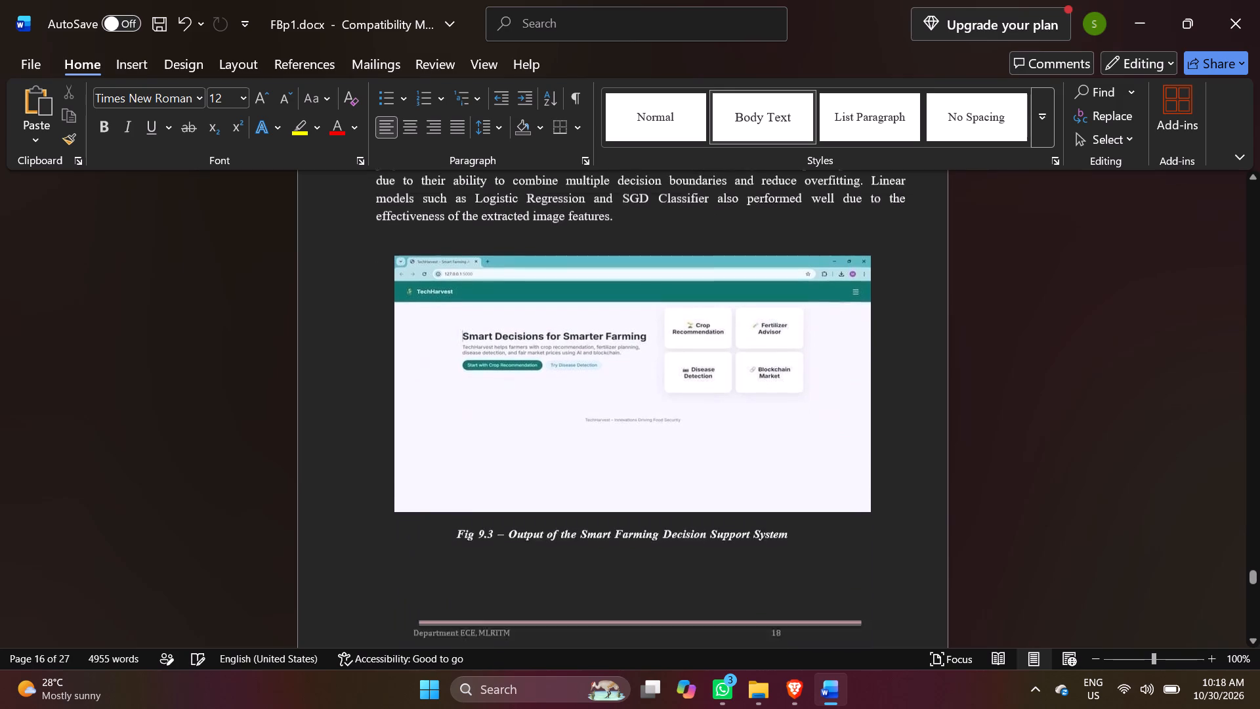
scroll(747, 389, "down", 8)
scroll(748, 390, "down", 18)
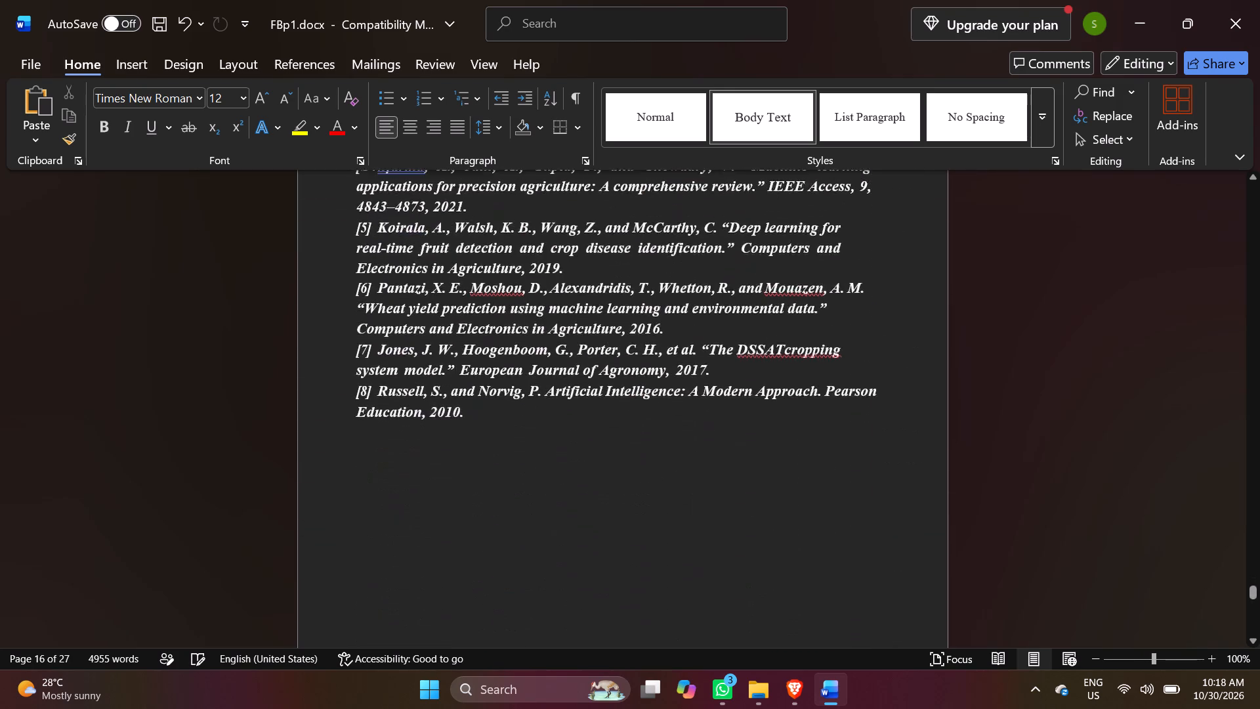
Review the Sustainable Development Goal pages that follow the references.
scroll(748, 398, "down", 15)
scroll(748, 402, "down", 11)
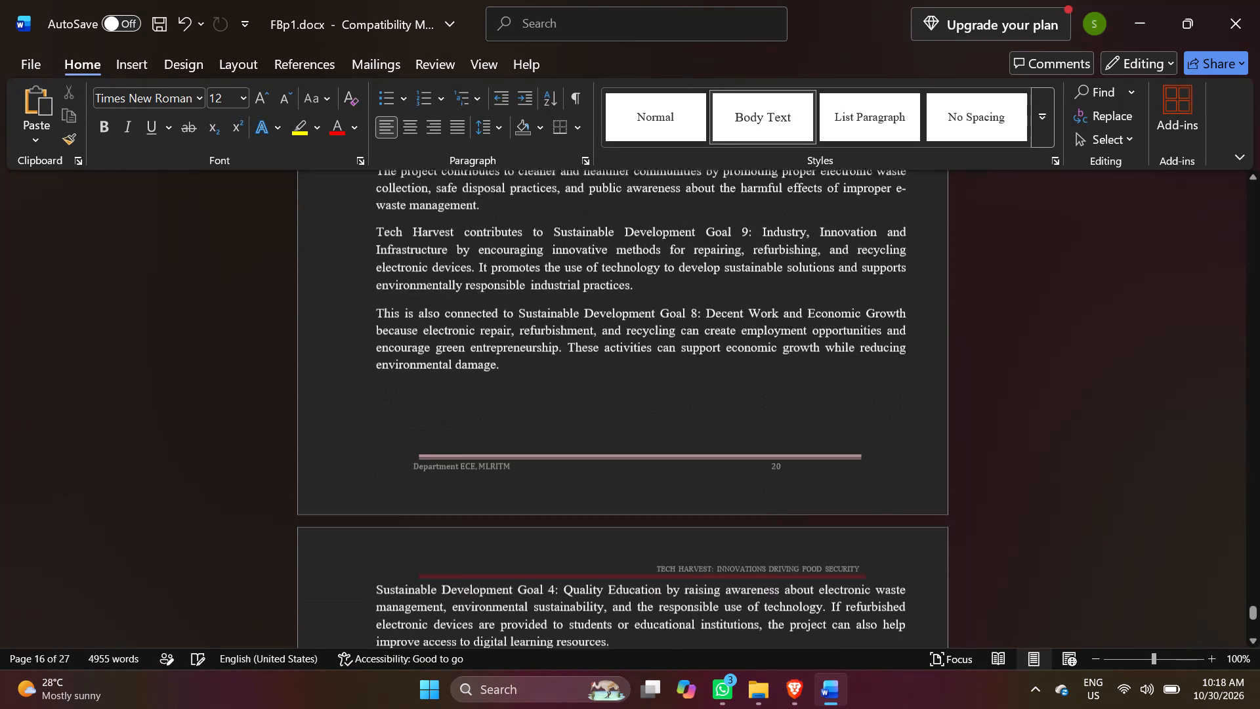
scroll(748, 403, "down", 9)
scroll(748, 403, "up", 12)
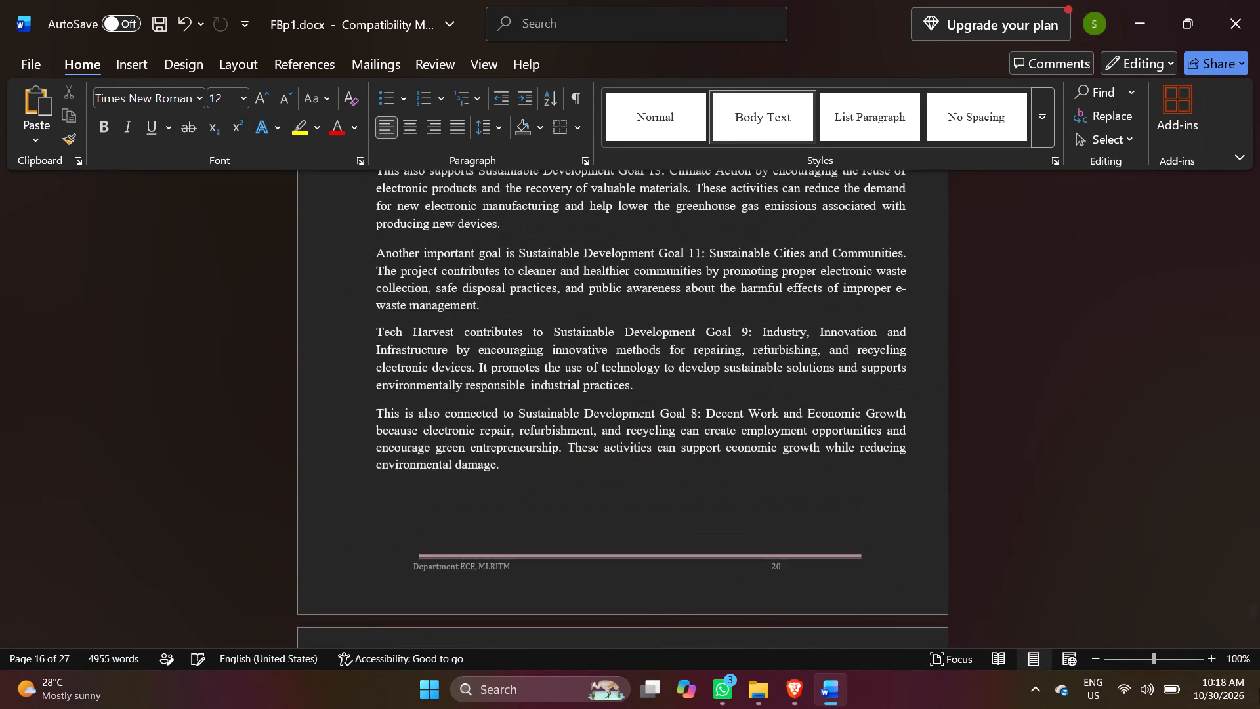
Remove the italics from the project title "TECHHARVEST: INNOVATIONS DRIVING FOOD SECURITY" in the Certificate paragraph, keeping it bold.
left_click_drag(1253, 612, 1259, 494)
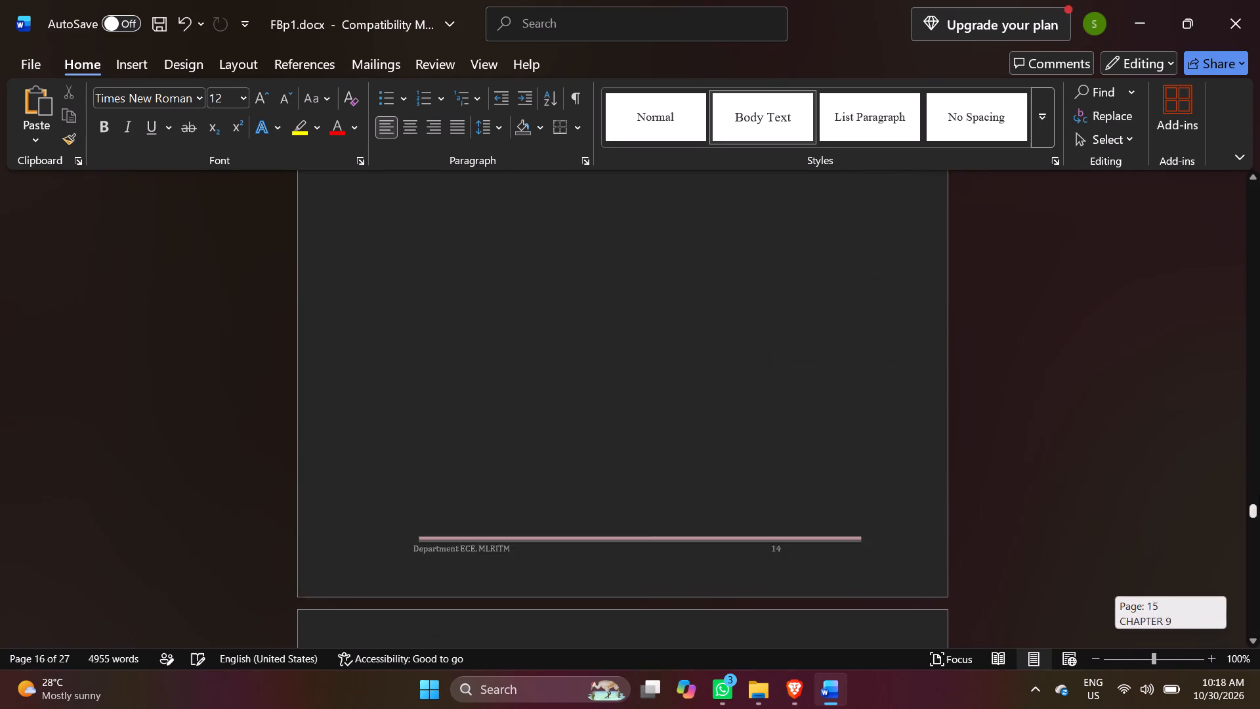
left_click_drag(1259, 494, 1259, 183)
scroll(970, 453, "down", 2)
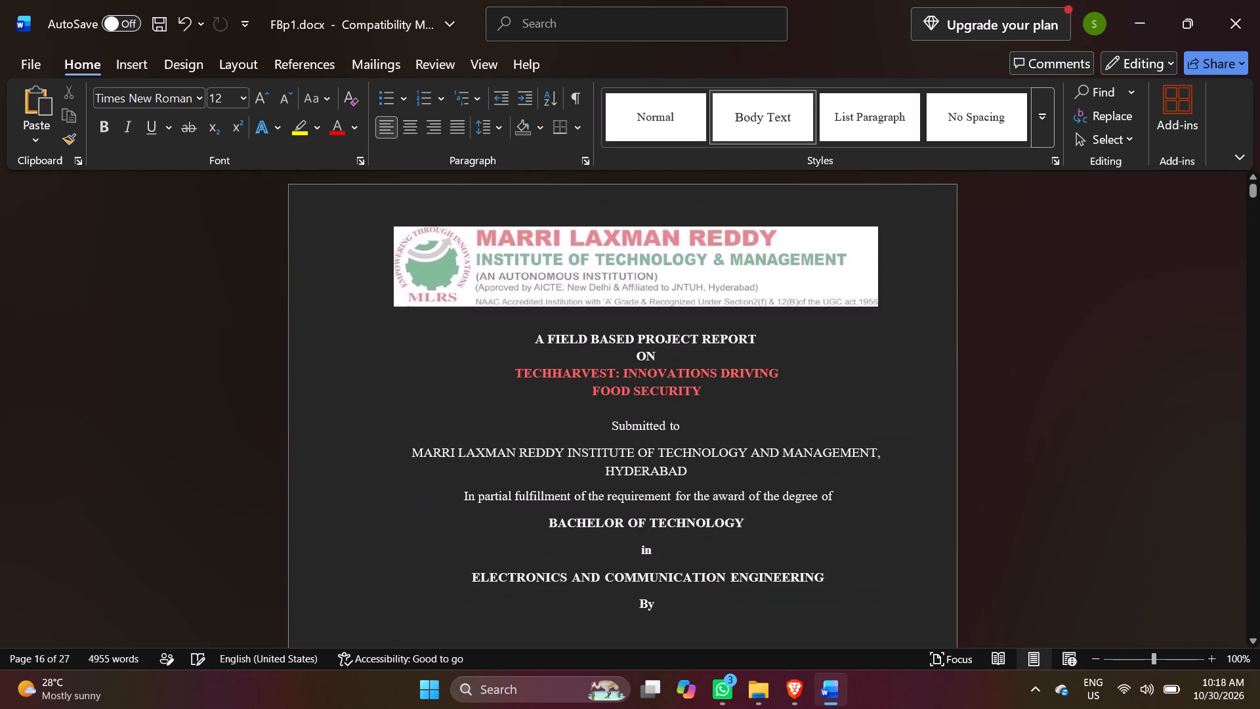
scroll(963, 461, "down", 17)
scroll(942, 480, "down", 5)
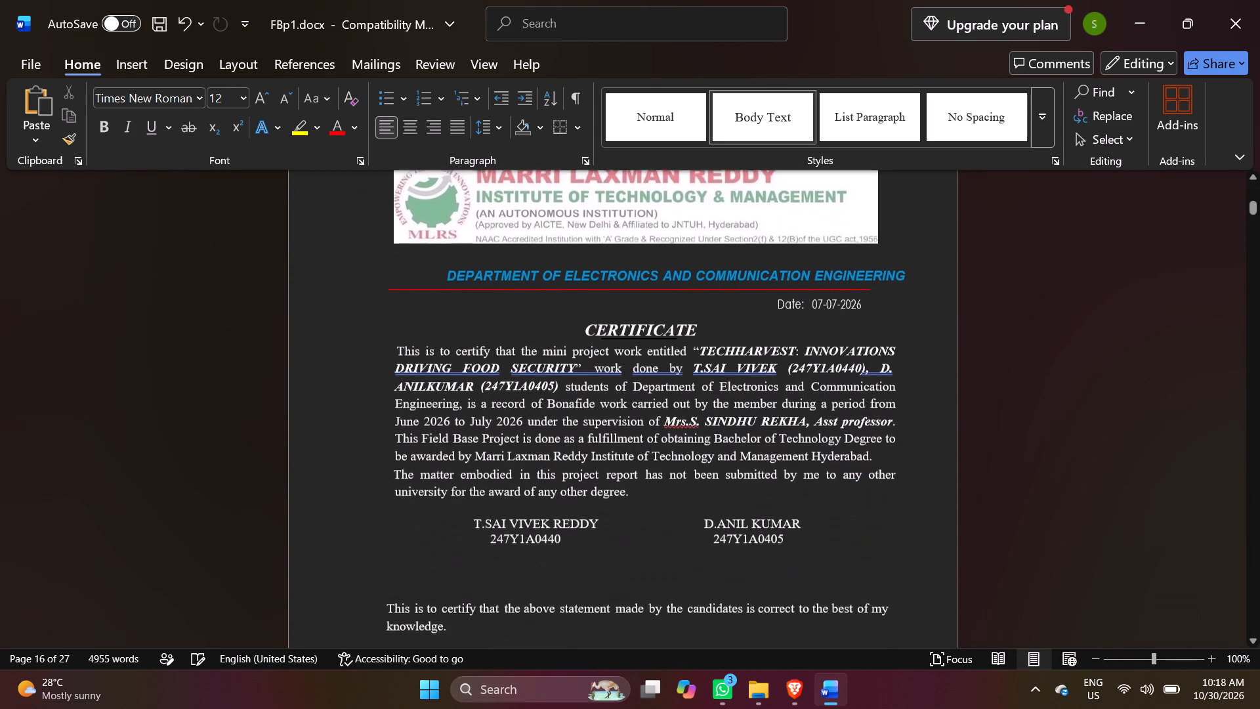
left_click(585, 361)
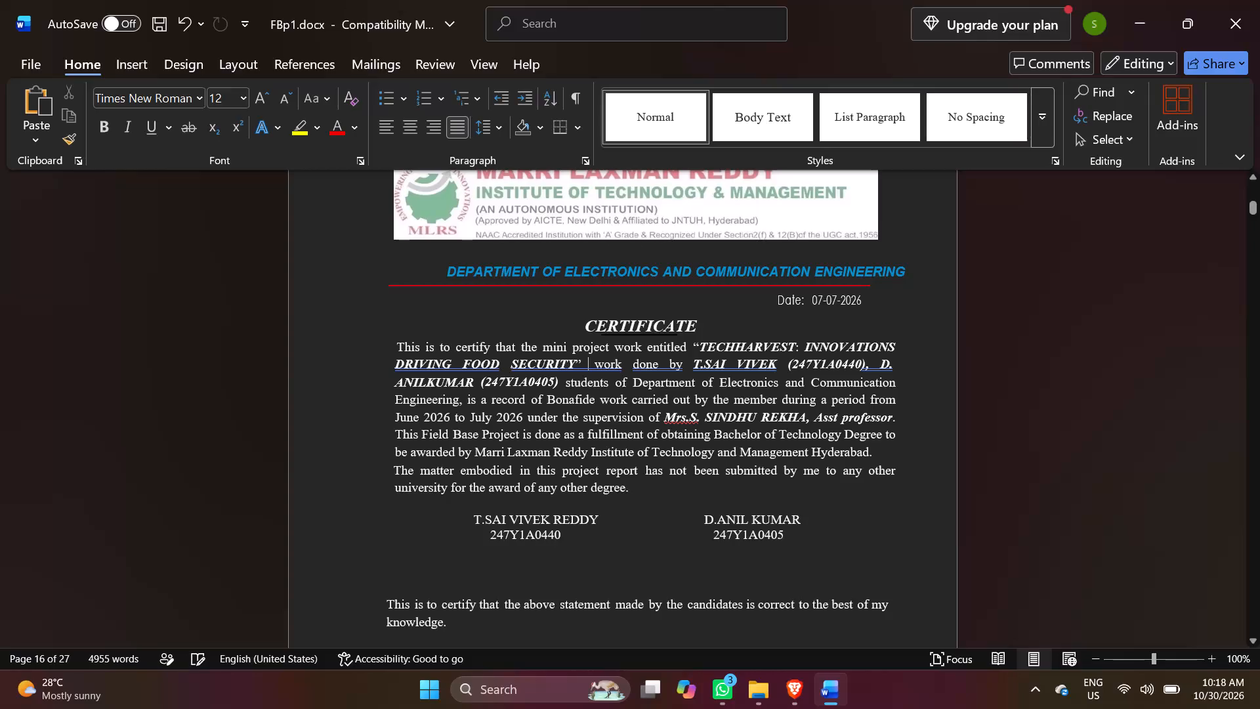
left_click_drag(703, 345, 858, 352)
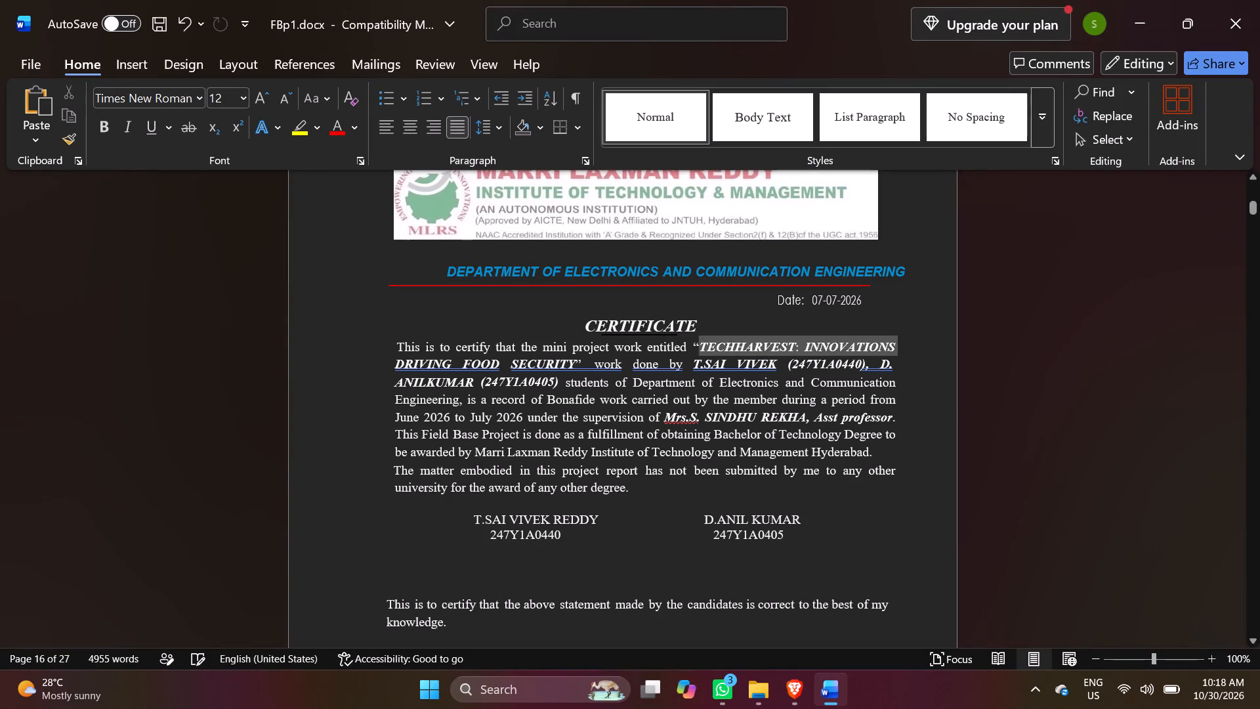
left_click_drag(858, 352, 864, 364)
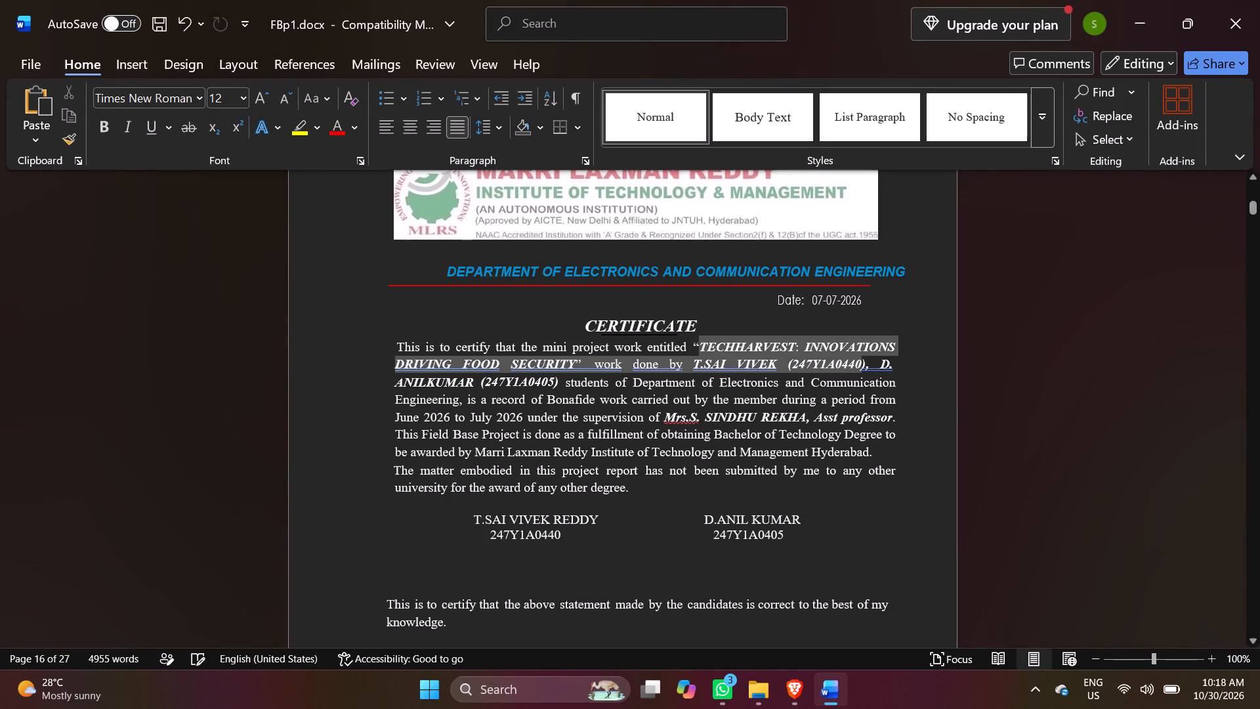
left_click_drag(864, 364, 869, 366)
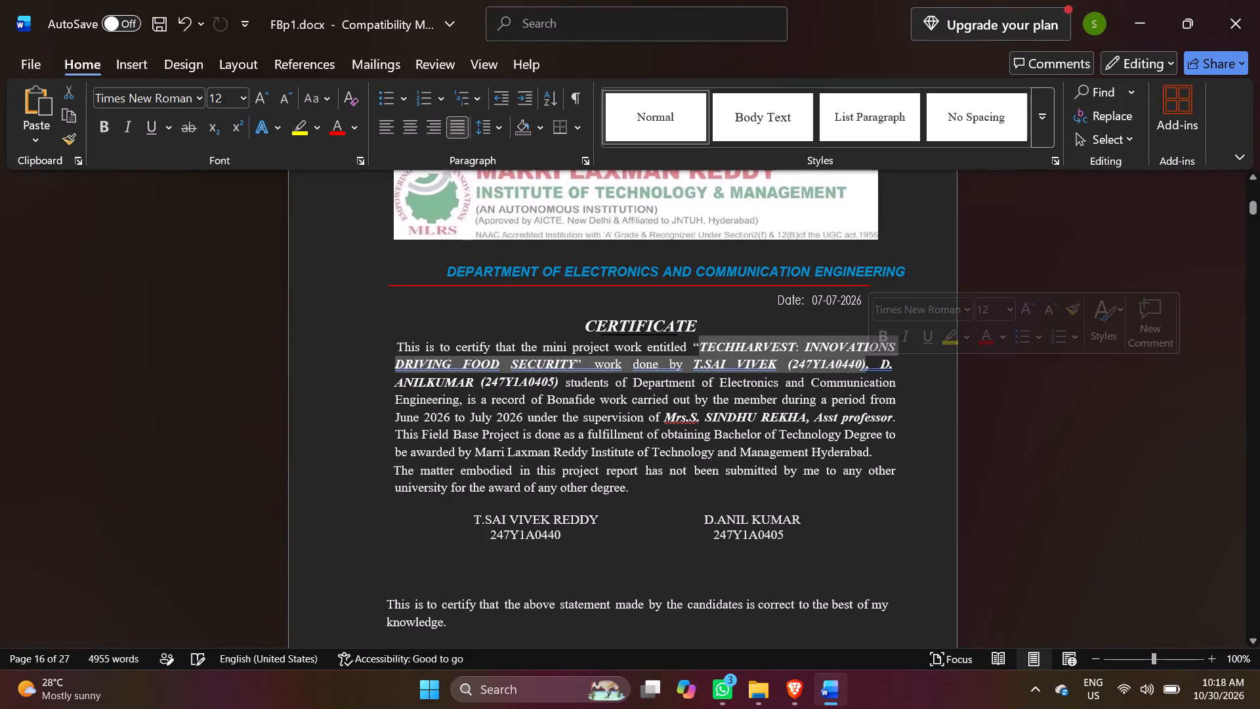
left_click(536, 364)
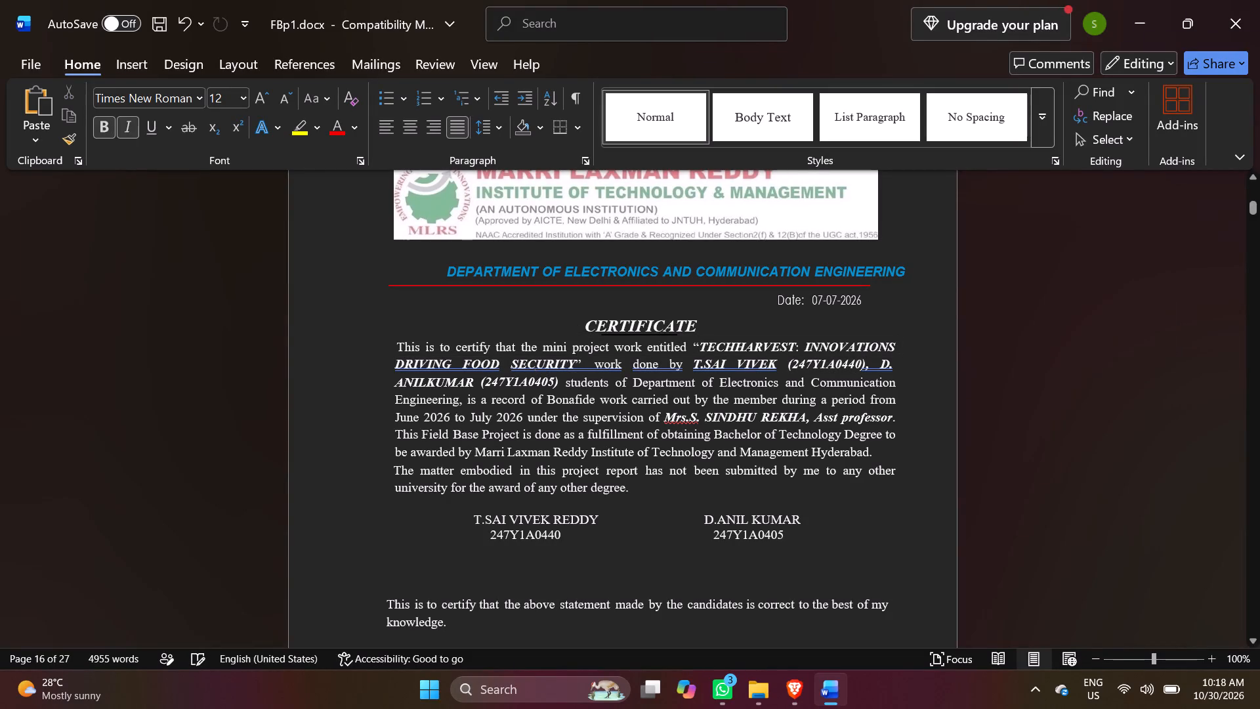
left_click_drag(703, 347, 869, 344)
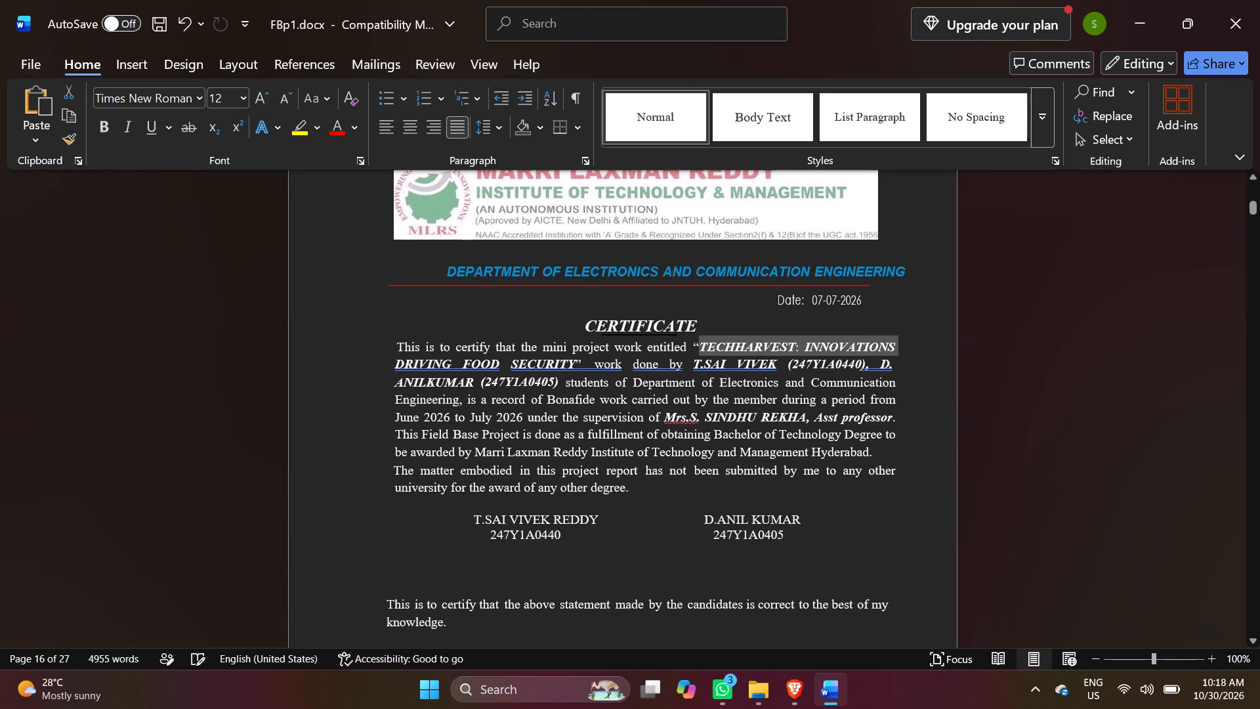
left_click(124, 132)
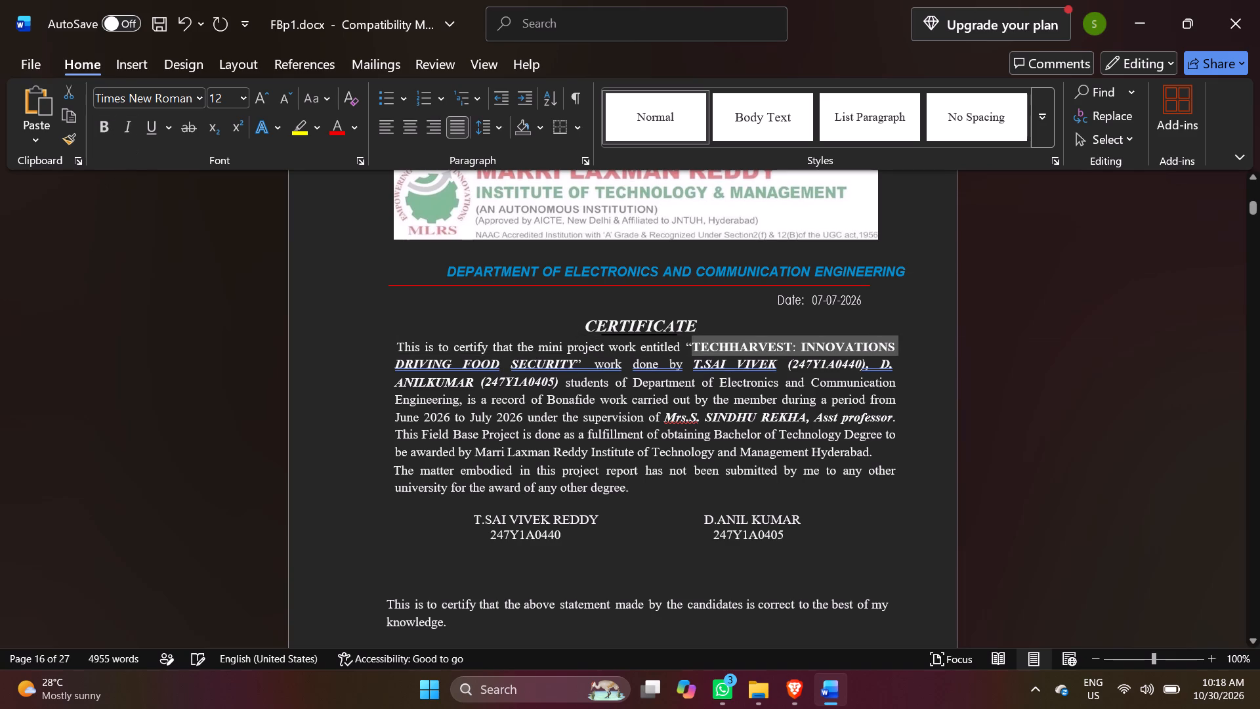
left_click(400, 365)
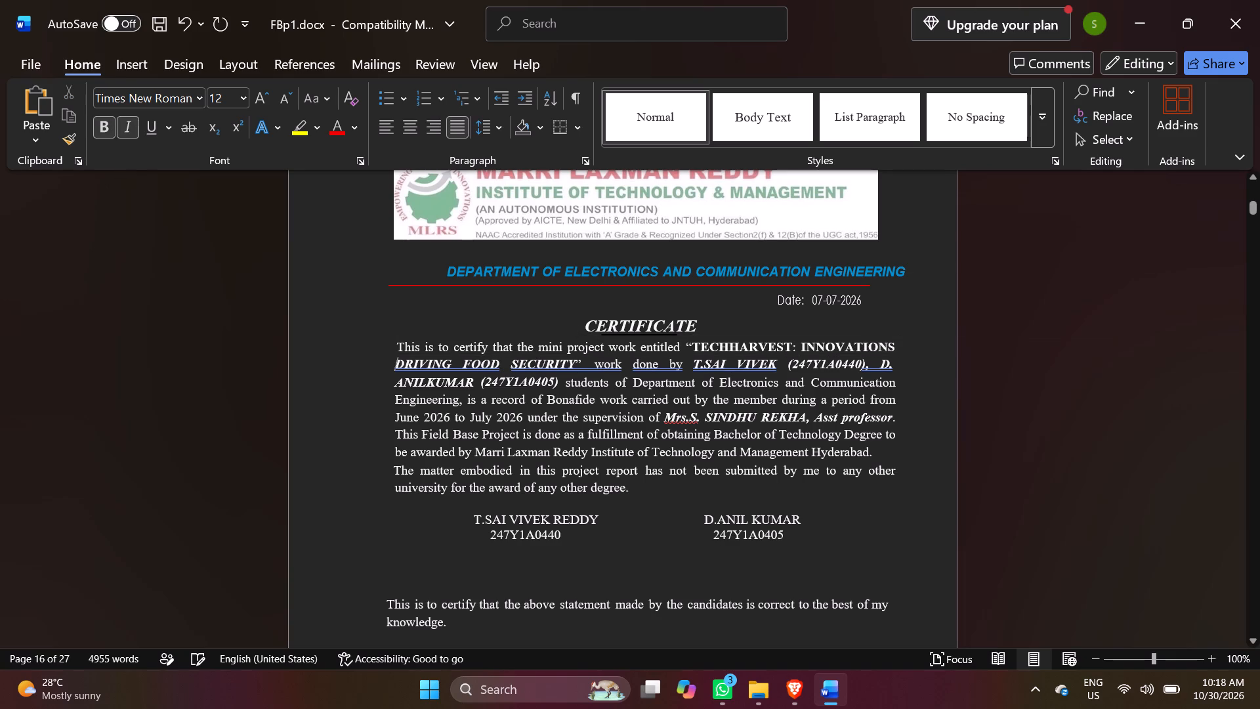
left_click_drag(398, 365, 544, 361)
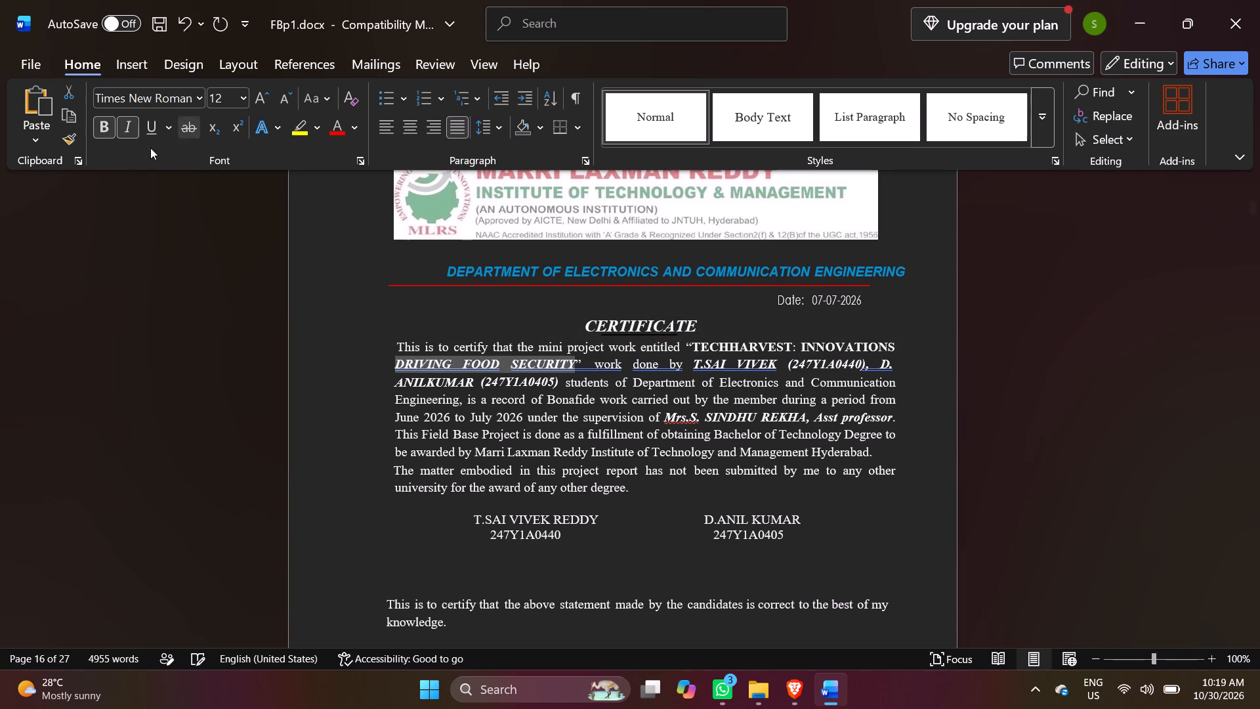
left_click(131, 125)
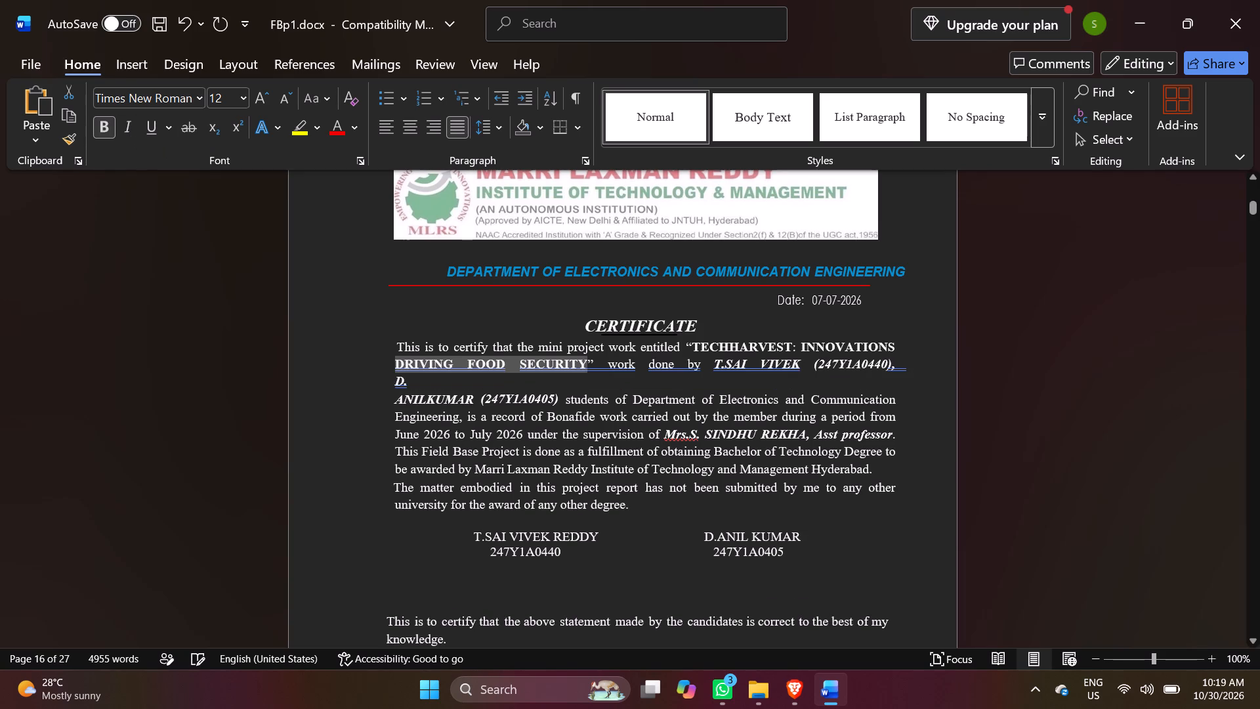
Remove the italics from both students' names and roll numbers in the Certificate paragraph.
left_click_drag(711, 368, 796, 367)
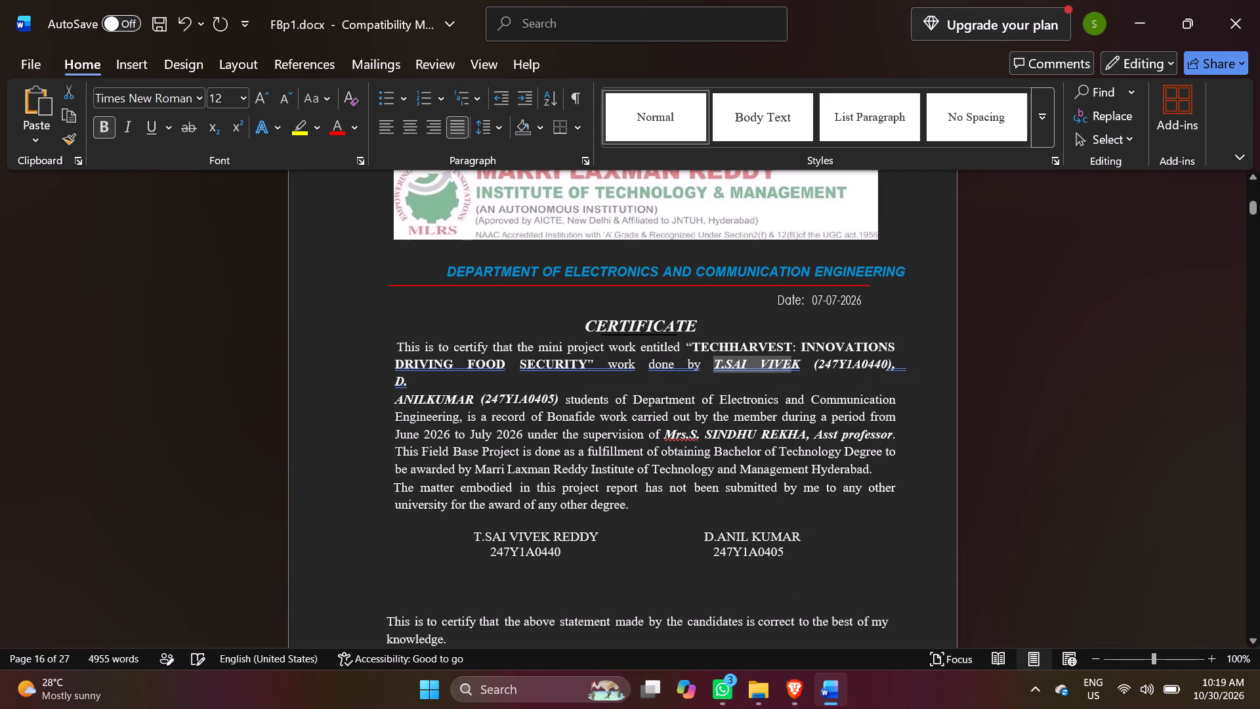
left_click_drag(796, 367, 876, 365)
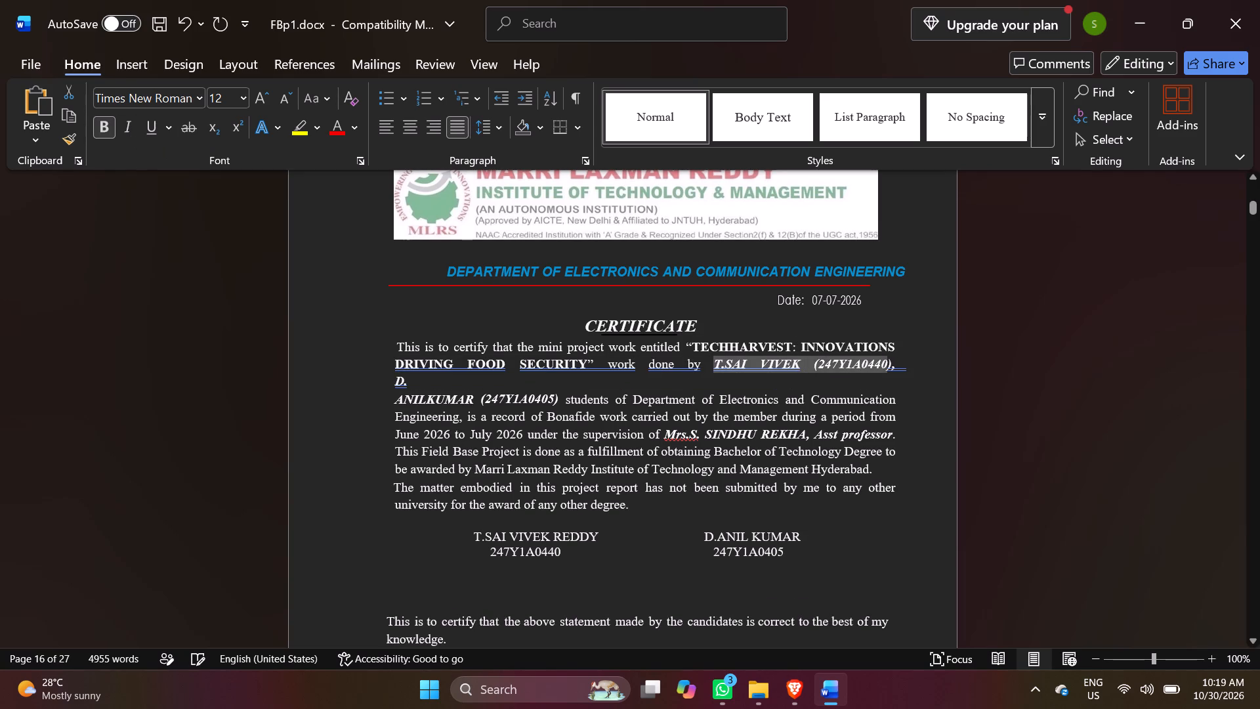
left_click_drag(876, 365, 883, 375)
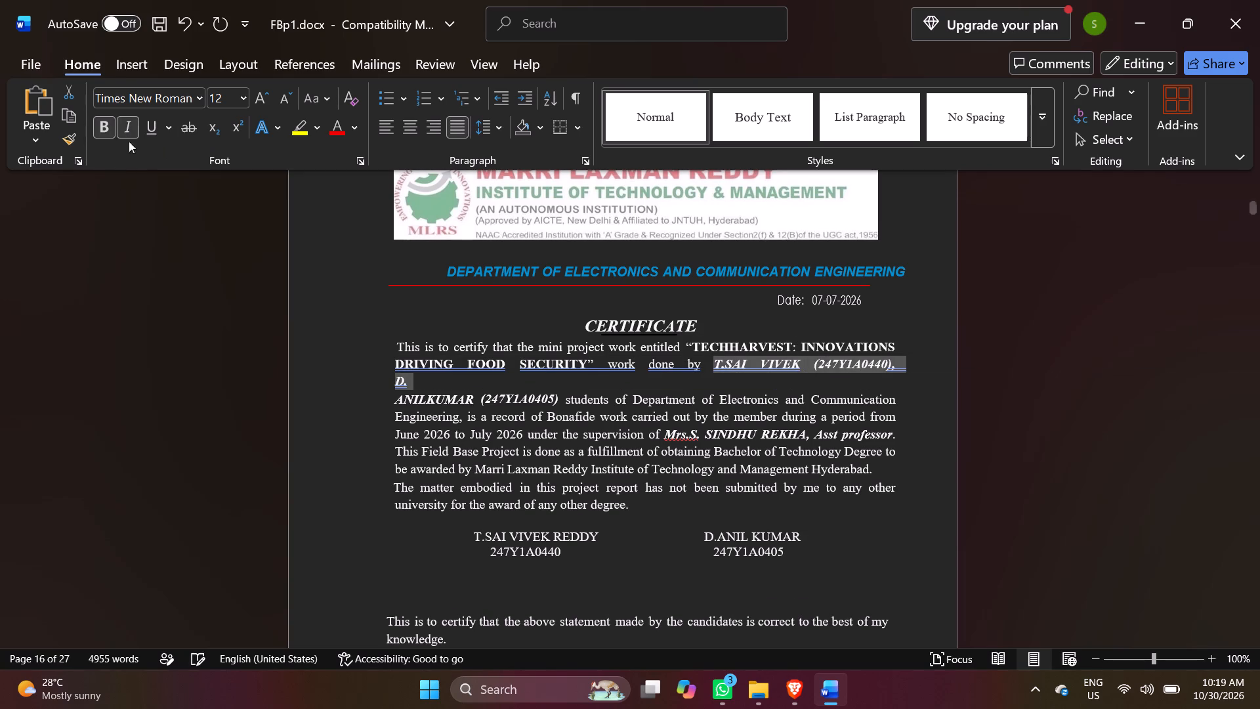
left_click(123, 127)
left_click_drag(397, 403, 560, 400)
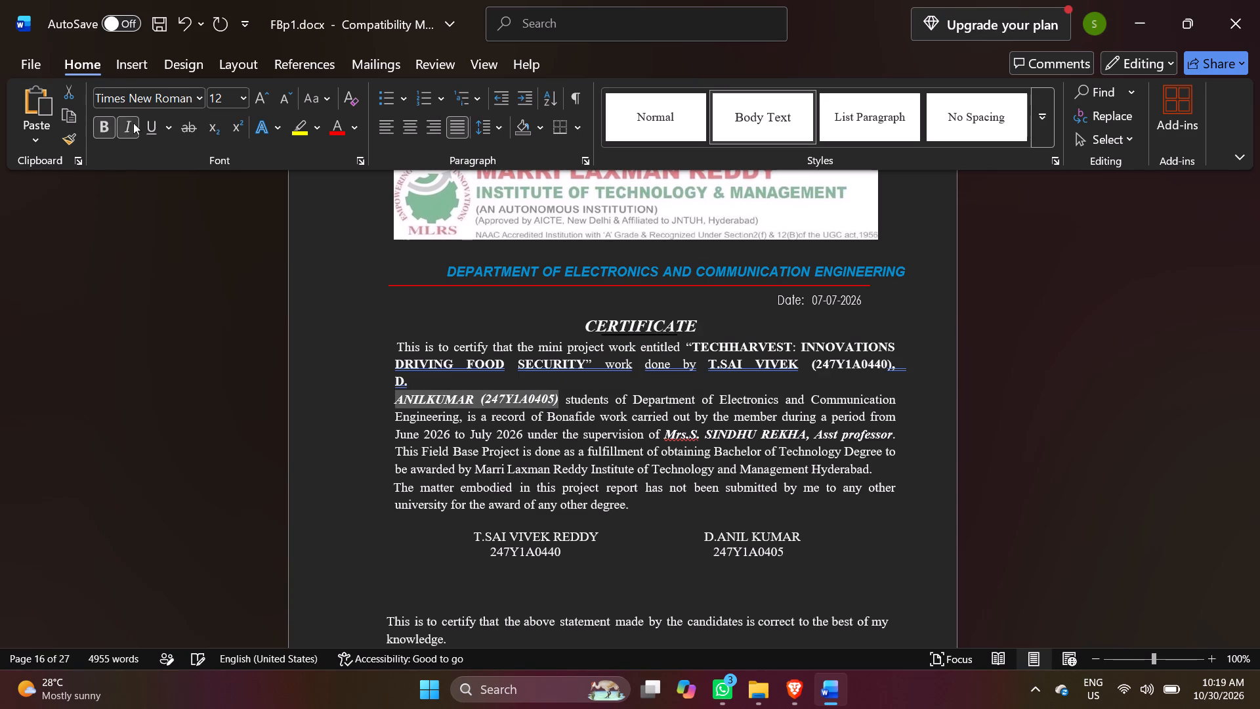
left_click(130, 129)
Join the second student's name directly to its initial by removing the line break and space between them.
left_click(395, 398)
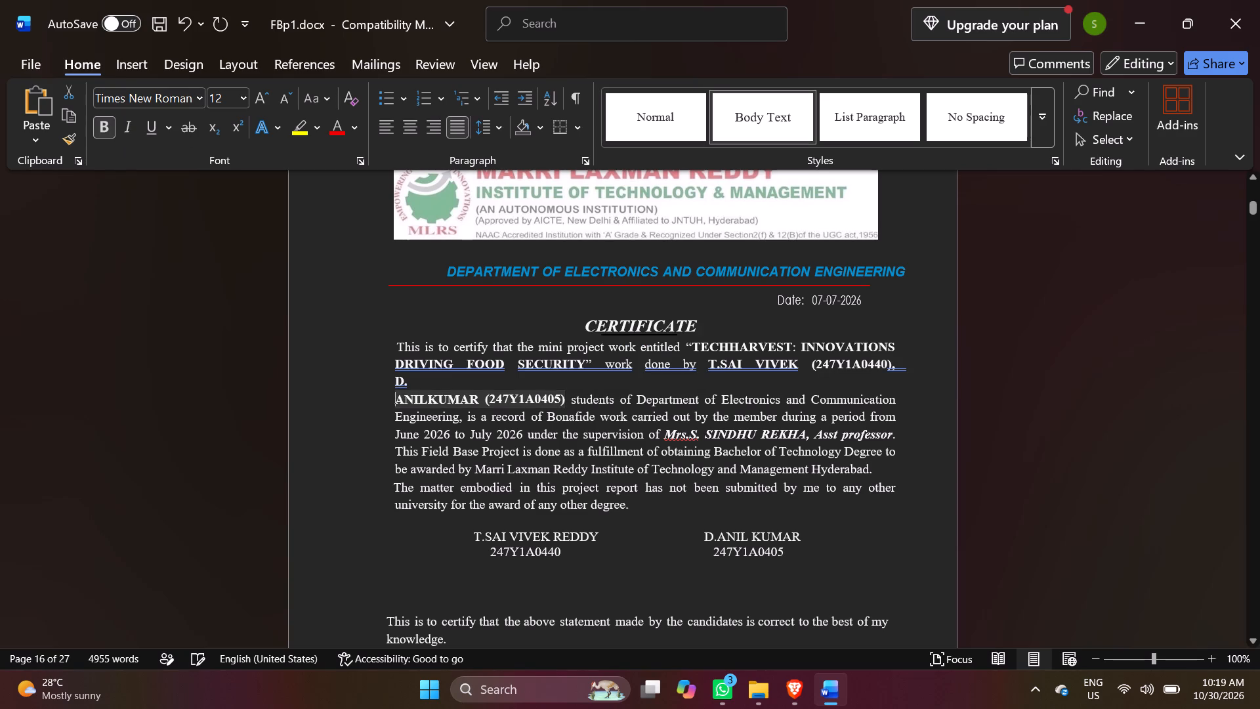
key("BackSpace")
key("BackSpace")
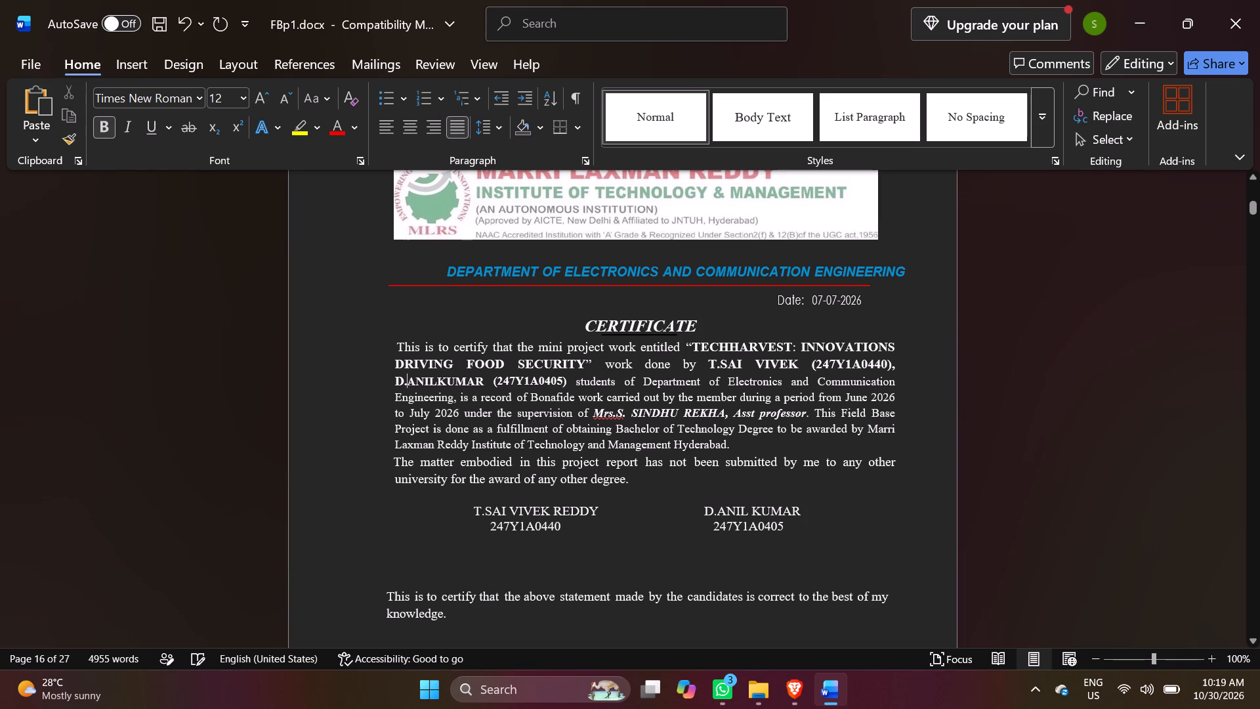
Delete the space before "This is to certify" in the Certificate's first paragraph and add one after "Mrs." in the supervisor's name.
left_click(395, 345)
key("BackSpace")
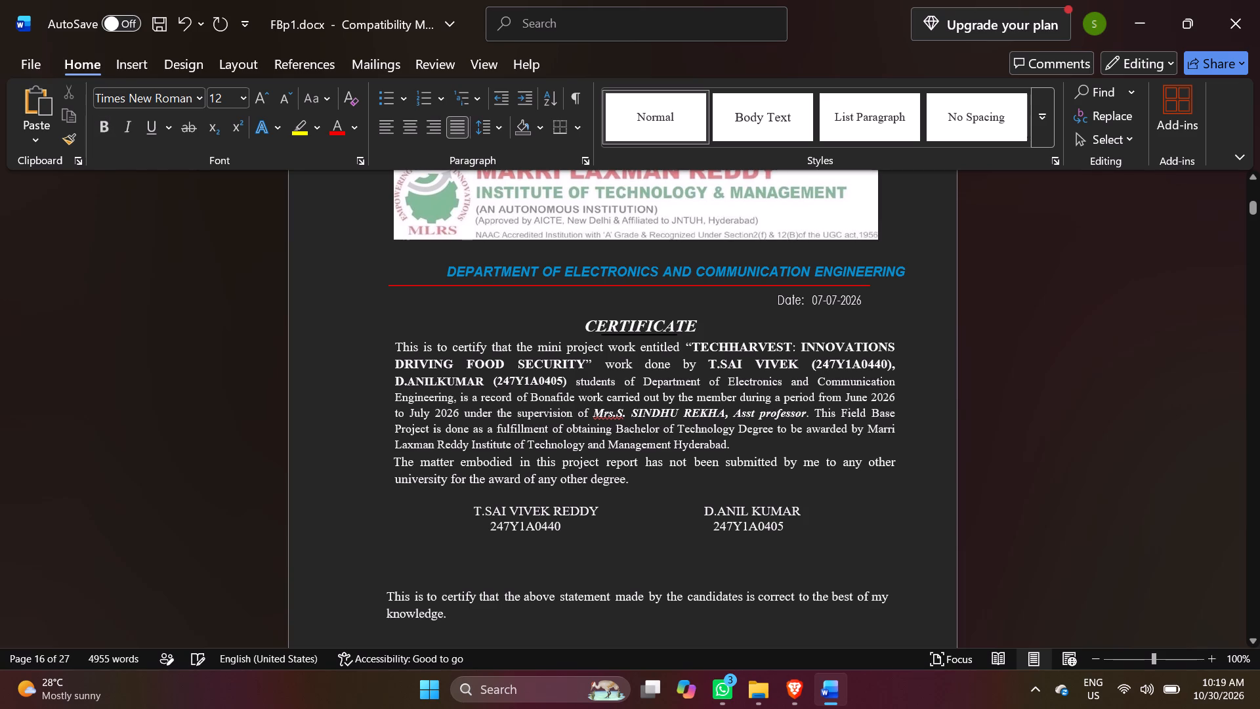
left_click(619, 413)
key("space")
Accept the suggested spacing corrections between the words from "SECURITY" through "work done by" in the Certificate paragraph.
left_click(602, 370)
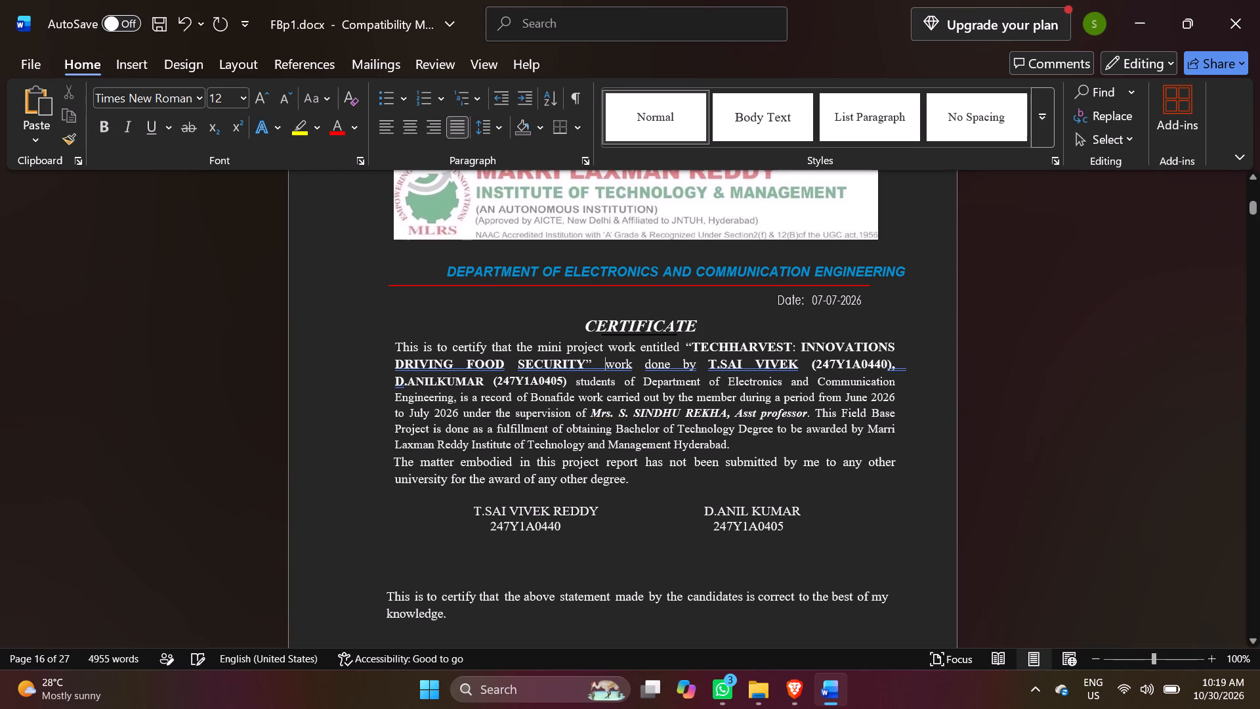
right_click(602, 370)
left_click(562, 33)
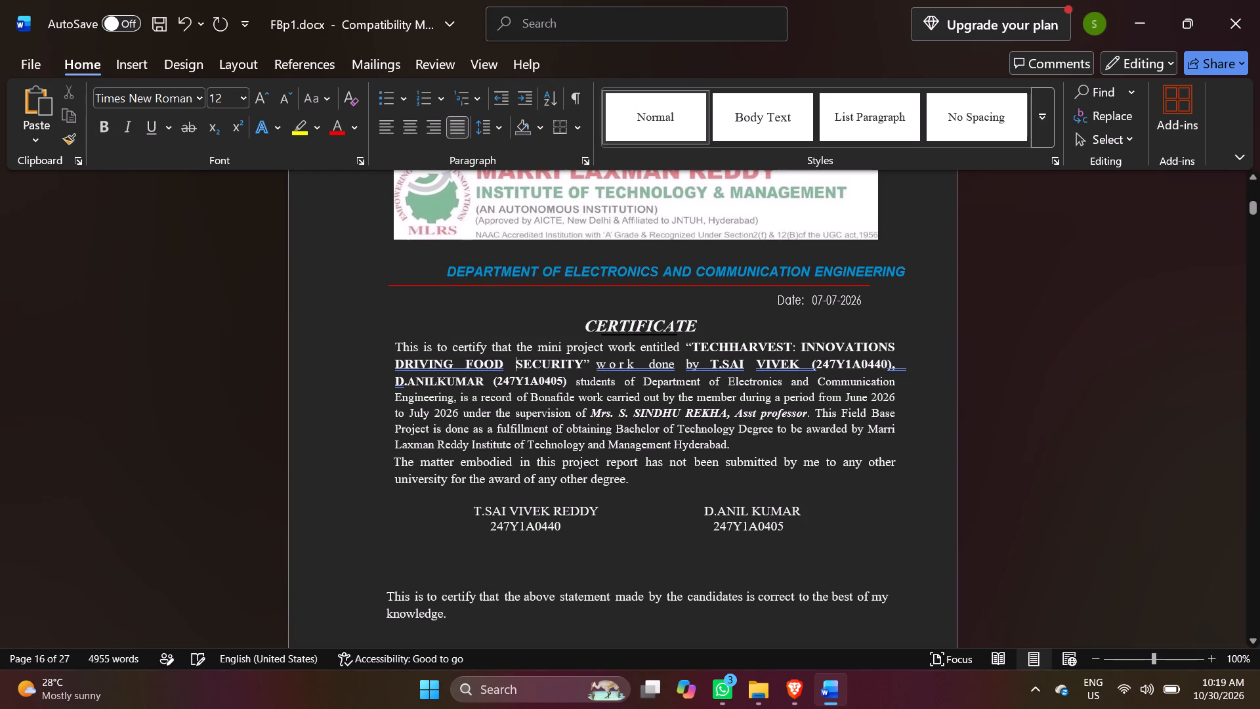
left_click(635, 362)
right_click(635, 362)
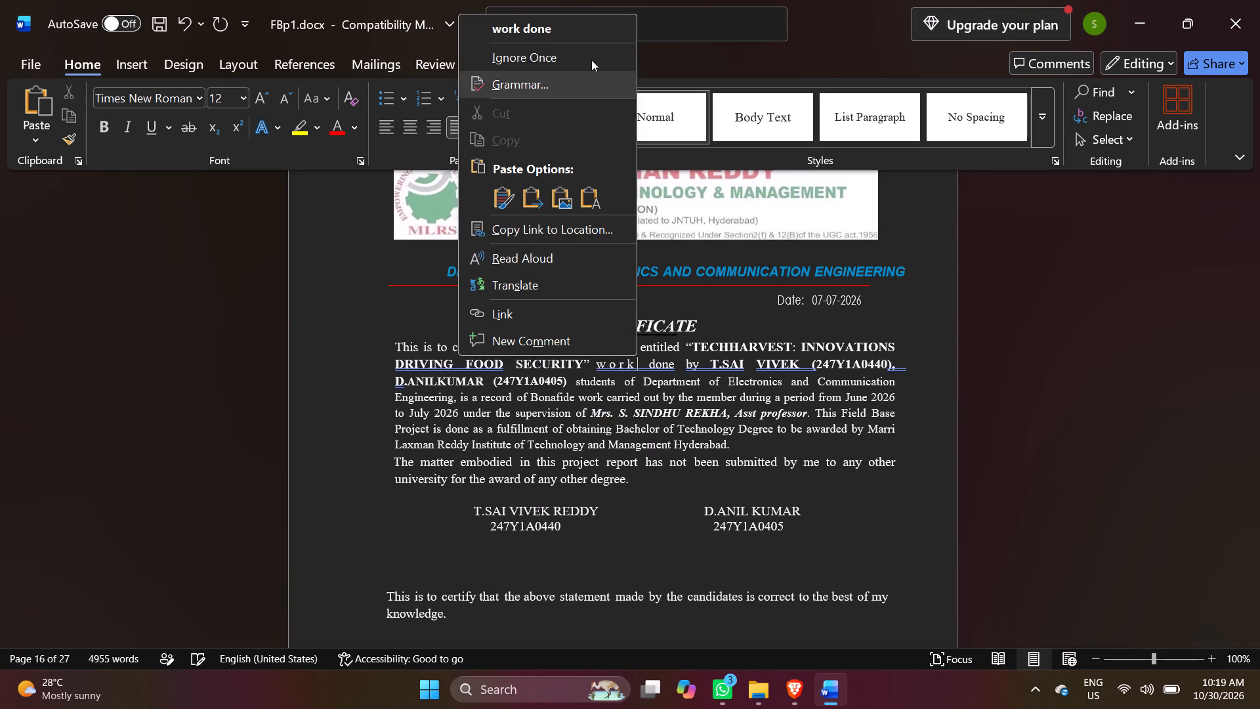
left_click(582, 33)
left_click(692, 368)
right_click(692, 370)
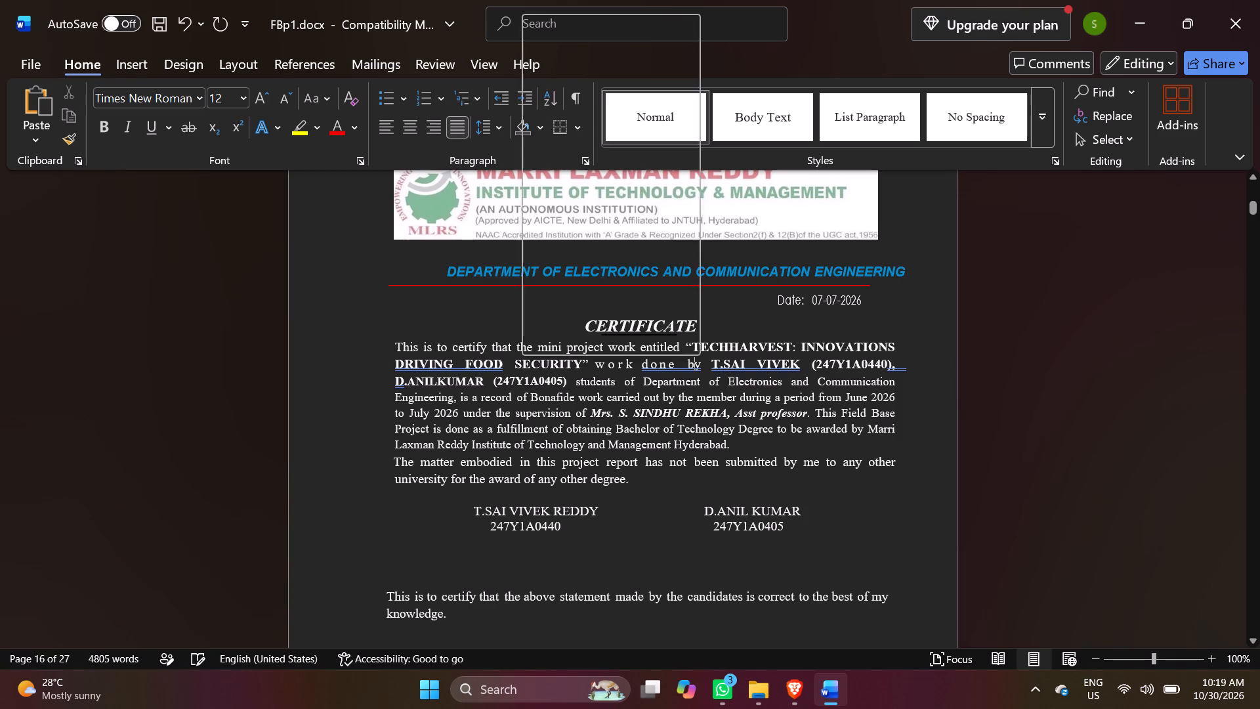
left_click(649, 22)
Accept the suggested spacing corrections around the first student's name and before the second student's name in the Certificate paragraph.
left_click(749, 361)
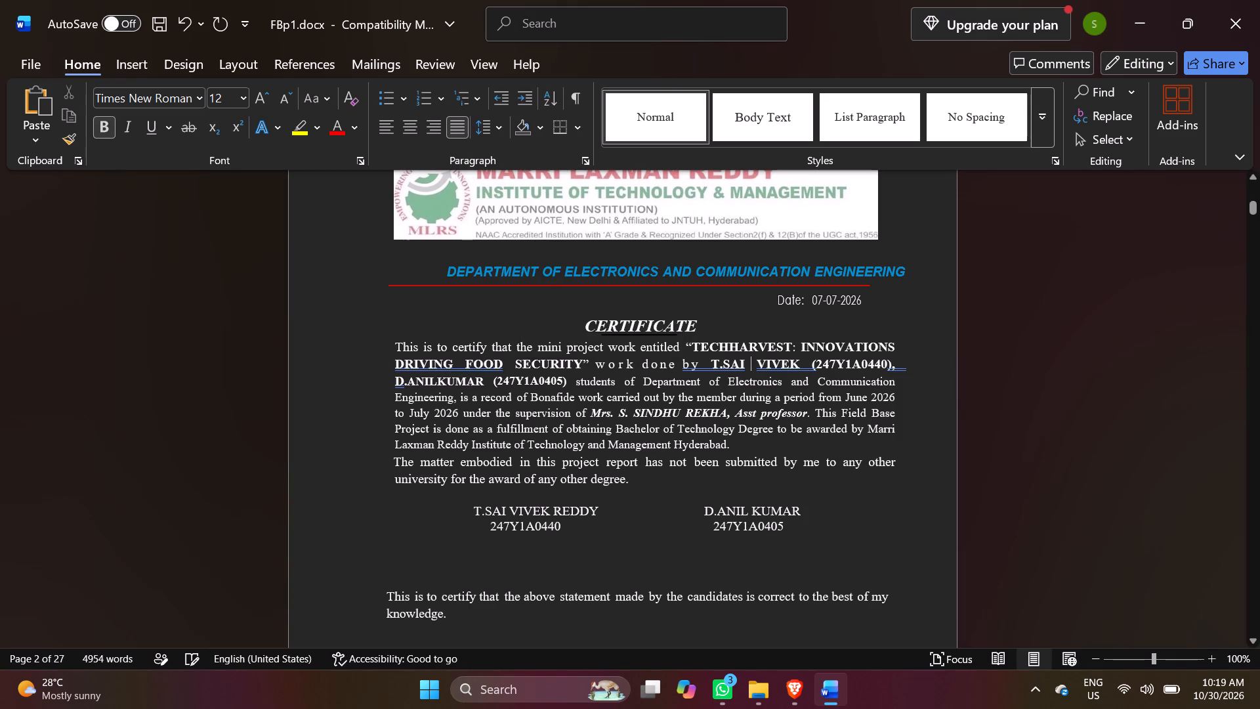
right_click(749, 361)
left_click(727, 358)
left_click(728, 358)
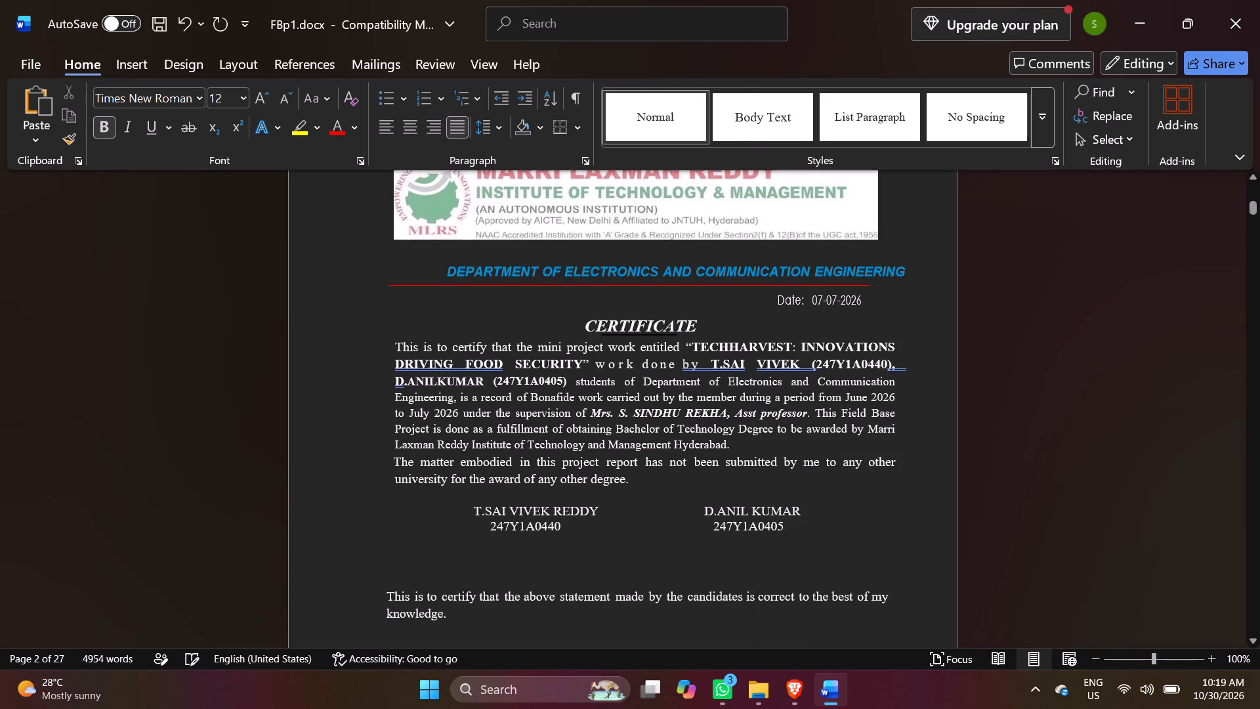
right_click(728, 358)
left_click(664, 36)
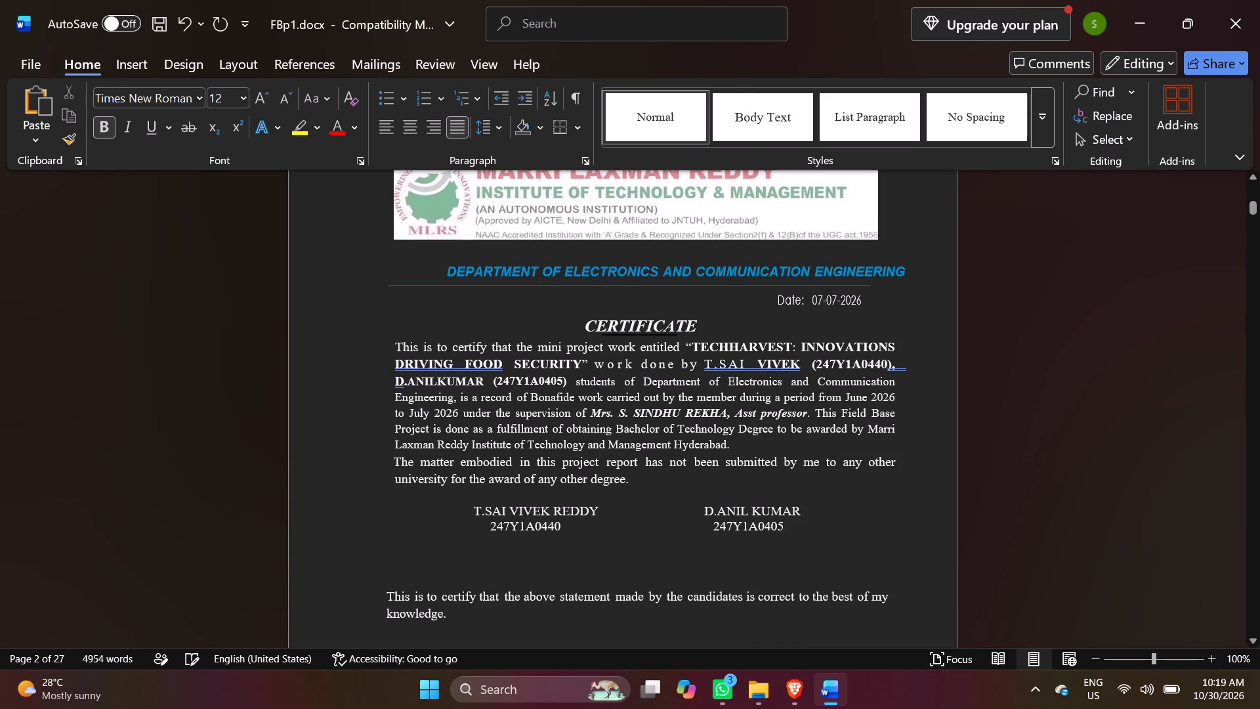
left_click(759, 368)
right_click(759, 368)
left_click(744, 36)
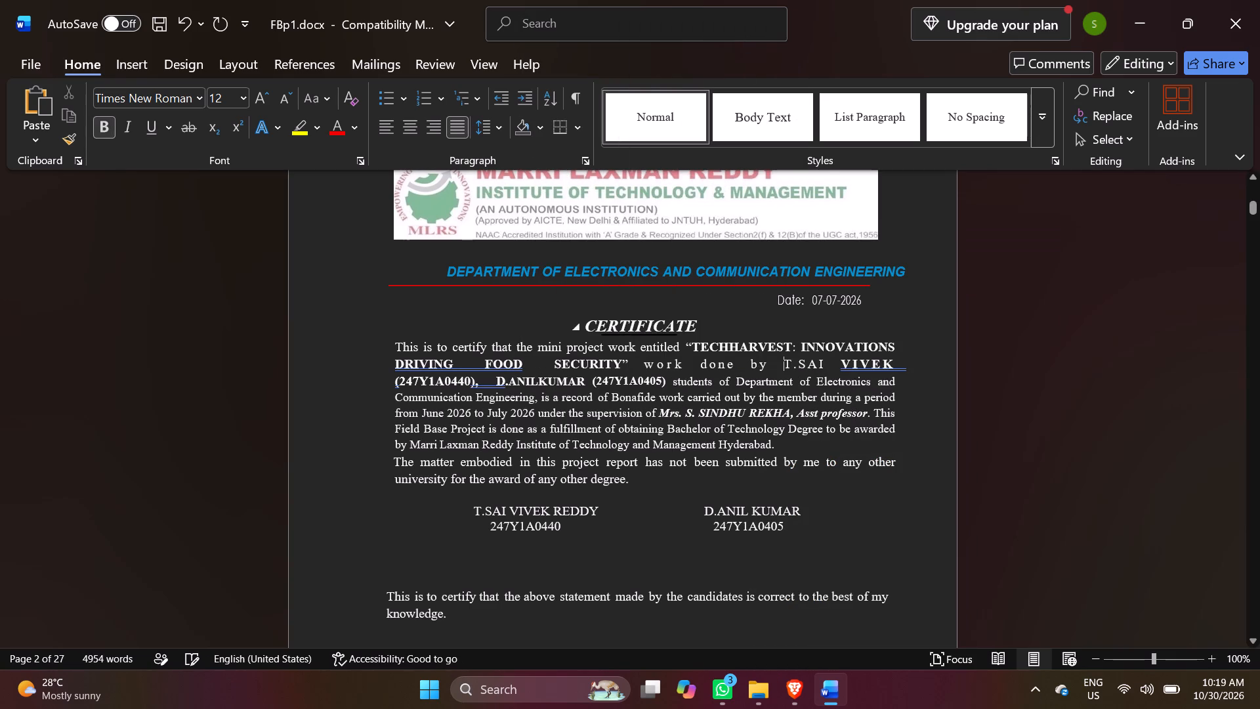
left_click(492, 381)
right_click(492, 381)
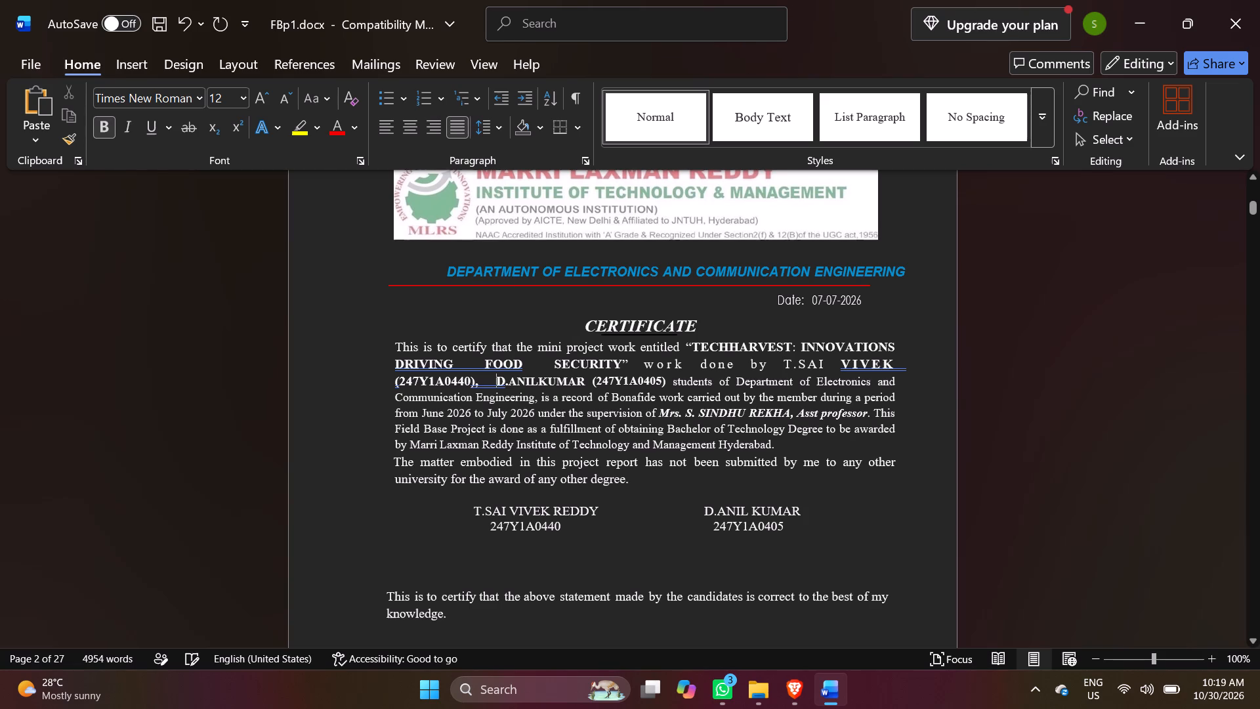
left_click(407, 40)
Accept the suggested spacing correction between "DRIVING" and "FOOD" in the Certificate's project title.
left_click(473, 358)
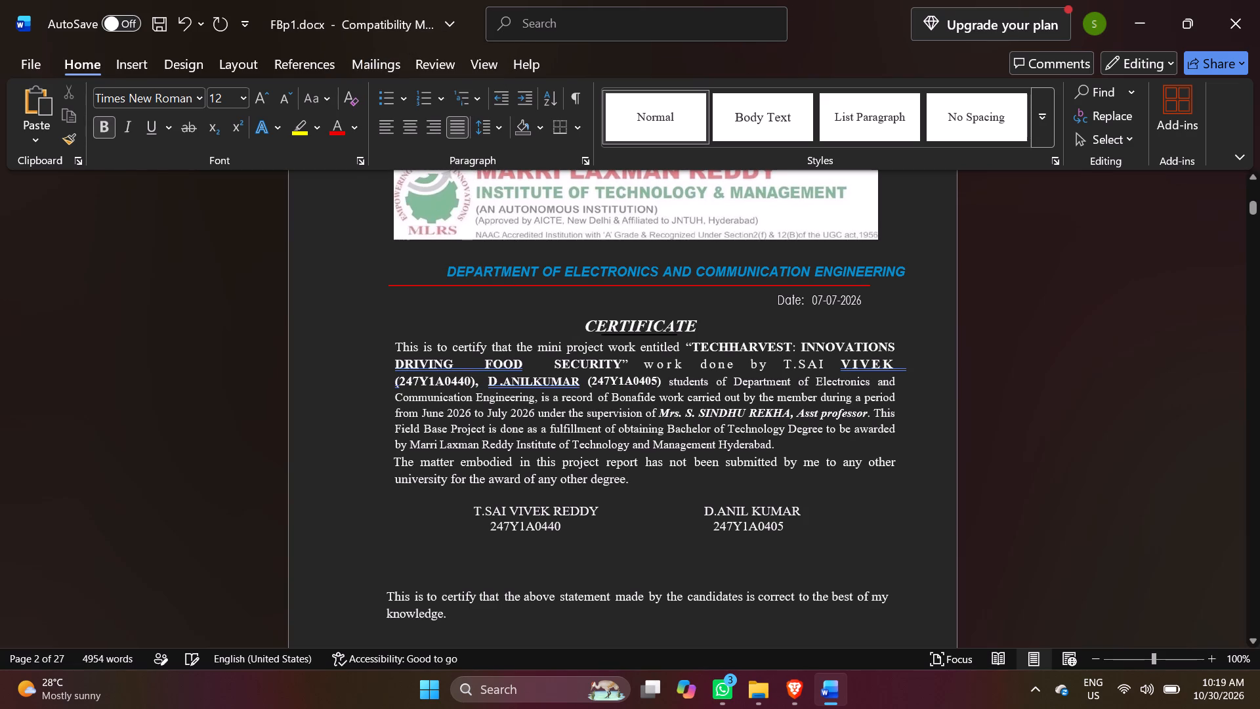
right_click(473, 358)
left_click(385, 25)
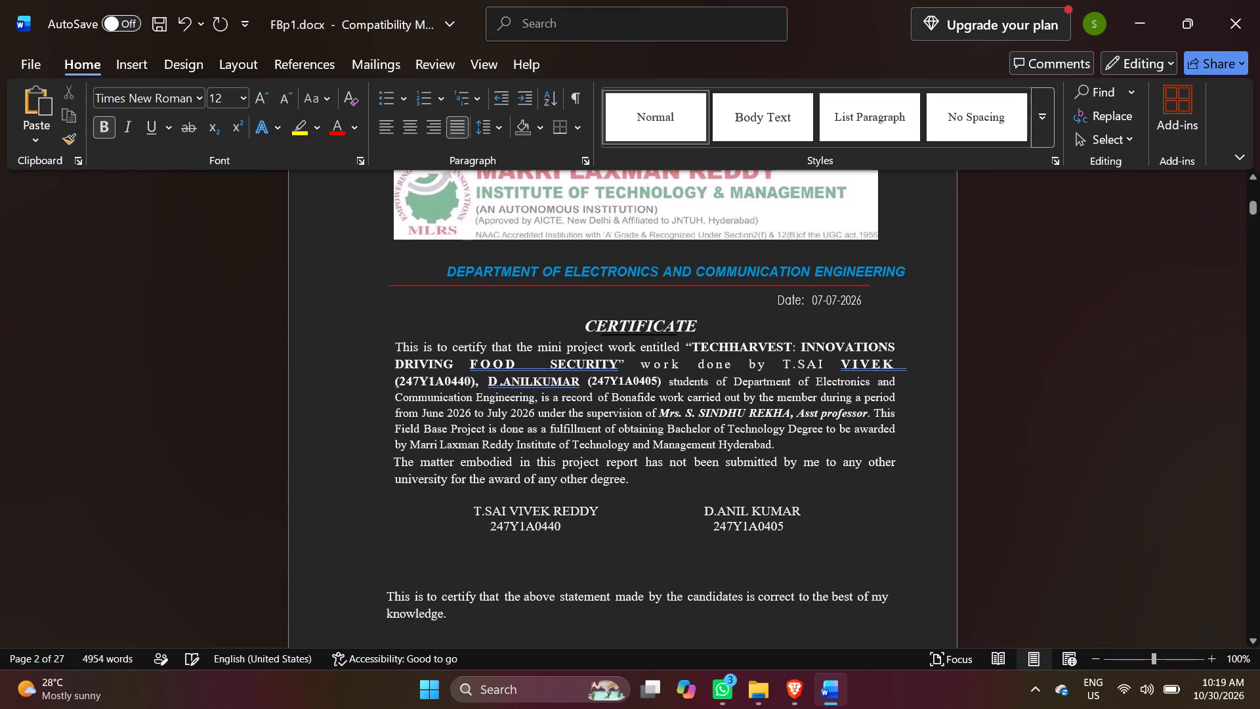
Accept the suggested spacing correction between "FOOD" and "SECURITY" in the Certificate's project title.
left_click(550, 368)
right_click(550, 368)
left_click(558, 35)
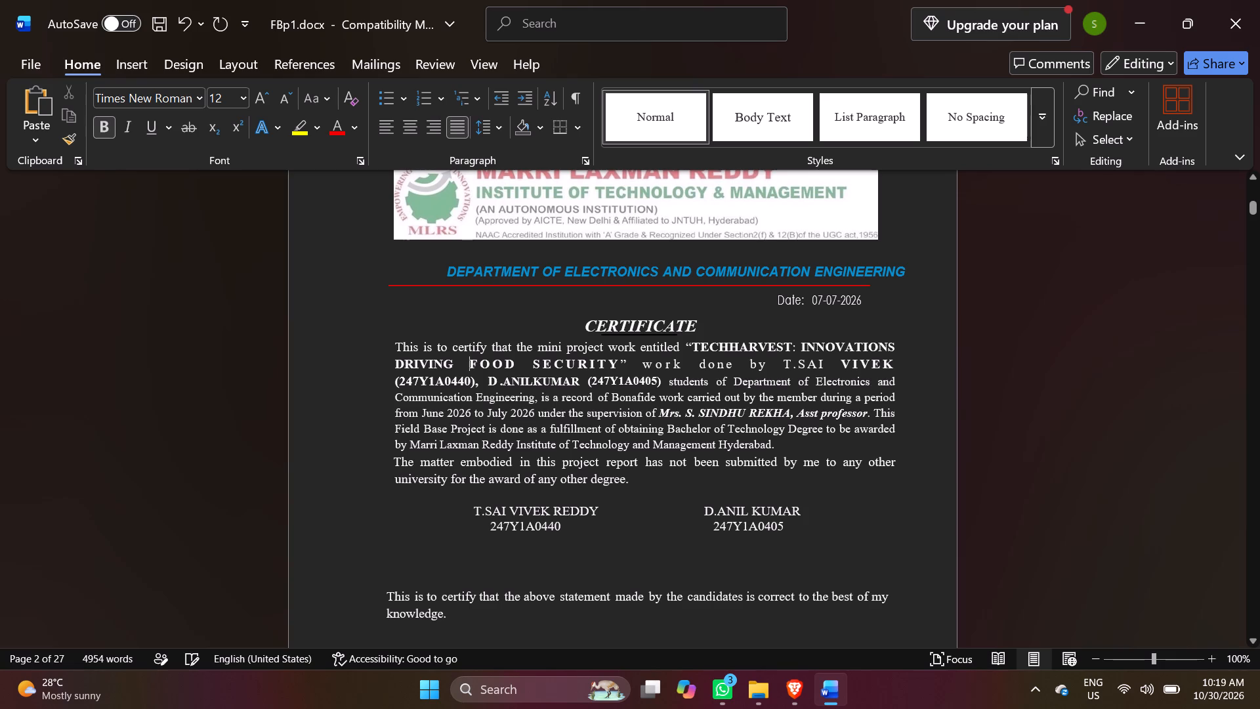
Delete the space between "work" and "done" and retype single spaces before "by" and the first student's name in the Certificate paragraph.
left_click(694, 368)
key("BackSpace")
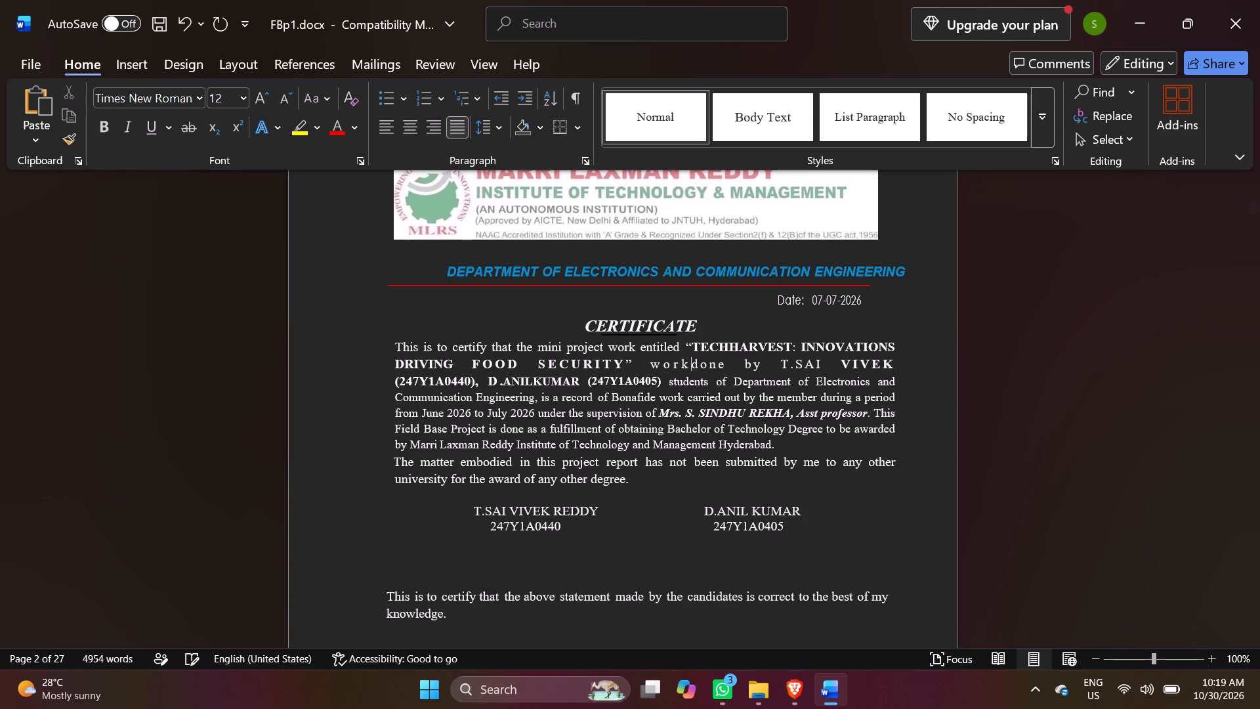
key("Right")
key("Right")
key("Right")
key("Right")
key("Right")
key("Right")
key("Left")
key("BackSpace")
key("space")
key("Right")
key("Right")
key("Right")
key("Right")
key("Left")
key("BackSpace")
key("space")
Make the non-bold first part of the first student's name bold in the Certificate paragraph.
left_click_drag(784, 371, 820, 365)
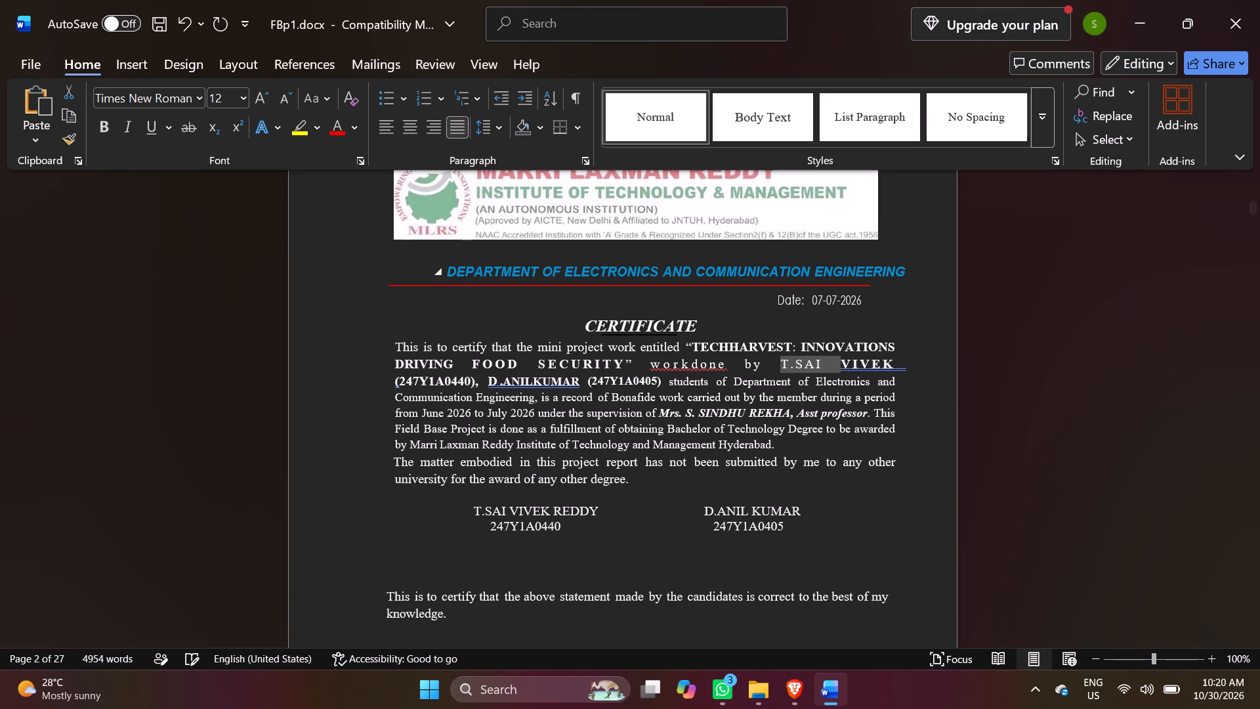
left_click(99, 131)
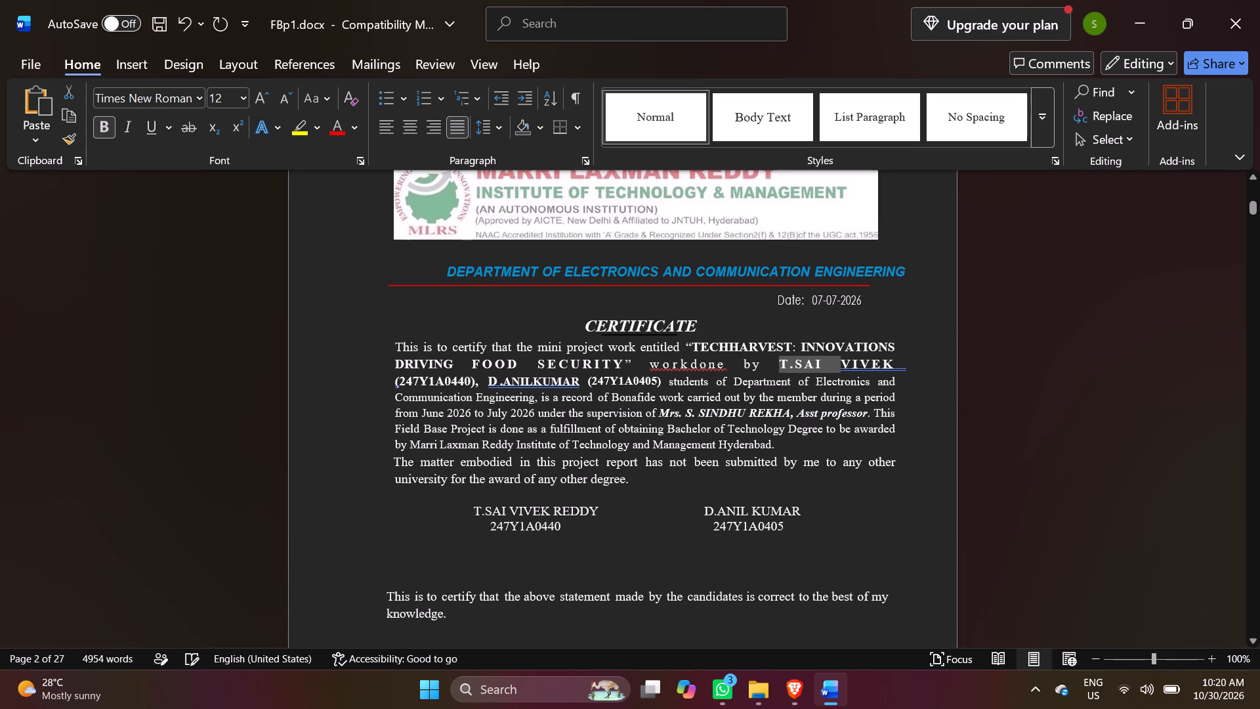
left_click(453, 383)
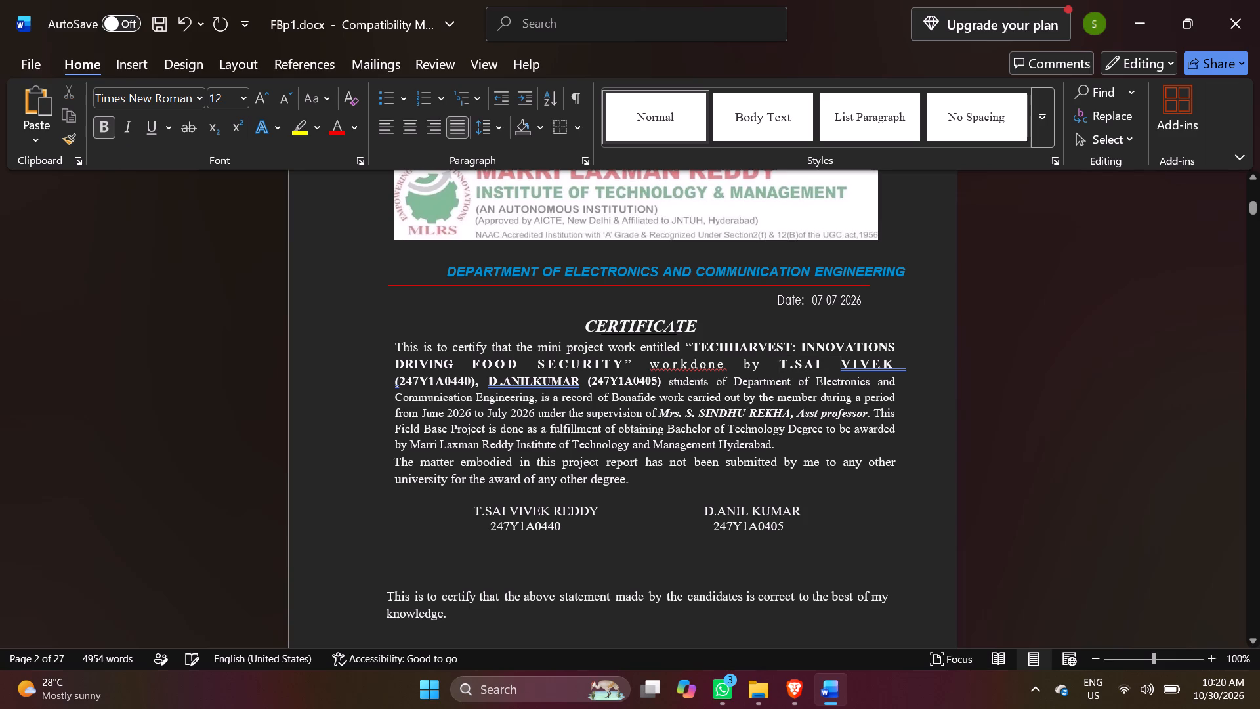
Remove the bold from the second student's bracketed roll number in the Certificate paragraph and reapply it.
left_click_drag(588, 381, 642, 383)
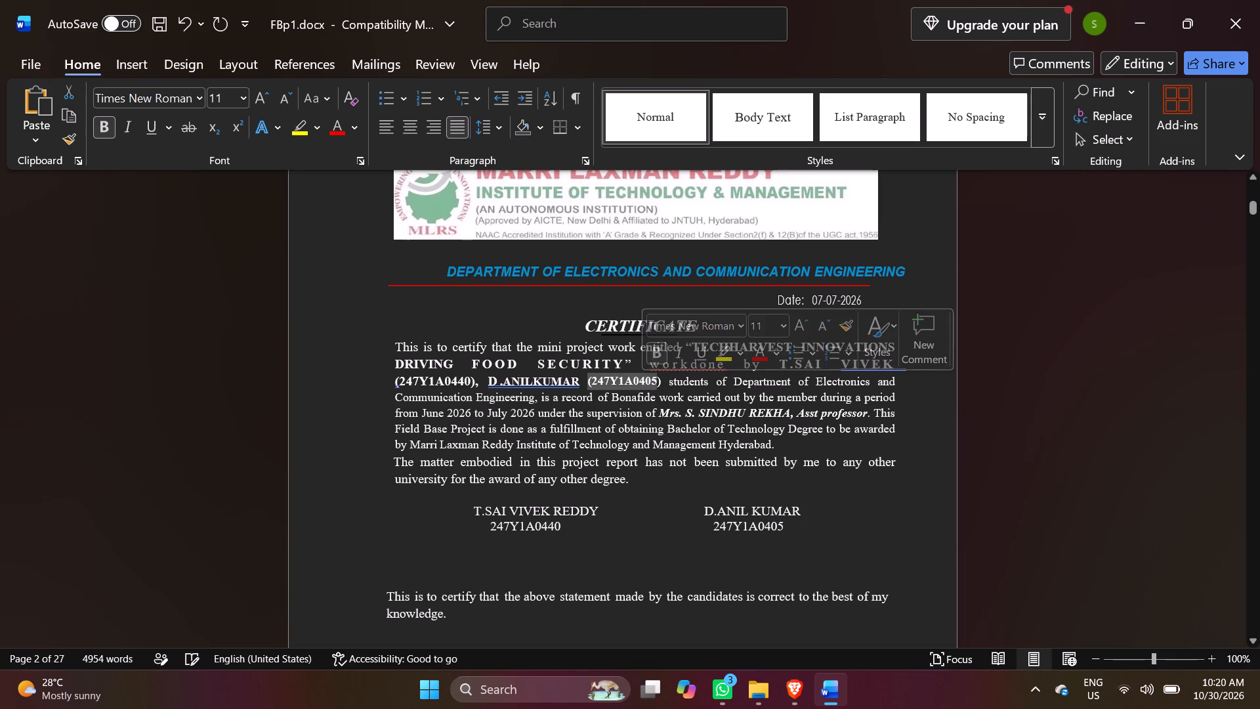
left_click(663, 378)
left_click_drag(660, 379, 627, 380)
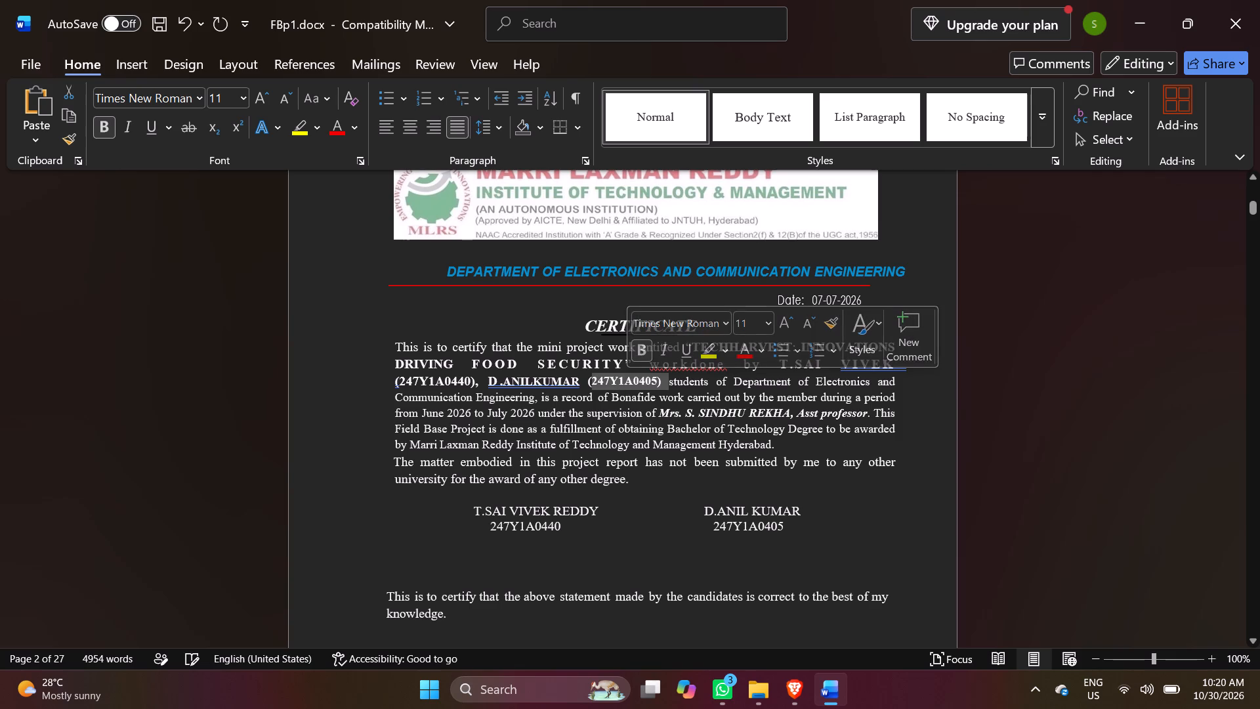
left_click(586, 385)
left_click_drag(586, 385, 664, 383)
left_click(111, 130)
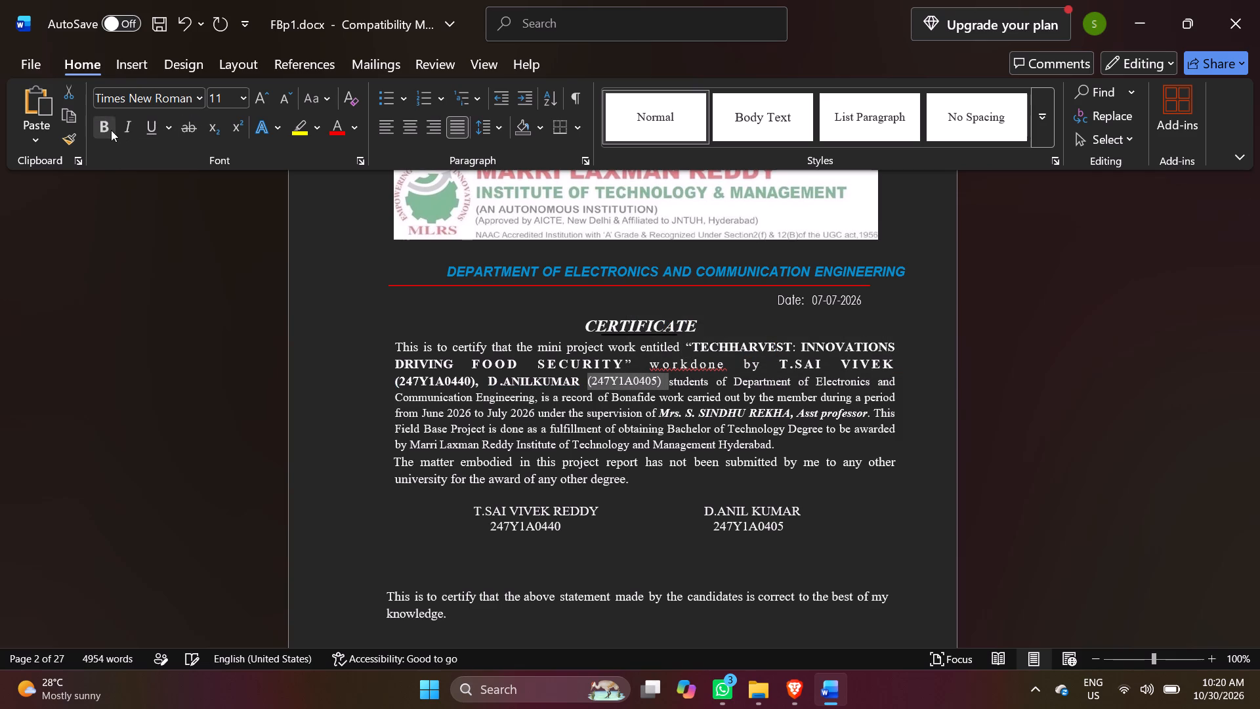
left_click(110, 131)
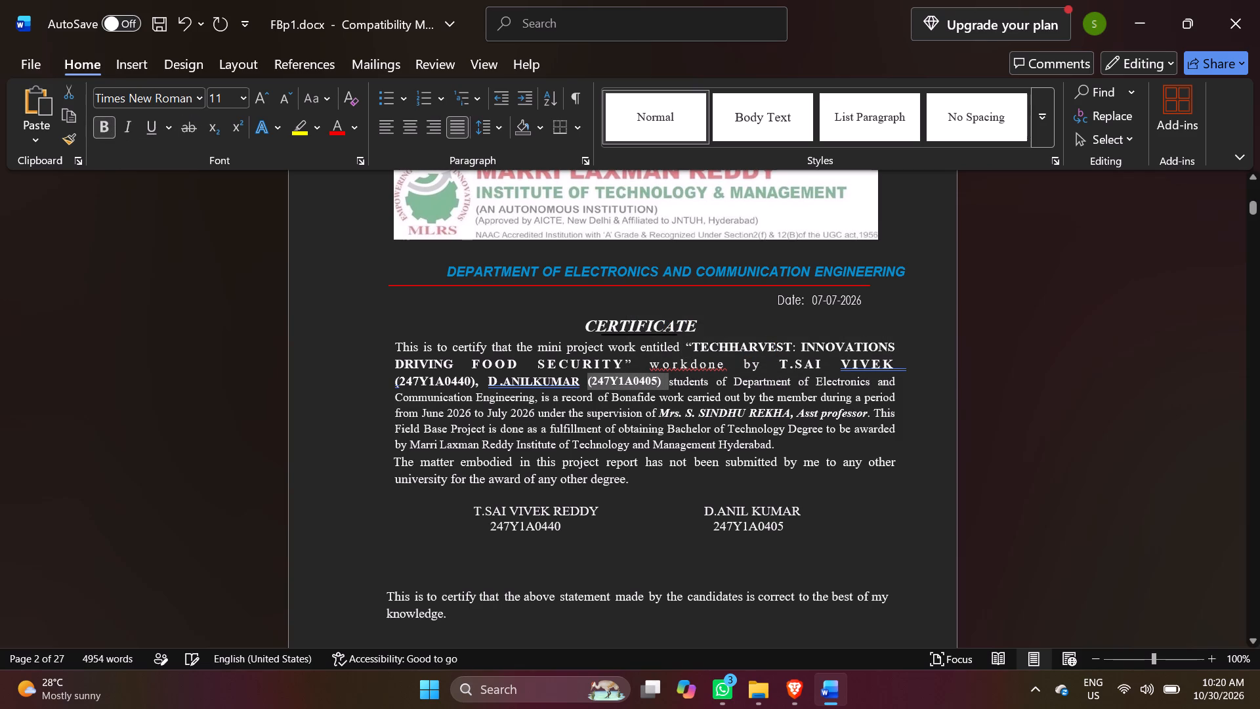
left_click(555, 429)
Accept the suggested spacing corrections for the second student's name and after the first student's name in the Certificate paragraph.
left_click(533, 383)
right_click(533, 383)
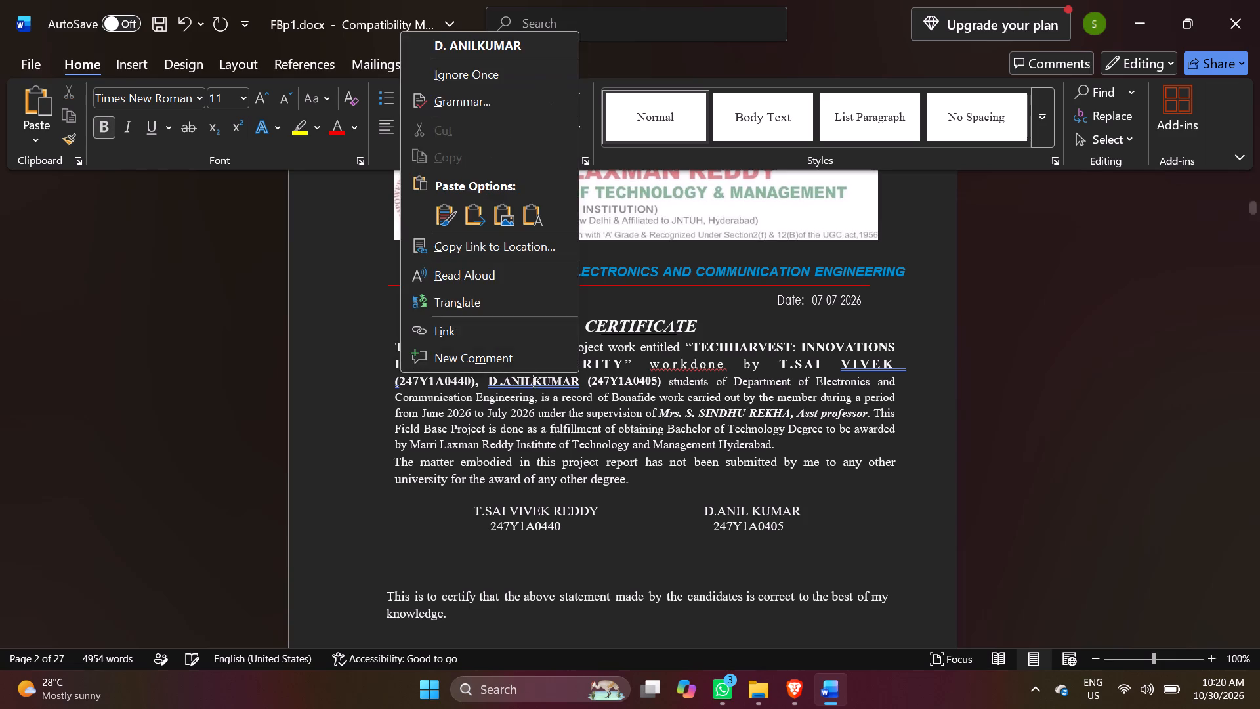
left_click(504, 47)
left_click(864, 364)
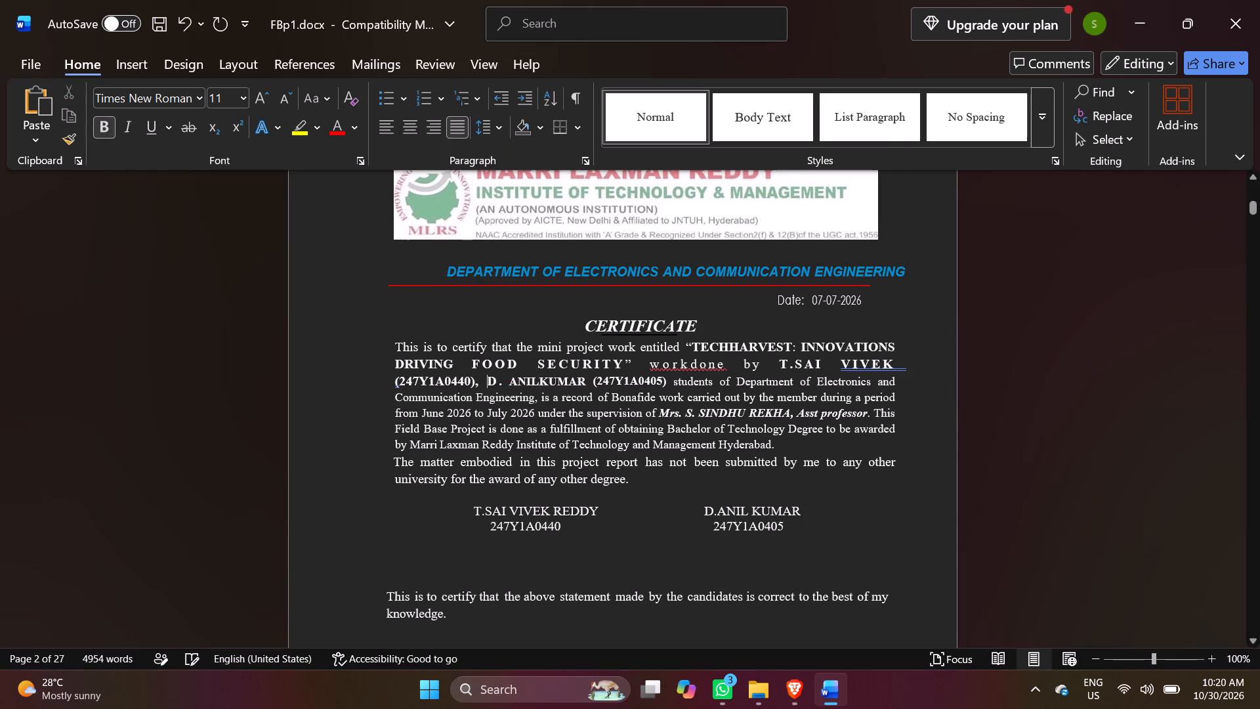
right_click(864, 364)
left_click(827, 33)
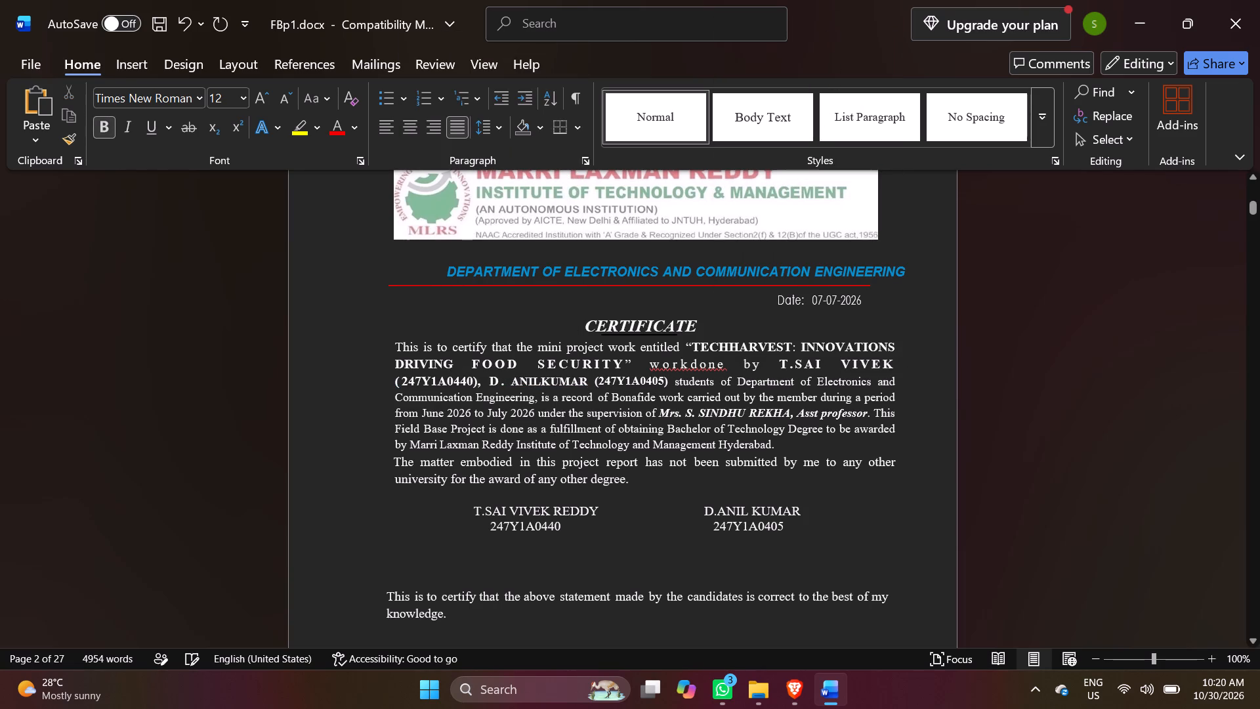
Replace the misspelled "workdone" in the Certificate paragraph with the suggested "work done".
scroll(484, 391, "down", 2)
left_click(693, 288)
right_click(693, 288)
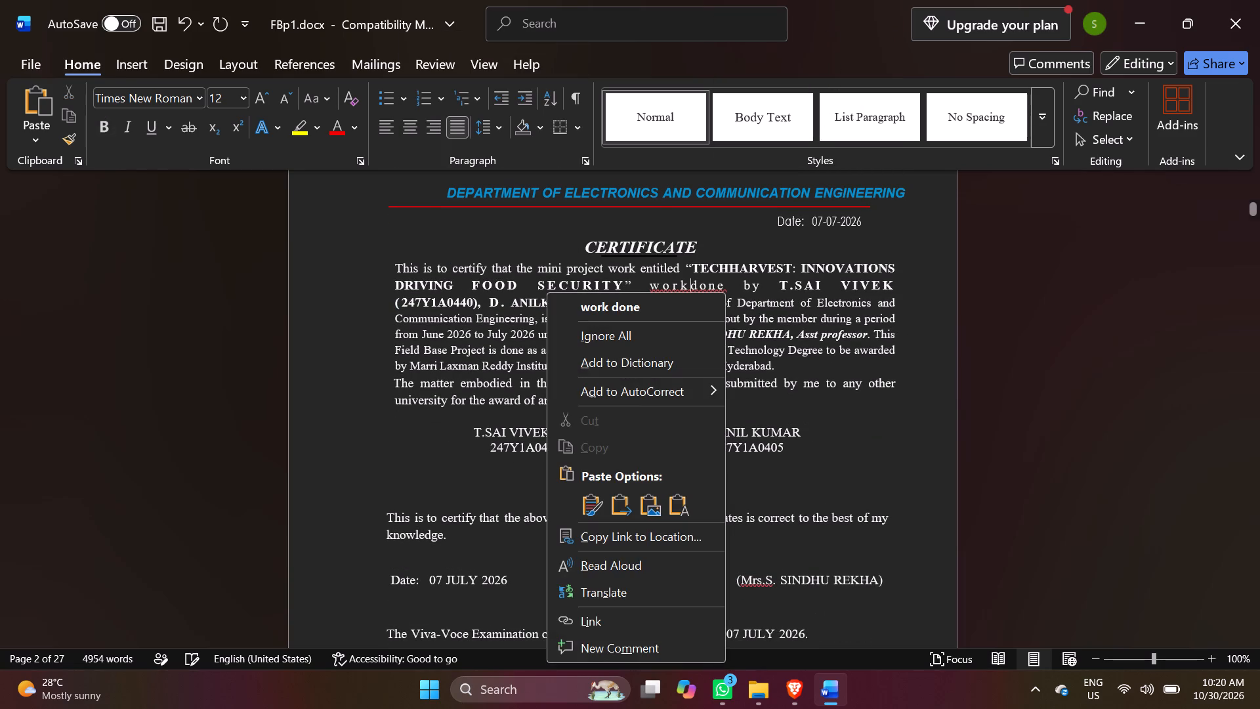
left_click(651, 303)
In the supervisor's signature line, accept the suggestion "Mrs.", add the initial "S." after it and delete the space before the name.
scroll(699, 318, "down", 2)
scroll(684, 324, "up", 1)
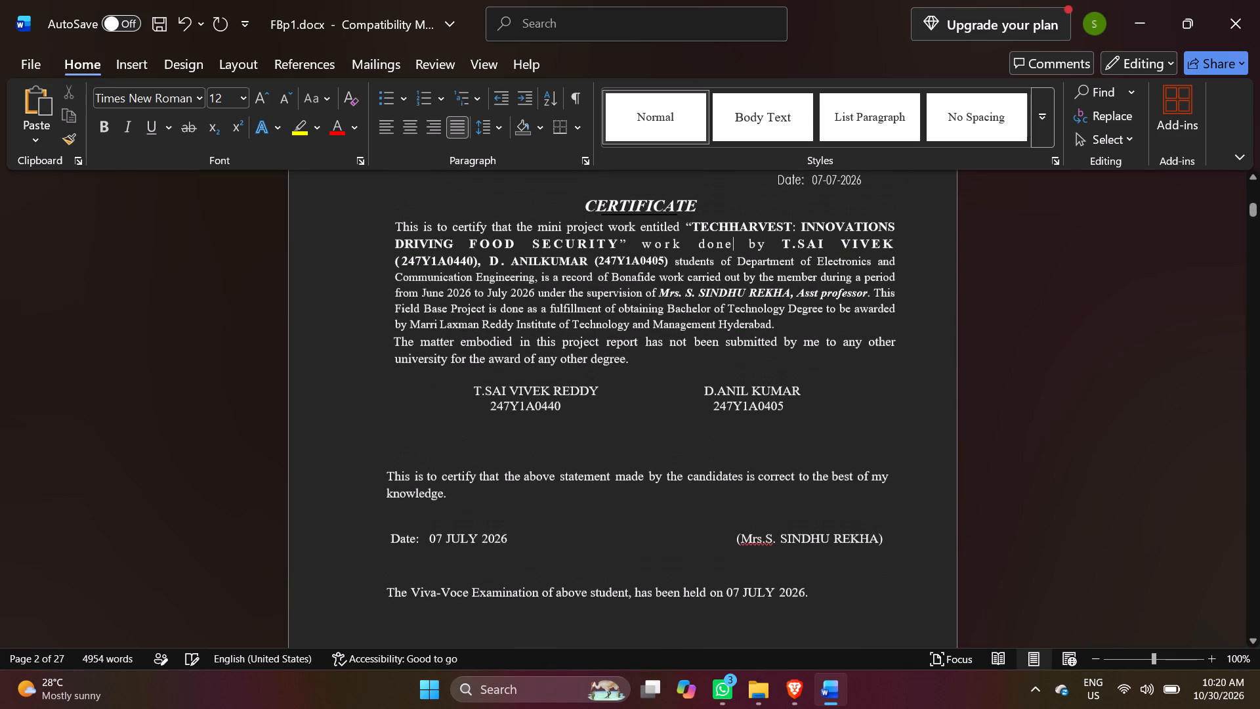
left_click(765, 545)
right_click(765, 545)
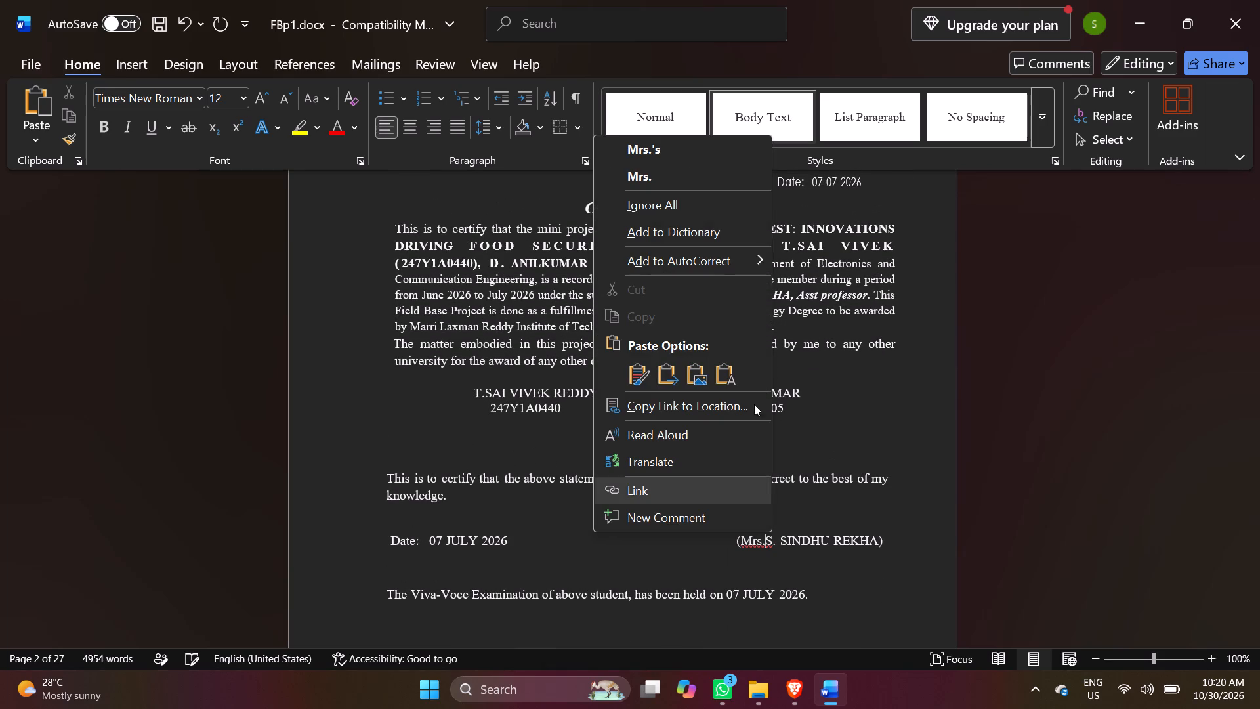
left_click(721, 169)
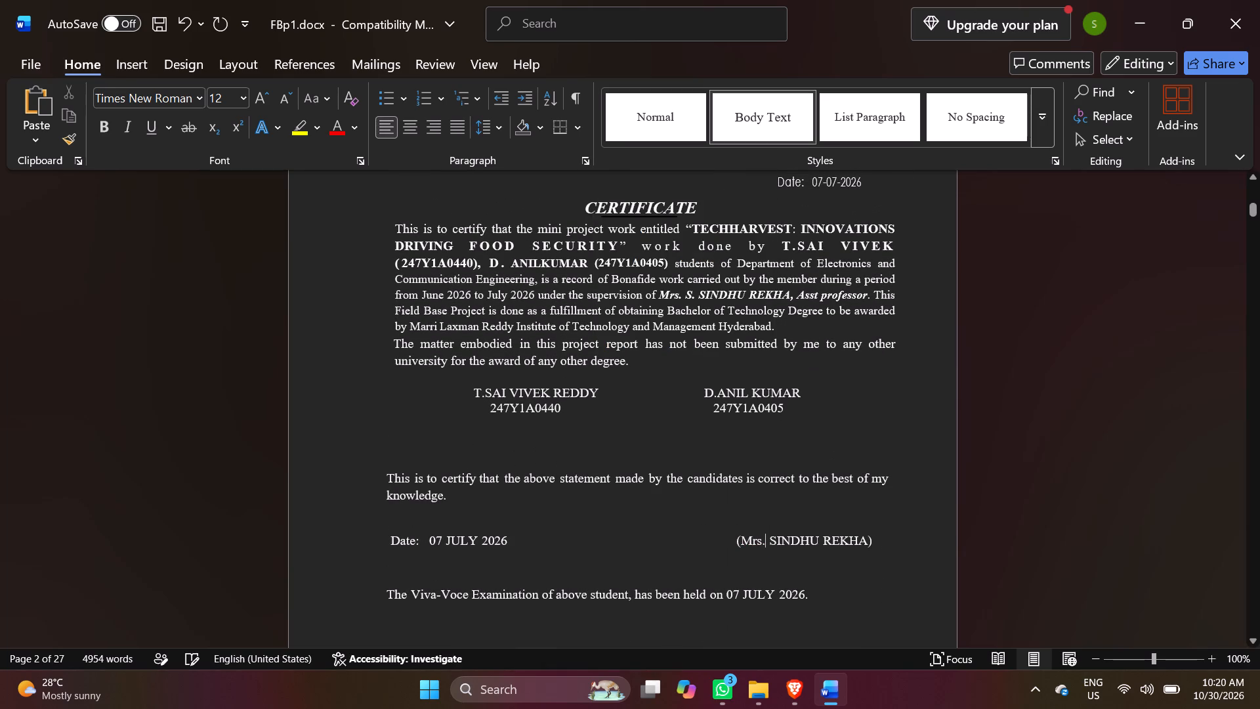
key("s")
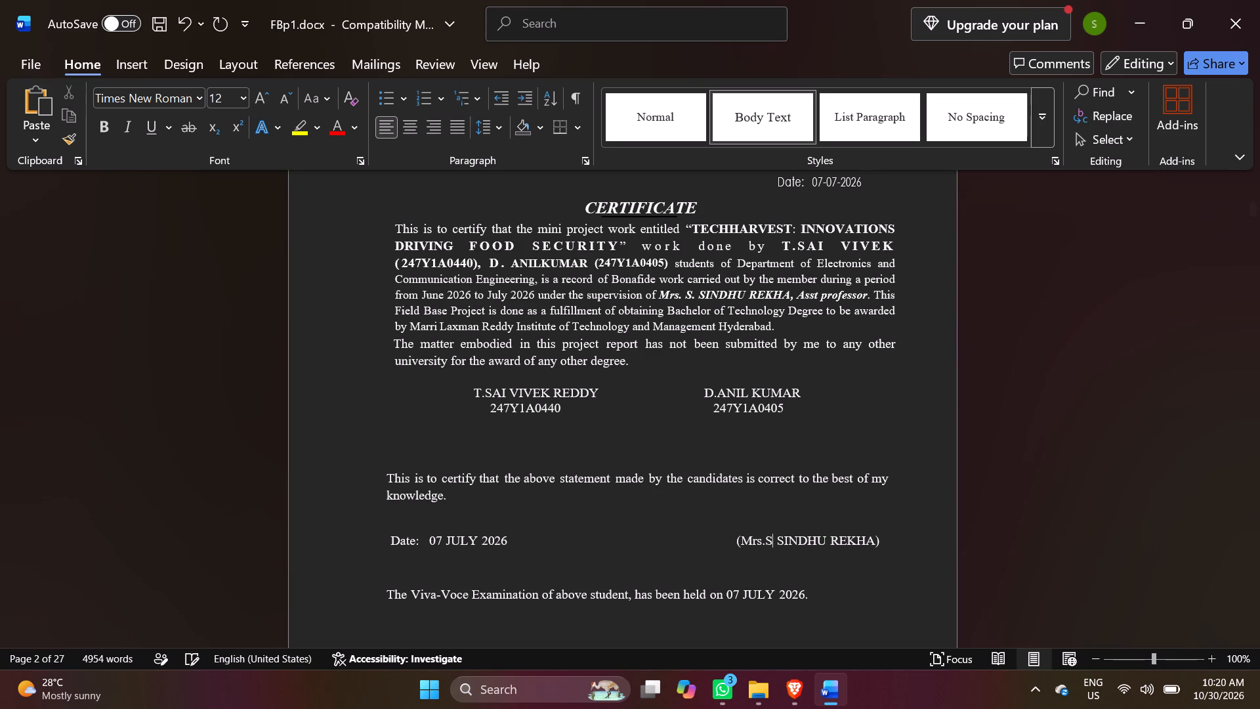
key("period")
key("Right")
key("BackSpace")
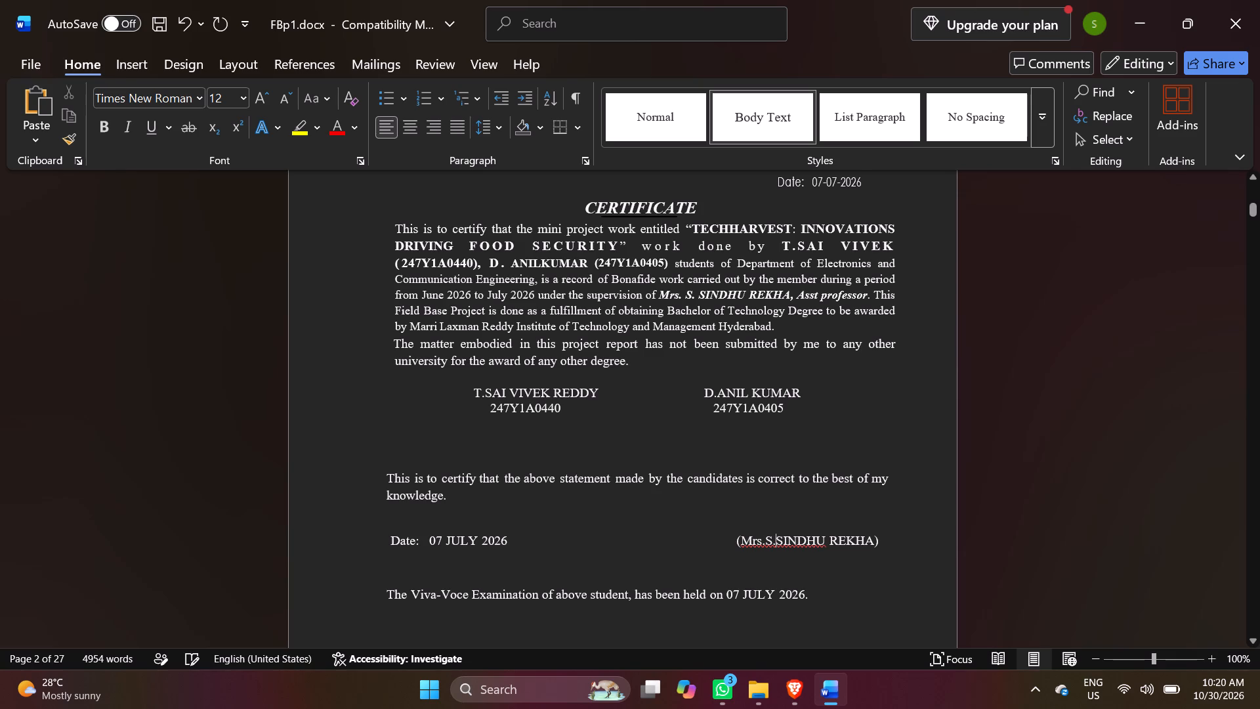
Set the left indent to 0.25" and the right indent to 0.3" for the Certificate's first two paragraphs.
left_click_drag(394, 227, 702, 366)
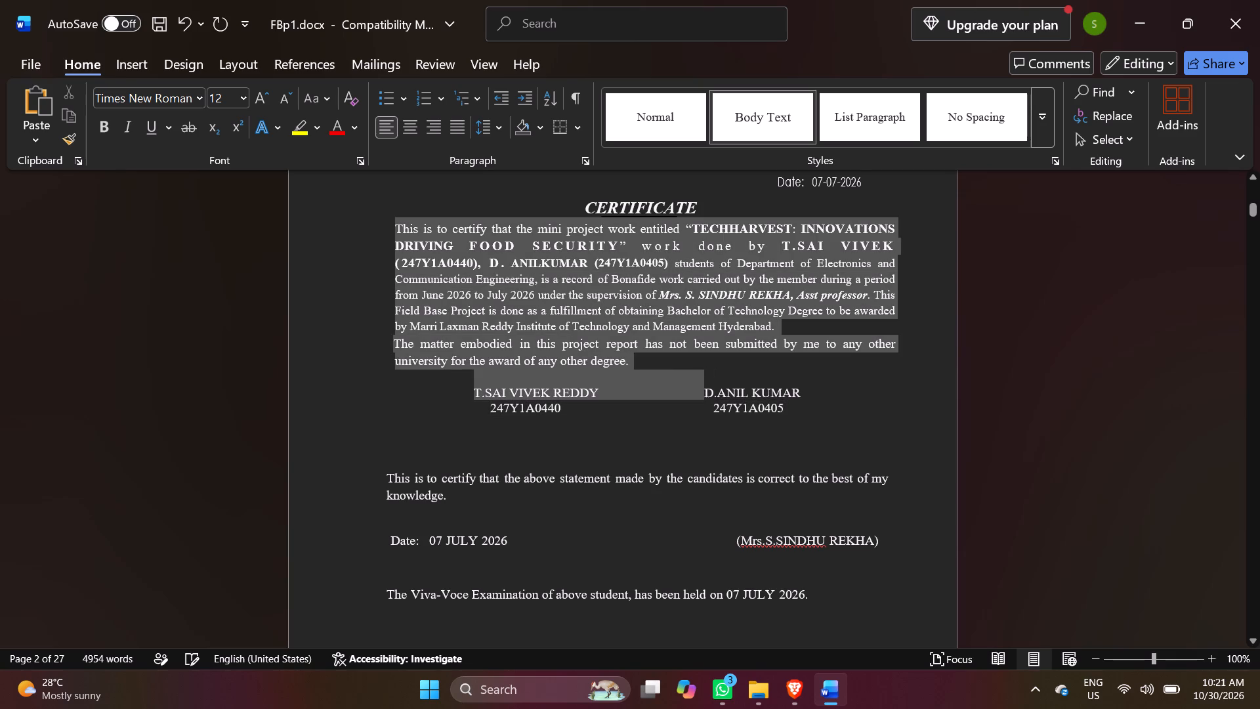
left_click_drag(702, 366, 691, 358)
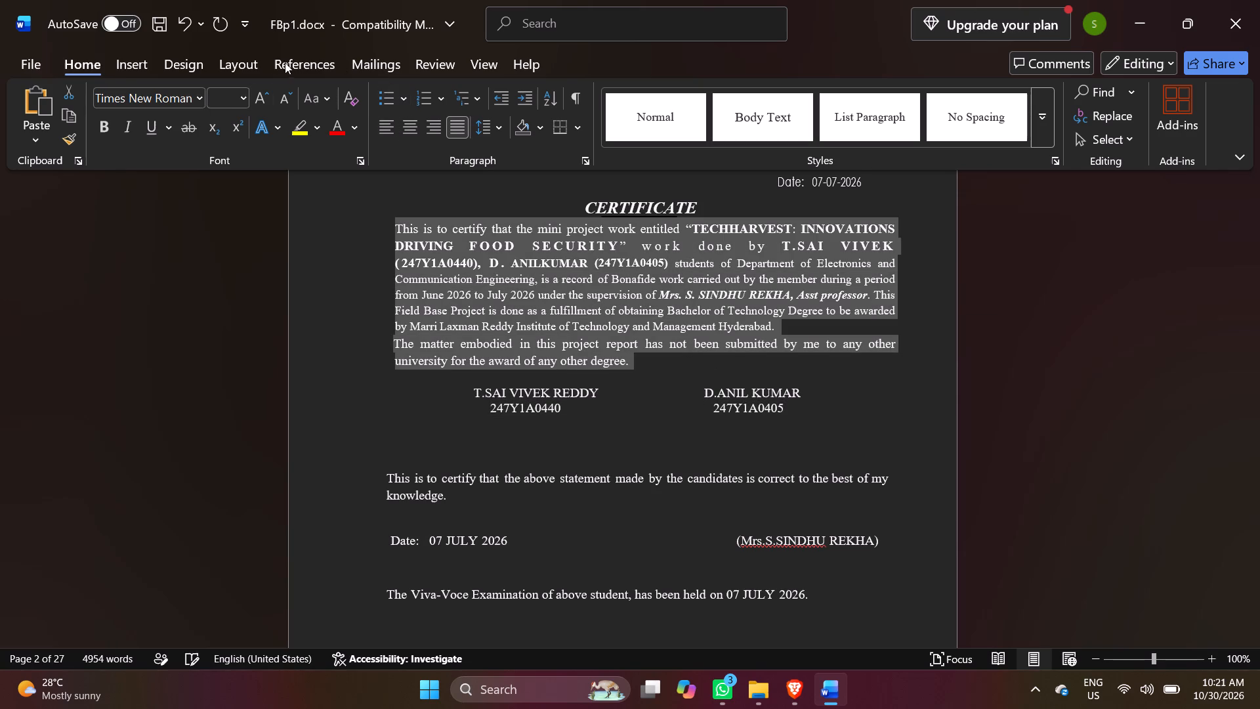
left_click(261, 61)
left_click(421, 116)
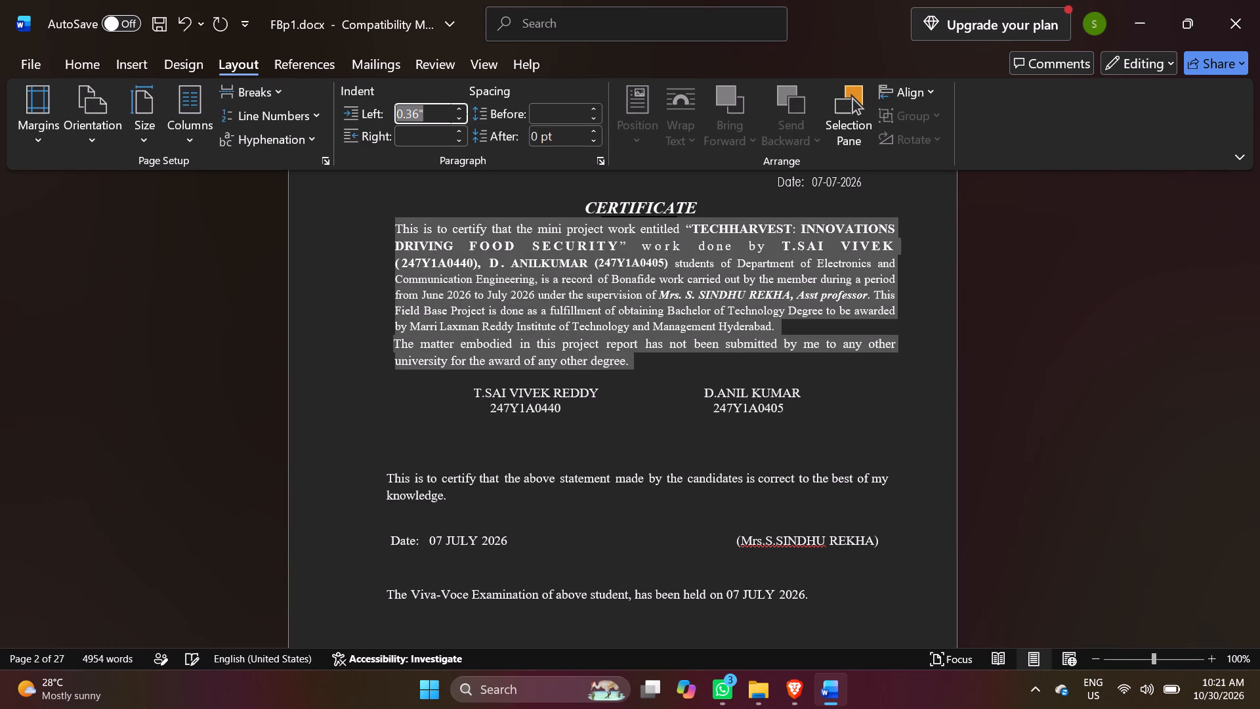
key("BackSpace")
type("0.25")
key("Return")
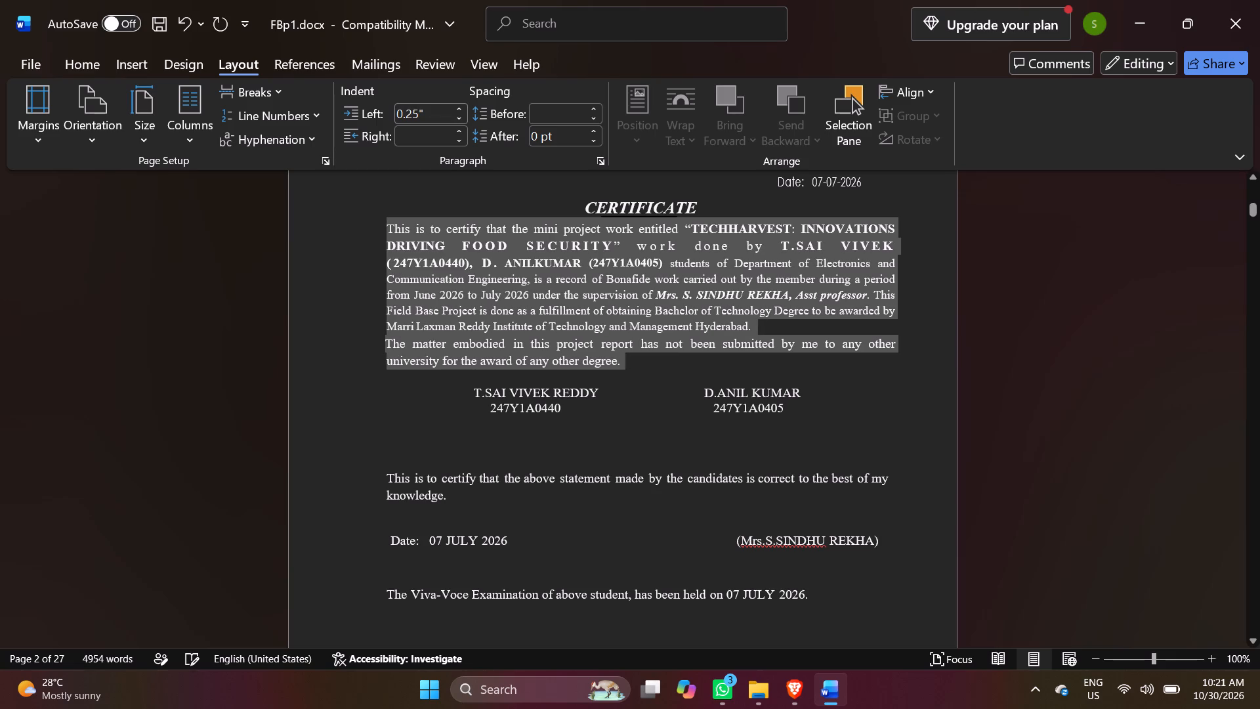
left_click(412, 138)
type("0.3")
key("Return")
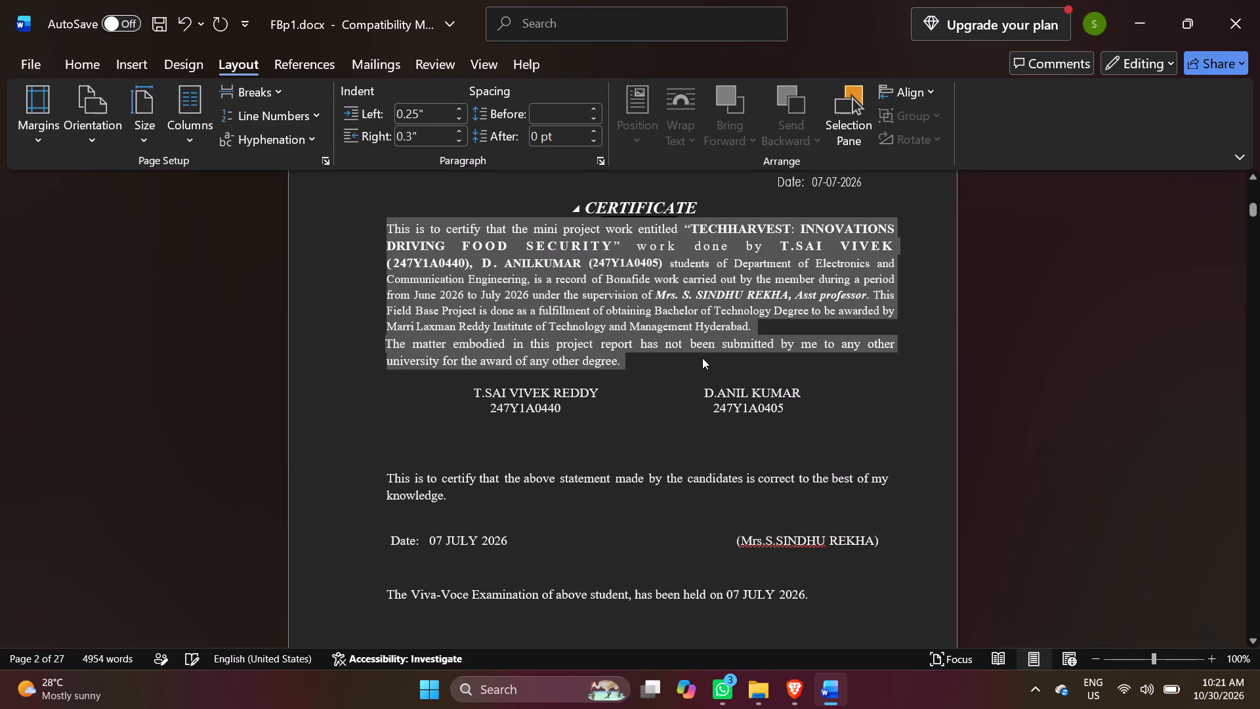
left_click(702, 358)
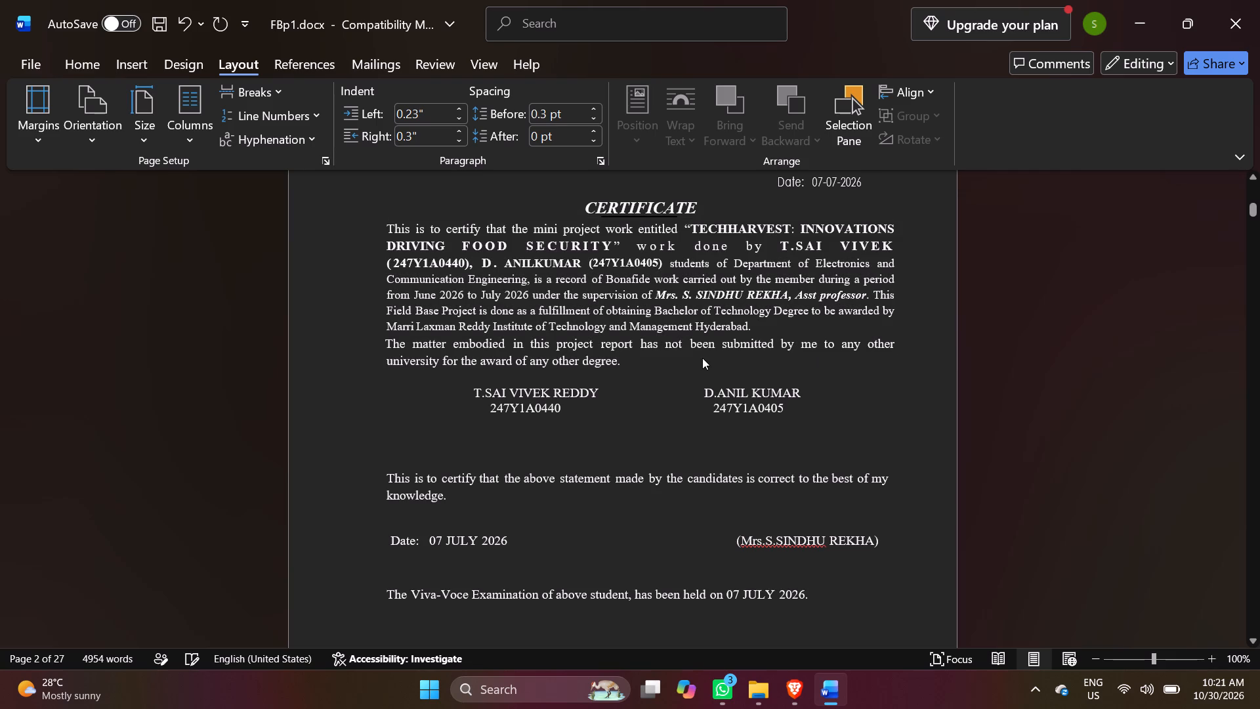
Set the right indent of the paragraph "This is to certify that the above statement made by the candidates" to 0.3".
scroll(702, 358, "down", 3)
left_click_drag(383, 350, 442, 372)
left_click(455, 385)
left_click_drag(448, 382, 389, 360)
left_click(425, 140)
key("BackSpace")
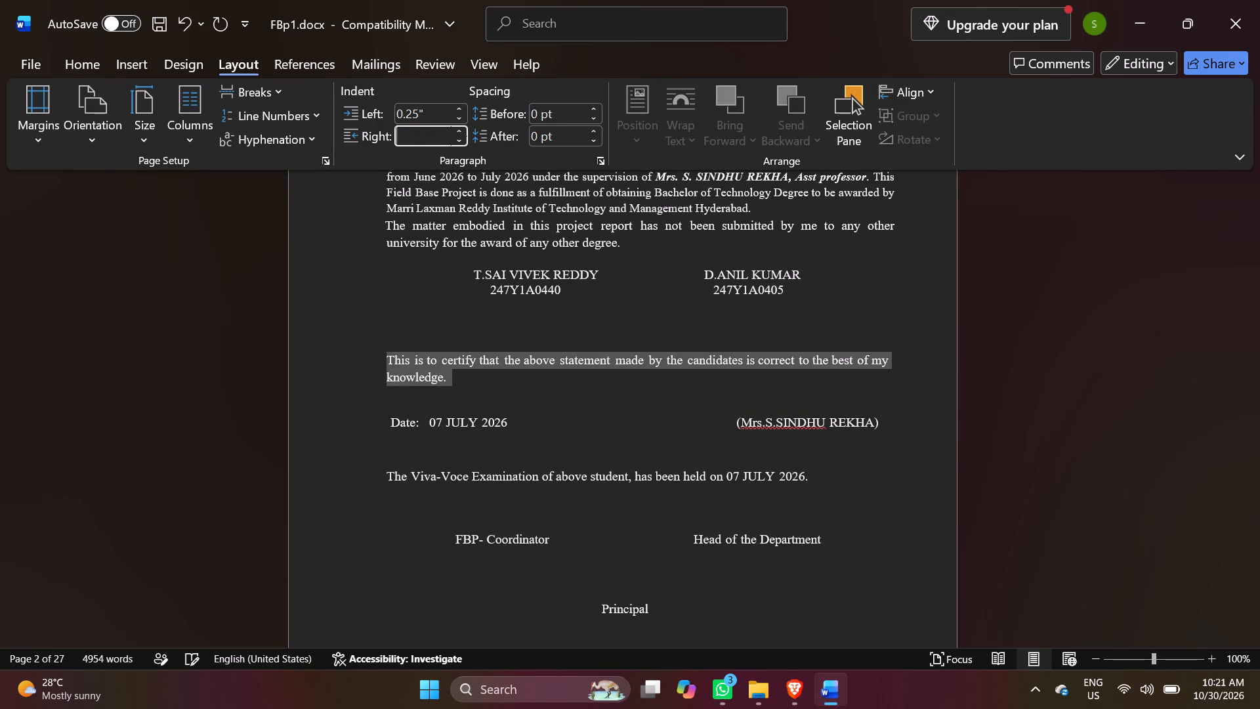
type("0.3")
key("Return")
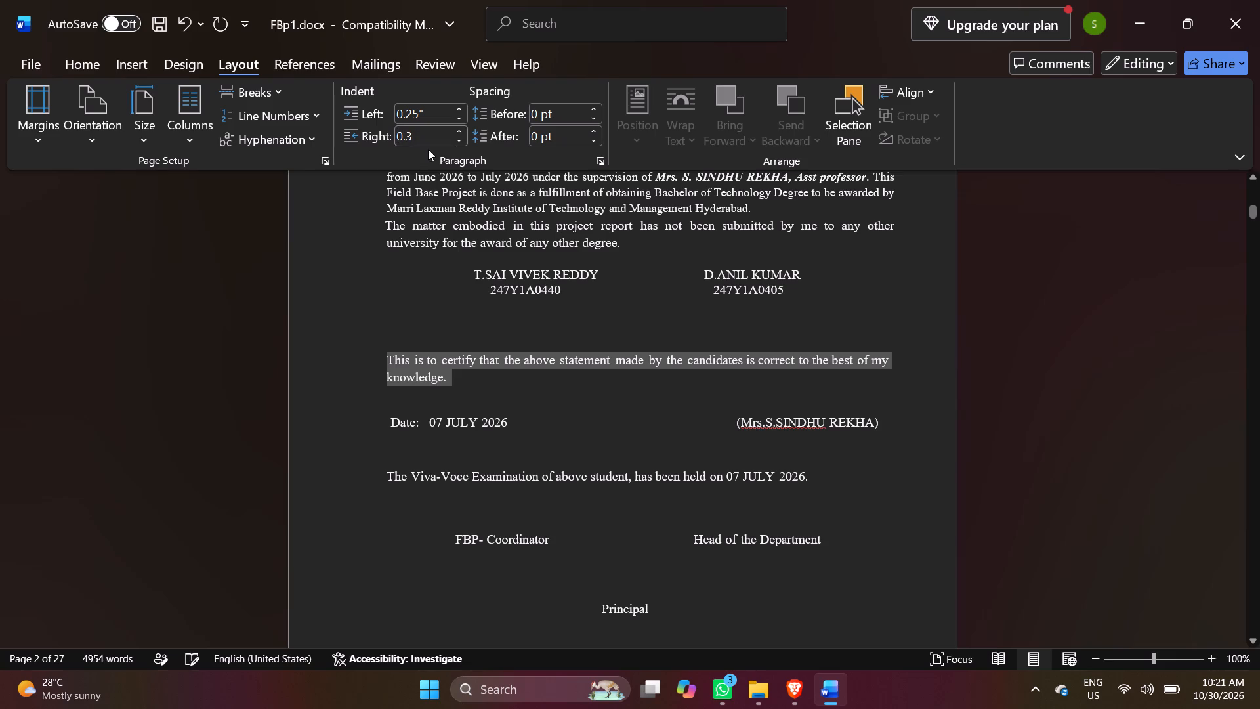
Set the left indent to 0.25" and the right indent to 0.3" for the Certificate's Viva-Voce Examination line.
left_click_drag(390, 479, 610, 485)
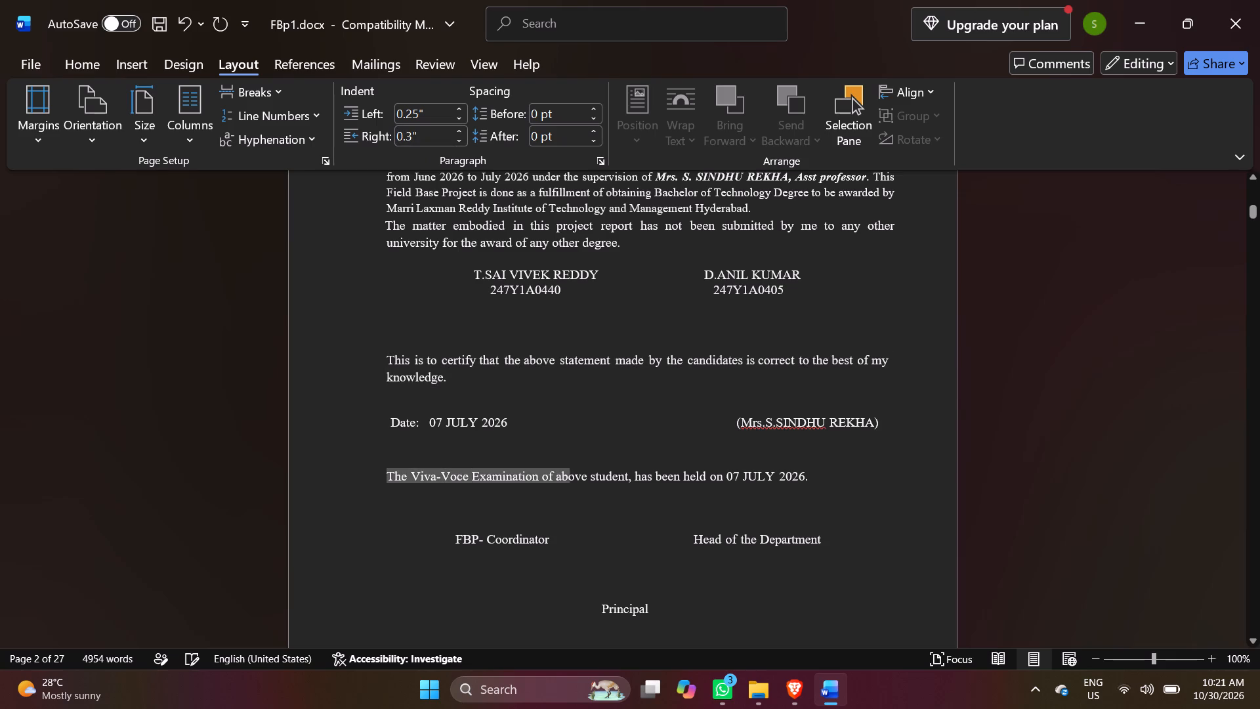
left_click_drag(610, 485, 795, 486)
left_click(429, 106)
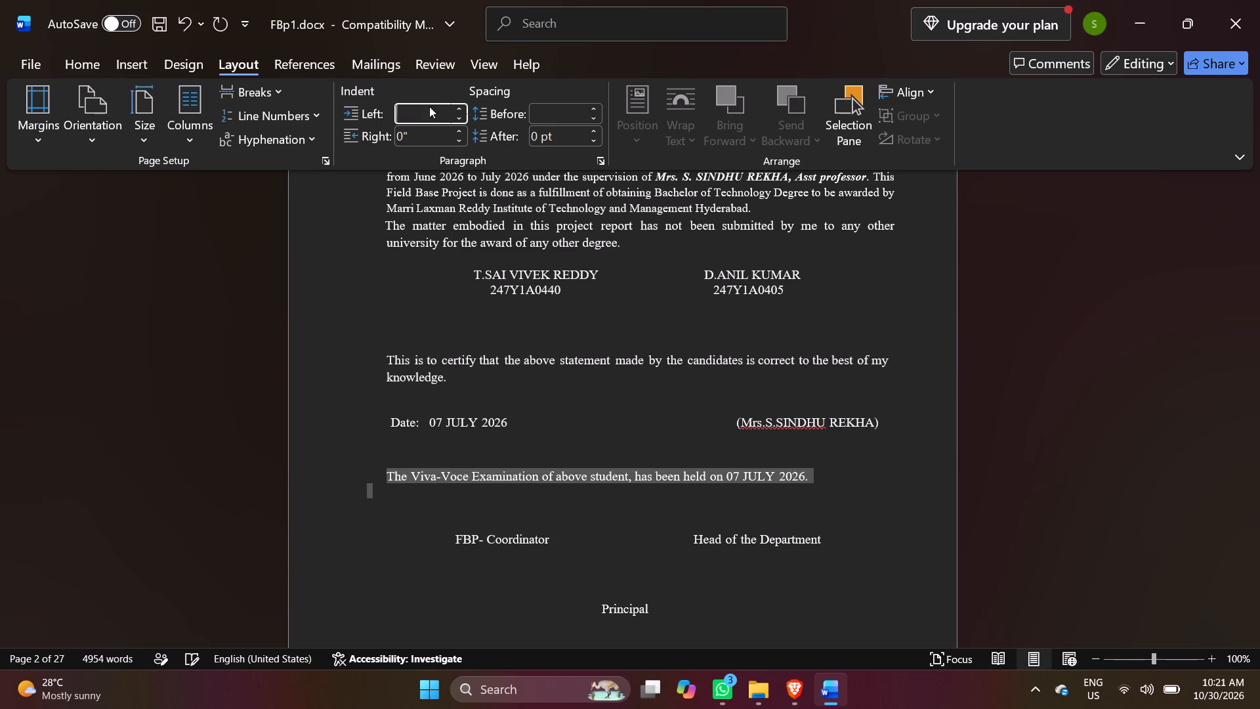
type("0.3")
key("BackSpace")
type("25")
key("Return")
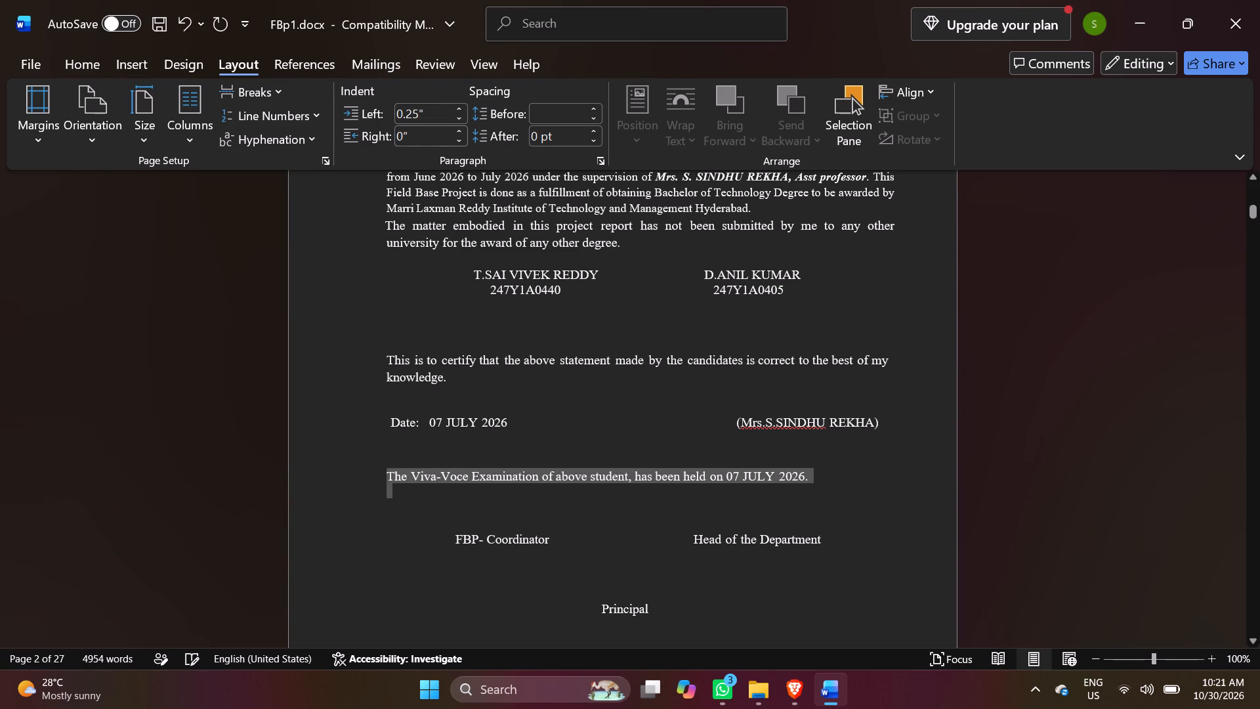
left_click(434, 133)
key("BackSpace")
type("0.3")
key("Return")
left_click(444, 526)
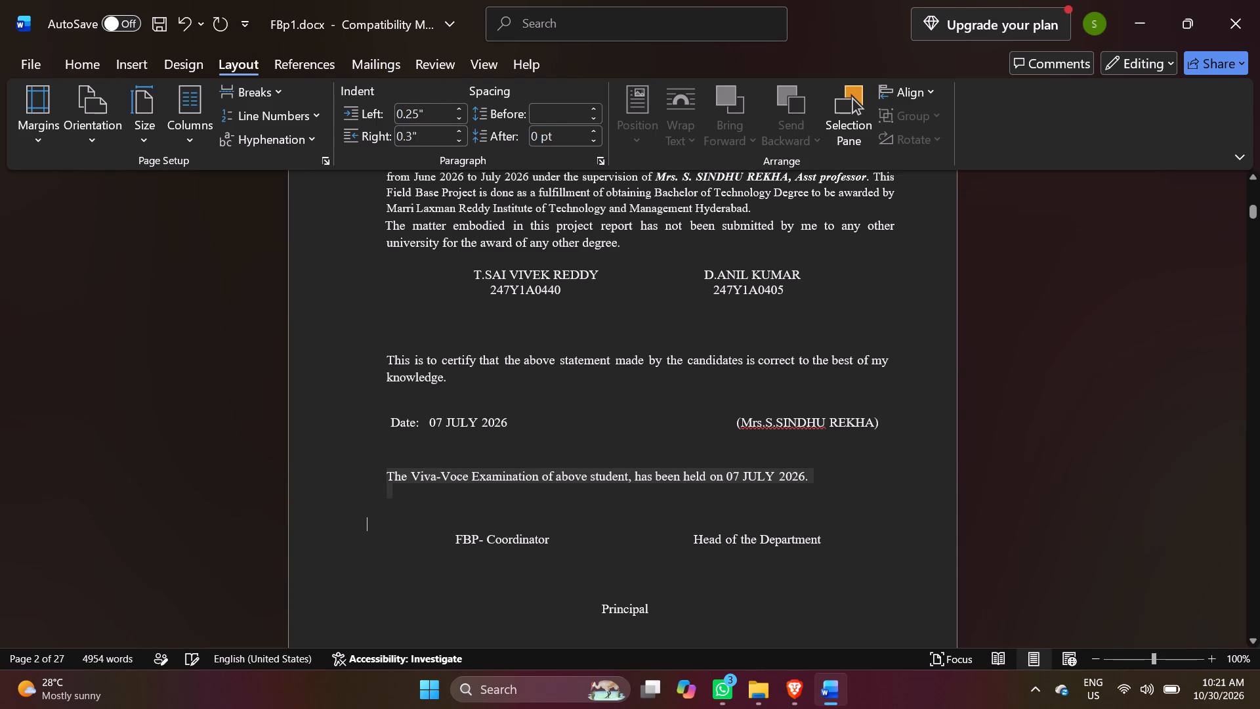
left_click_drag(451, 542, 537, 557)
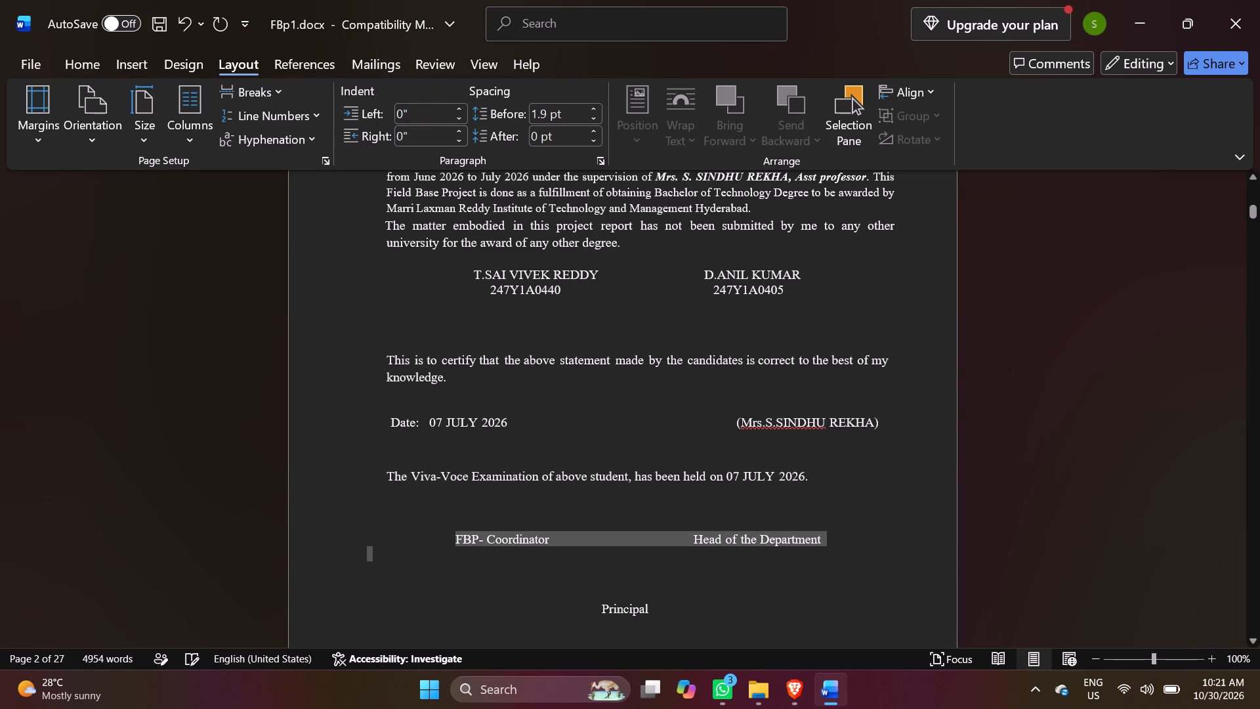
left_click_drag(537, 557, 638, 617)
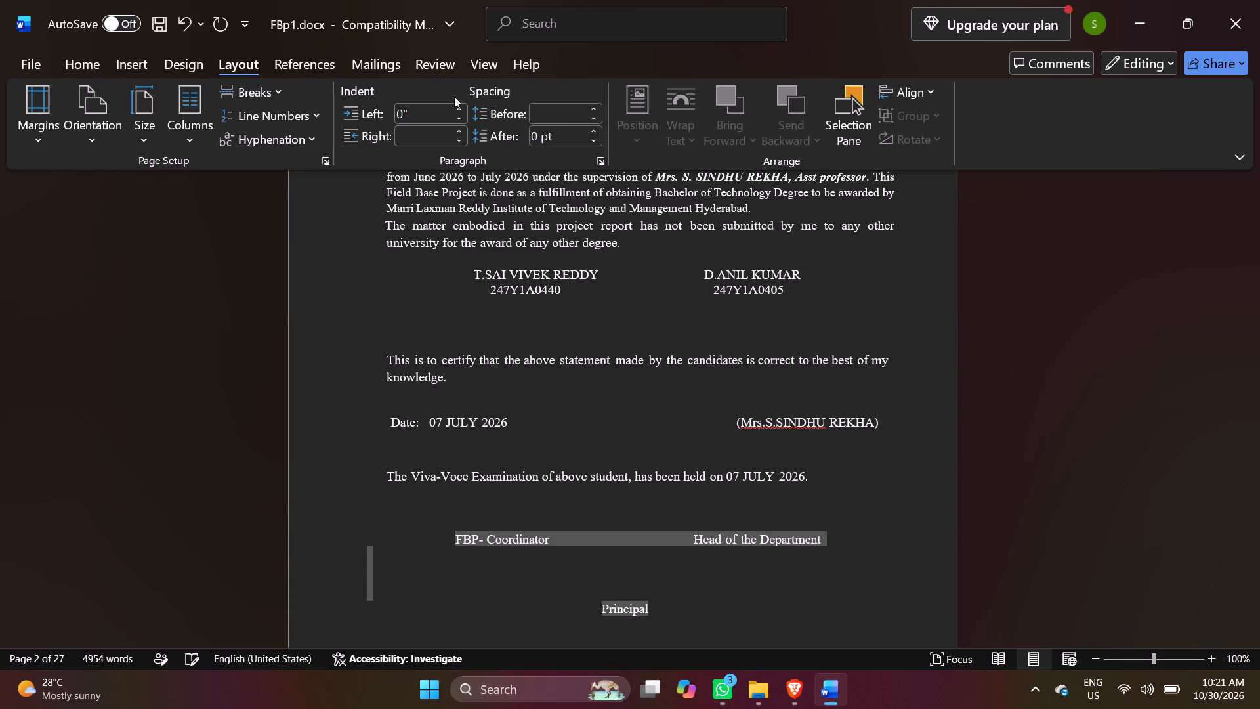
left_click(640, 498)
Add the flagged place name "Dundigal" in the Acknowledgements to the spelling dictionary.
scroll(645, 499, "down", 16)
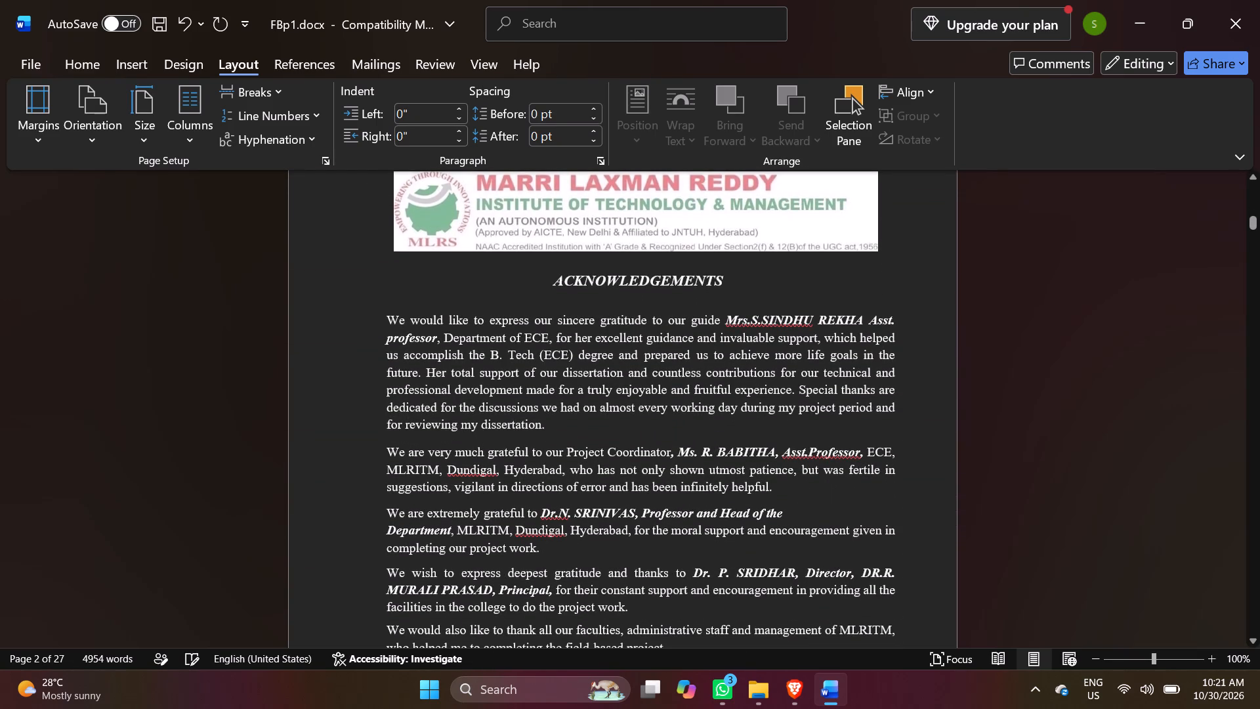
scroll(570, 496, "down", 2)
left_click(551, 450)
right_click(551, 450)
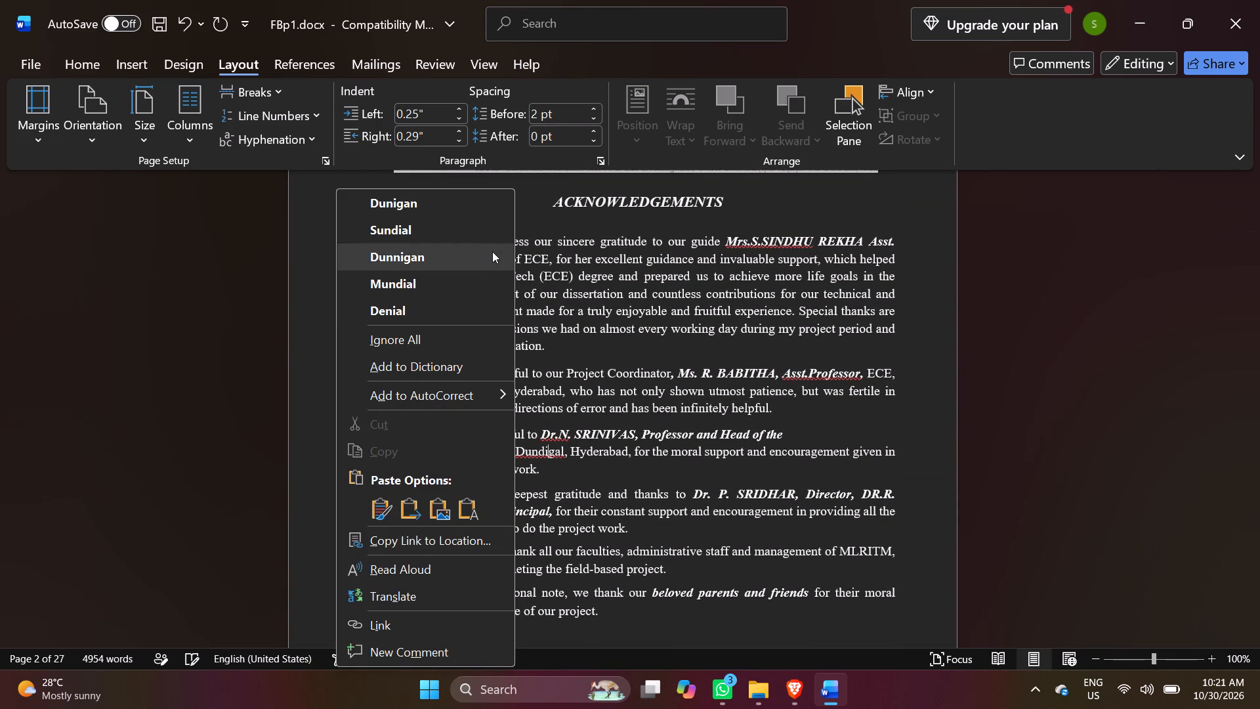
left_click(428, 372)
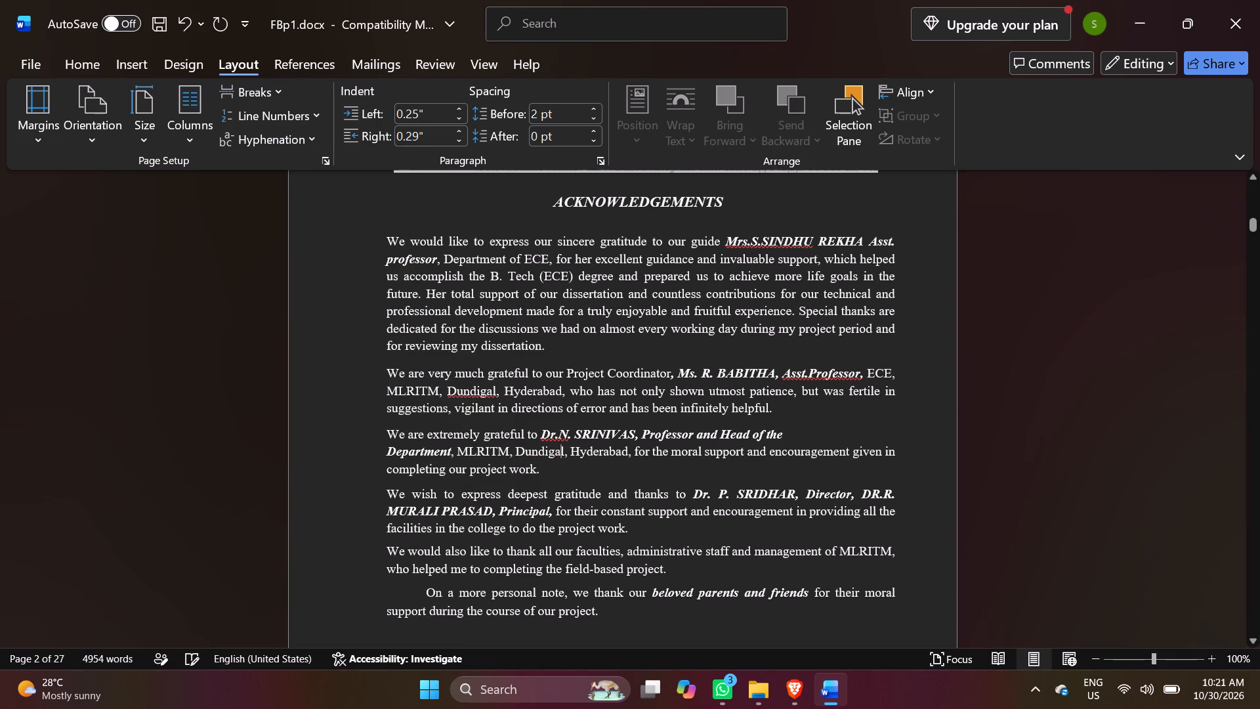
Ignore all spelling flags for "Dr.N" and "Asst.Professor" in the Acknowledgements.
left_click(555, 435)
right_click(555, 435)
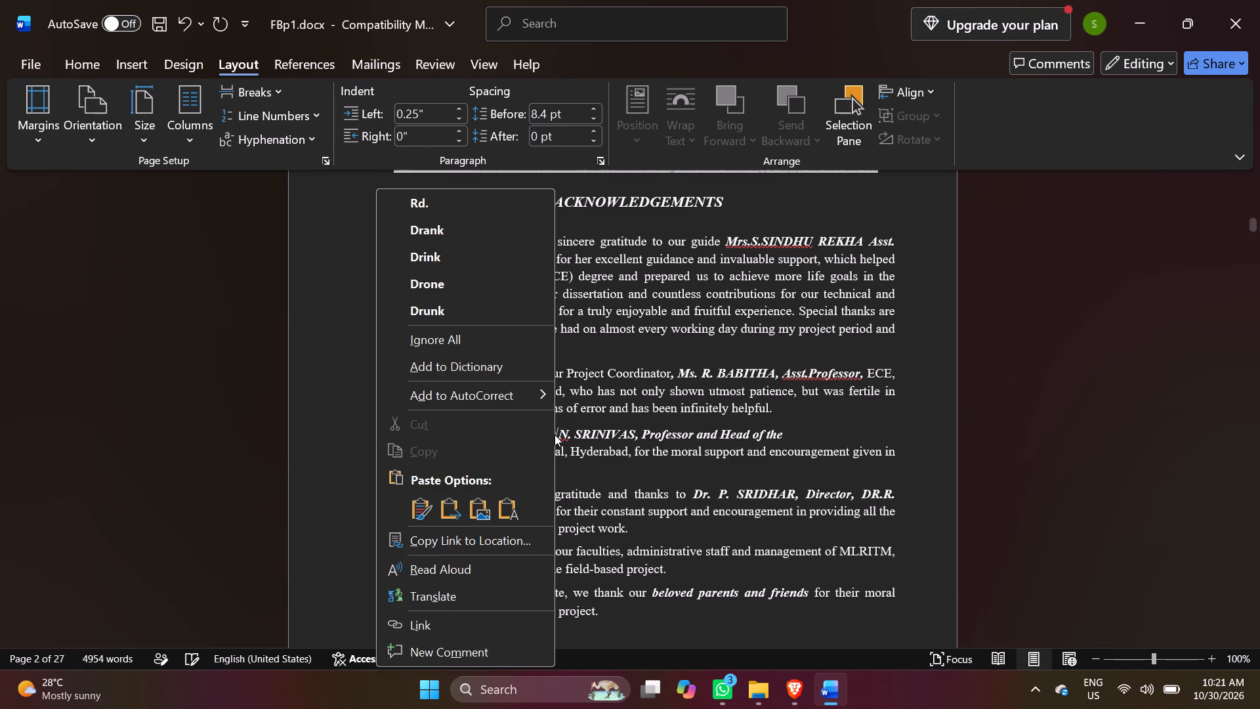
left_click(465, 348)
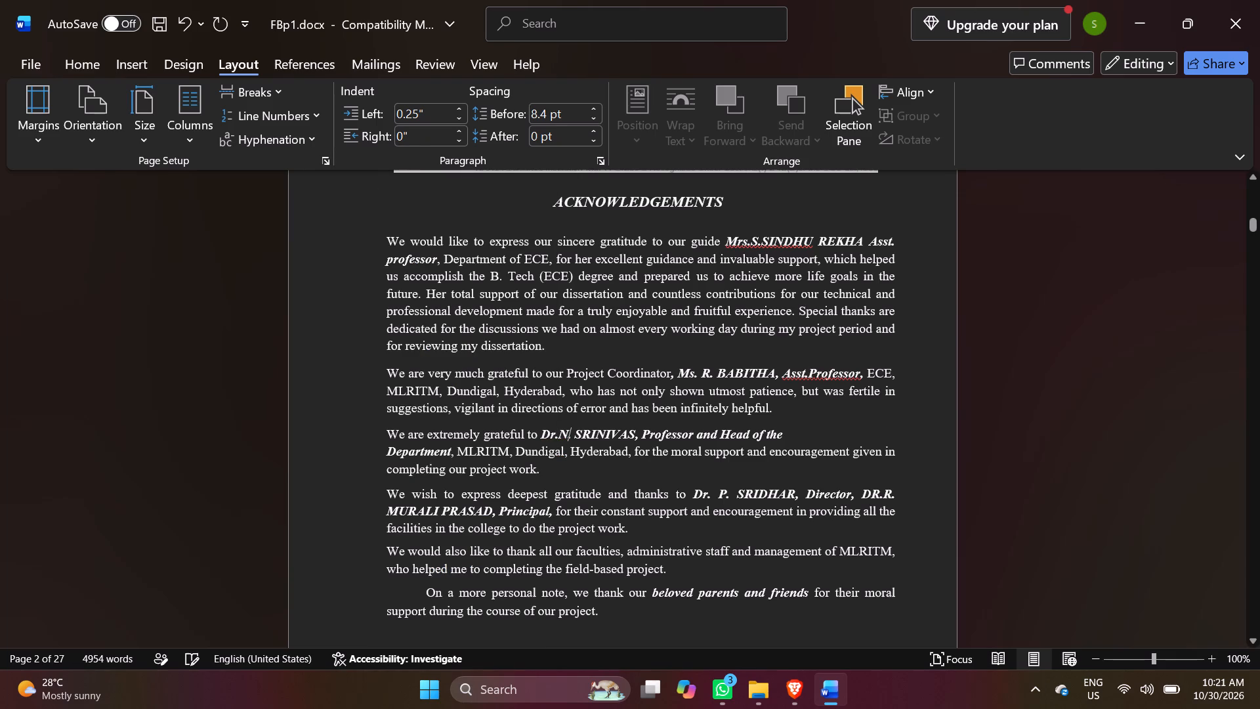
left_click(816, 373)
right_click(816, 373)
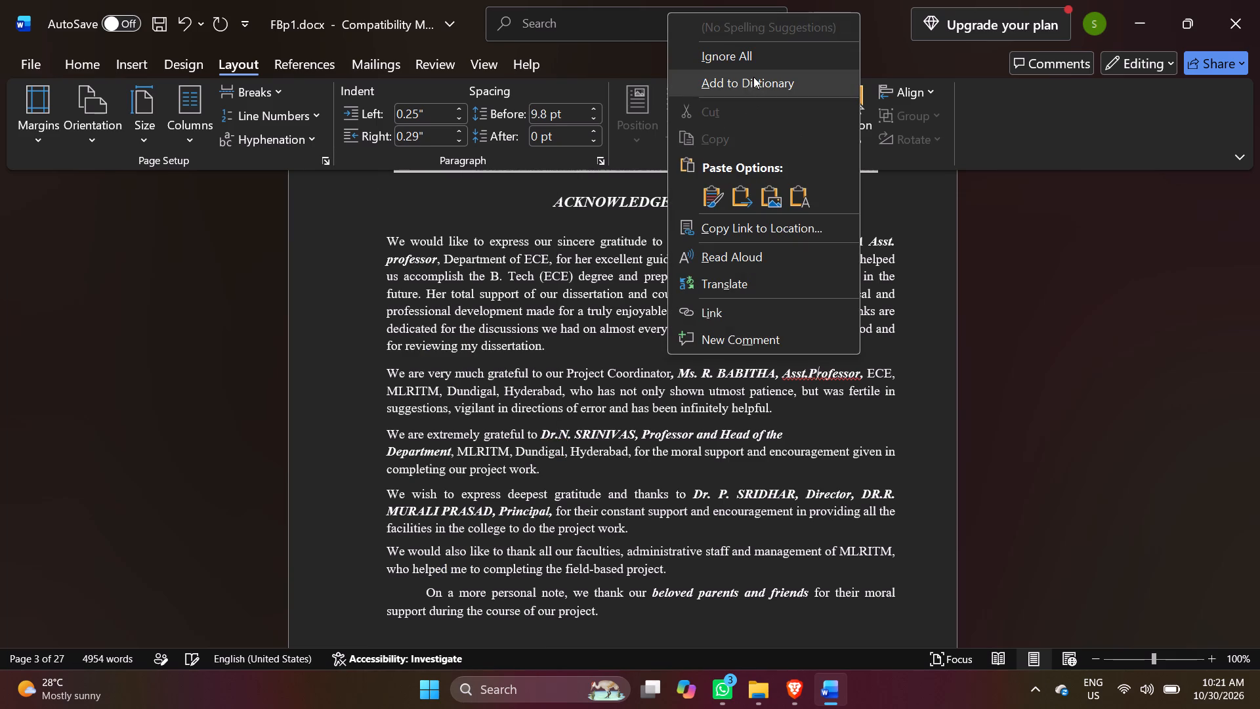
left_click(754, 66)
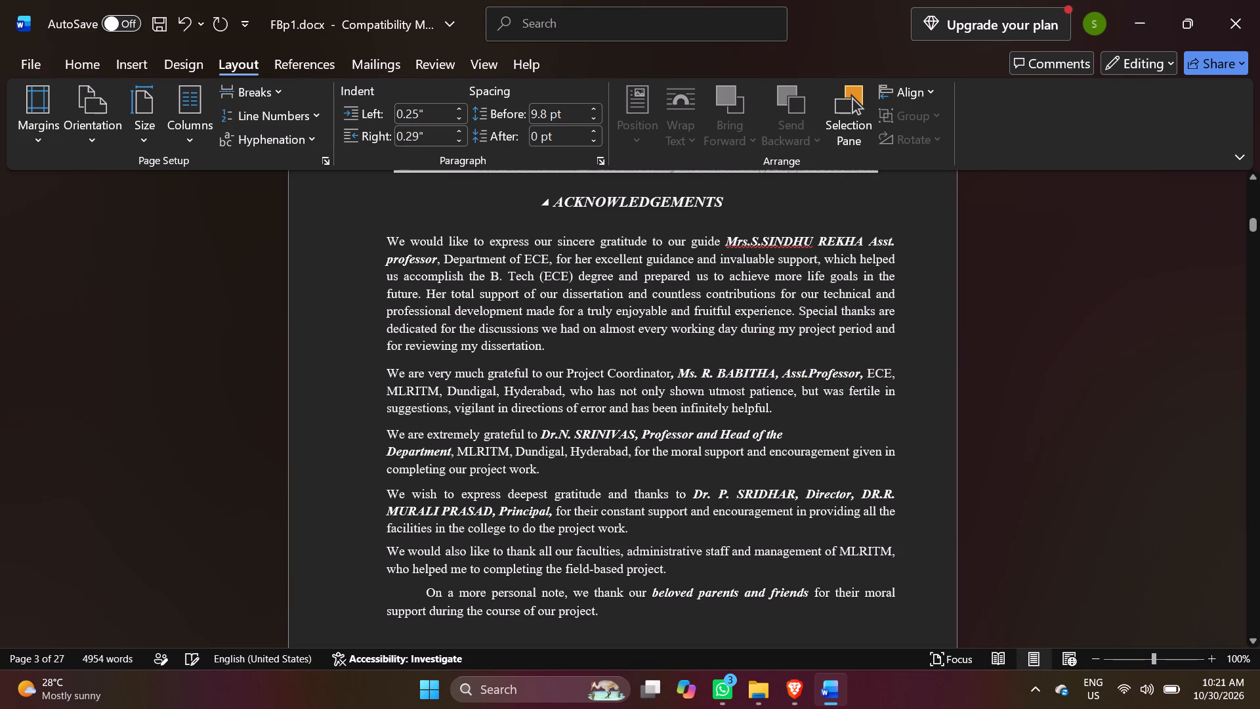
Look over the rest of the Acknowledgements page and return to the Certificate page to check its layout.
scroll(749, 387, "down", 3)
scroll(683, 436, "down", 1)
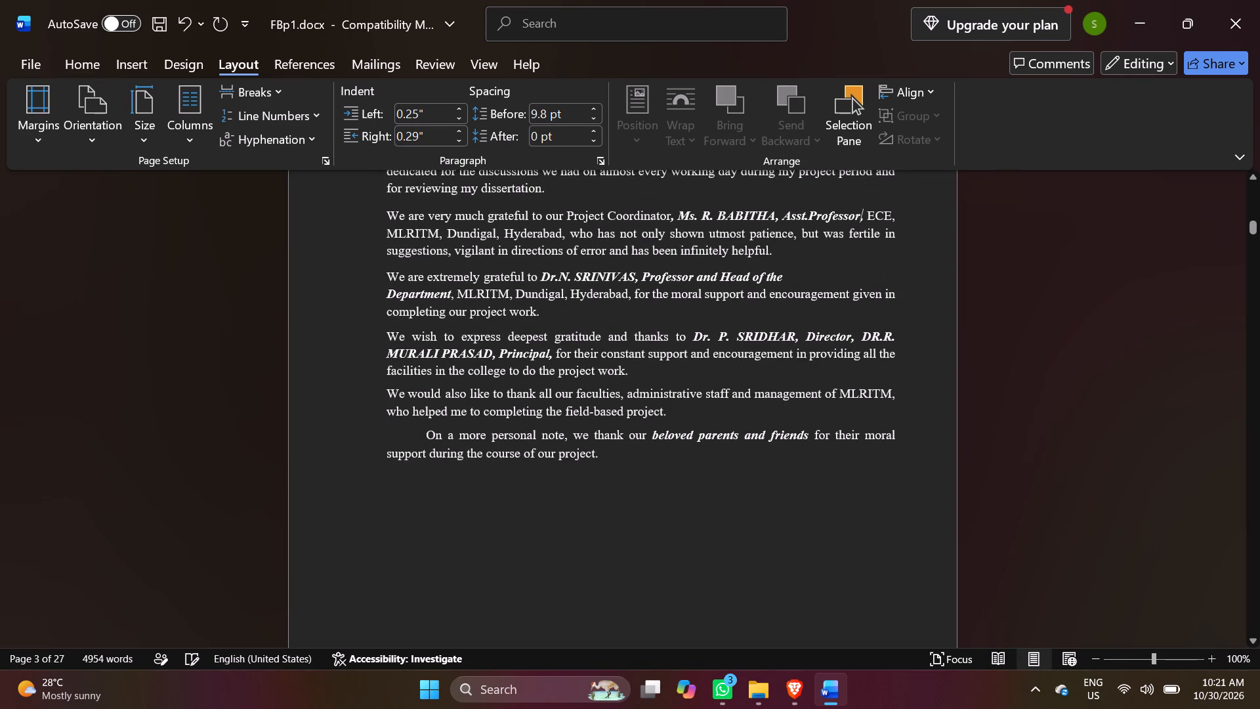
left_click(425, 433)
scroll(441, 436, "down", 9)
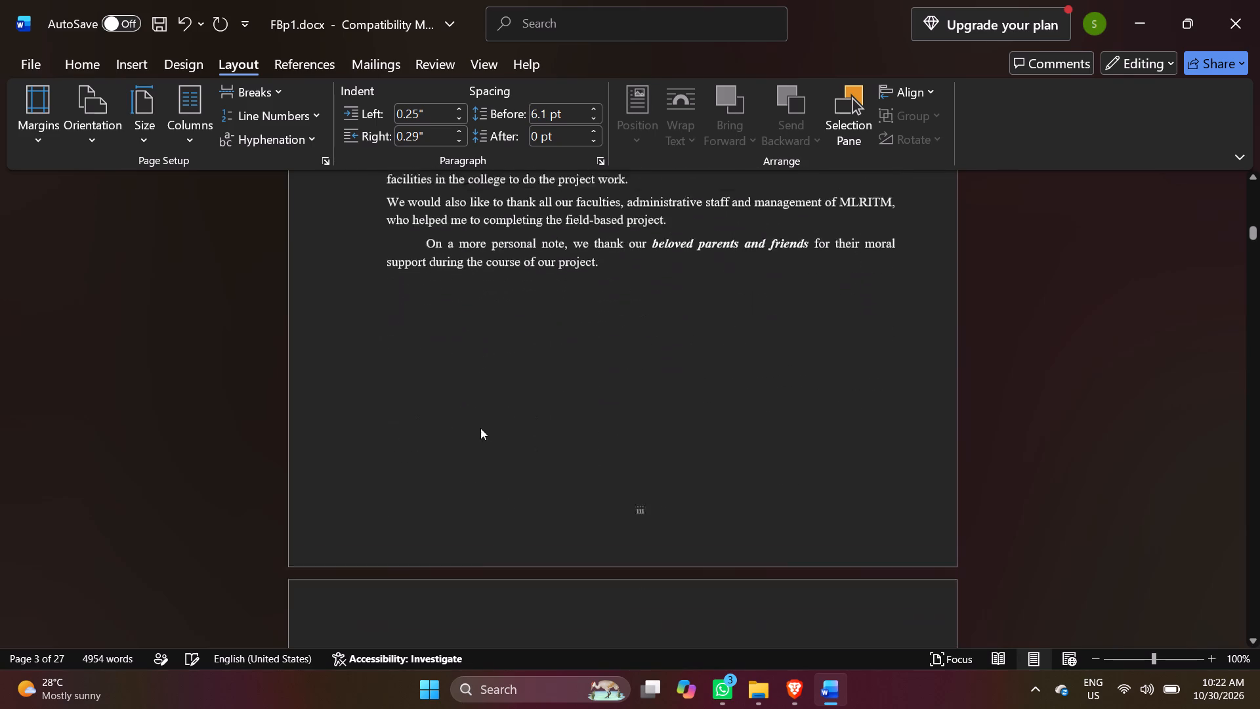
scroll(486, 432, "down", 4)
scroll(486, 432, "up", 20)
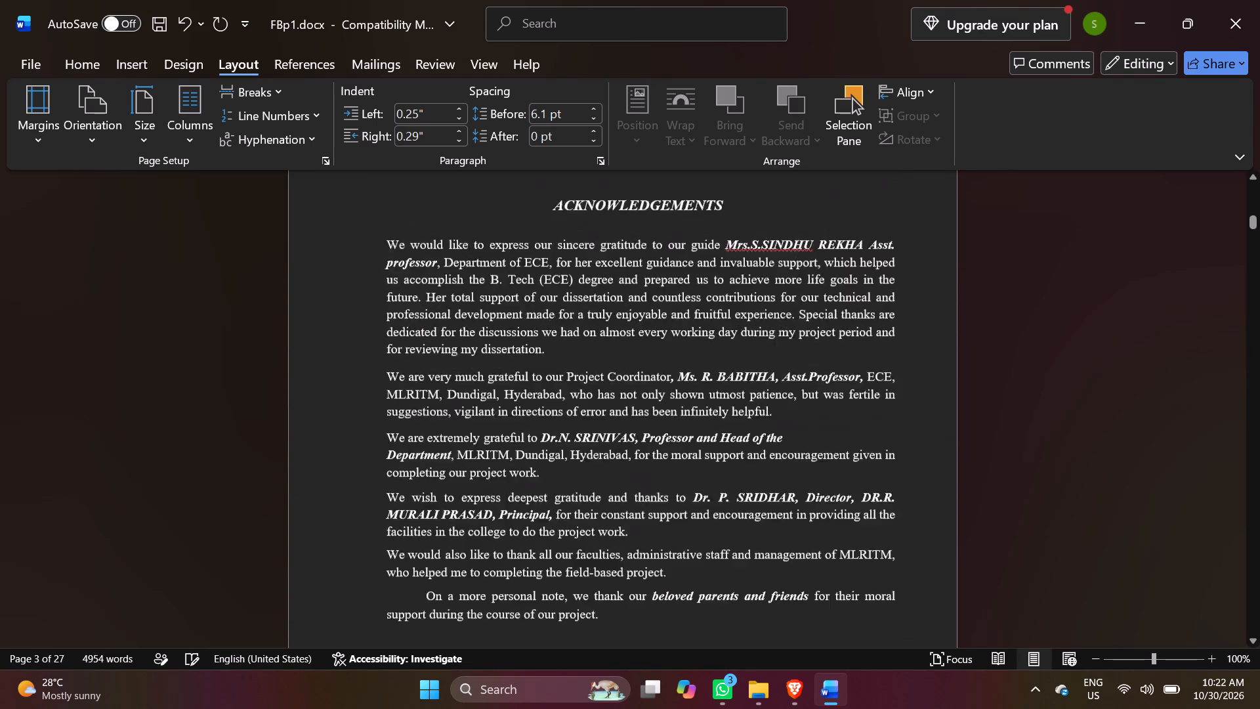
scroll(486, 432, "up", 20)
scroll(486, 432, "up", 6)
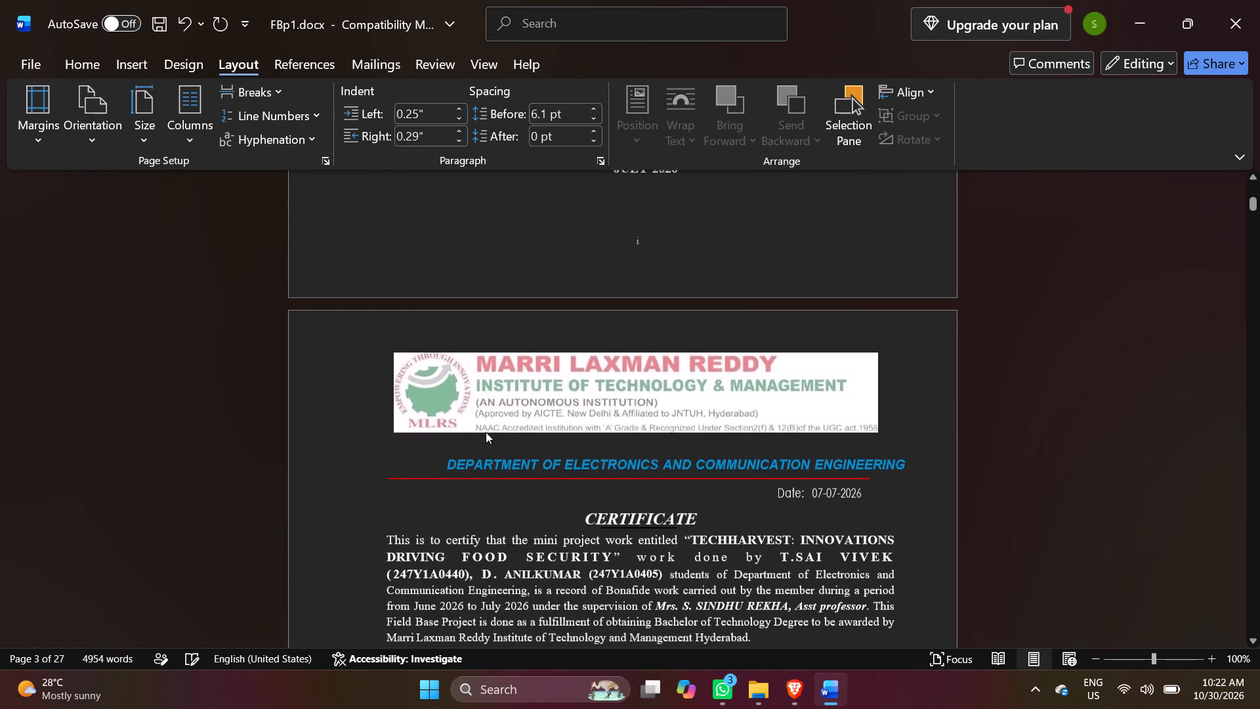
scroll(486, 432, "up", 2)
scroll(486, 432, "down", 3)
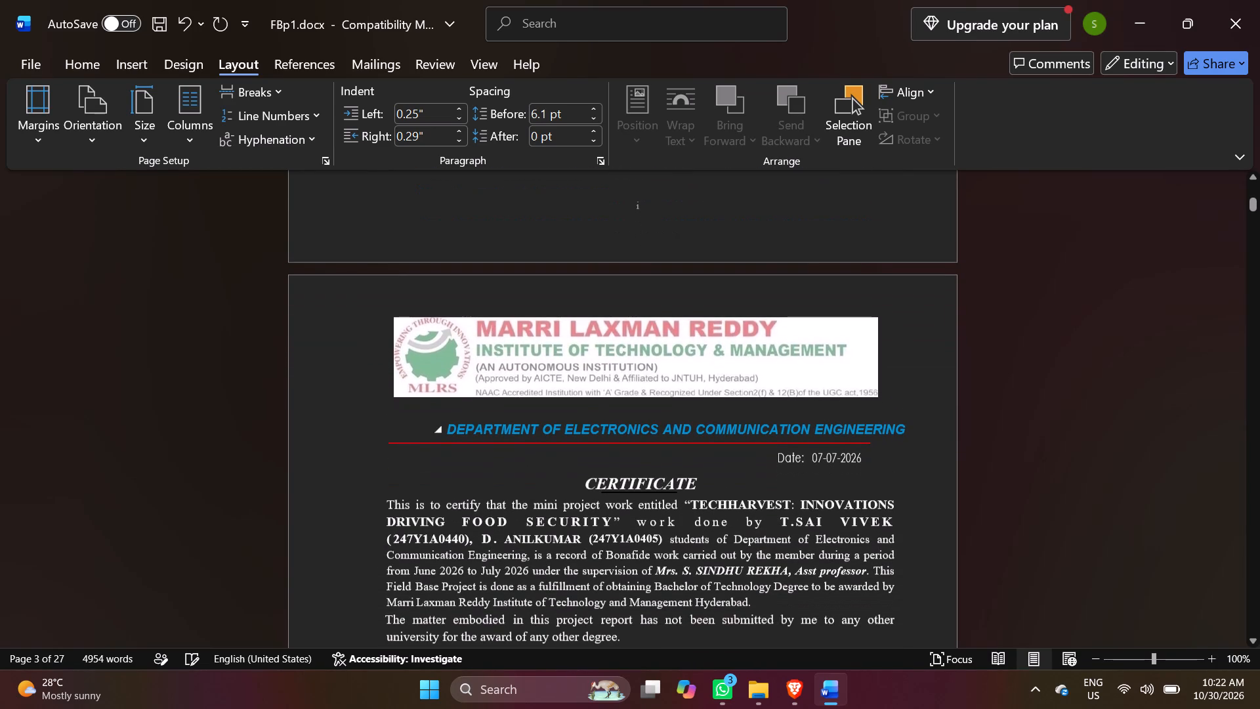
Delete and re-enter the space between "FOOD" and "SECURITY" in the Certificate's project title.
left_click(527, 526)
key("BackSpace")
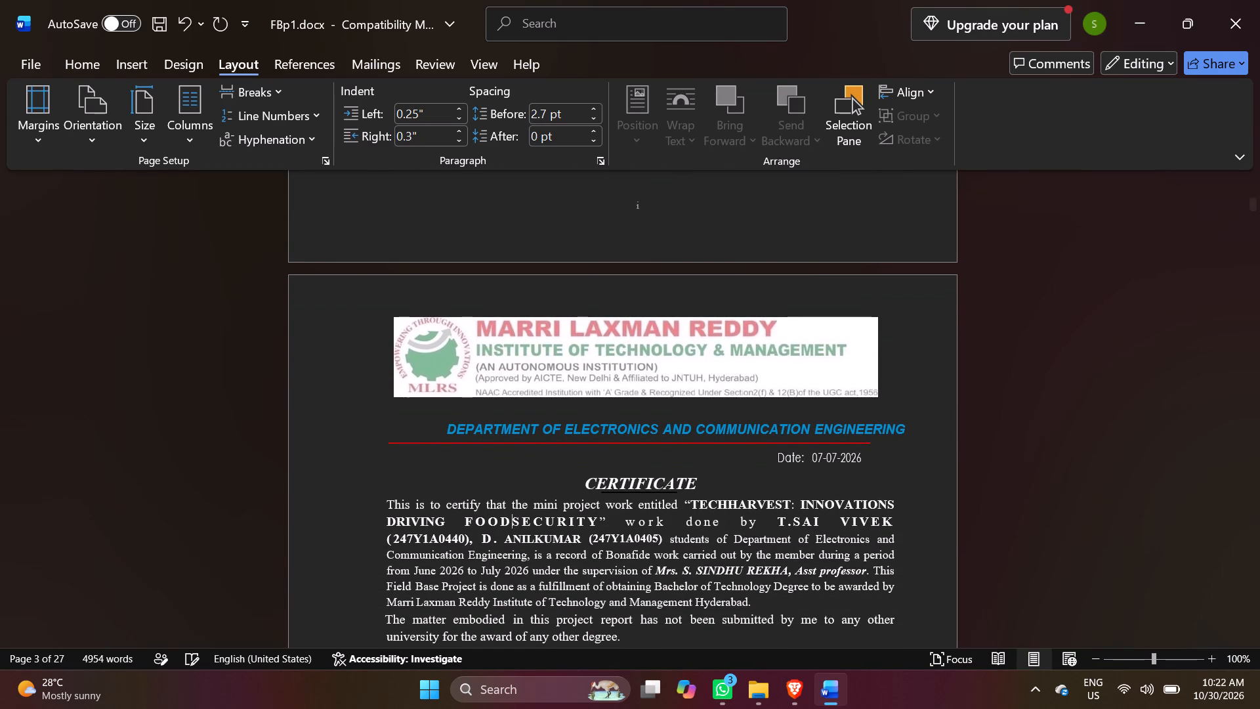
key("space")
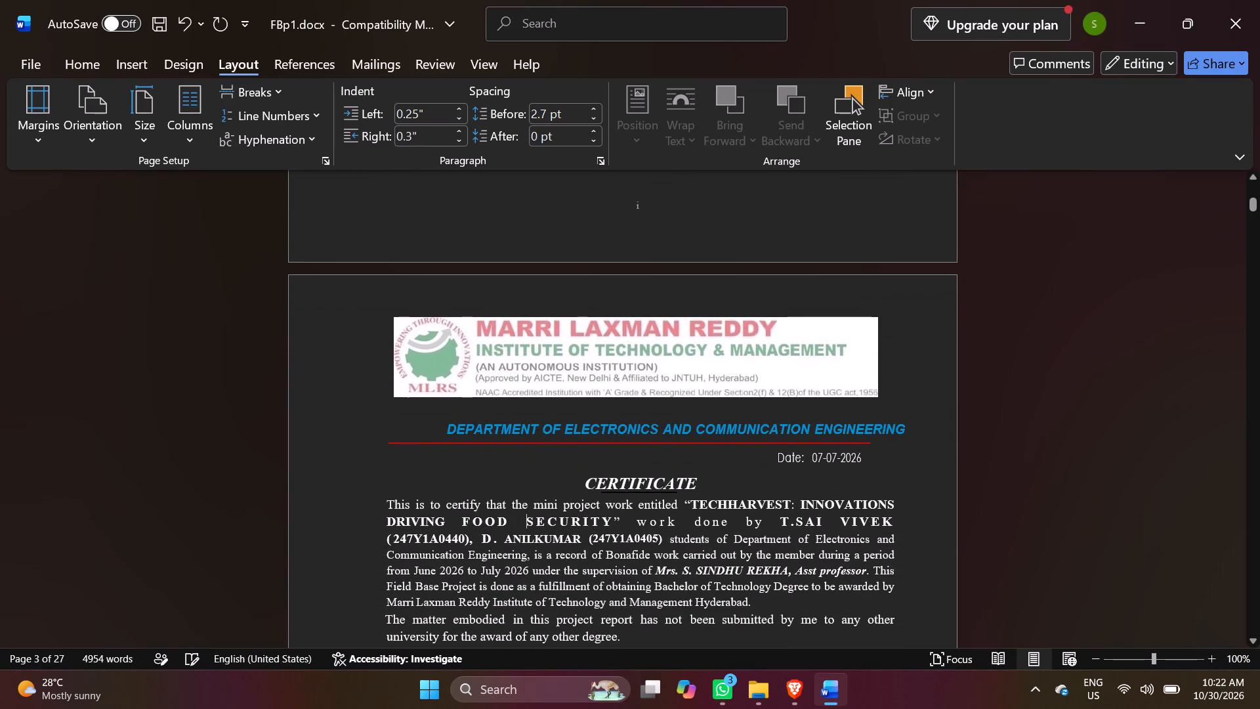
Select the quoted title "TECHHARVEST: INNOVATIONS DRIVING FOOD SECURITY" in the Certificate paragraph and bring up the font formatting options.
left_click_drag(608, 520, 440, 513)
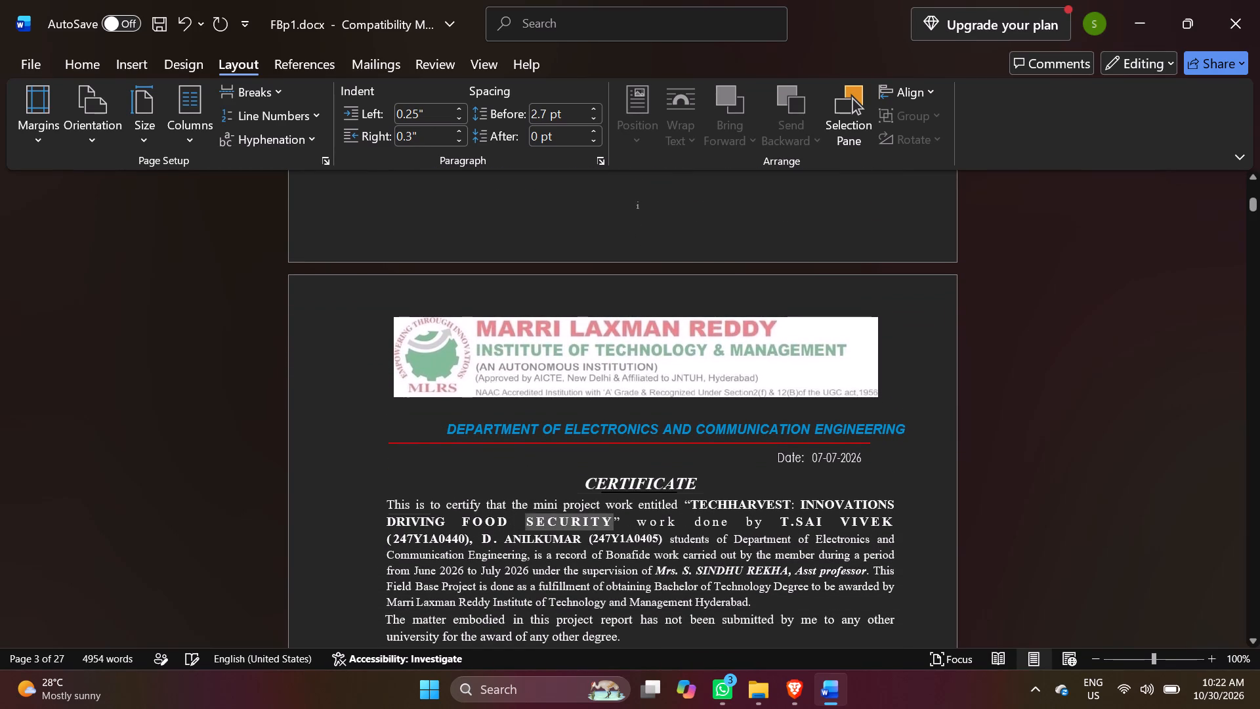
left_click_drag(440, 513, 588, 536)
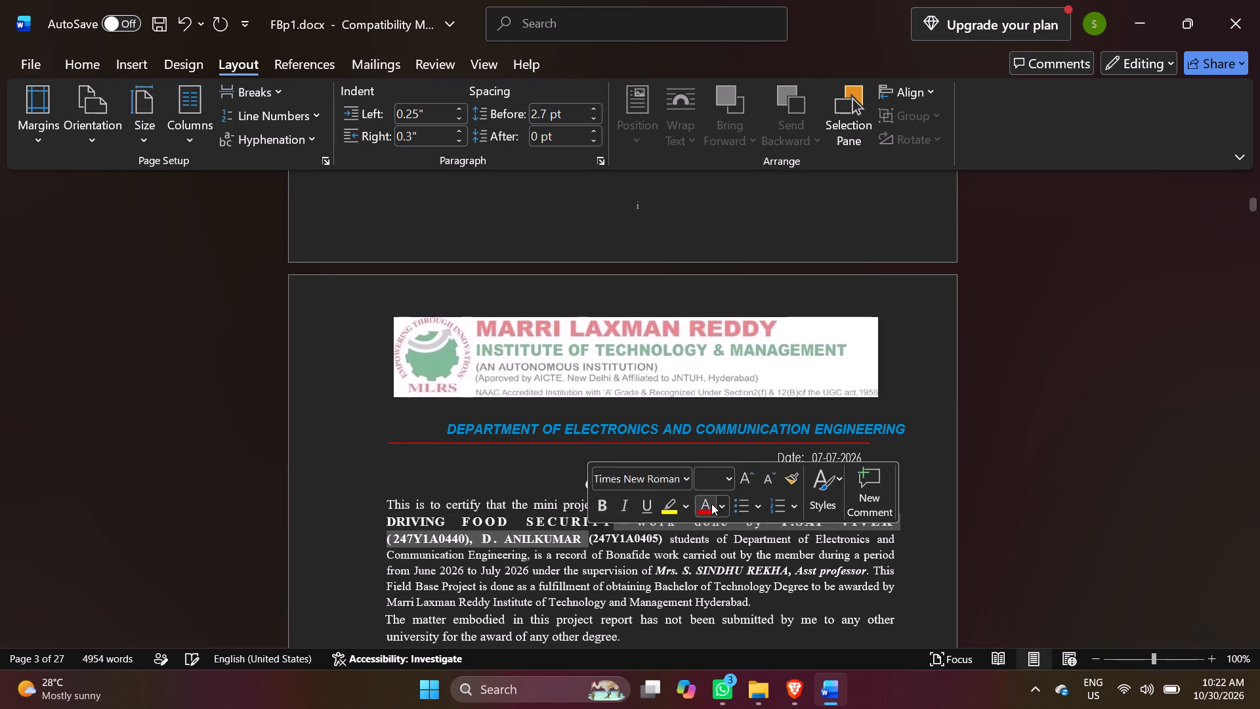
left_click(692, 532)
left_click_drag(686, 506, 690, 506)
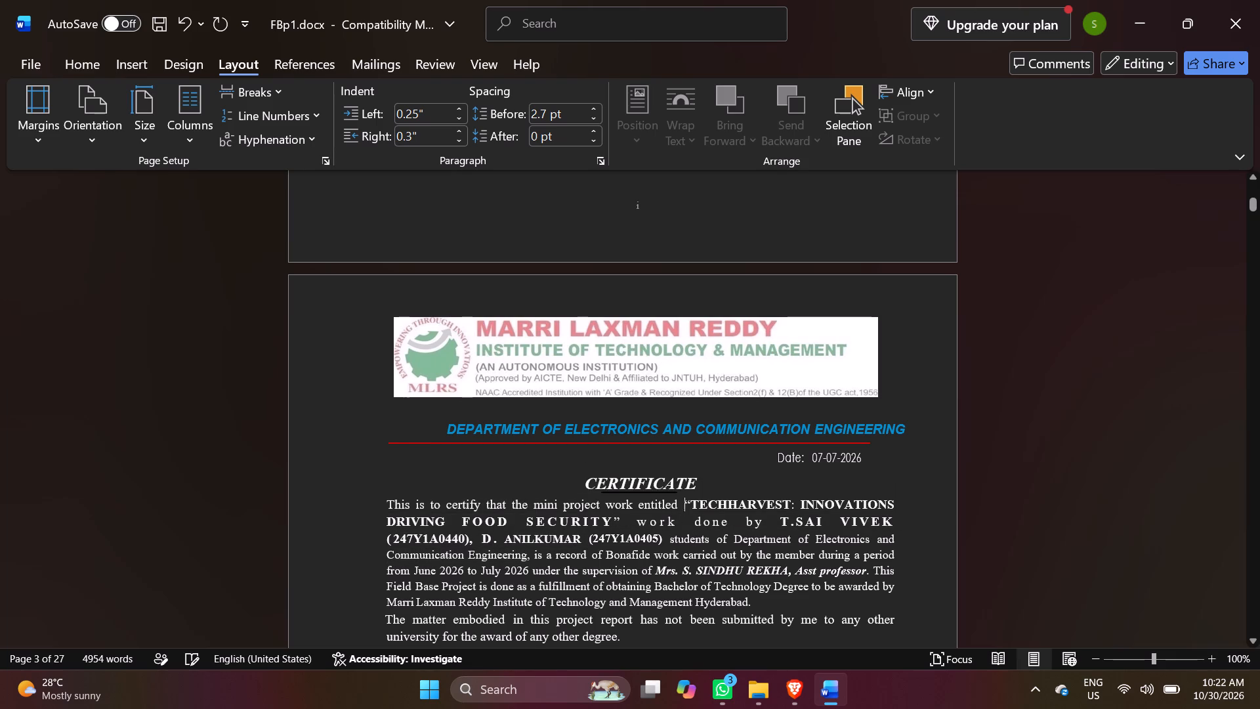
left_click_drag(690, 506, 649, 492)
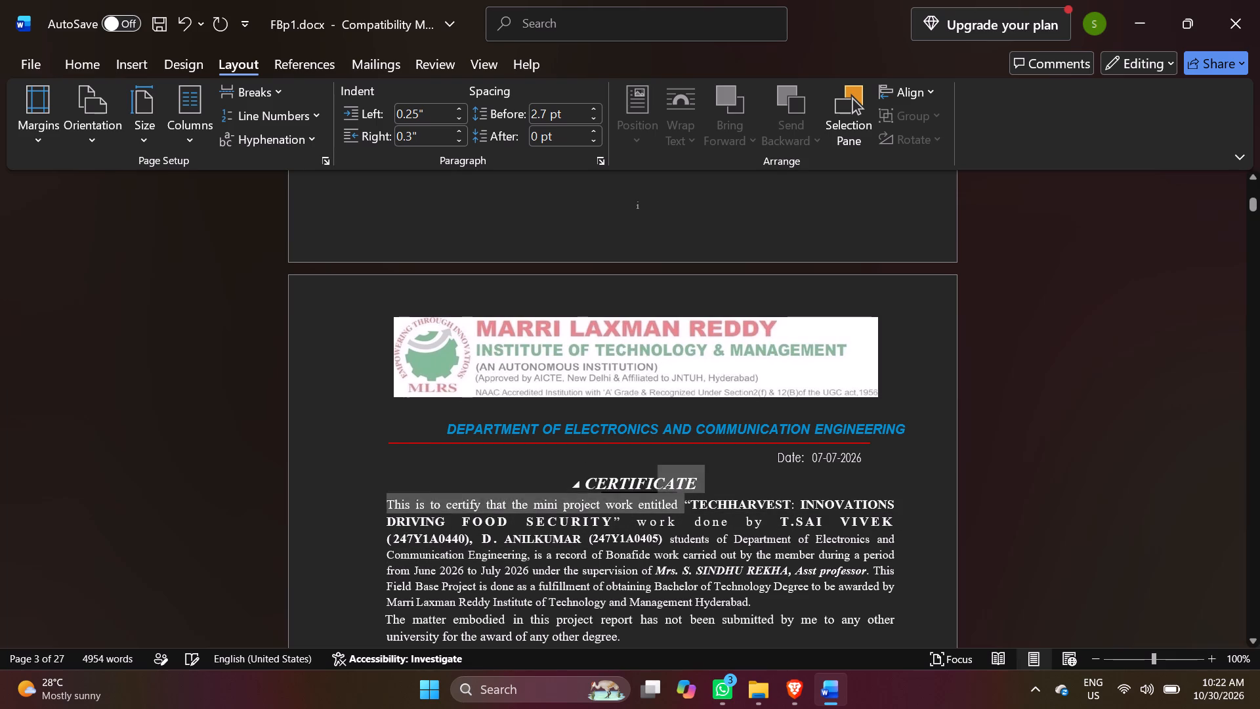
left_click_drag(649, 492, 623, 521)
left_click(37, 62)
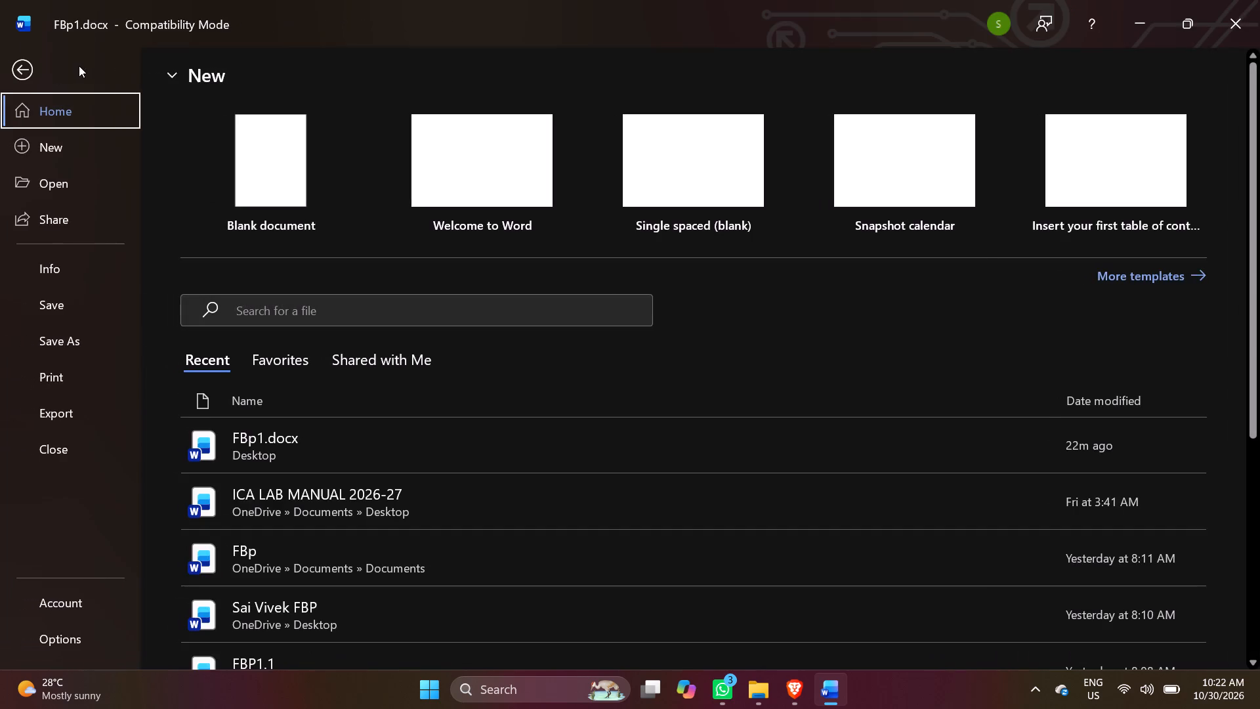
left_click(28, 74)
left_click(79, 68)
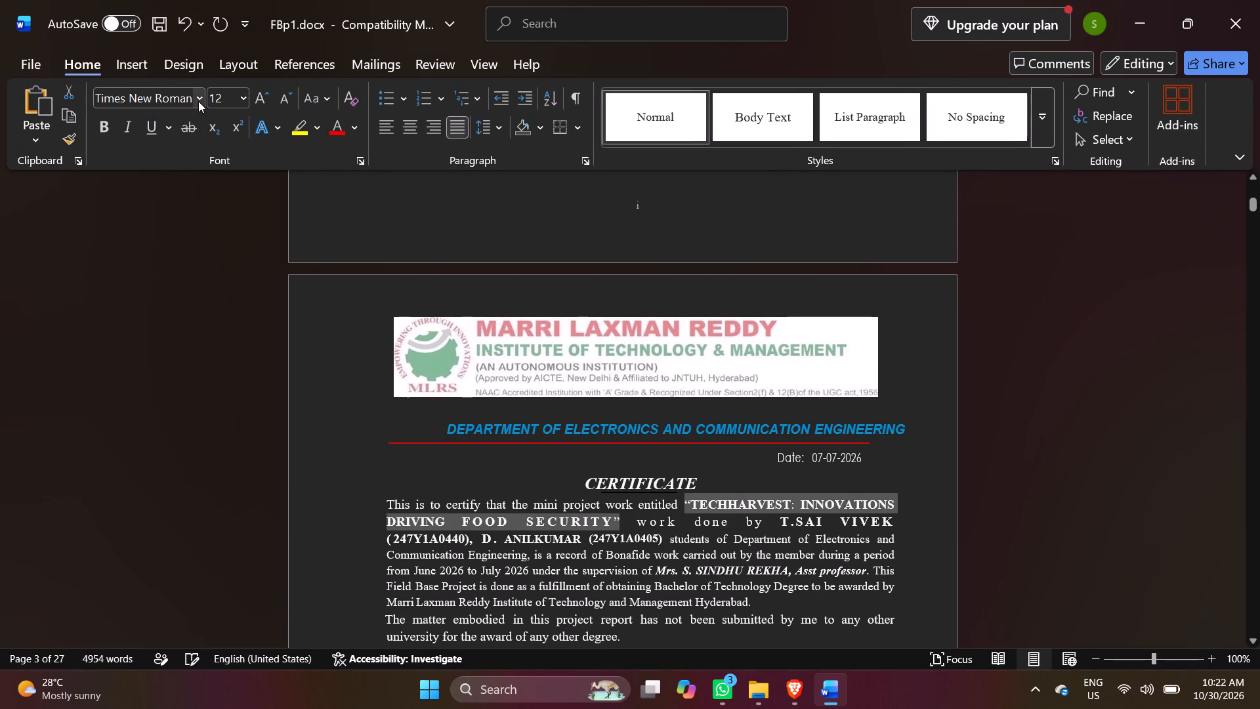
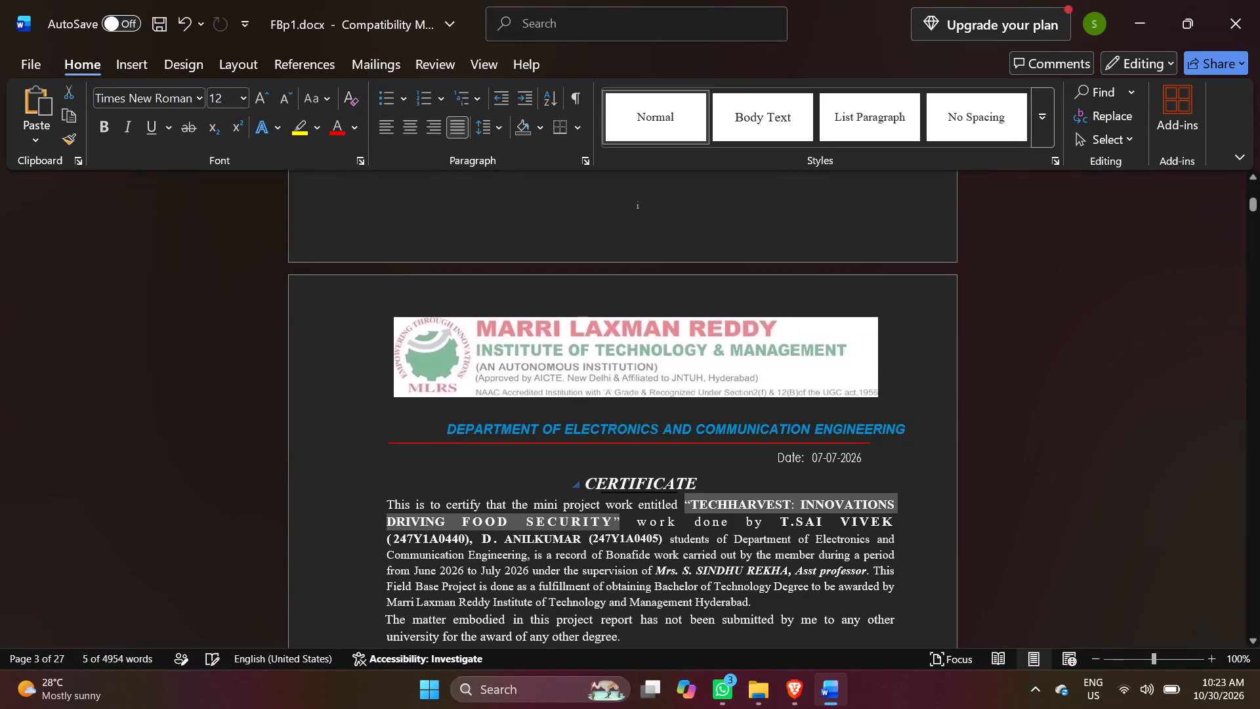
Set the font size of the second student's roll number in the Certificate paragraph to 12.
scroll(587, 507, "down", 1)
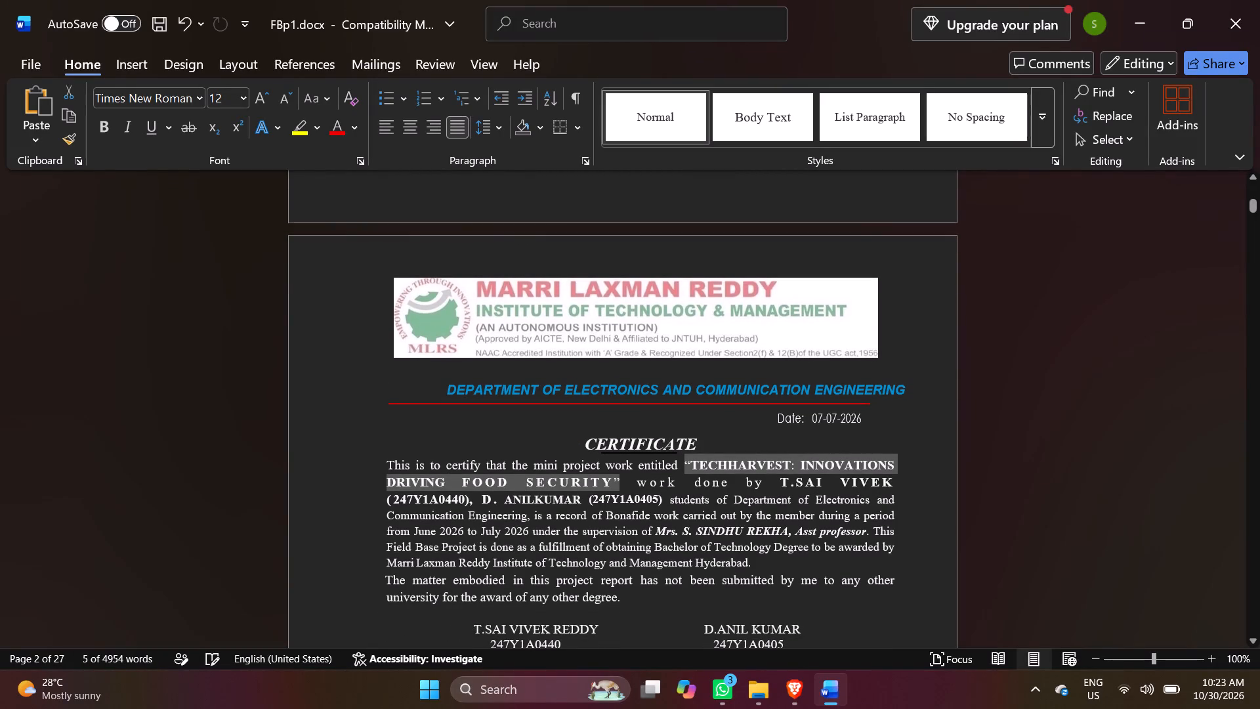
left_click(656, 500)
double_click(446, 505)
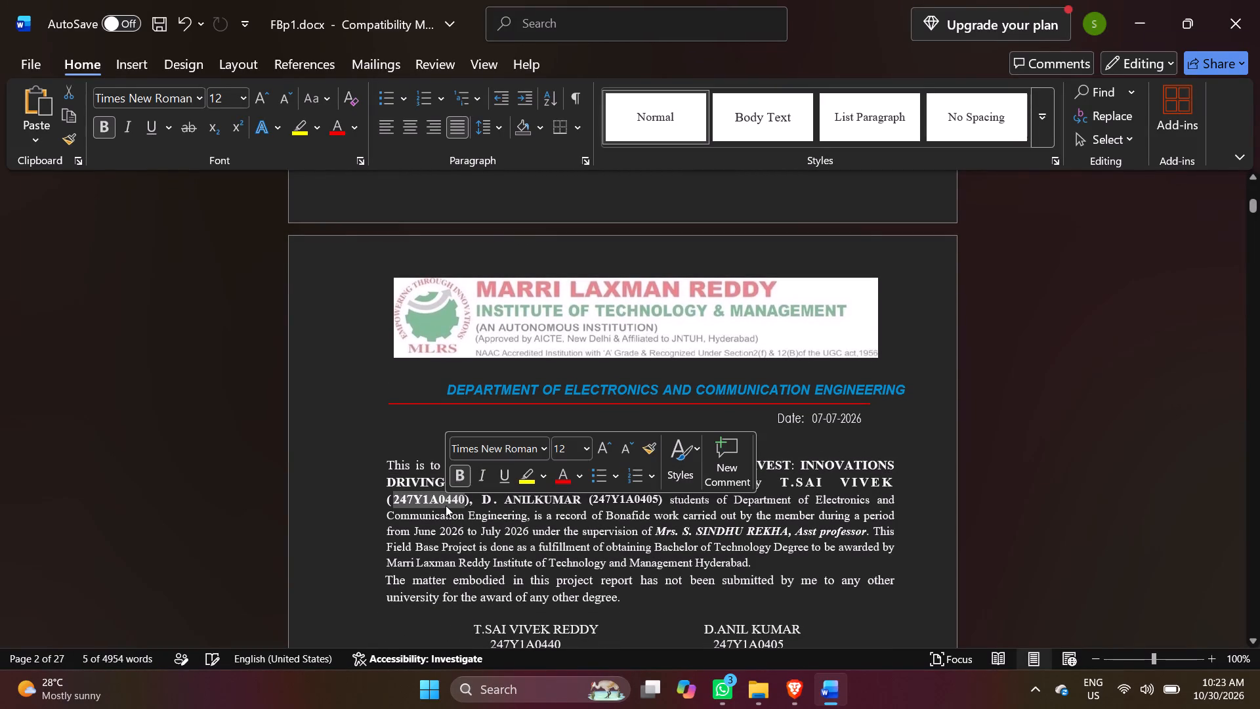
double_click(598, 504)
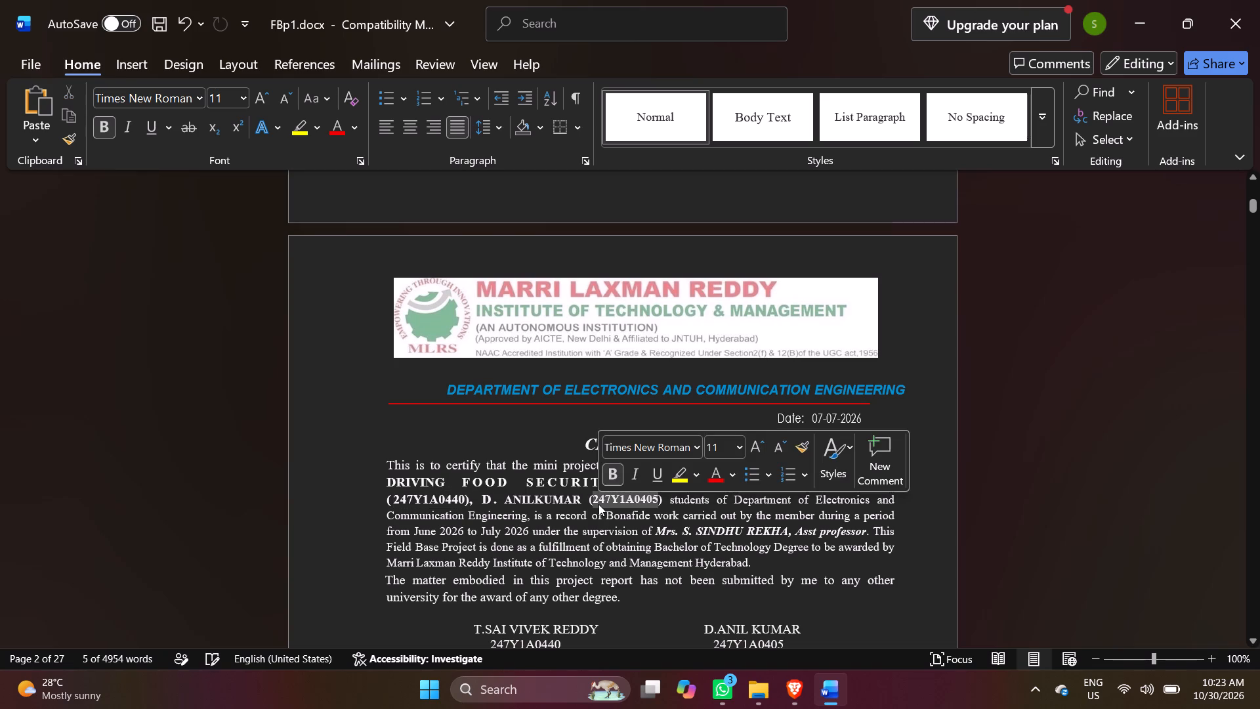
left_click(242, 97)
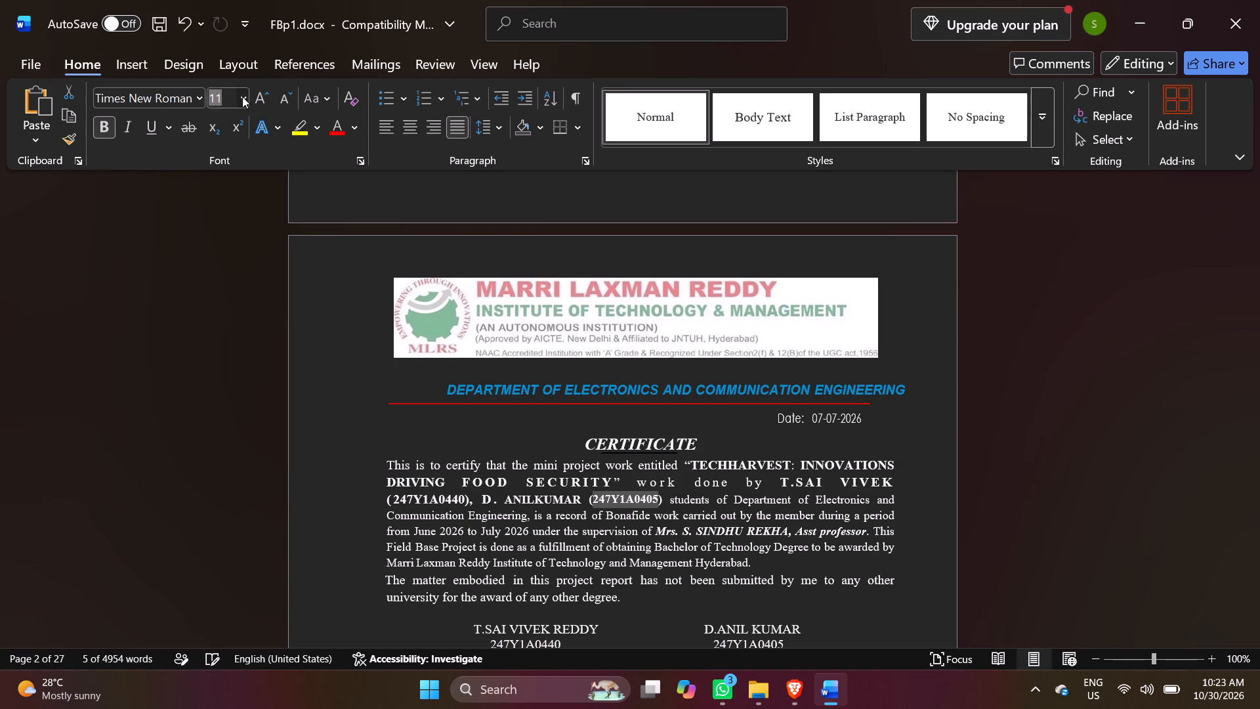
left_click(233, 211)
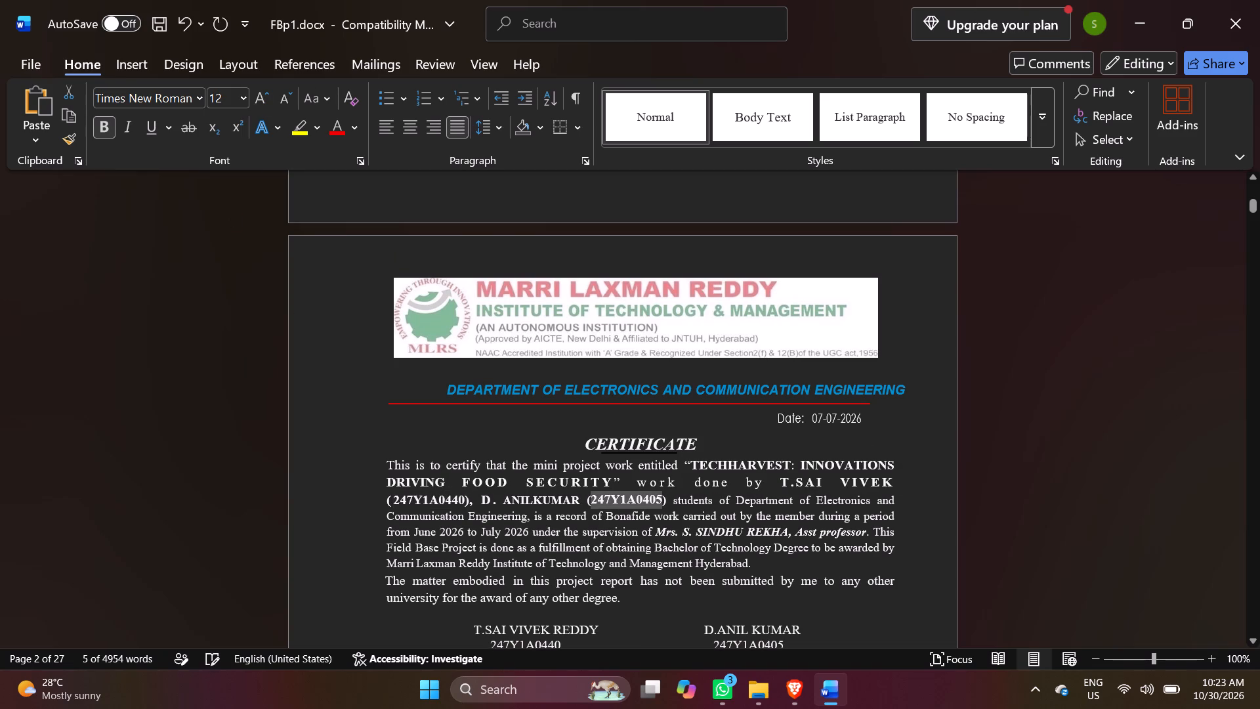
left_click(688, 499)
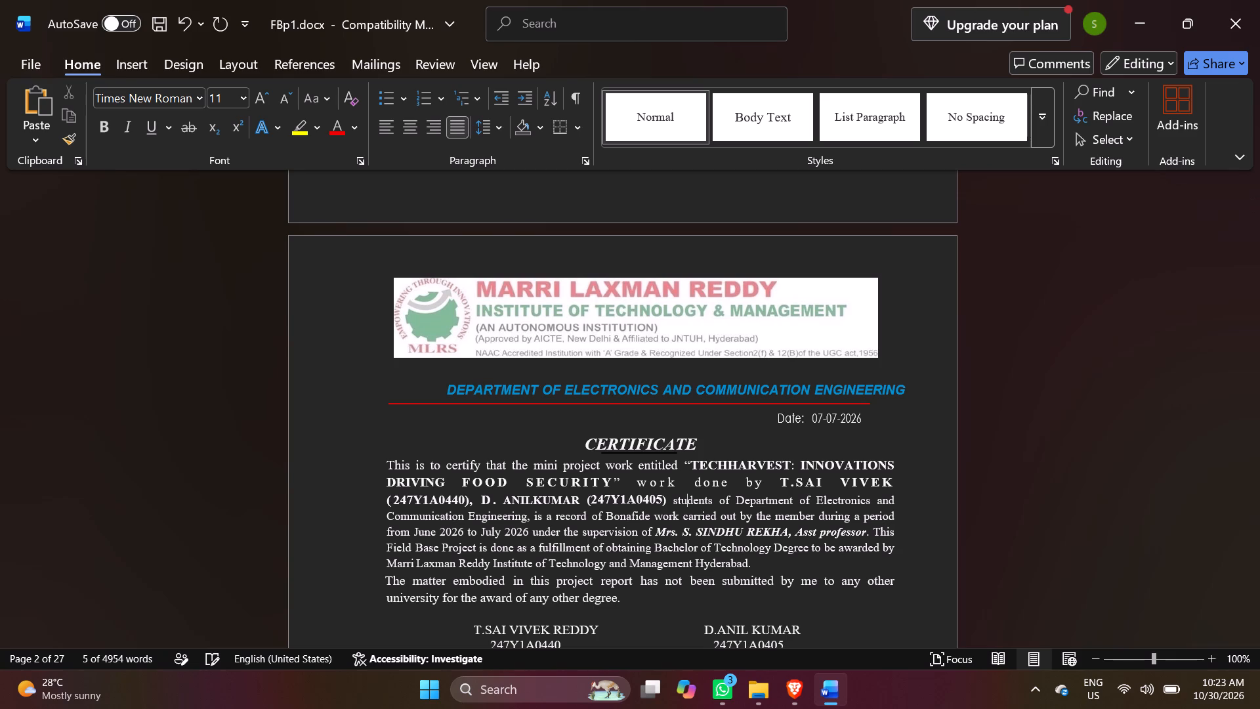
Check the spelling options for the guide's flagged name in the Certificate's signature line, leaving it as is.
scroll(699, 570, "down", 3)
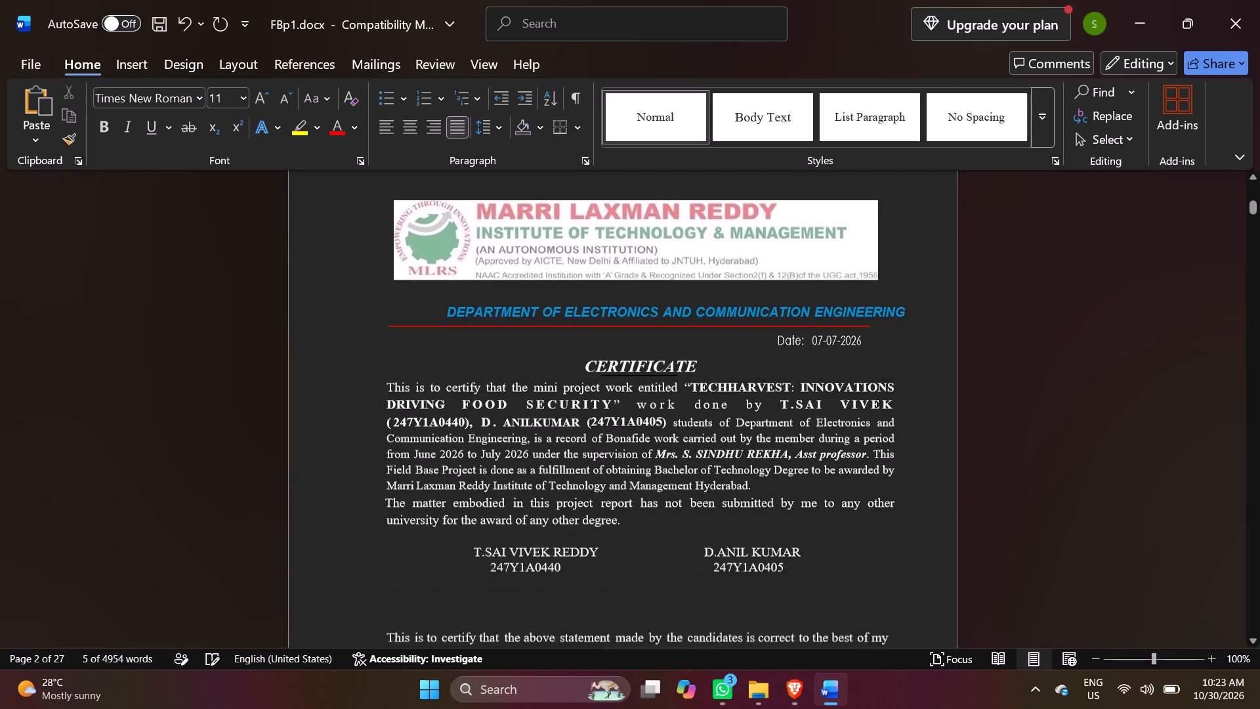
scroll(657, 446, "down", 1)
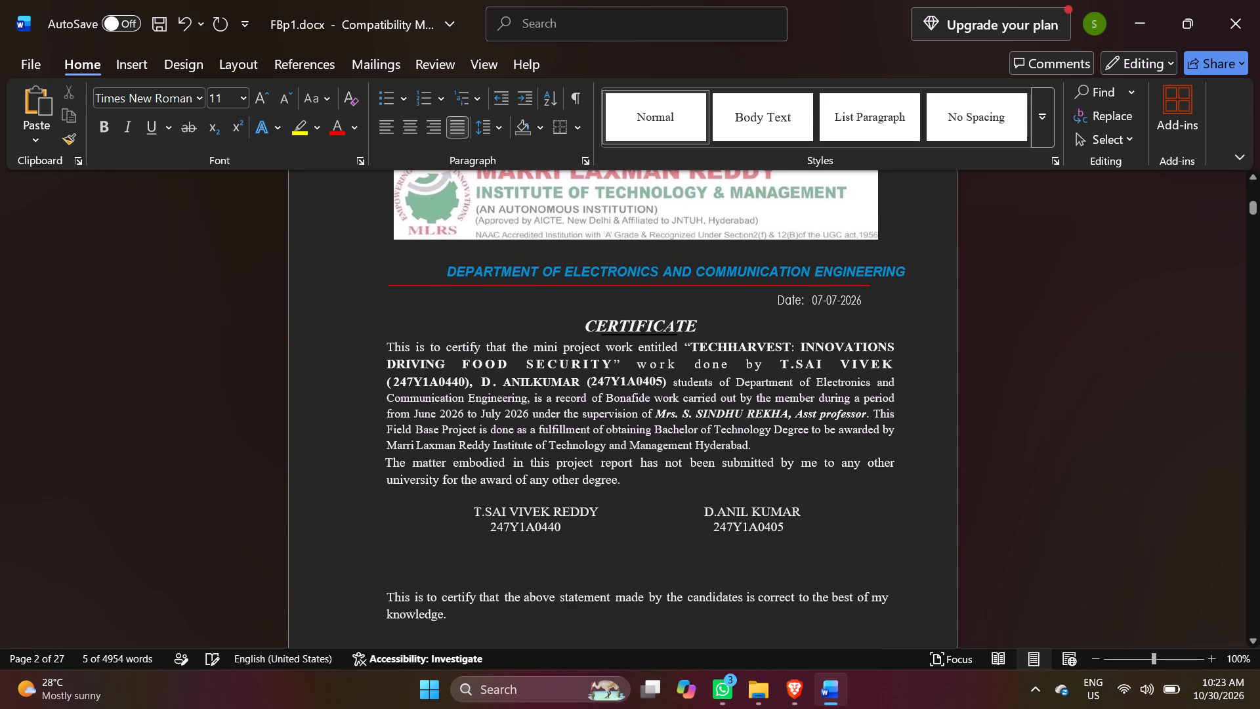
scroll(657, 446, "down", 2)
left_click(795, 546)
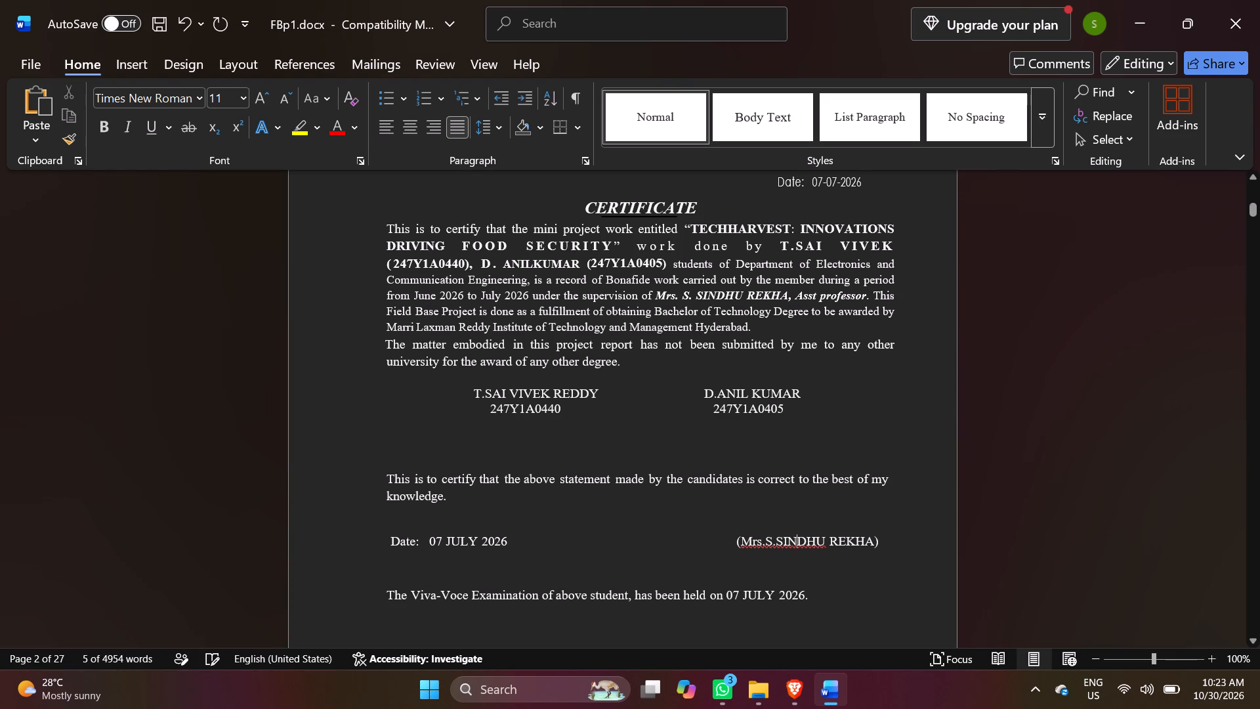
right_click(795, 546)
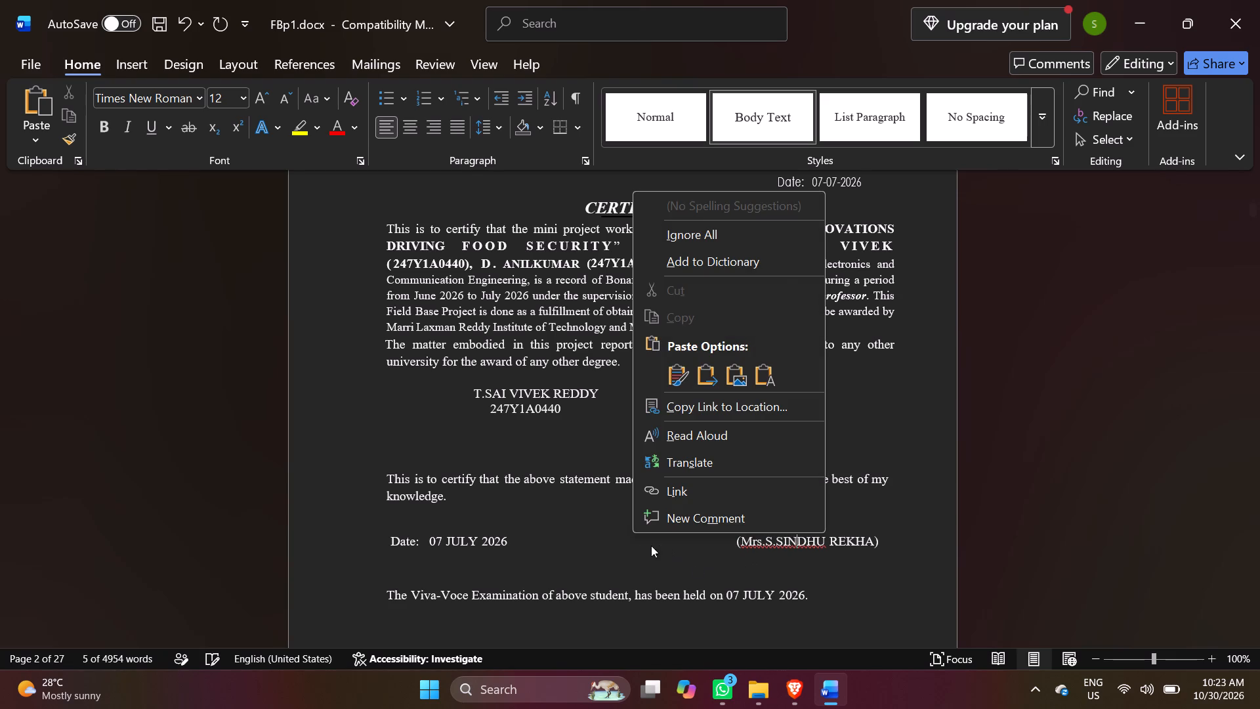
left_click(547, 479)
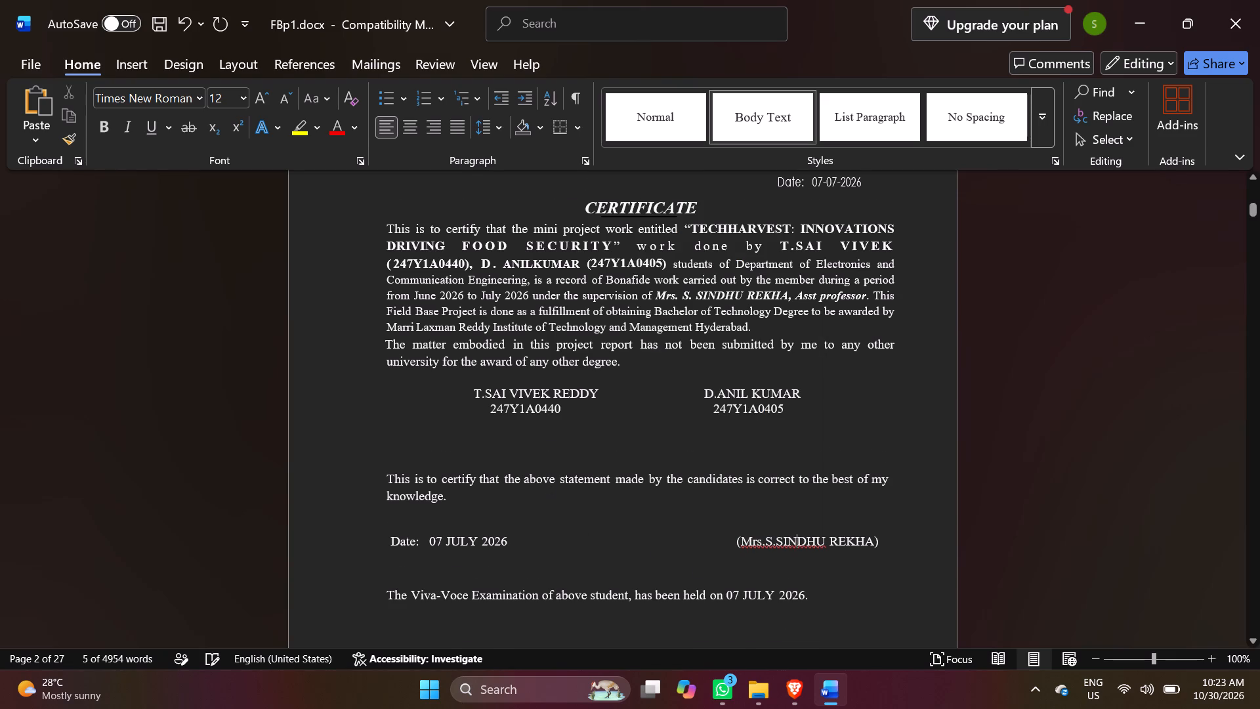
Look over the pages from the Certificate's end through the Acknowledgements, contents table and abstract to Chapter 1.
scroll(547, 479, "down", 15)
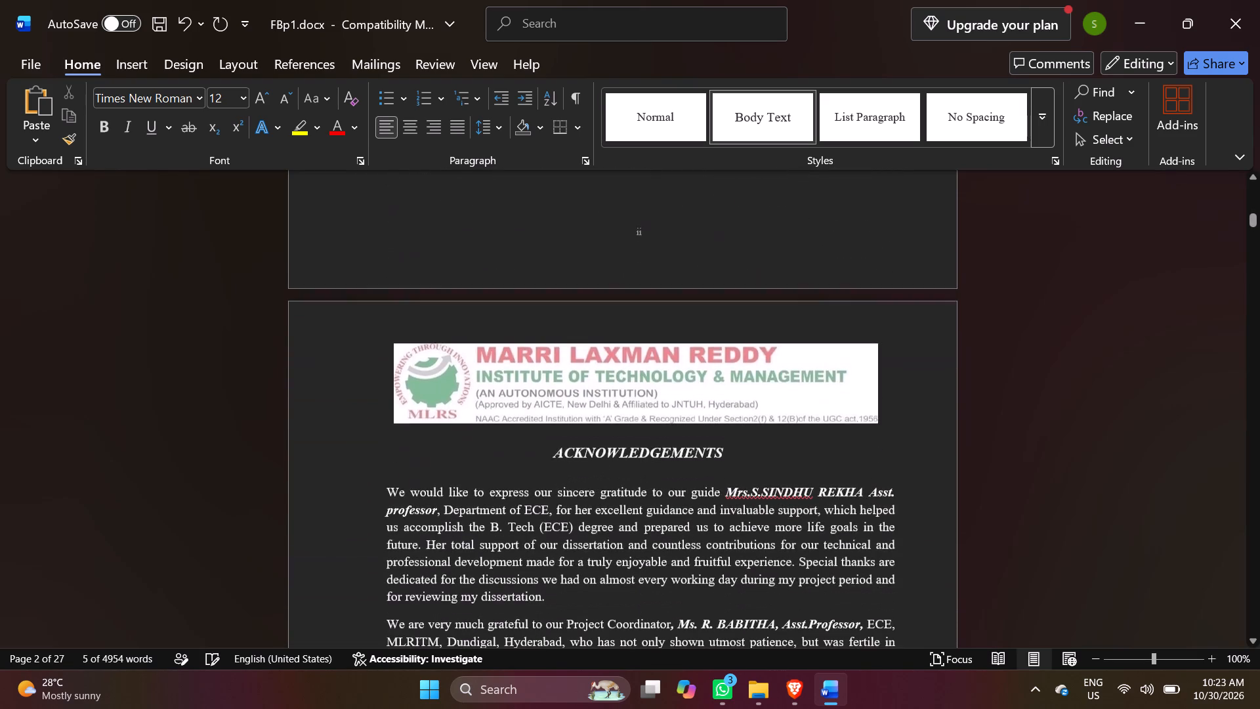
scroll(661, 495, "down", 8)
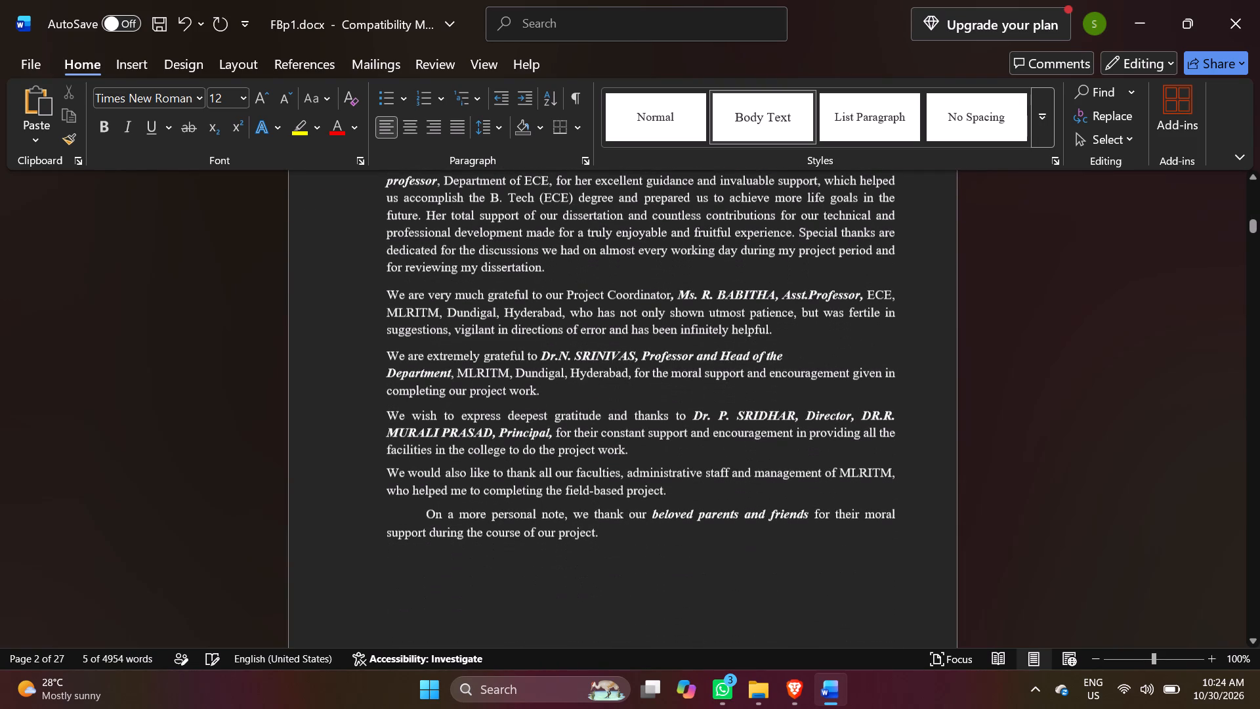
scroll(663, 496, "down", 6)
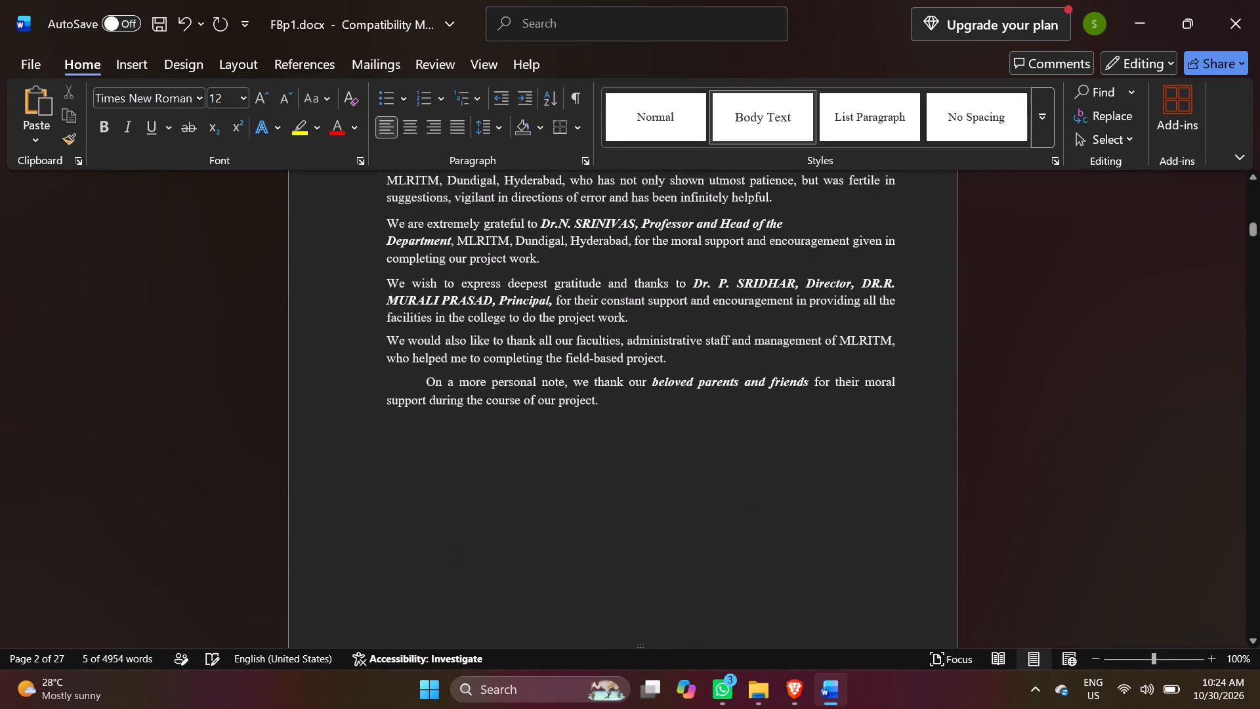
scroll(663, 496, "down", 16)
scroll(663, 496, "down", 10)
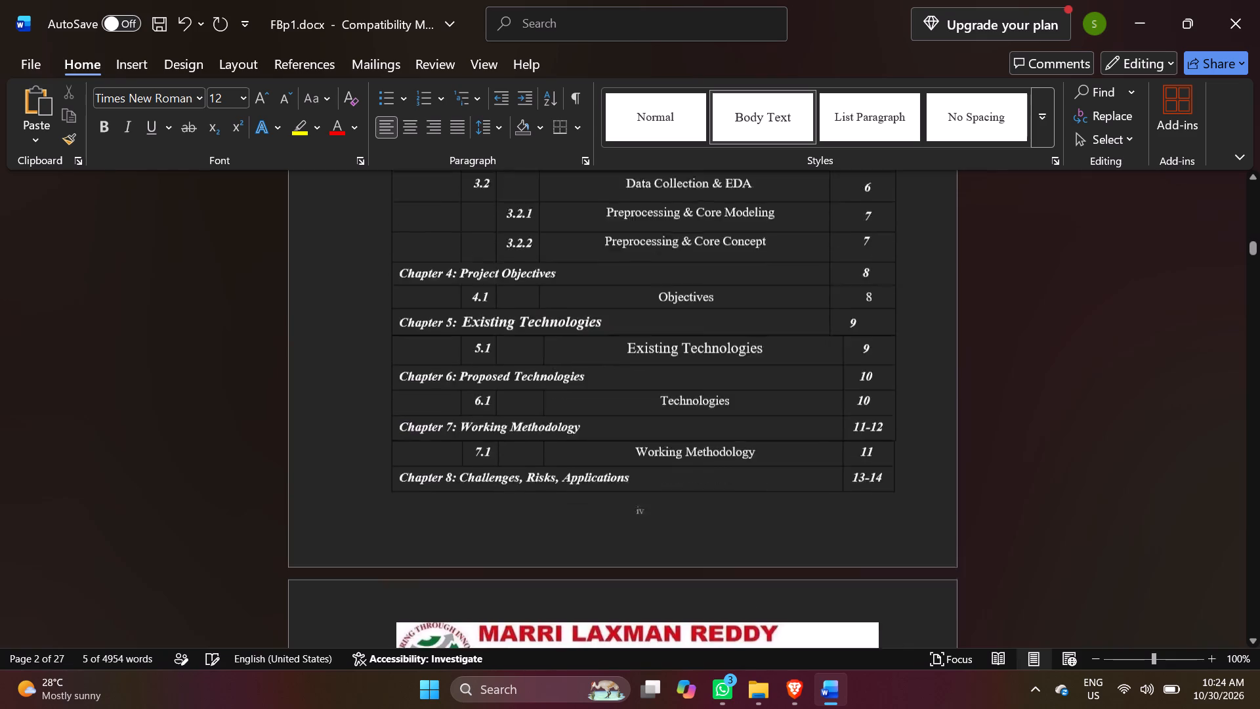
scroll(663, 496, "down", 19)
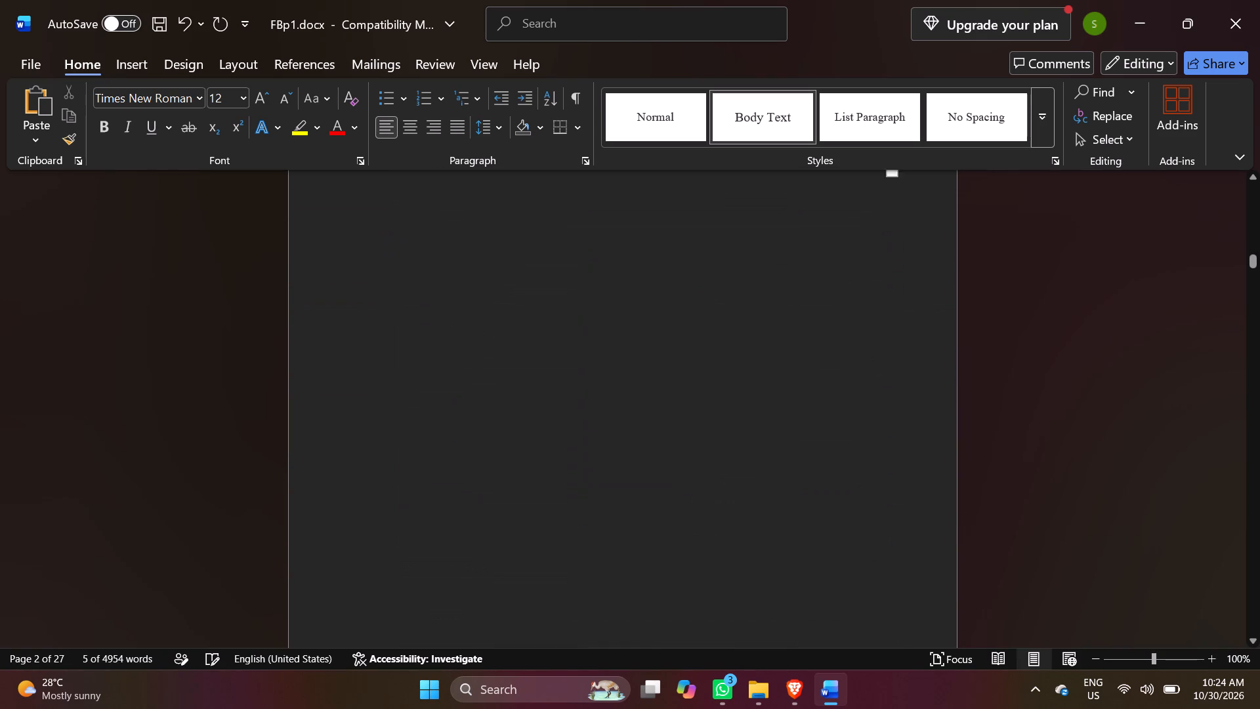
scroll(663, 496, "down", 18)
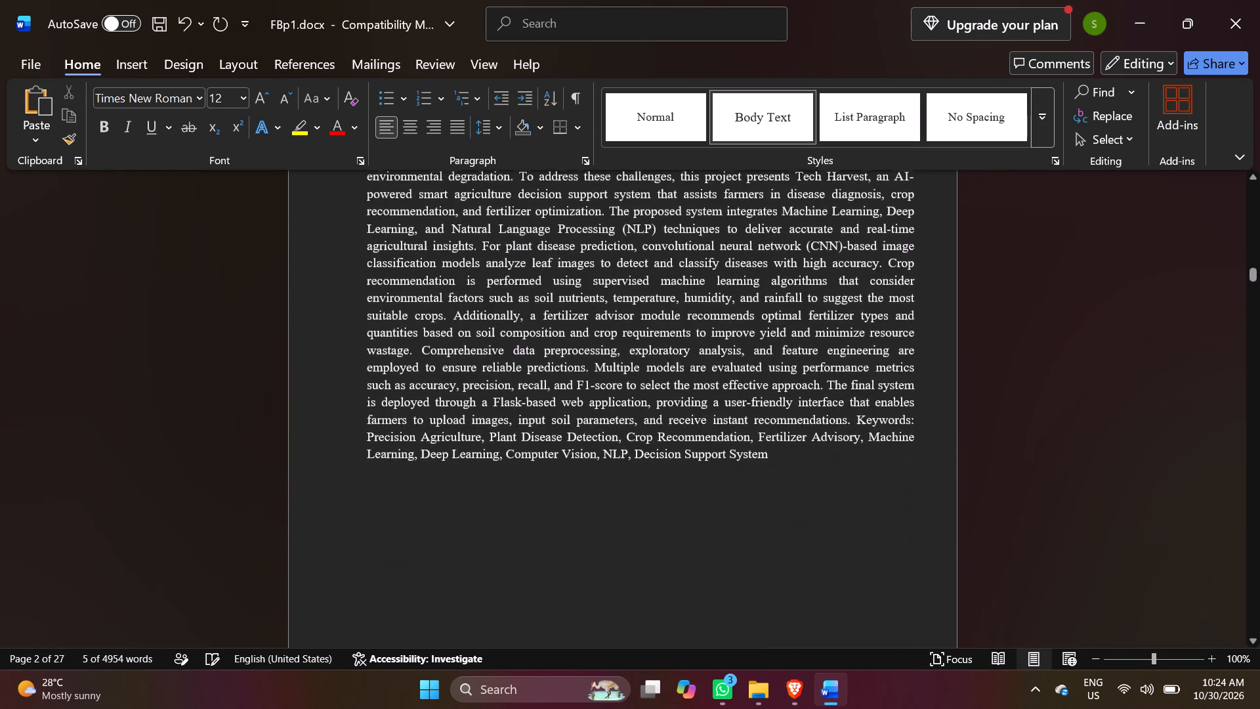
scroll(663, 496, "down", 16)
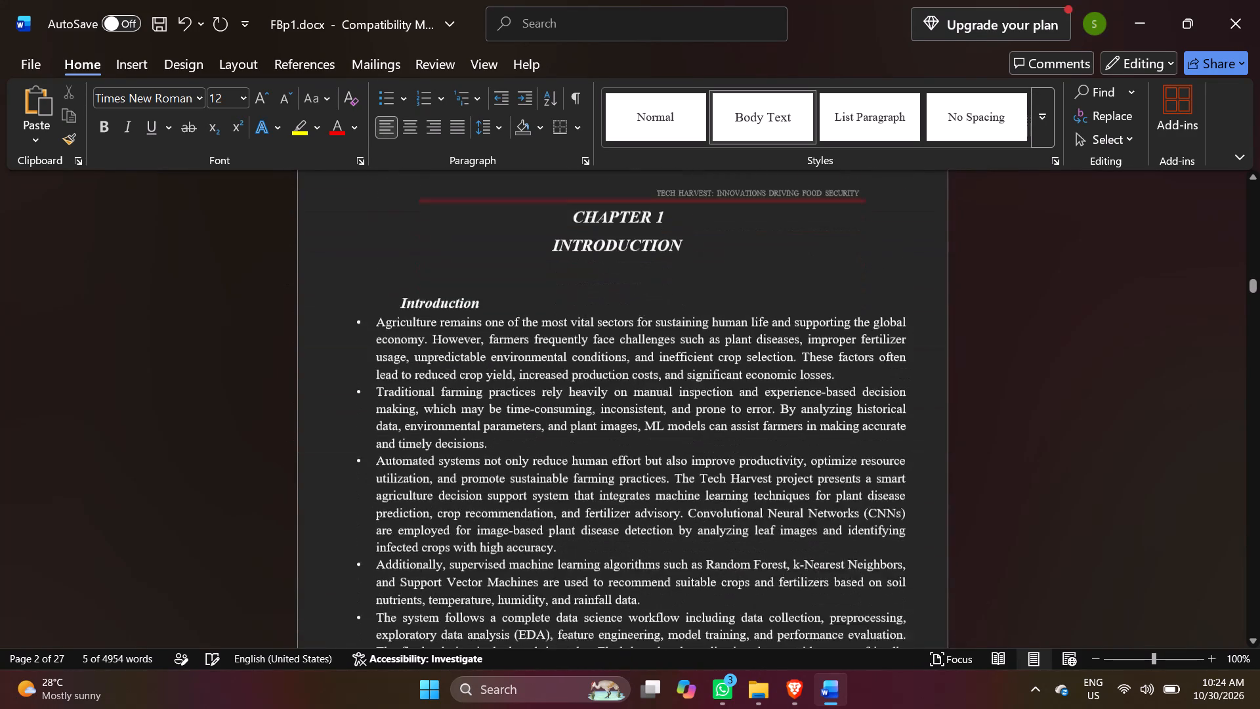
Remove the indent before the "Introduction" subheading in Chapter 1 and insert one leading space.
scroll(663, 496, "down", 3)
scroll(417, 493, "up", 3)
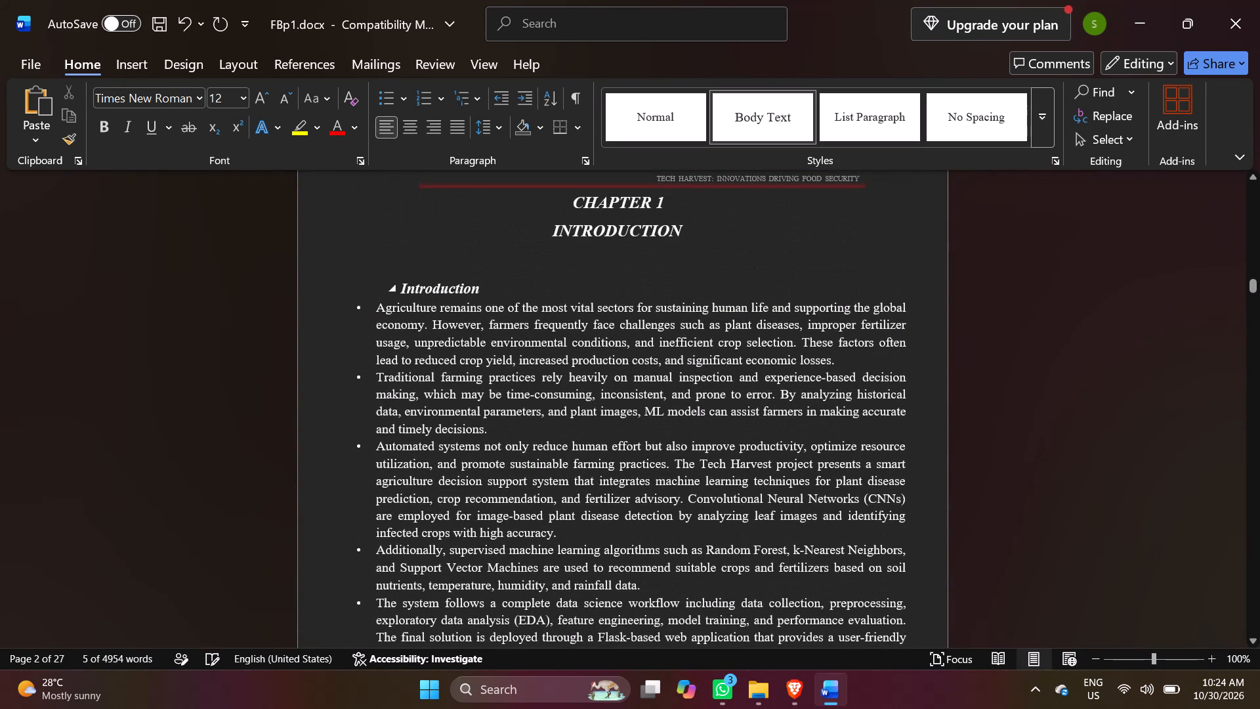
left_click(398, 290)
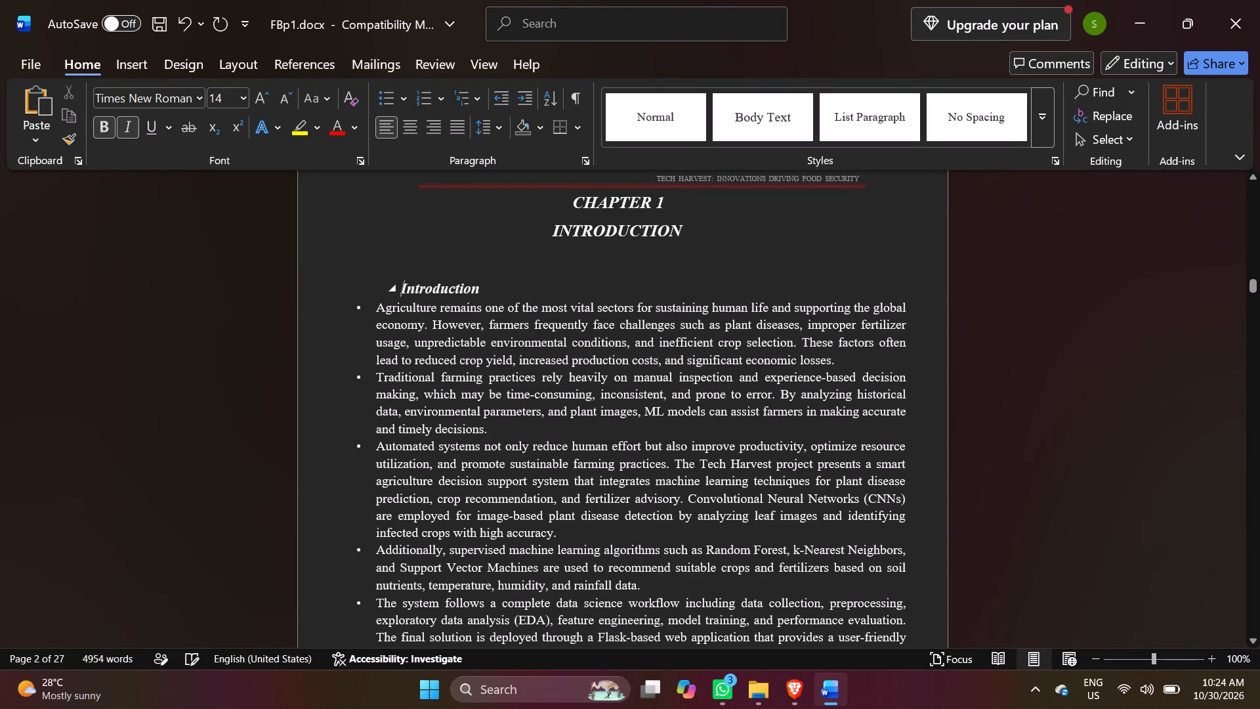
key("BackSpace")
key("space")
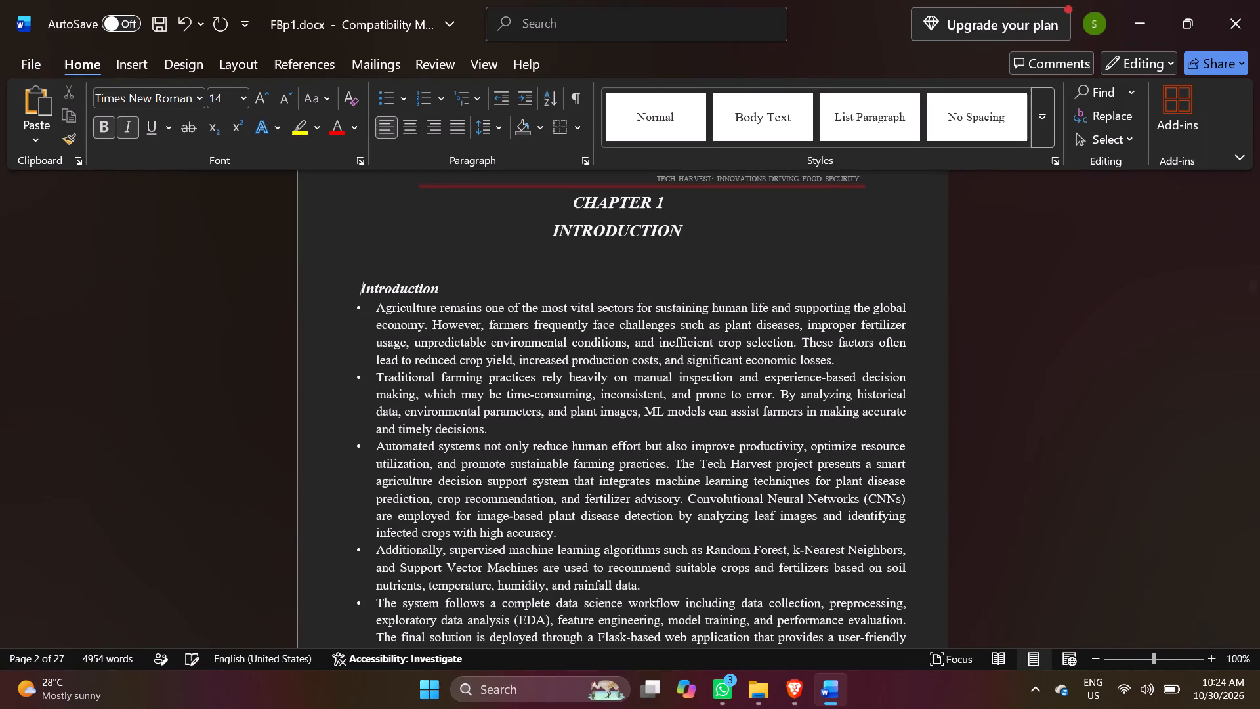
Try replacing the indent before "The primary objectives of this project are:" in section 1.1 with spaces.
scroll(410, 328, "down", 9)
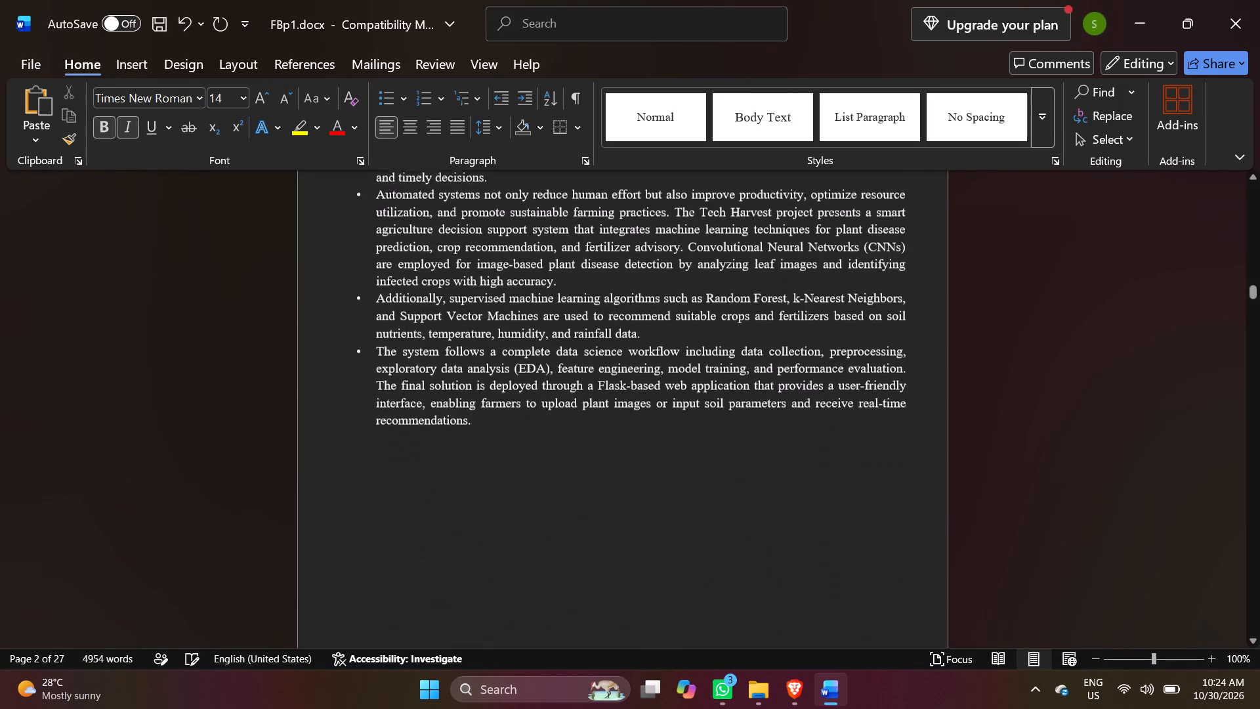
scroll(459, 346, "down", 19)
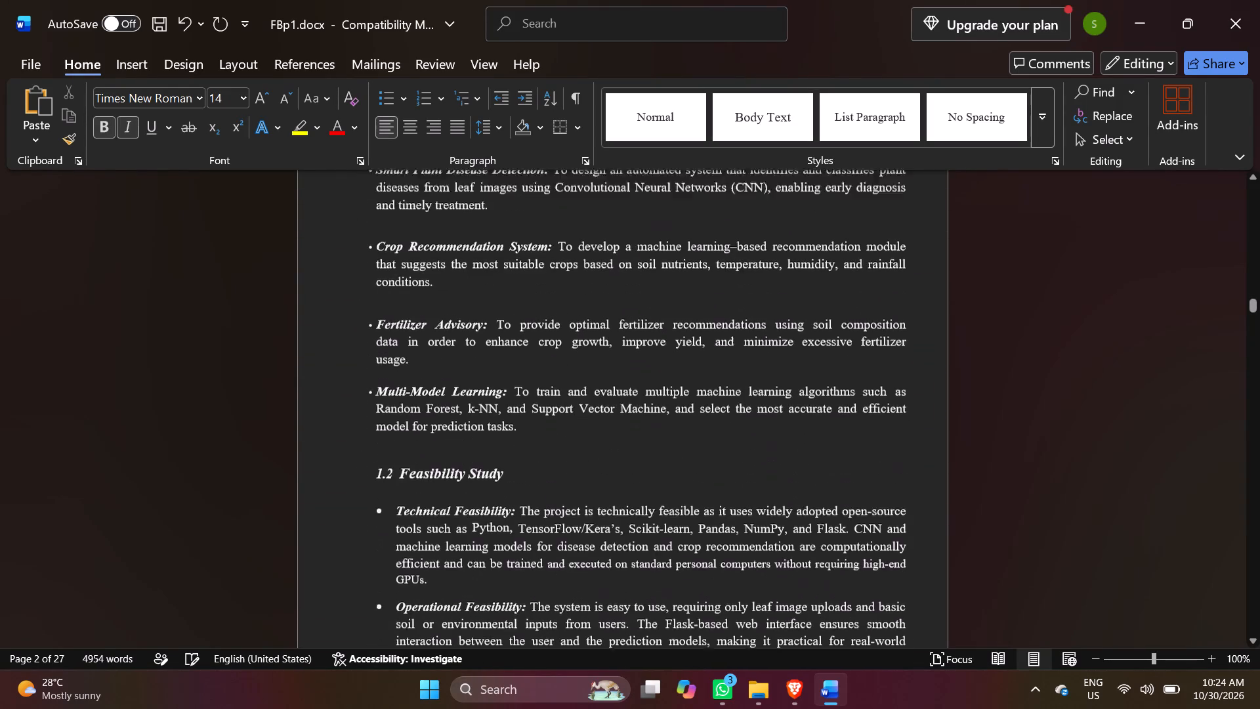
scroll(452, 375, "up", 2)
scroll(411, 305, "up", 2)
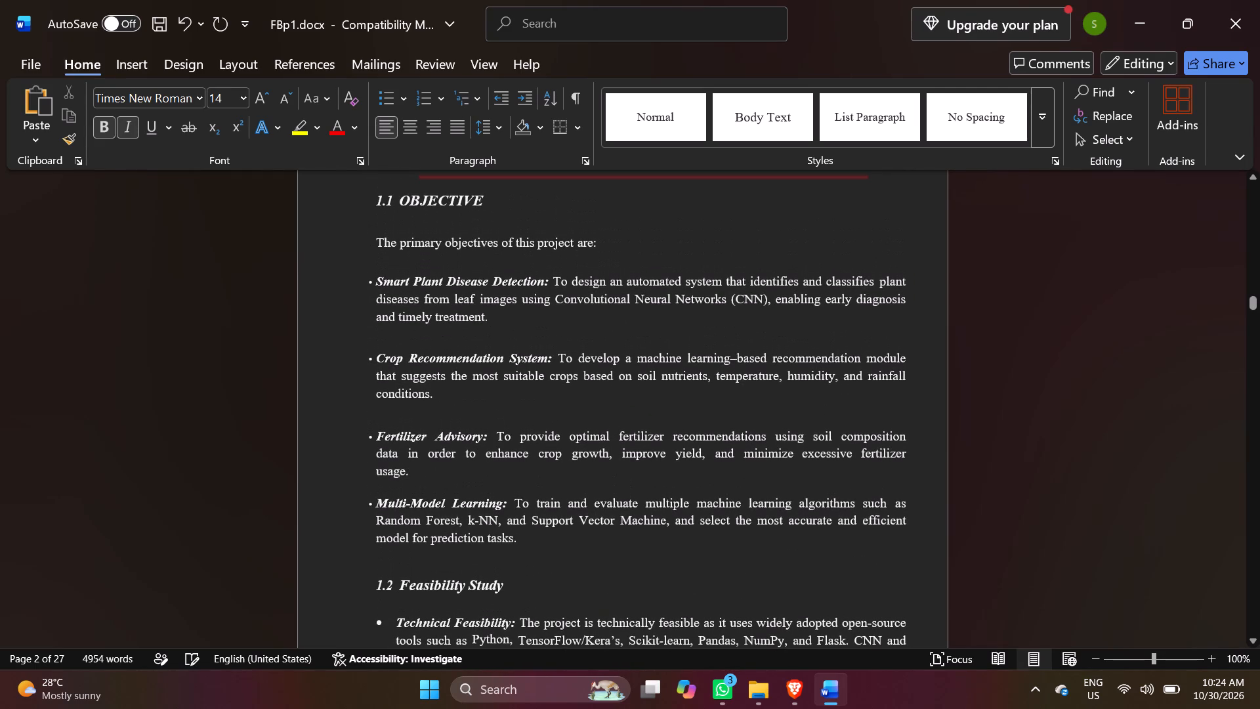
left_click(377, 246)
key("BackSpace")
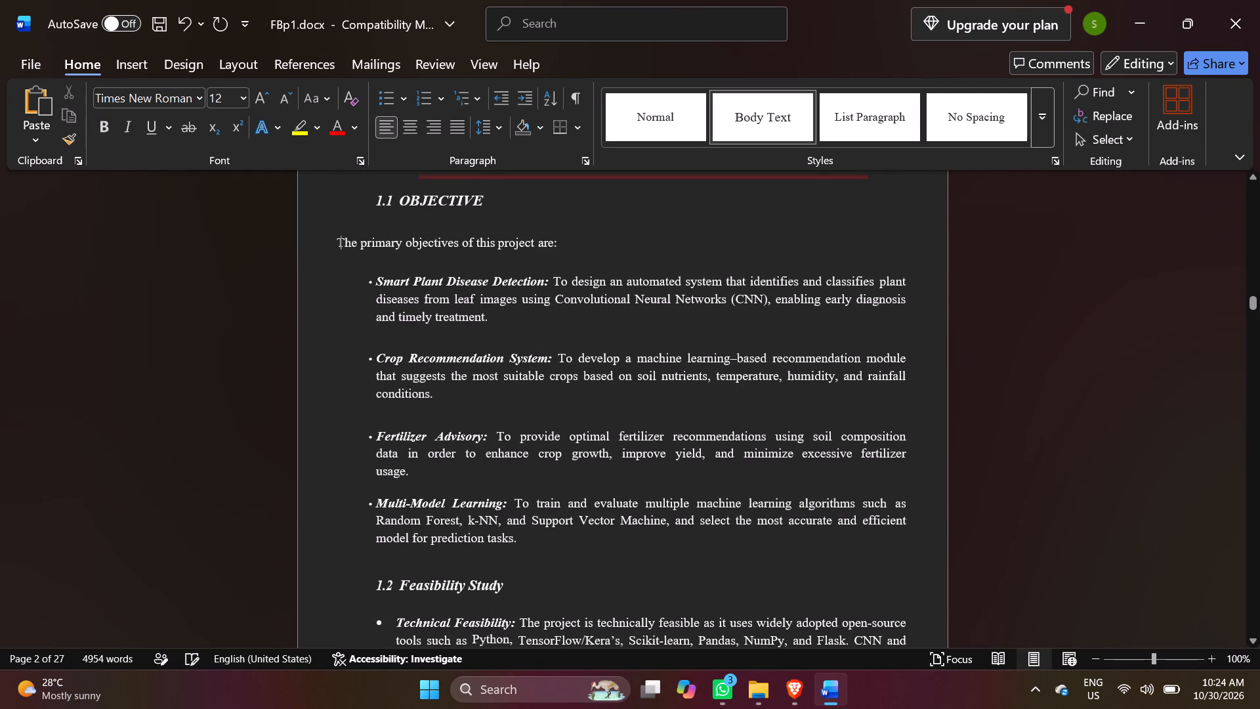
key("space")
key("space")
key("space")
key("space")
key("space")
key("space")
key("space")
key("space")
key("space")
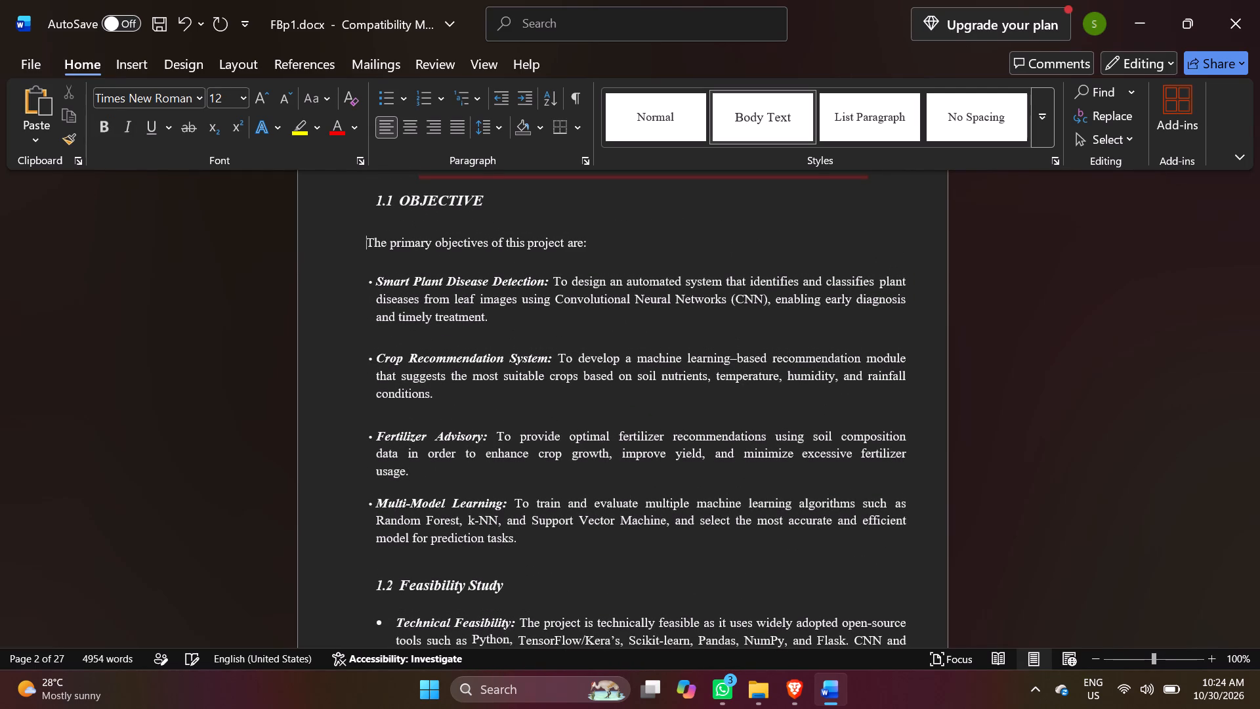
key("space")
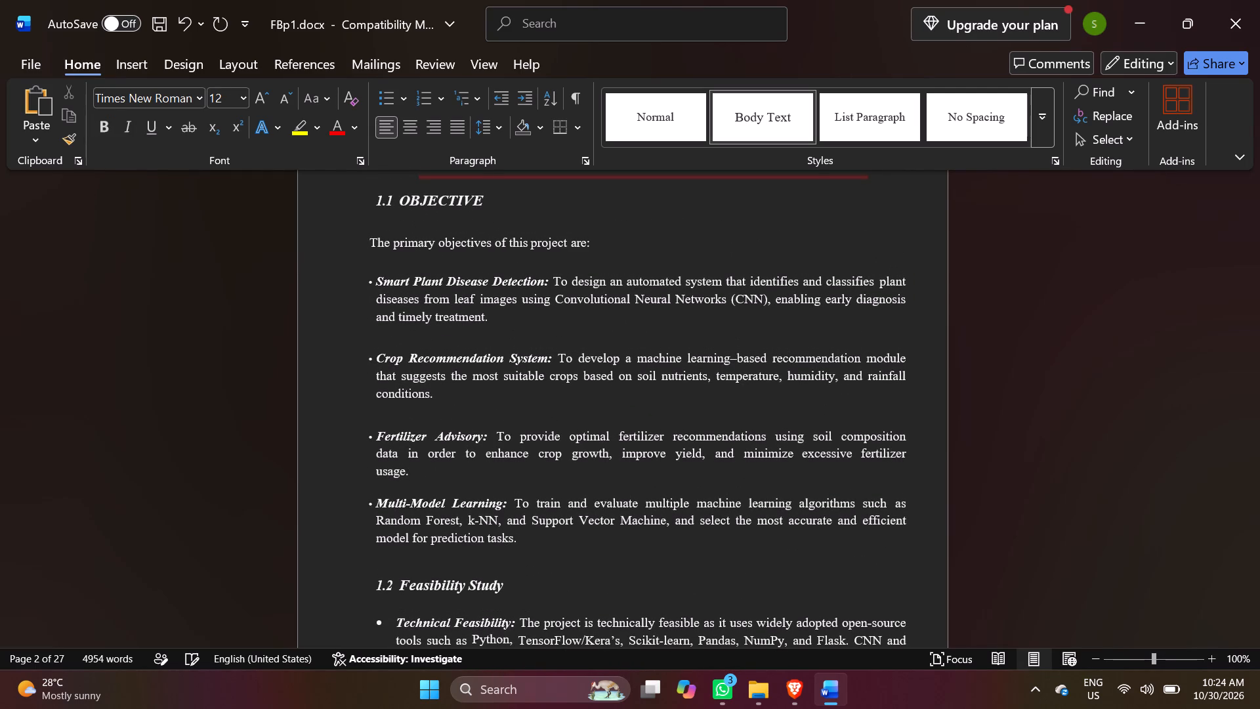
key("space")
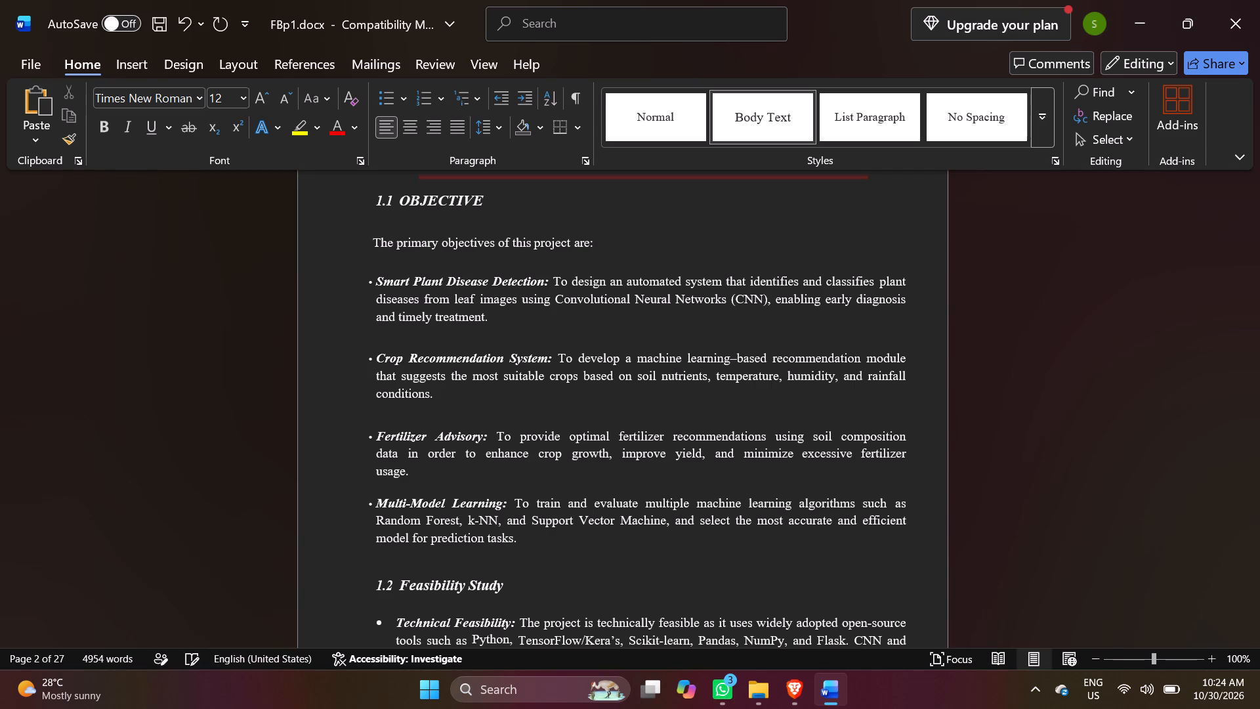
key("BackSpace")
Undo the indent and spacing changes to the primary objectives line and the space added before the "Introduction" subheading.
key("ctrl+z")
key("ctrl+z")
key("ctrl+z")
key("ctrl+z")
Examine the layout and text of Chapter 1 from the Introduction through the Objective, Feasibility Study, Existing Methodologies and Traditional Methods sections.
scroll(403, 297, "down", 4)
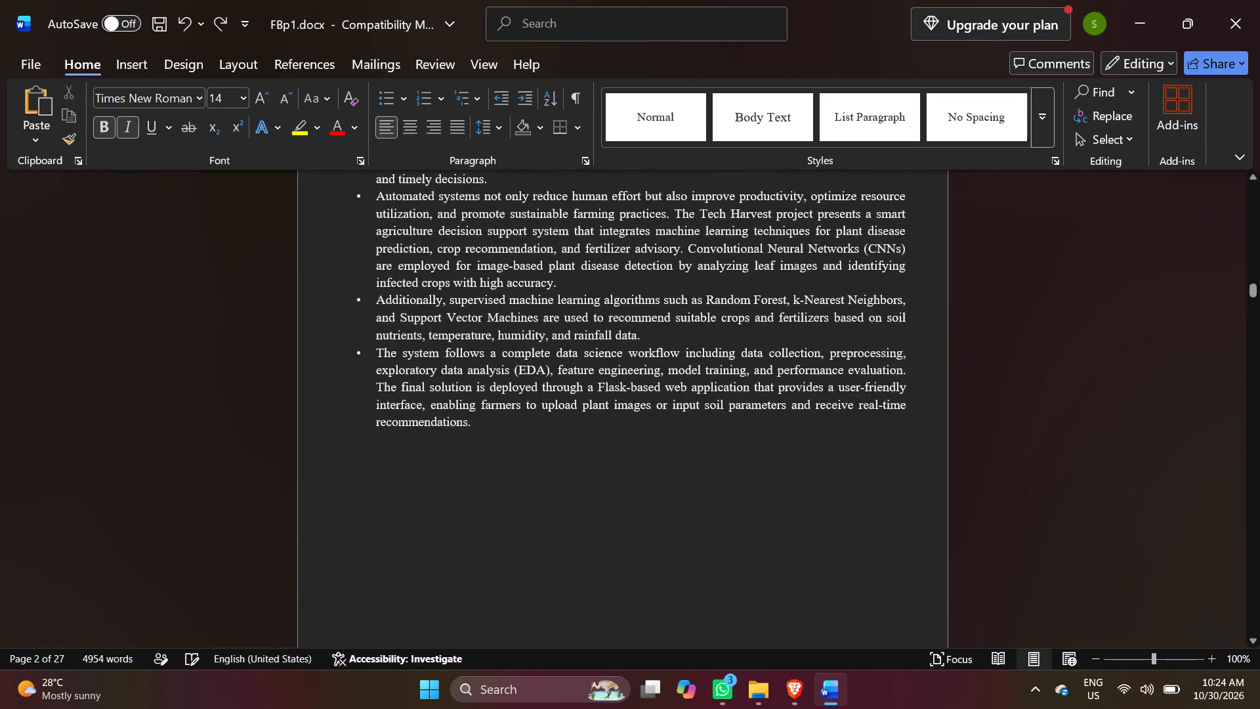
scroll(403, 297, "up", 4)
scroll(403, 297, "down", 16)
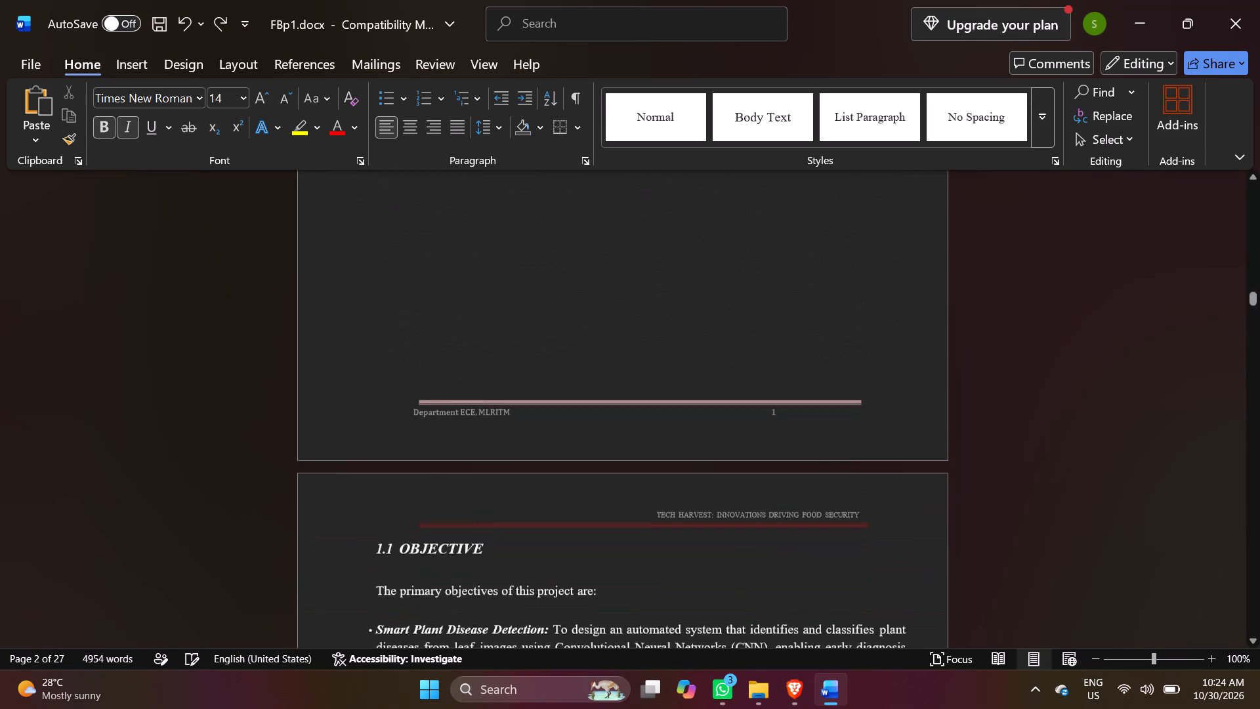
scroll(433, 341, "down", 10)
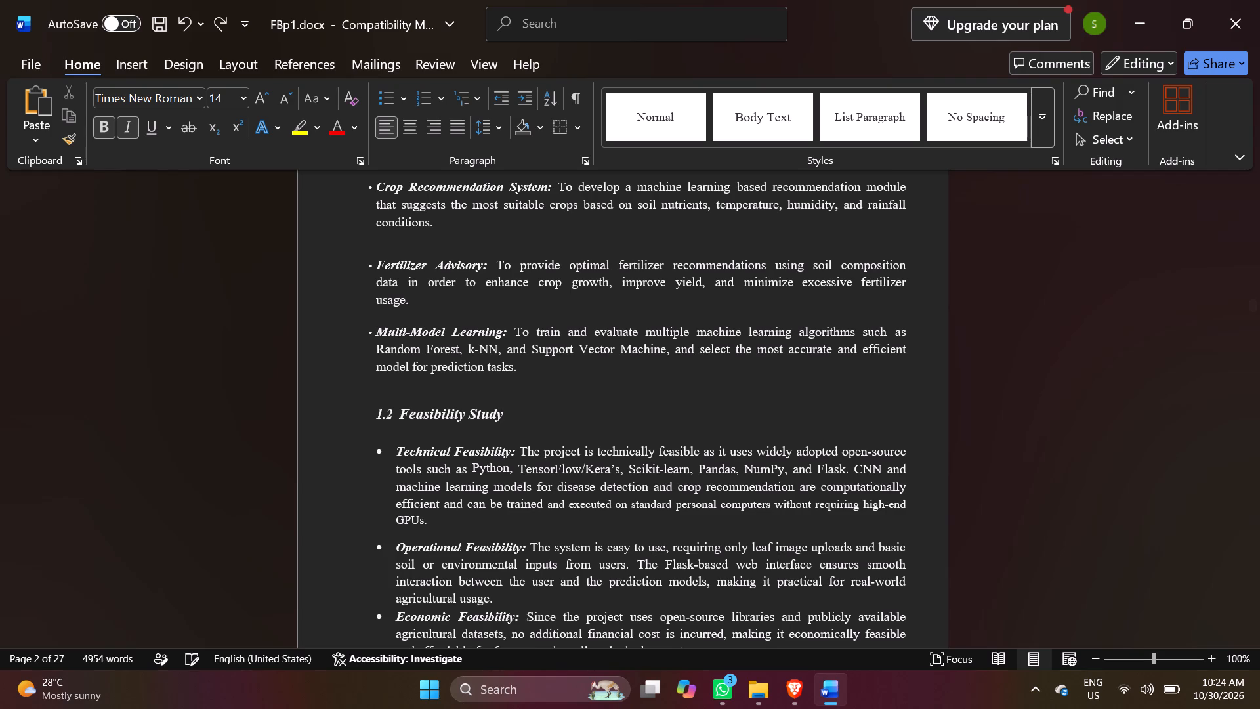
scroll(438, 385, "down", 5)
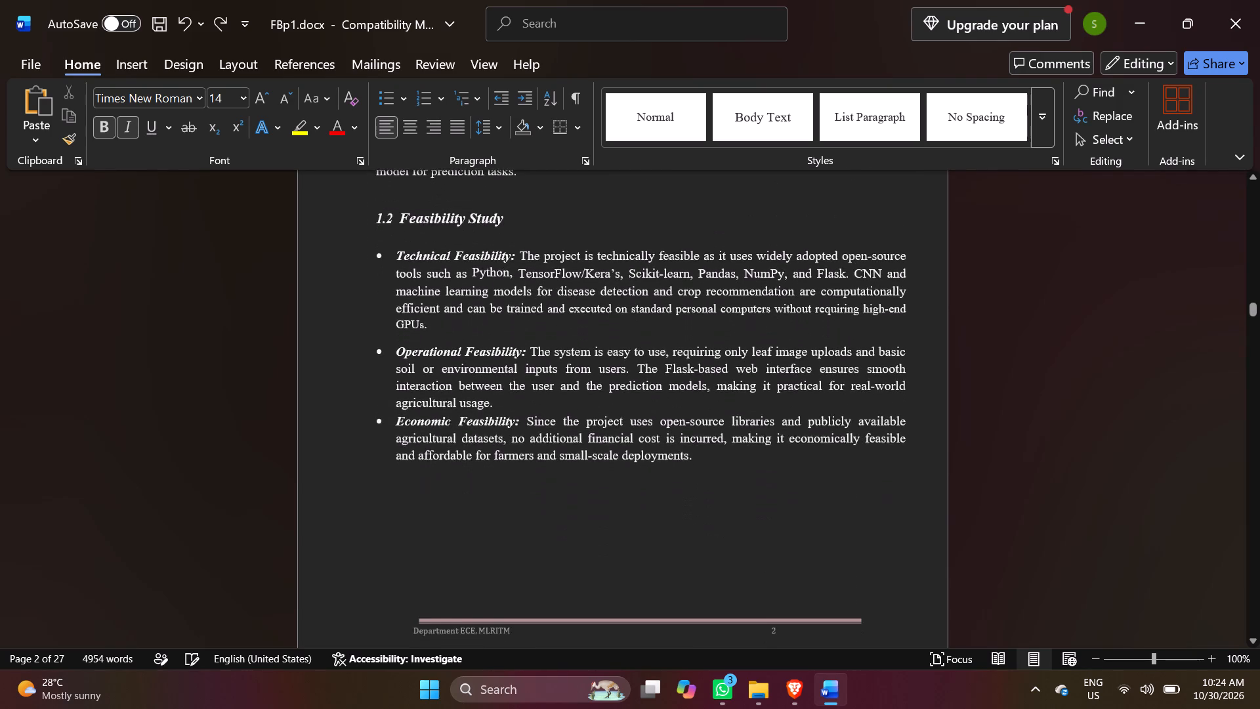
scroll(438, 398, "up", 3)
scroll(438, 398, "down", 17)
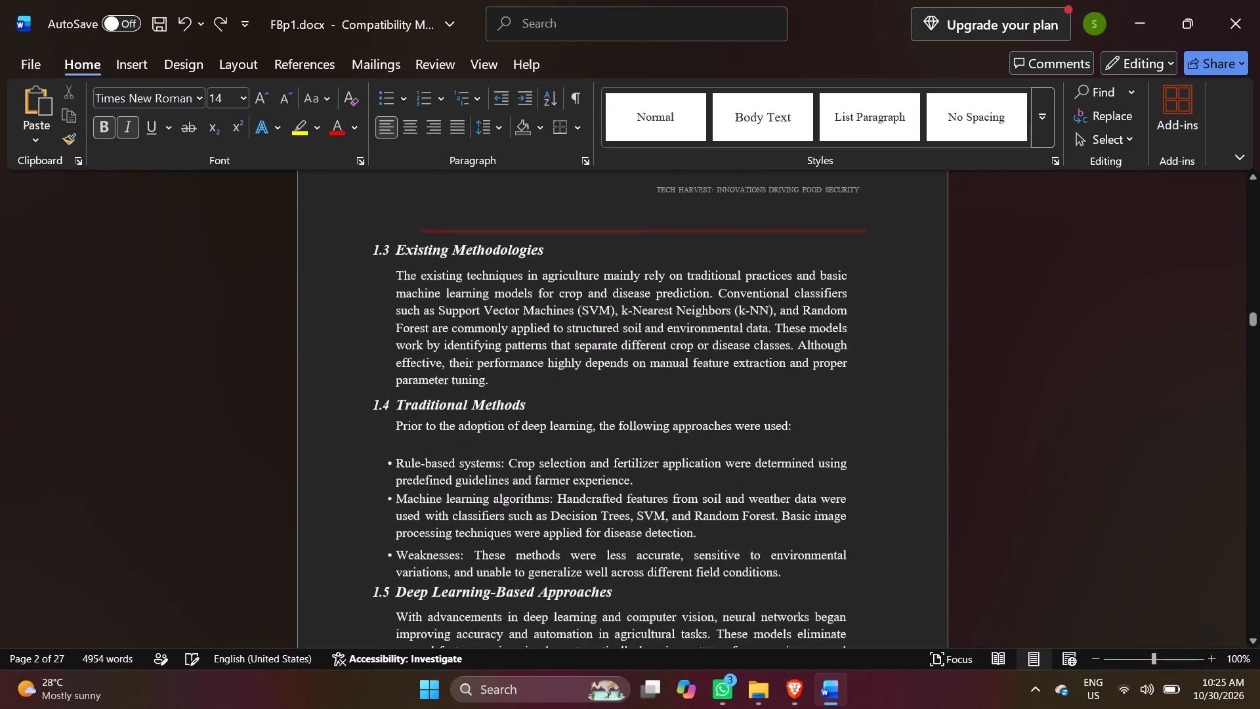
scroll(444, 416, "down", 4)
scroll(444, 416, "up", 18)
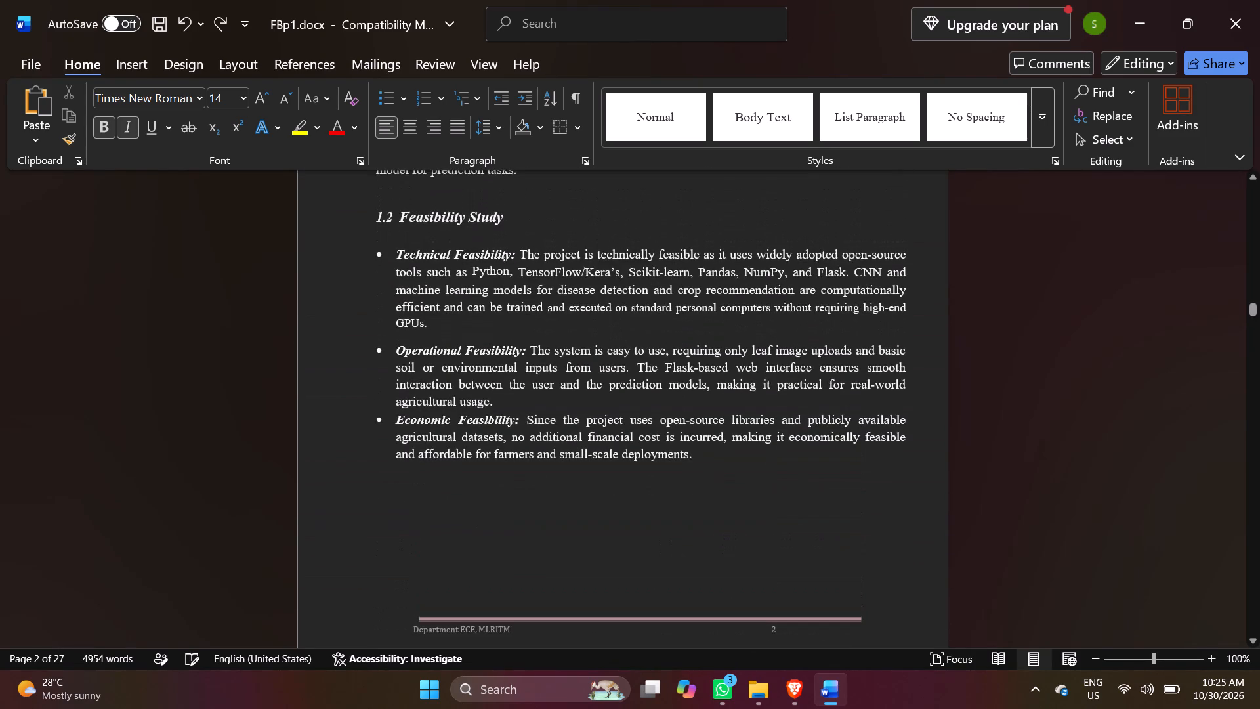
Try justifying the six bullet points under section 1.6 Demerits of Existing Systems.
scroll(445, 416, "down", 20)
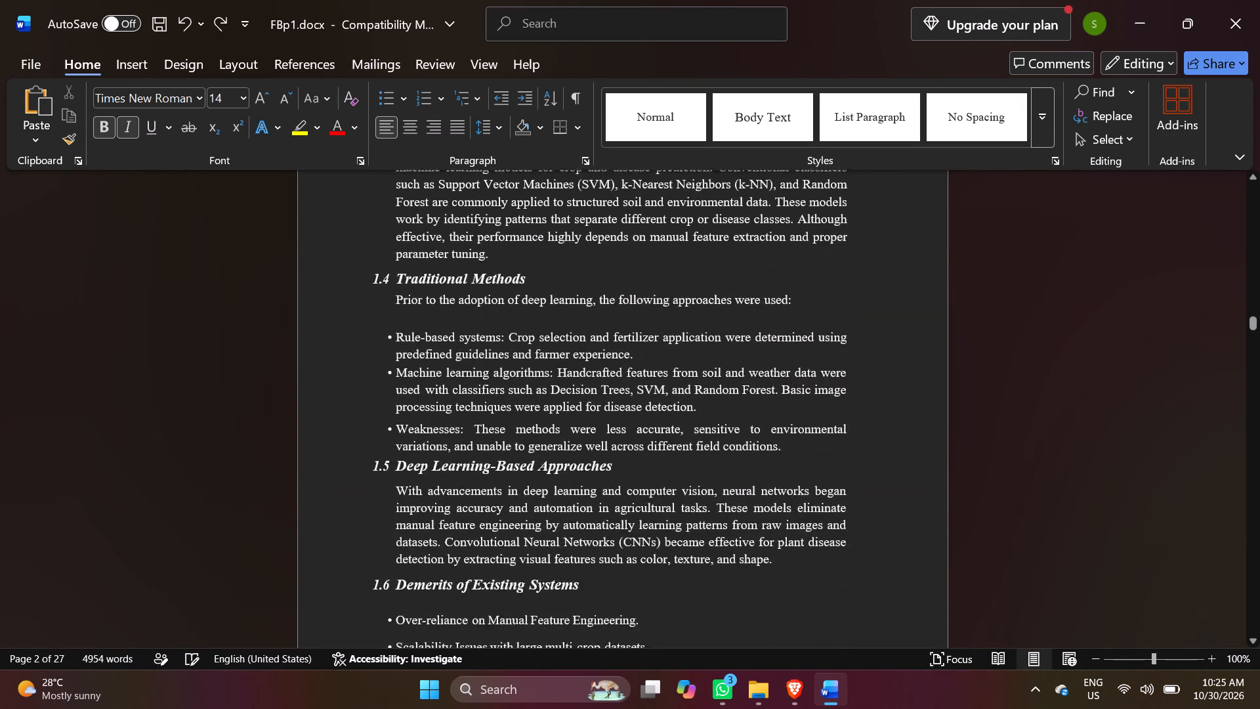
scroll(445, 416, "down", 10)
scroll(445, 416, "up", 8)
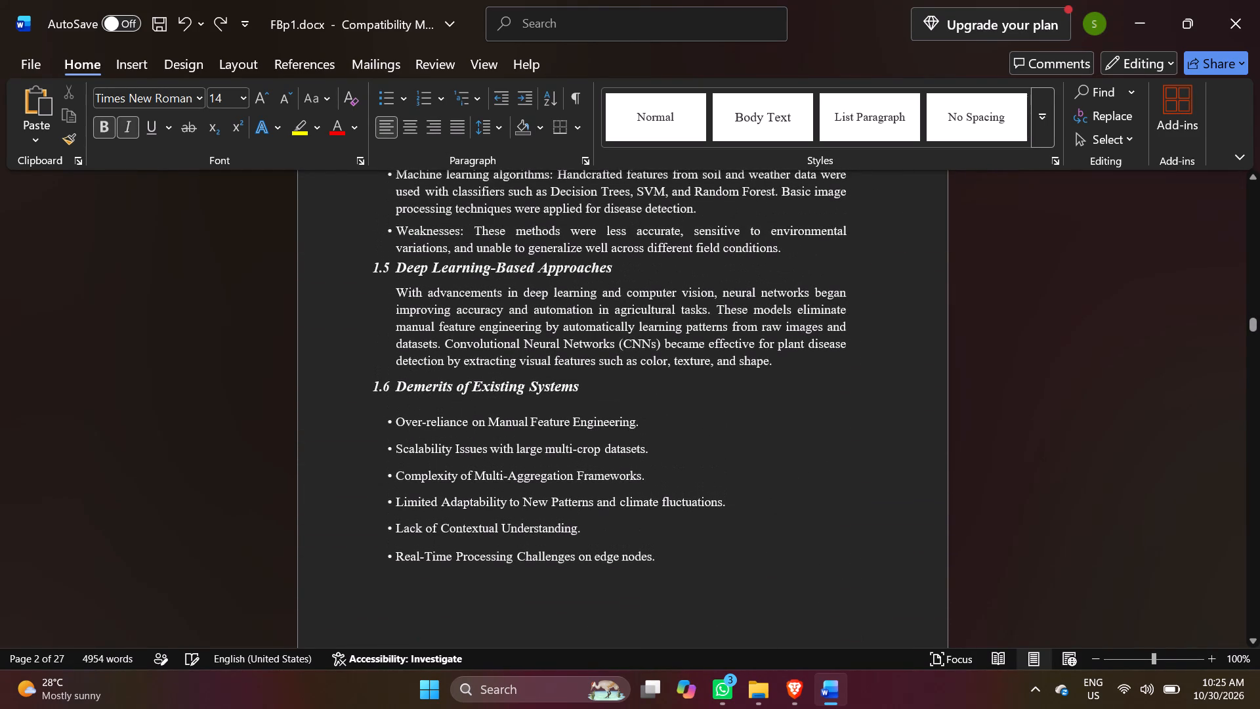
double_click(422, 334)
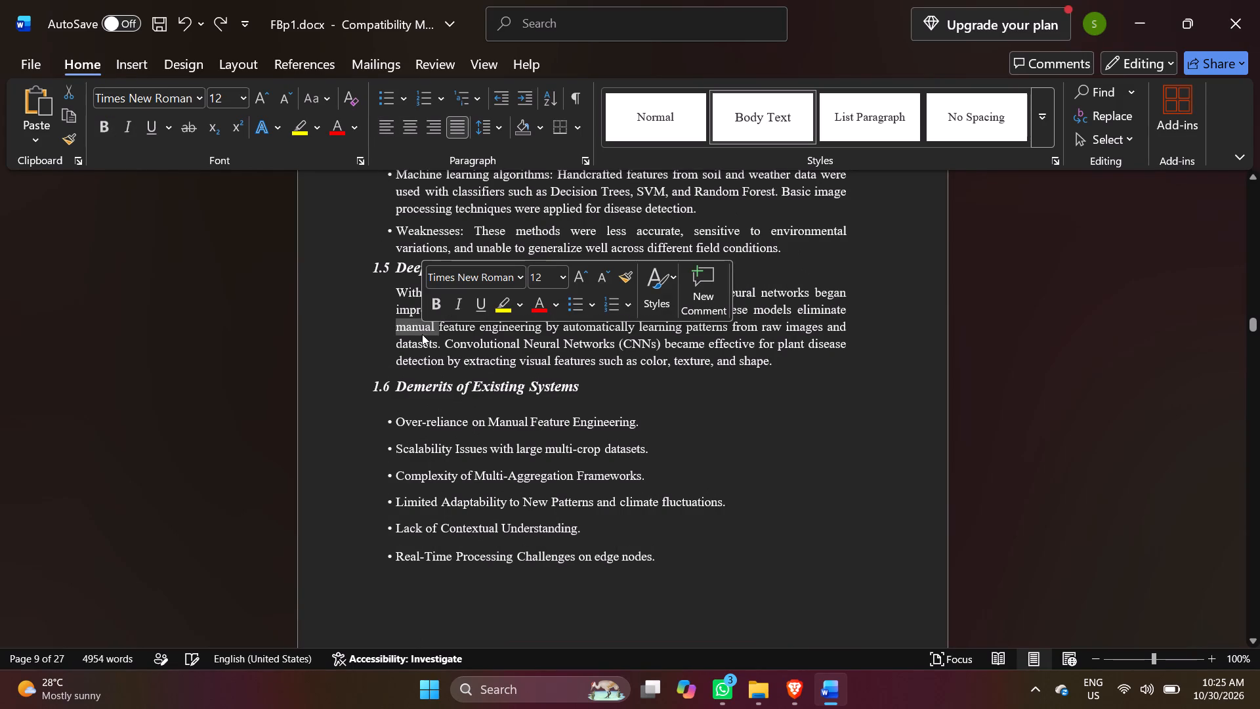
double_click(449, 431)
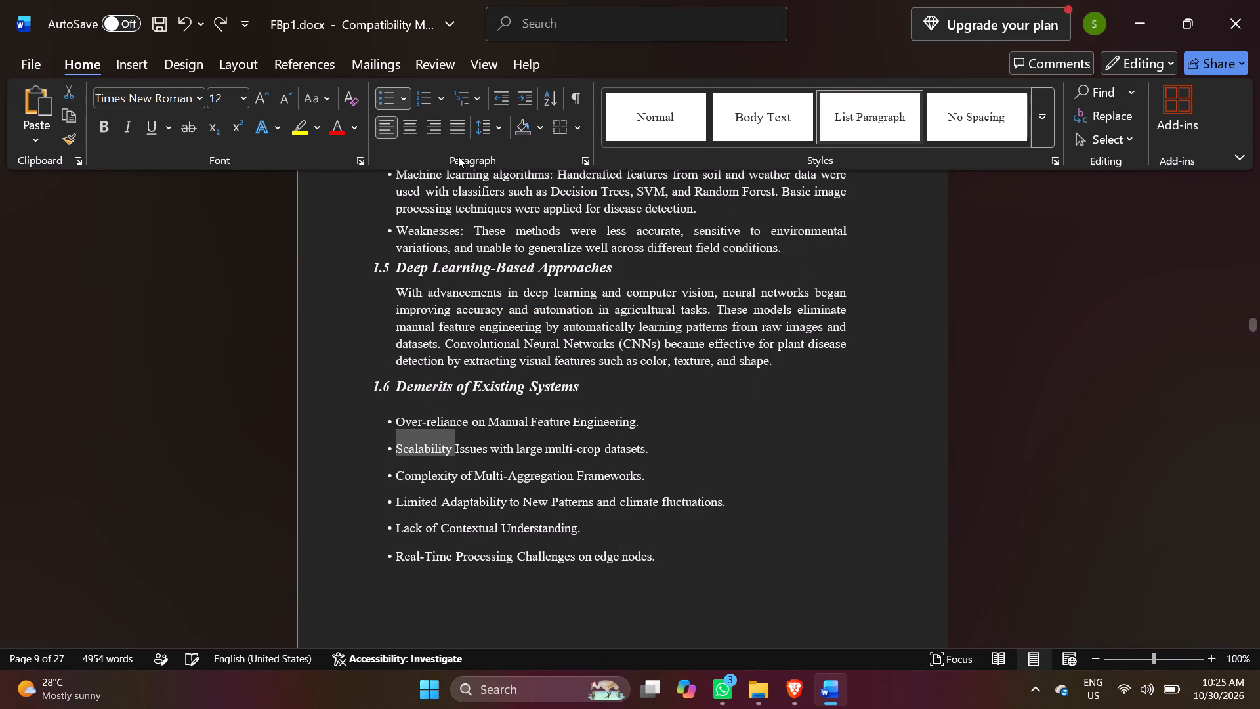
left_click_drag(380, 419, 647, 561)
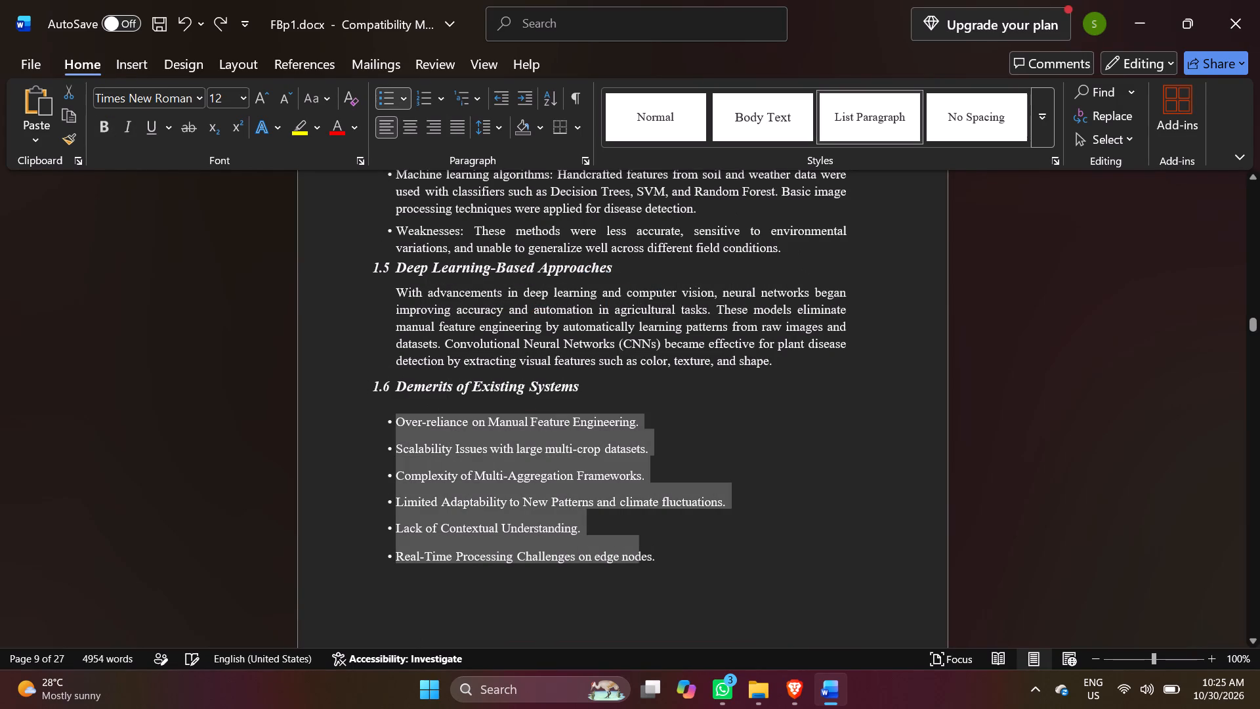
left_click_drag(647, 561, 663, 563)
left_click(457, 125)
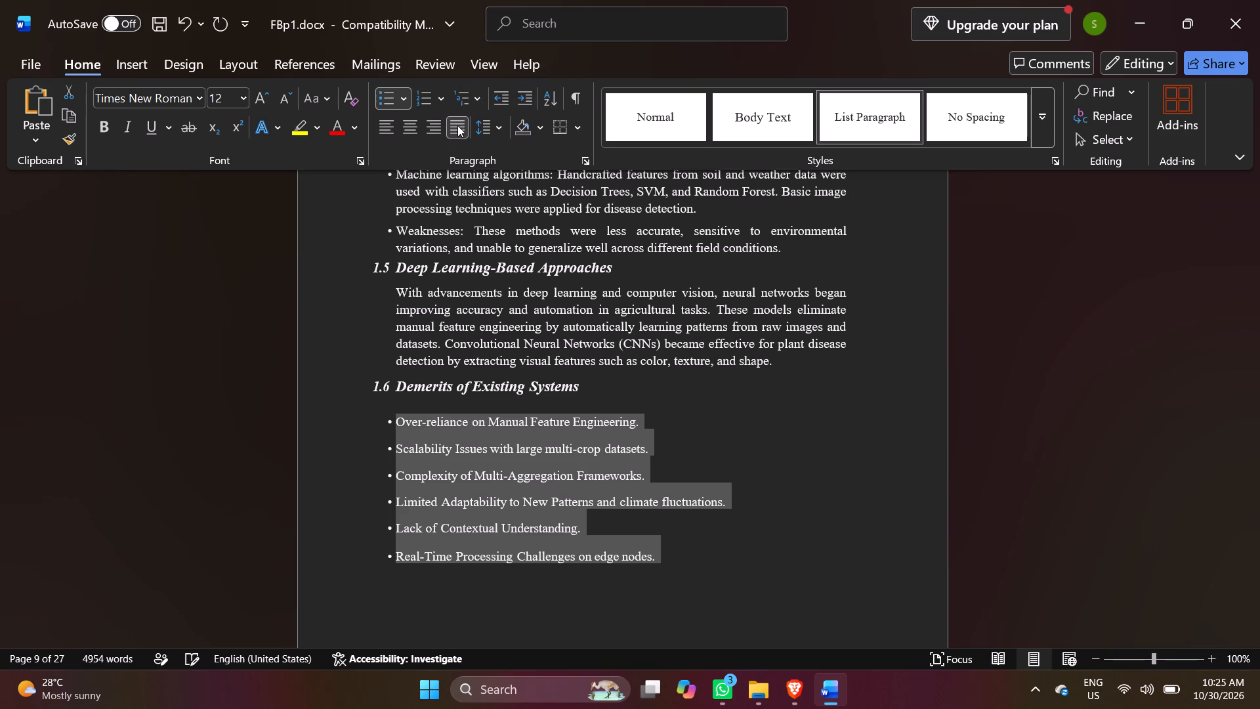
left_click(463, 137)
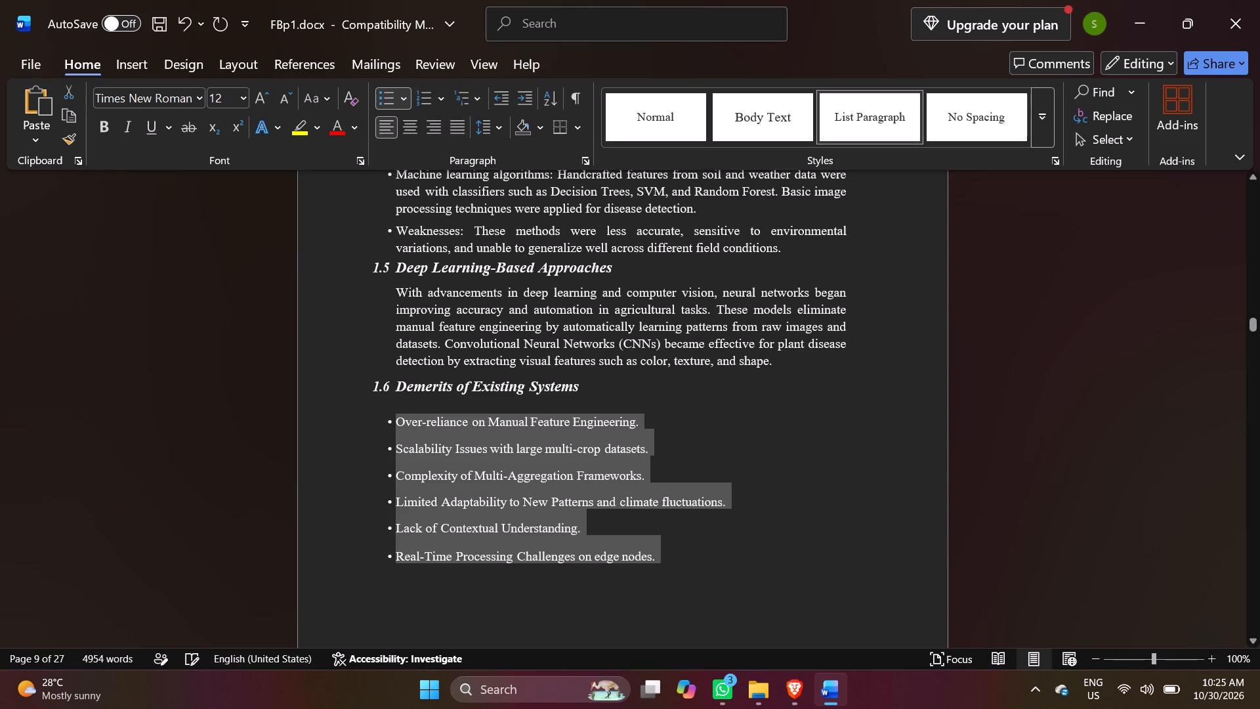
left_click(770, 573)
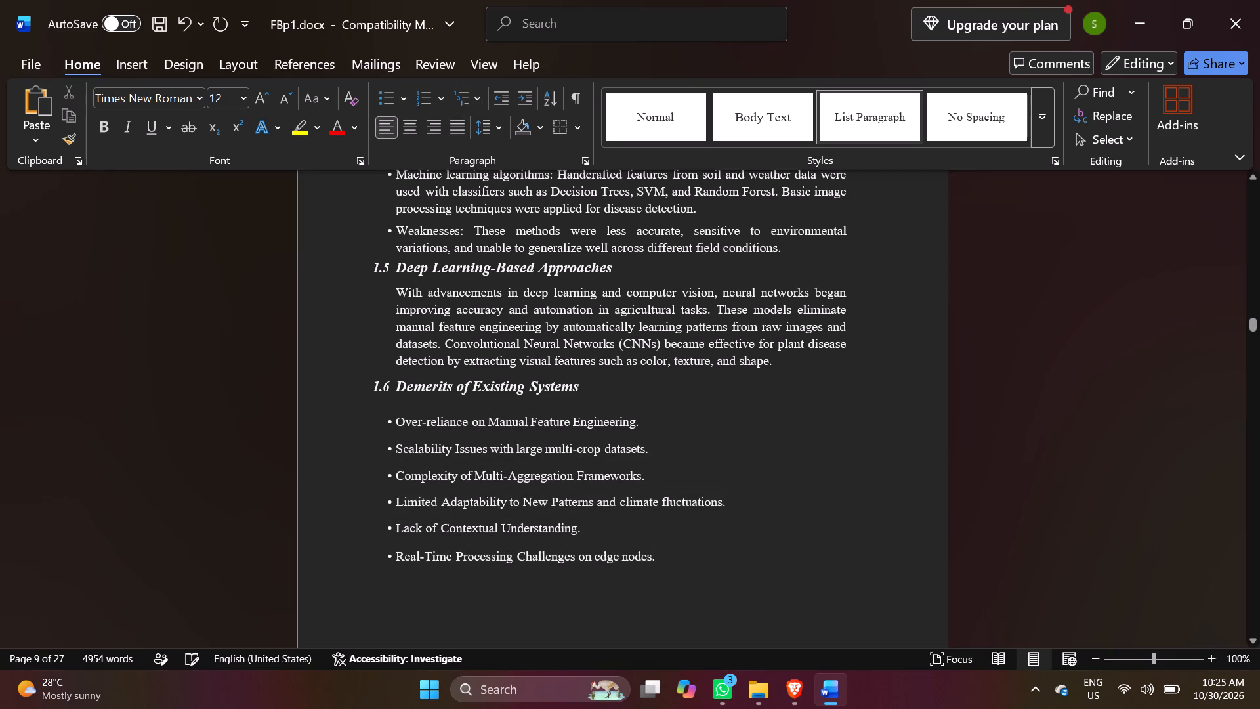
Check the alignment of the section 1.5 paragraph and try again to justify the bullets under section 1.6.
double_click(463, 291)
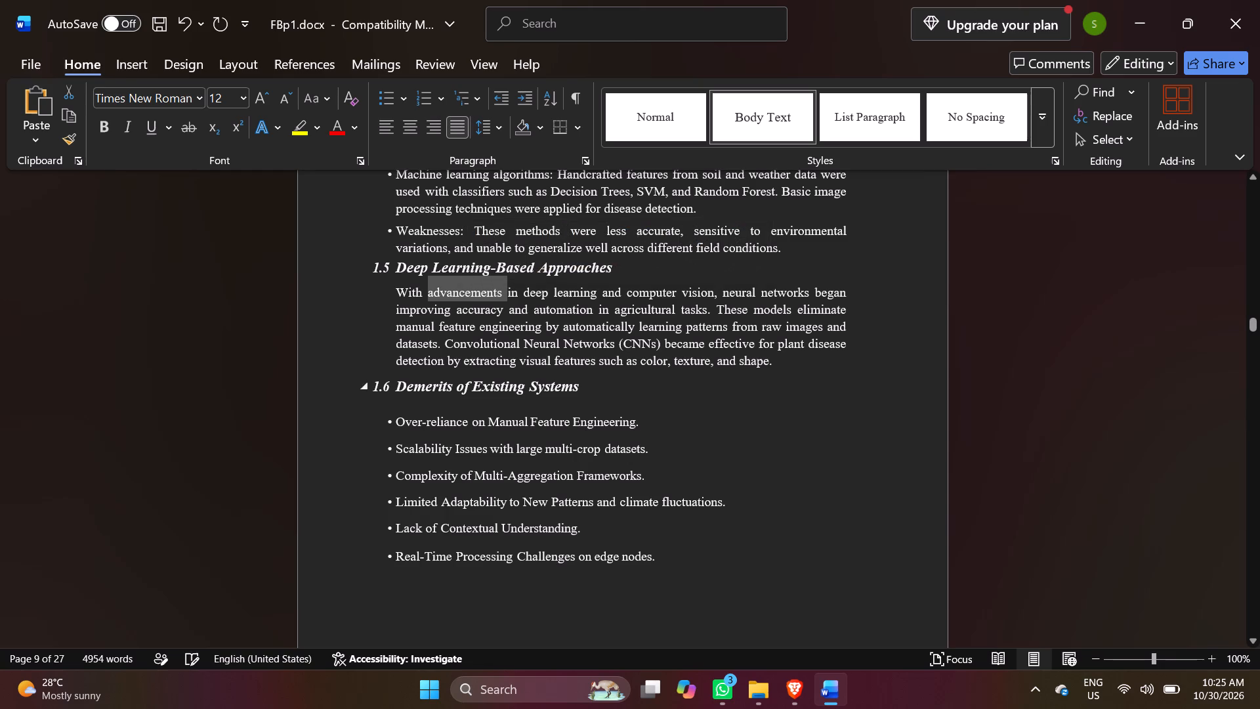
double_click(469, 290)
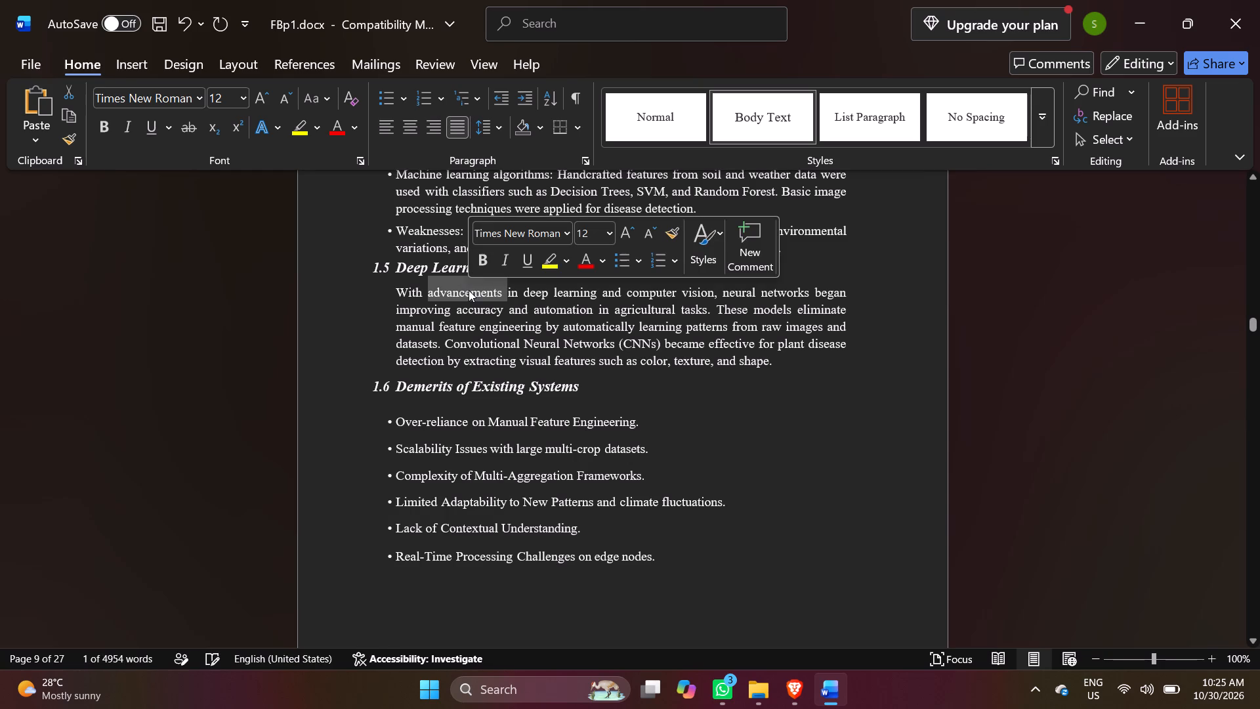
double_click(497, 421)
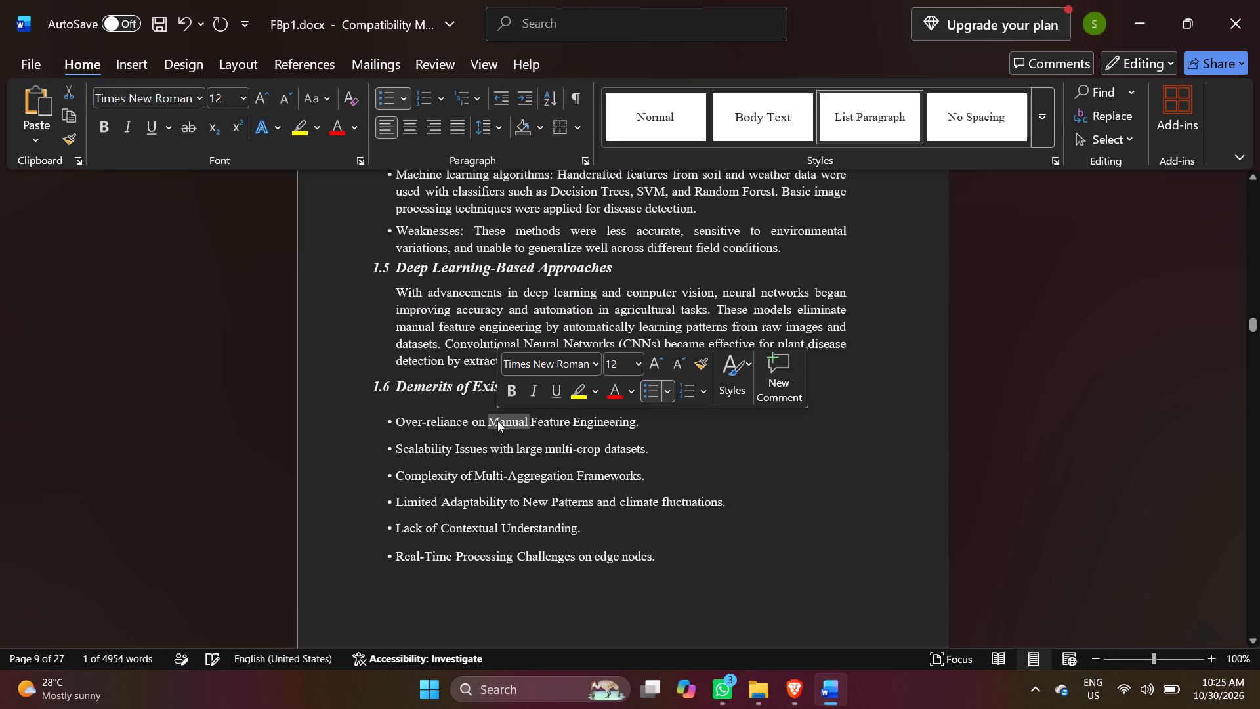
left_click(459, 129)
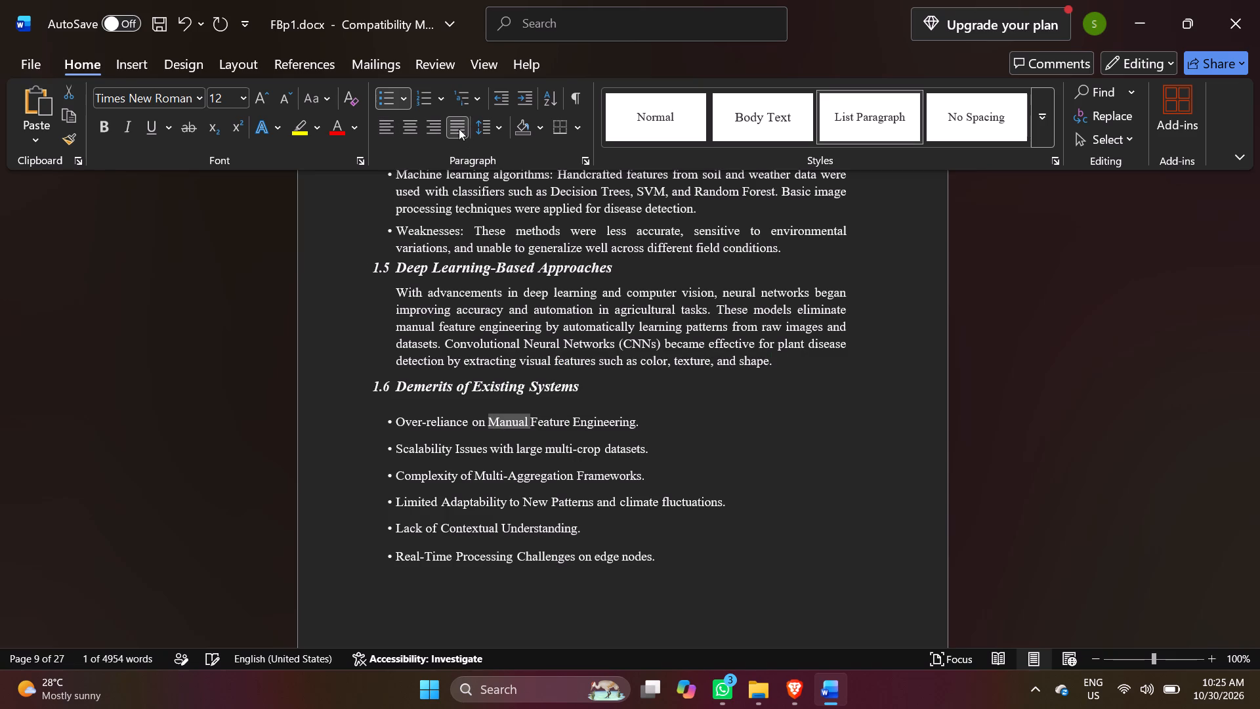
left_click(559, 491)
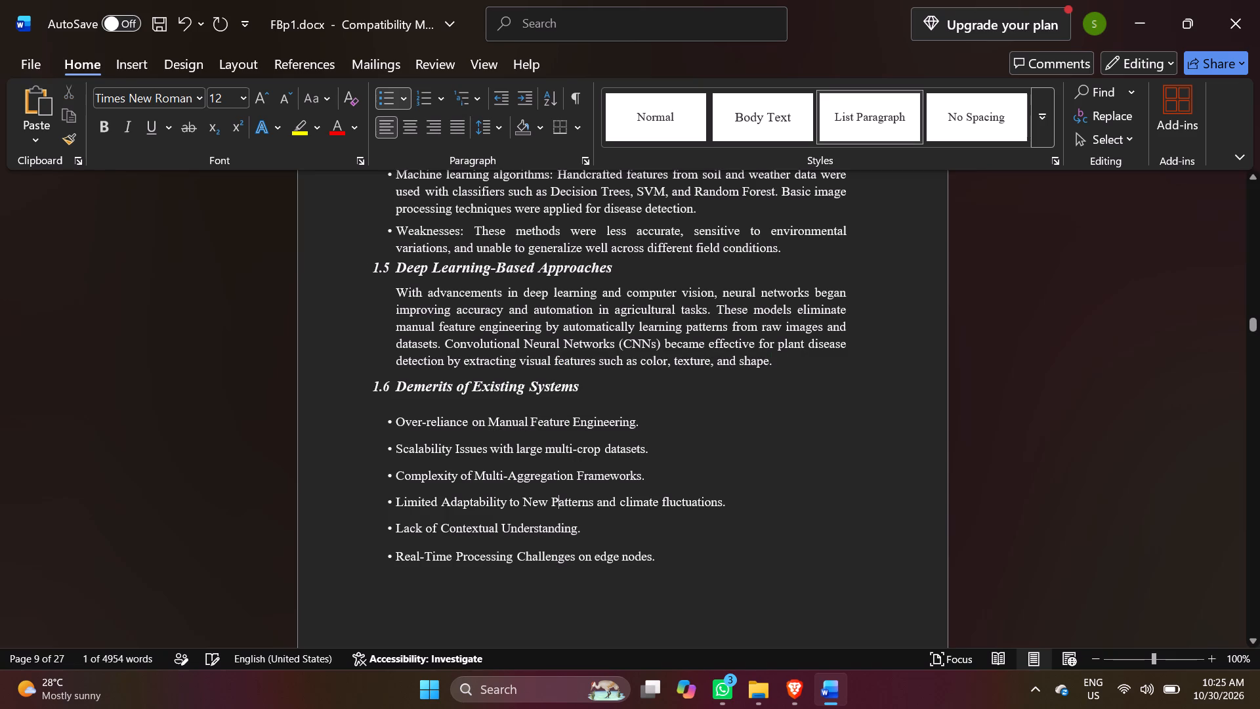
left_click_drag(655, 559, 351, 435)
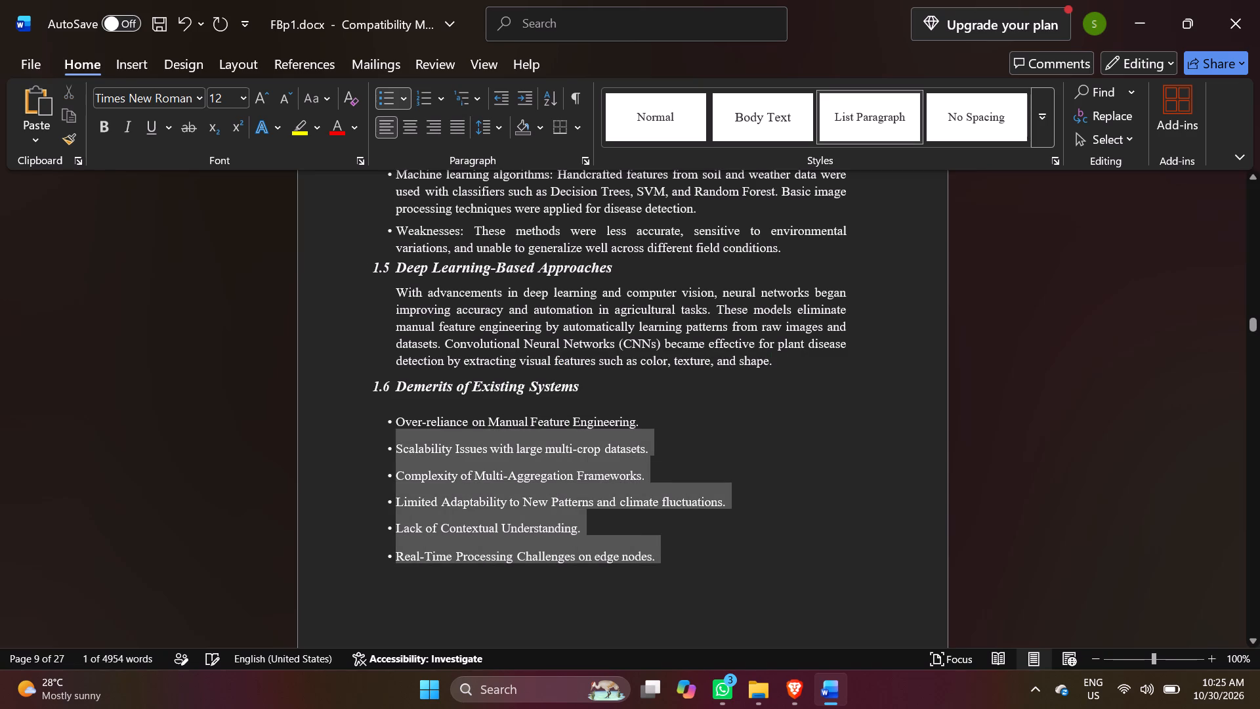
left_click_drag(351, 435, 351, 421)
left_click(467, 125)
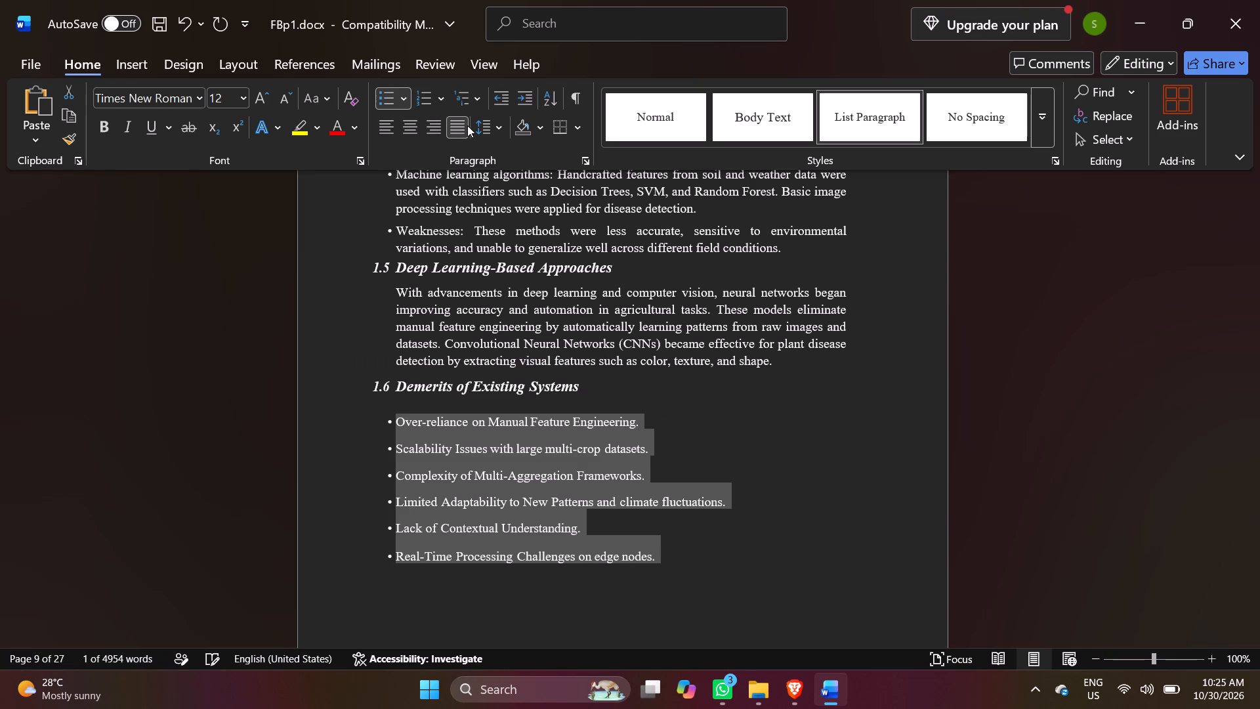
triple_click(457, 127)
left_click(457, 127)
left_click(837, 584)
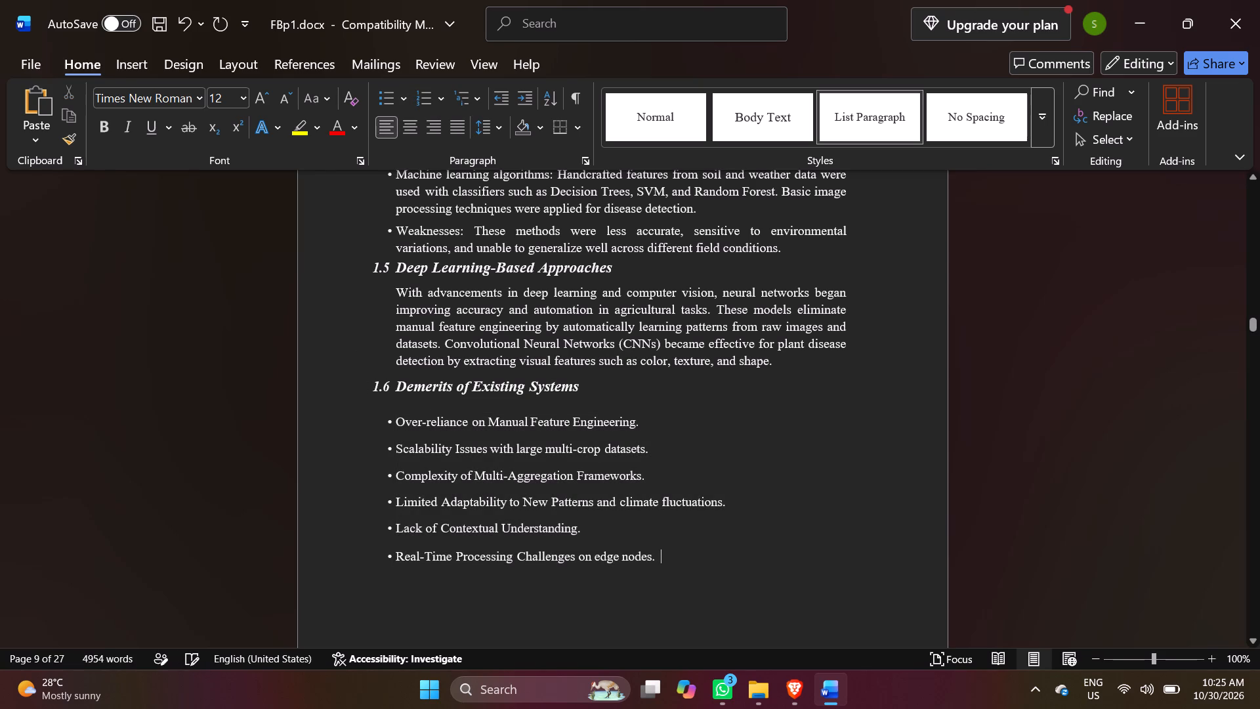
Justify all six bullet points under section 1.6, from "Over-reliance on Manual Feature Engineering" to "Real-Time Processing Challenges on edge nodes".
left_click_drag(392, 418, 604, 527)
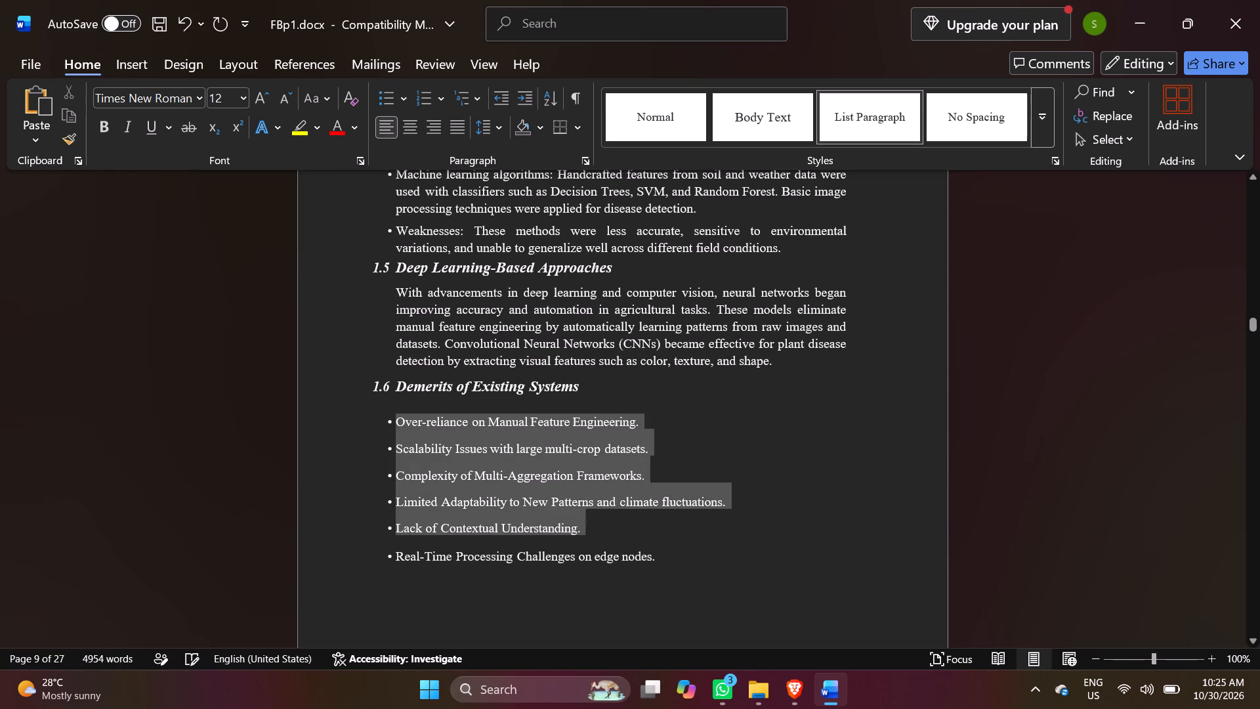
left_click_drag(604, 527, 669, 566)
left_click(451, 127)
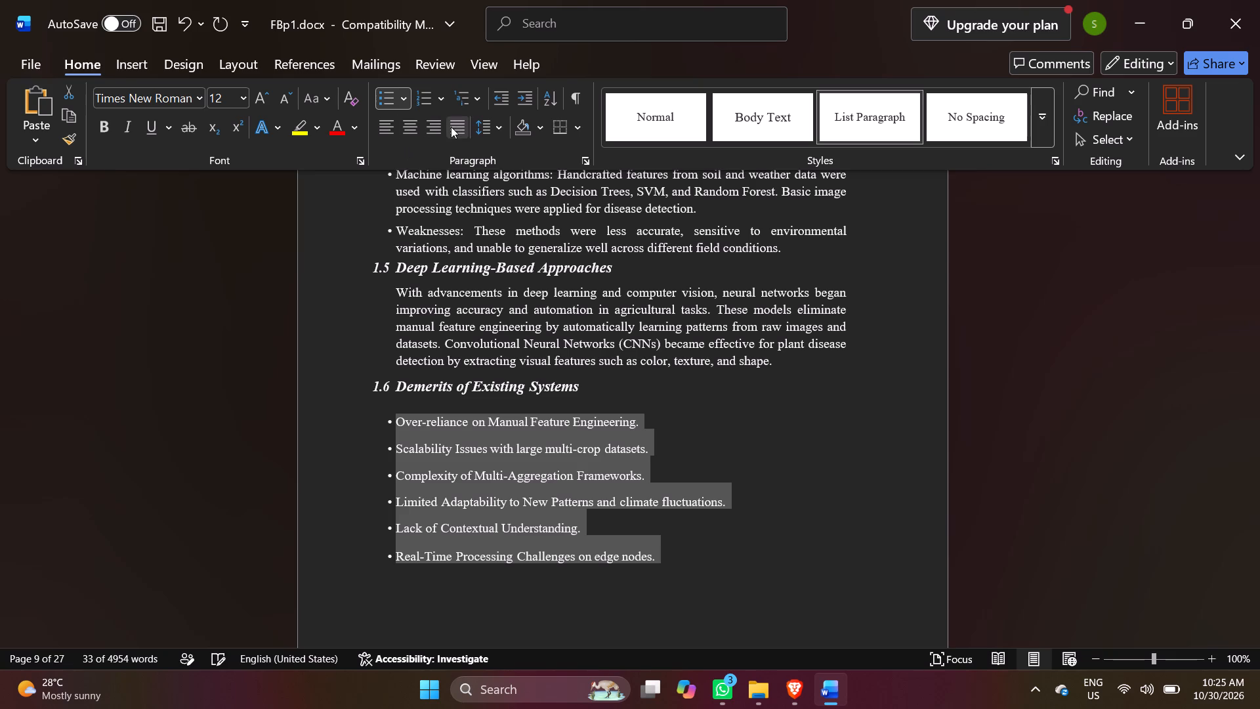
double_click(463, 128)
left_click(412, 129)
left_click(437, 133)
left_click(466, 127)
left_click(715, 518)
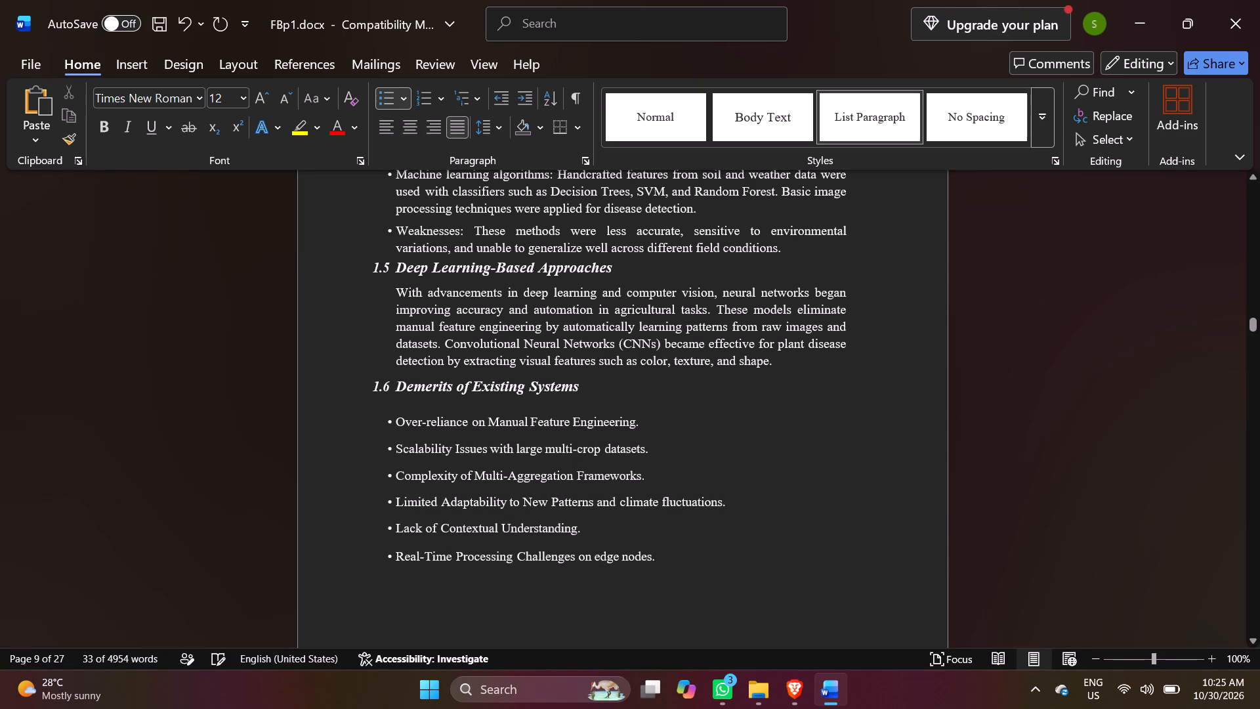
left_click(707, 544)
Compare the alignment of the section 1.6 bullets with the "Weaknesses" bullet in 1.4 and the section 1.5 paragraph.
double_click(463, 424)
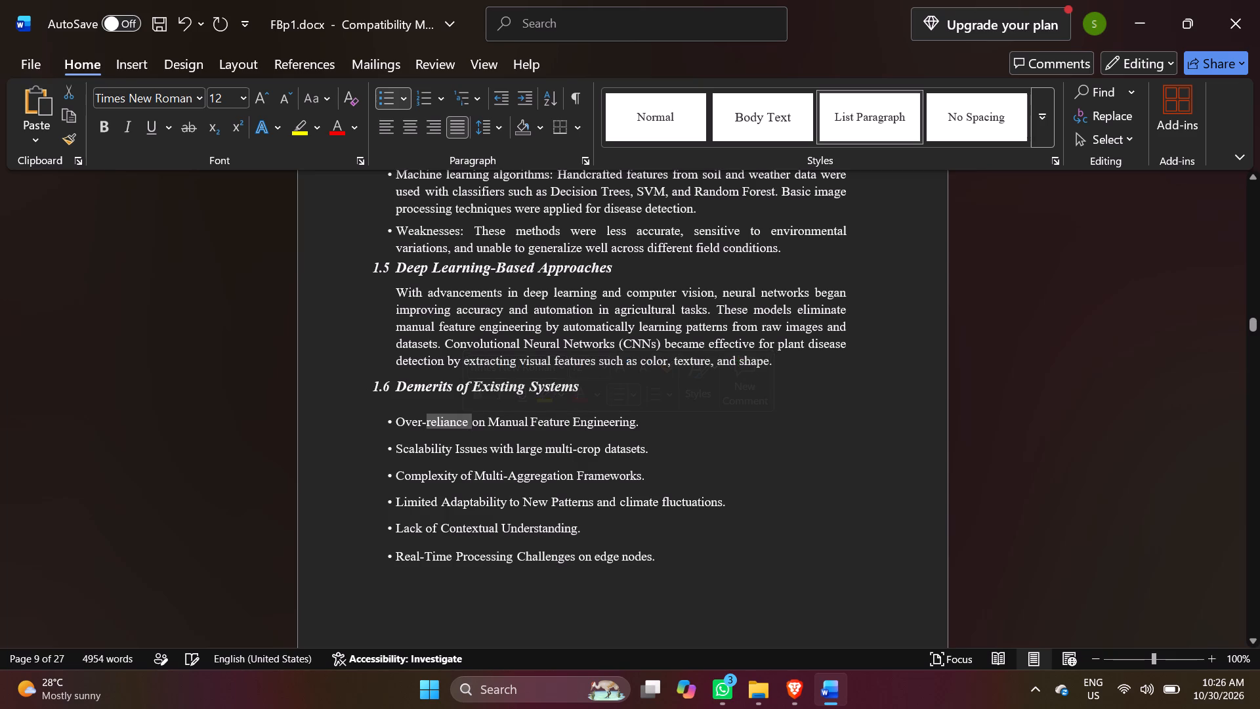
left_click(612, 551)
double_click(496, 231)
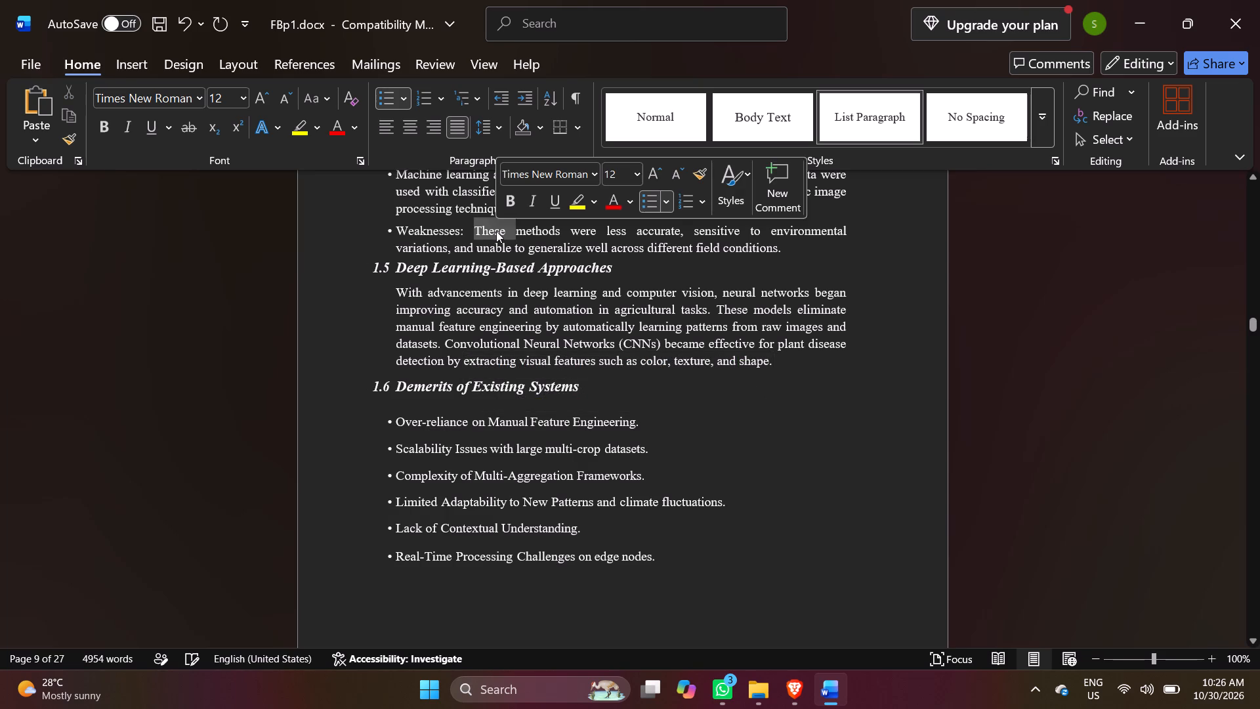
left_click(440, 460)
double_click(437, 449)
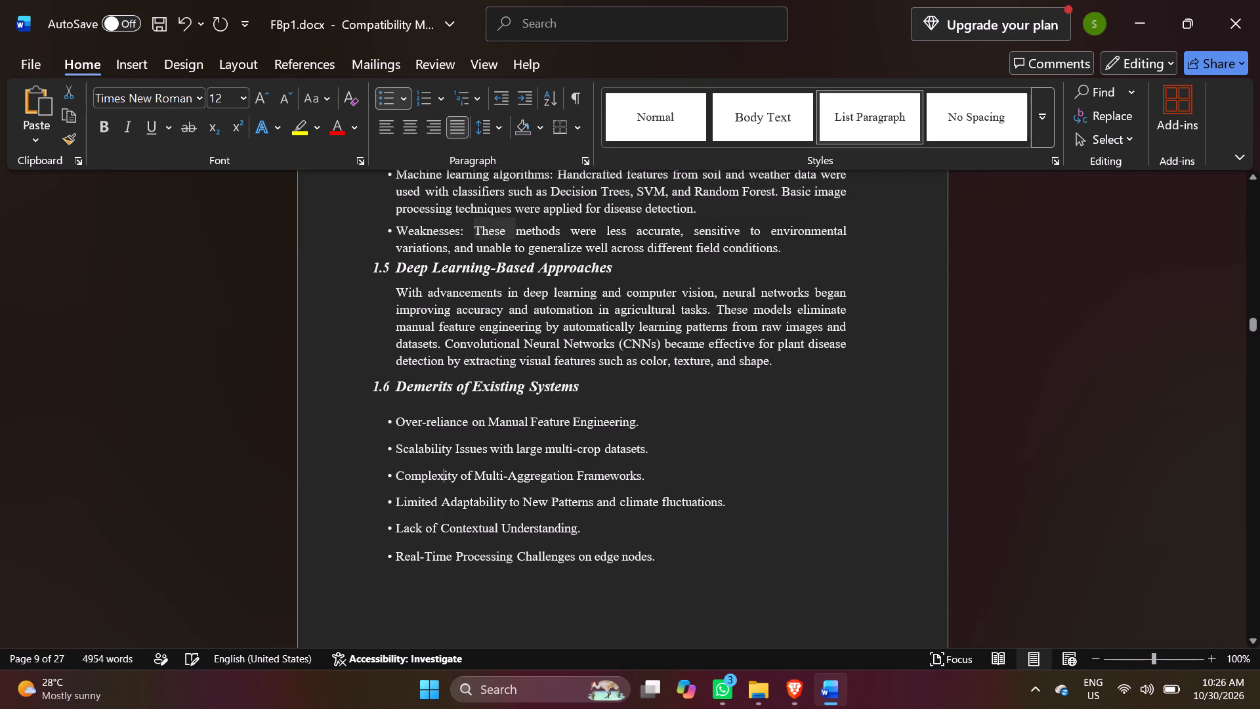
double_click(528, 308)
double_click(580, 416)
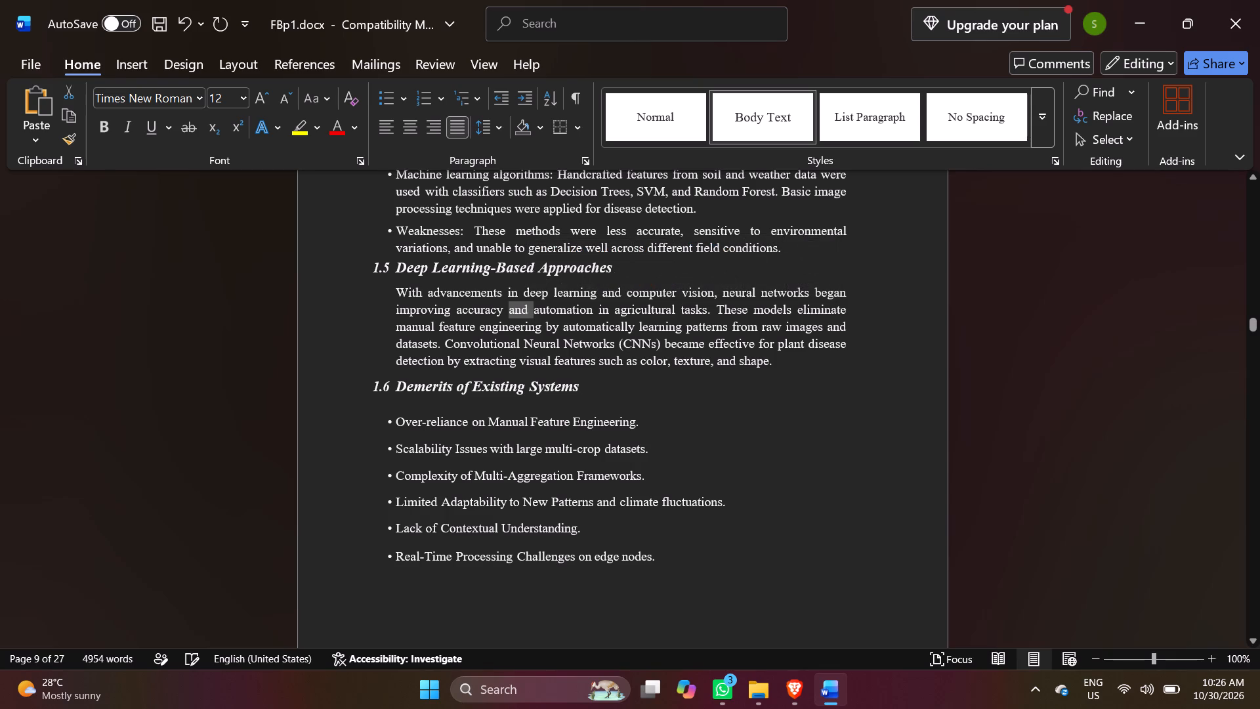
Examine the layout of Chapter 2 Literature Survey and of Chapter 3 through the Data Collection & EDA section.
scroll(550, 521, "down", 4)
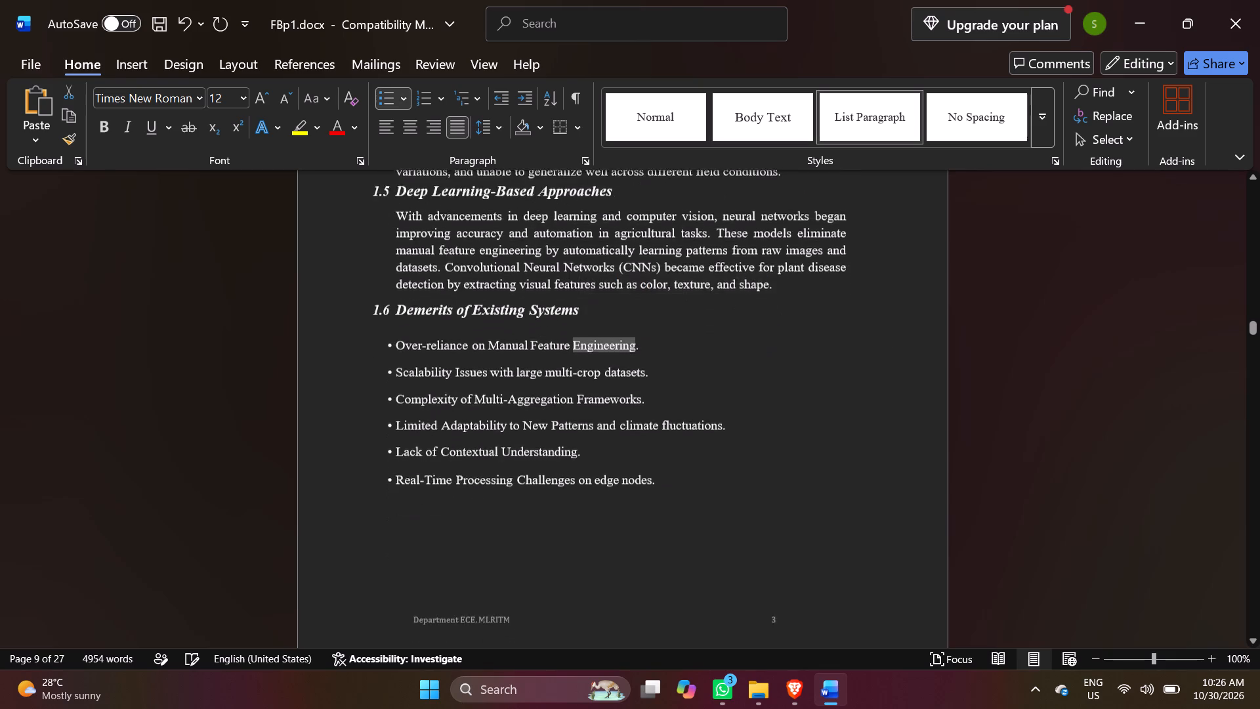
scroll(546, 521, "down", 11)
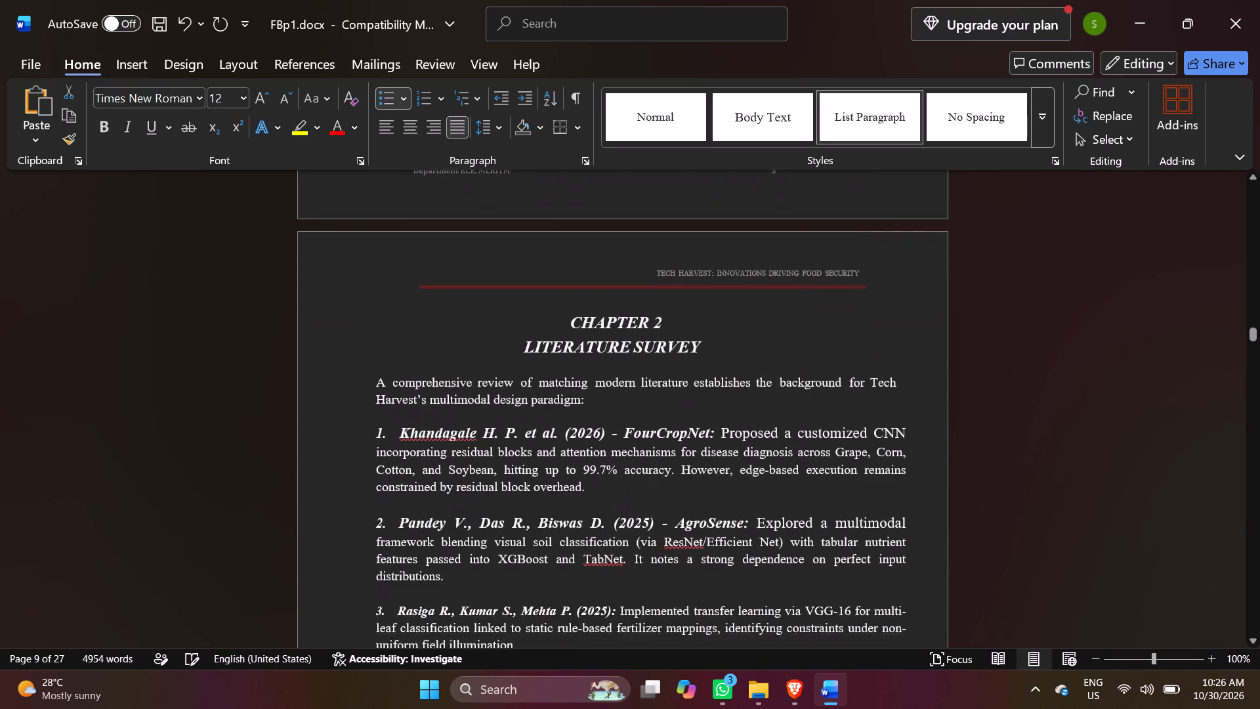
scroll(546, 521, "down", 6)
scroll(546, 519, "up", 1)
scroll(546, 519, "down", 4)
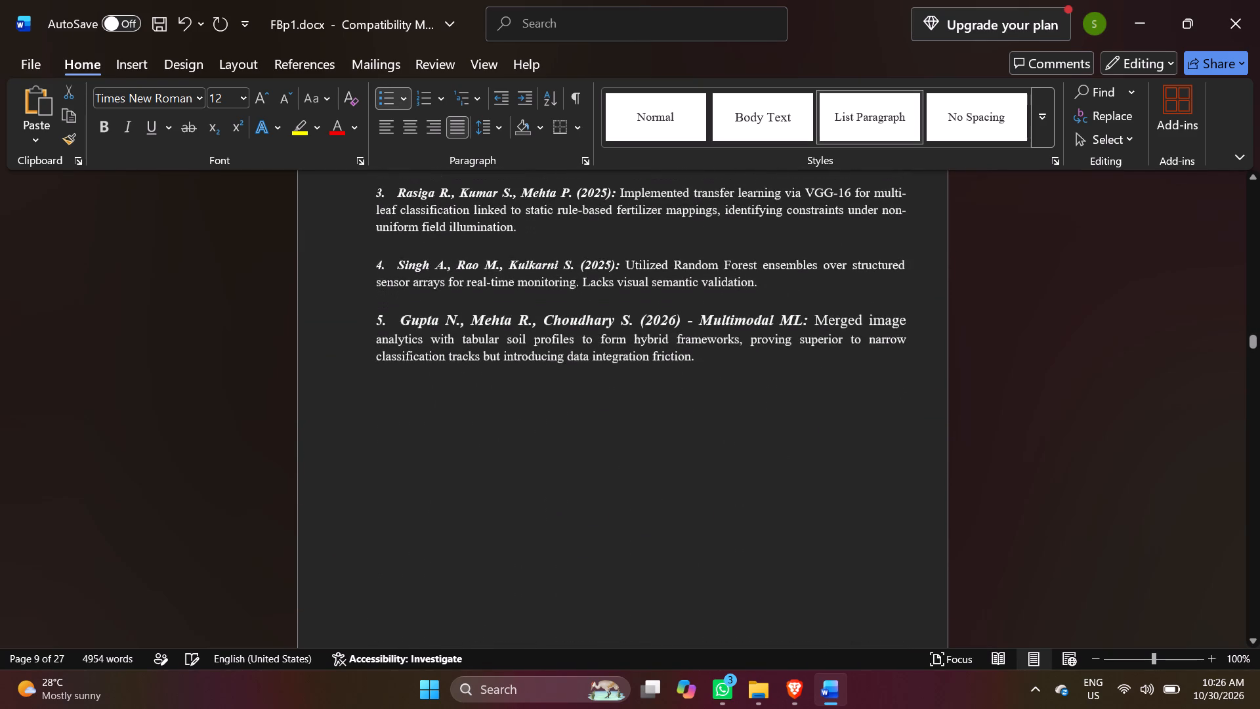
scroll(546, 519, "down", 16)
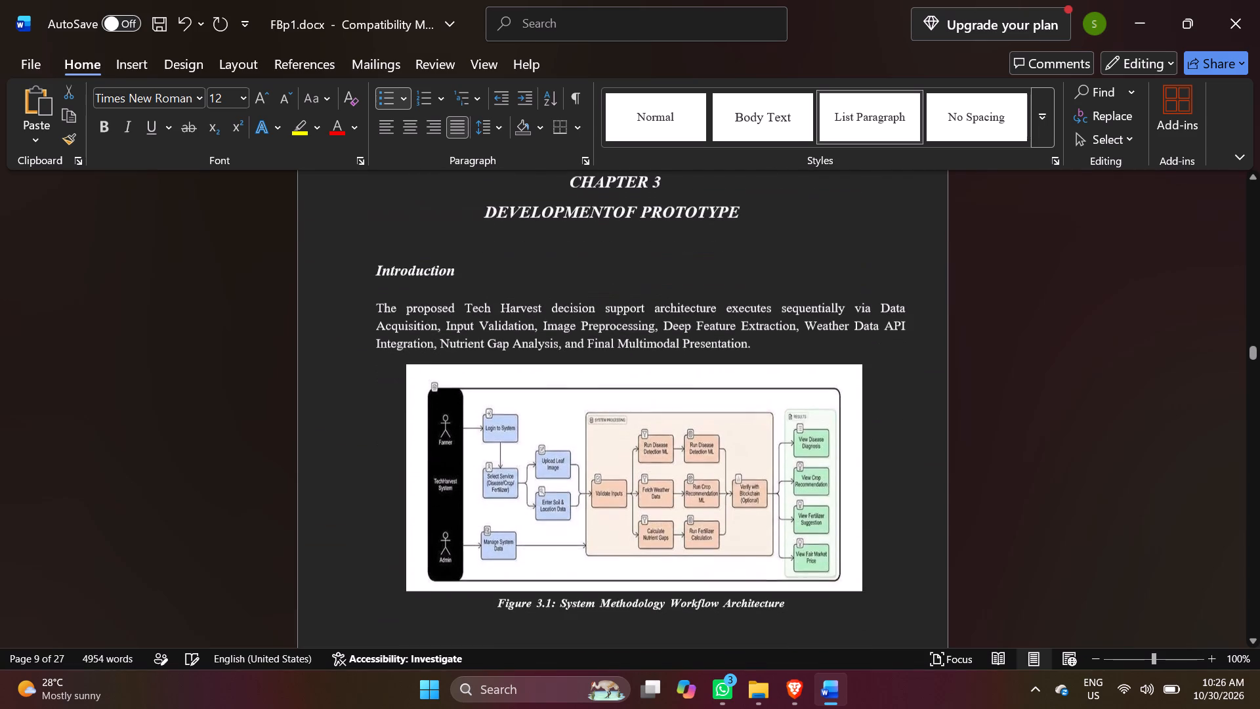
scroll(546, 519, "down", 12)
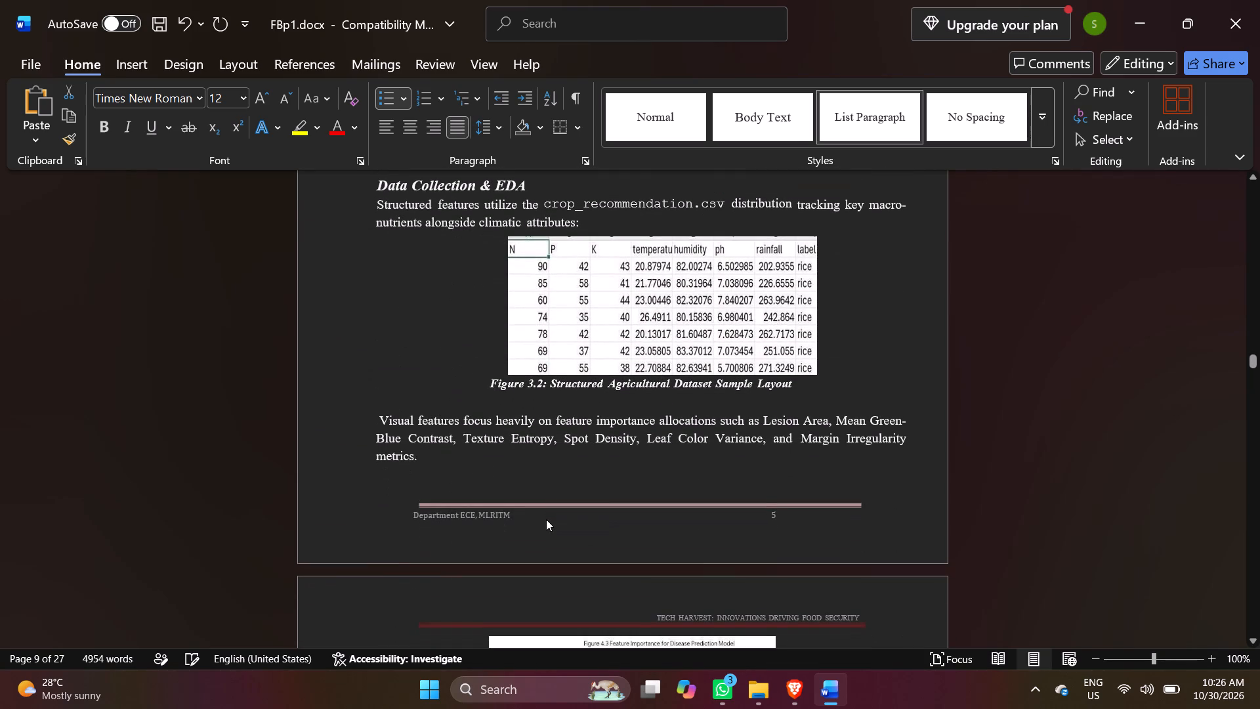
Set the "Visual features focus heavily" paragraph below Figure 3.2 to a 0.25" left indent and 0.3" right indent.
left_click(381, 419)
left_click_drag(379, 419, 427, 461)
left_click(194, 60)
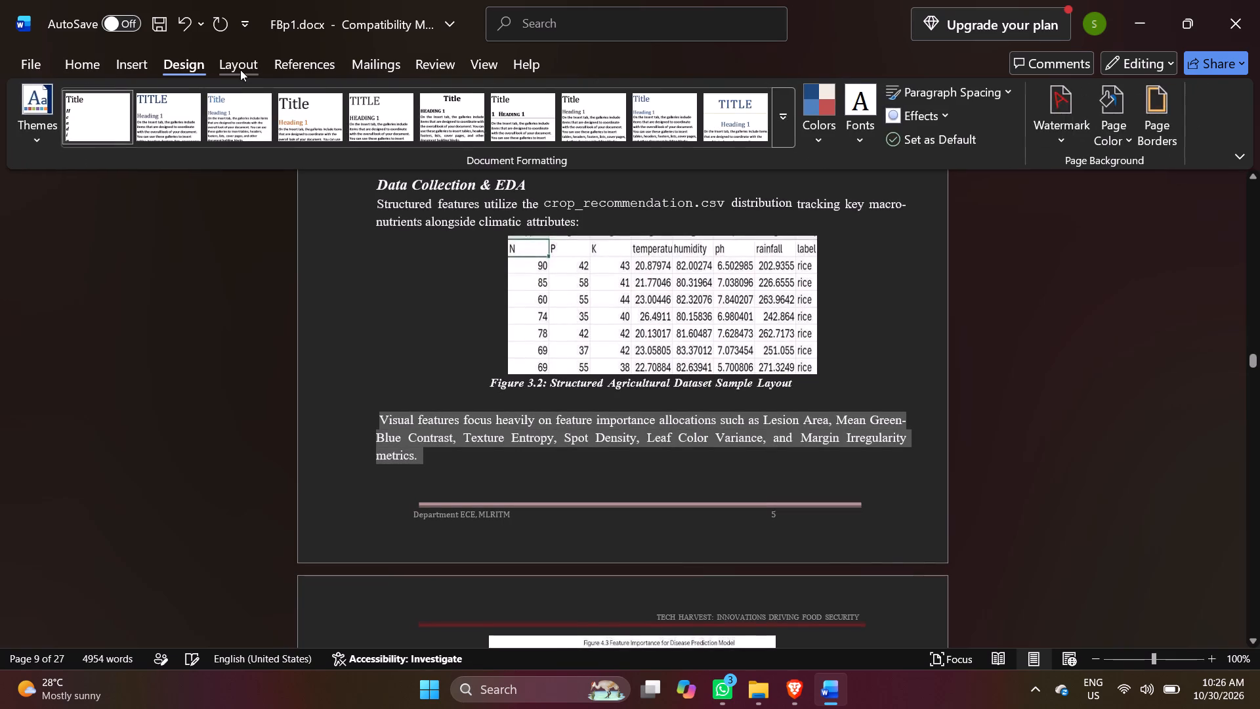
left_click(239, 68)
left_click(436, 119)
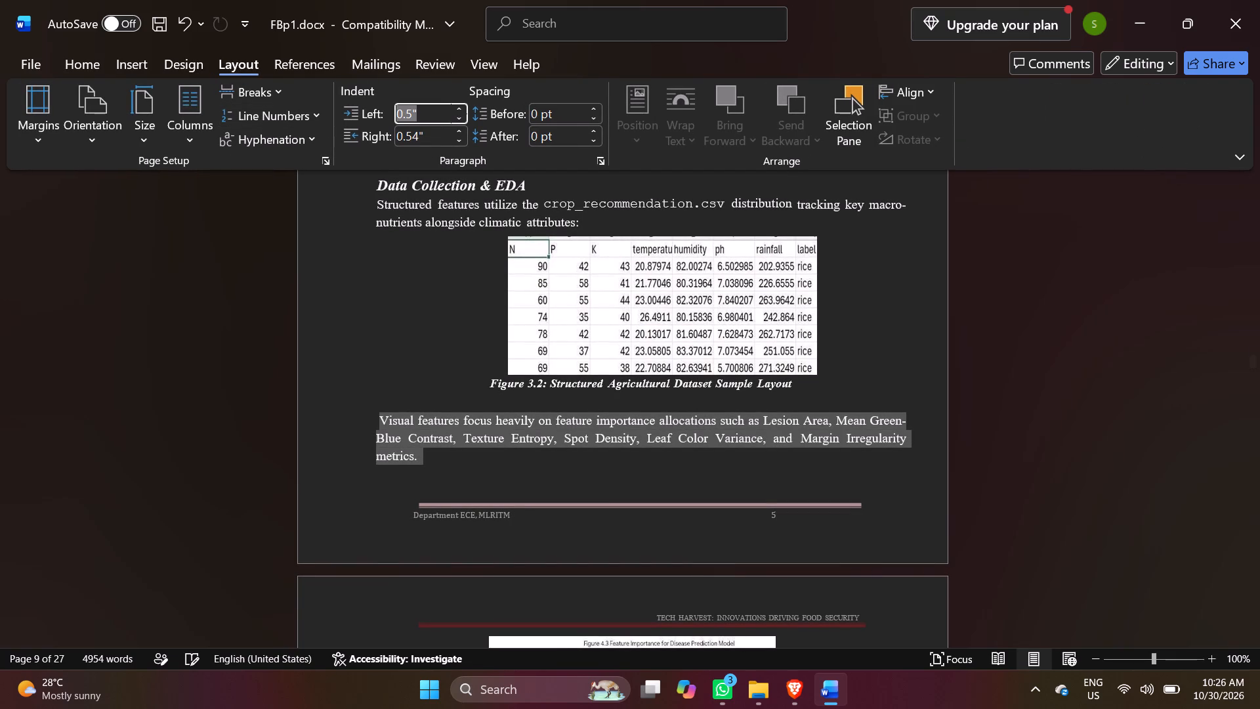
key("BackSpace")
type("0.25")
key("Return")
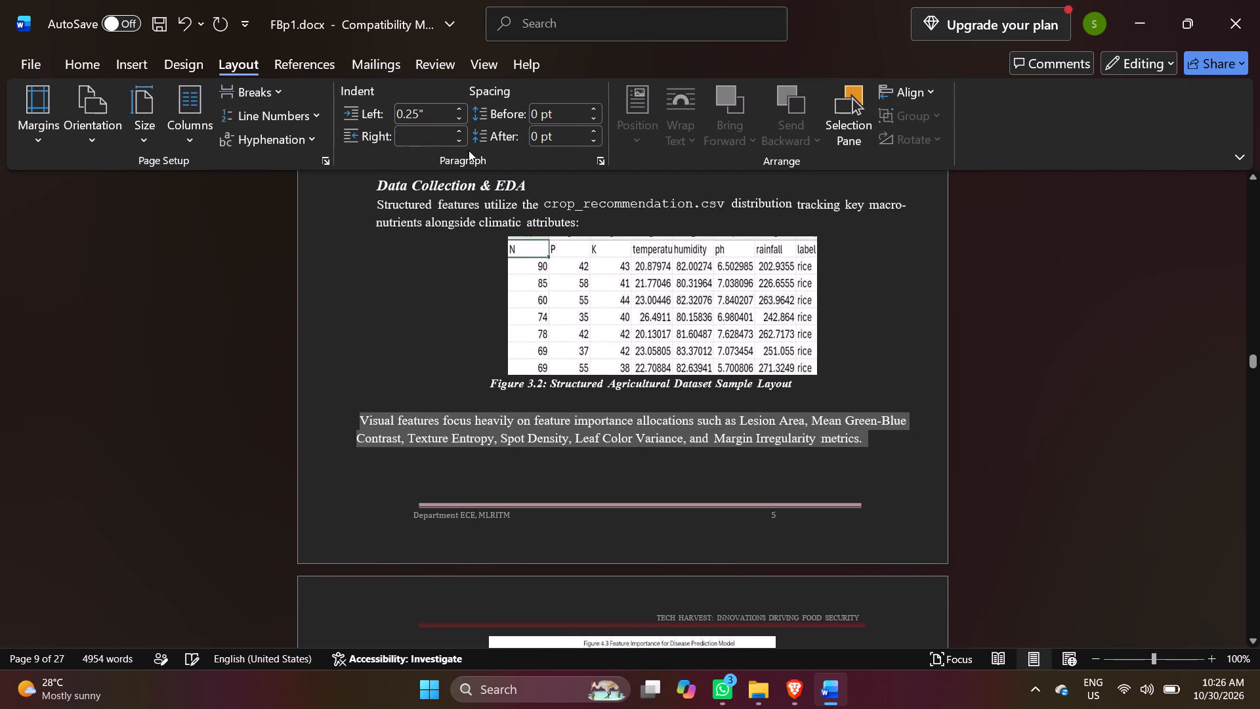
left_click(443, 133)
key("BackSpace")
type("0.3")
key("Return")
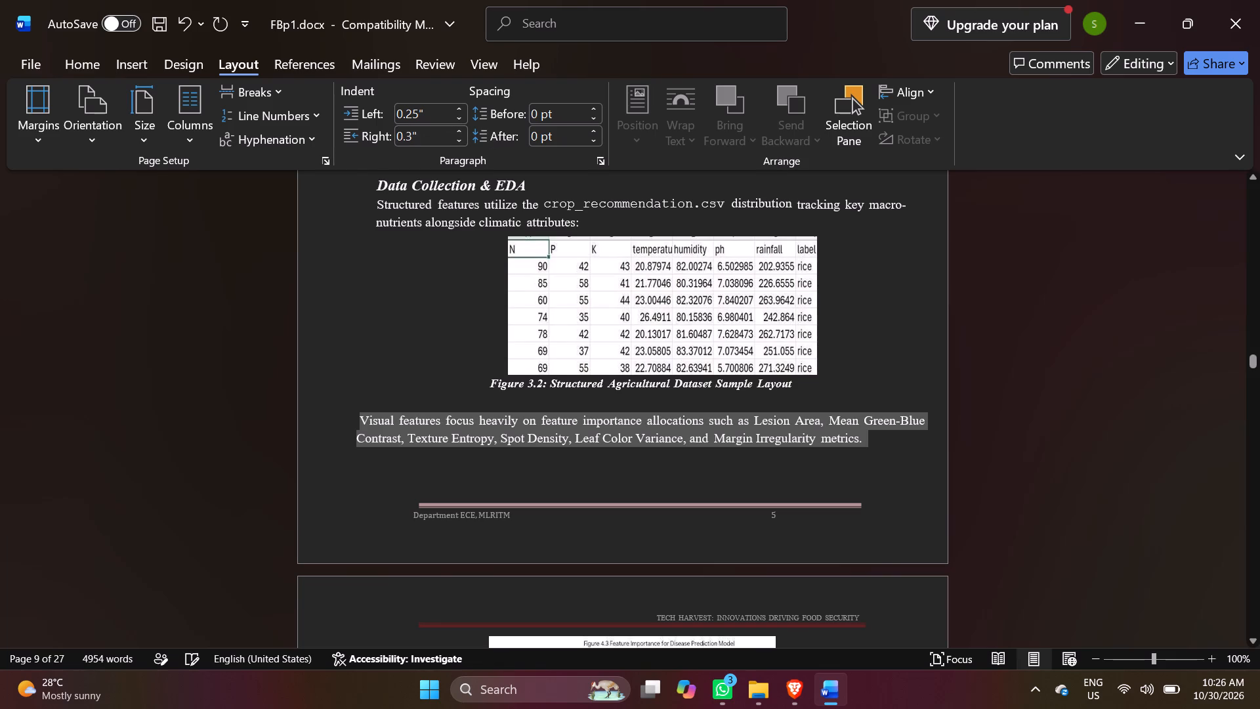
Set the "Data Collection & EDA" heading and its "Structured features" paragraph to a 0.25" left indent and 0.3" right indent.
scroll(366, 207, "up", 3)
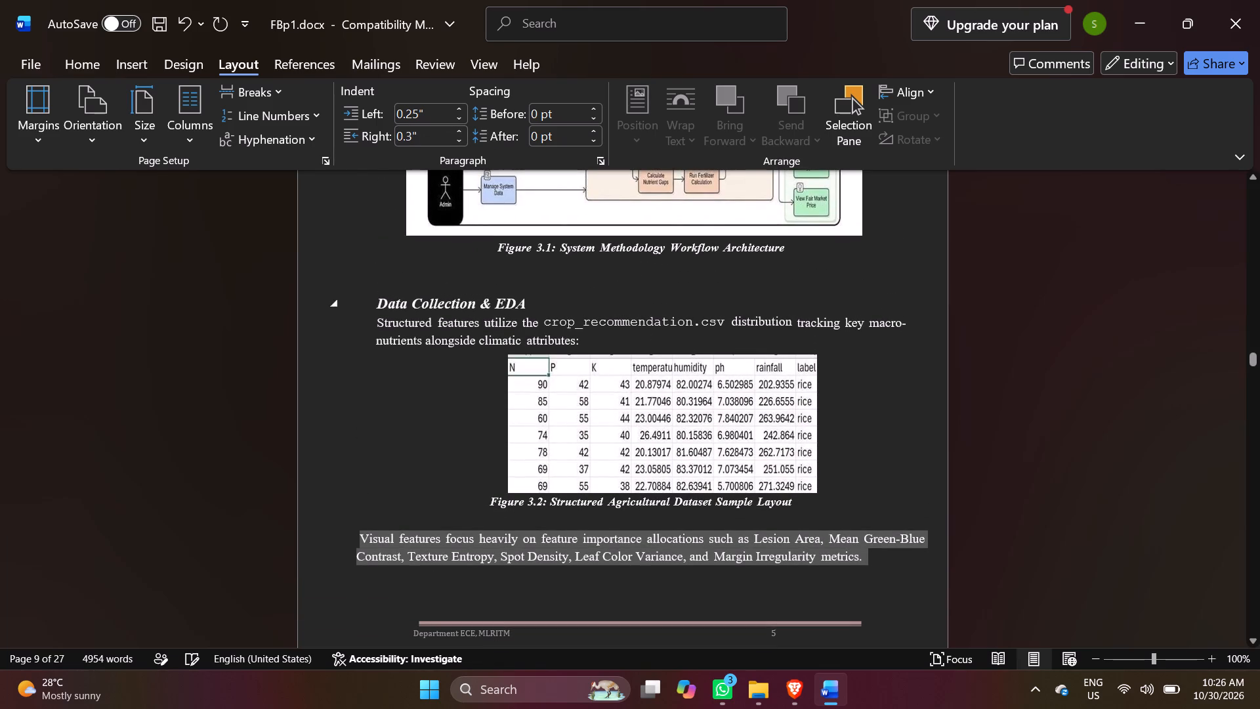
left_click_drag(371, 306, 590, 337)
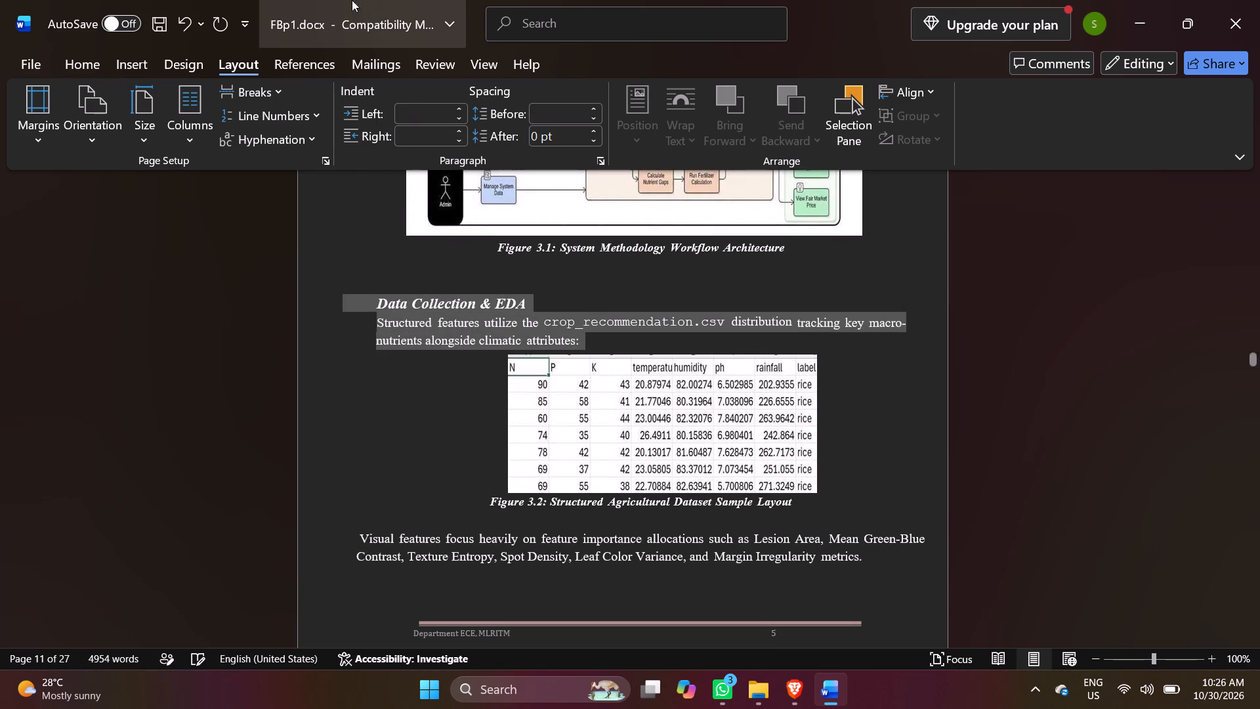
left_click(411, 106)
type("0.")
type("25")
key("Return")
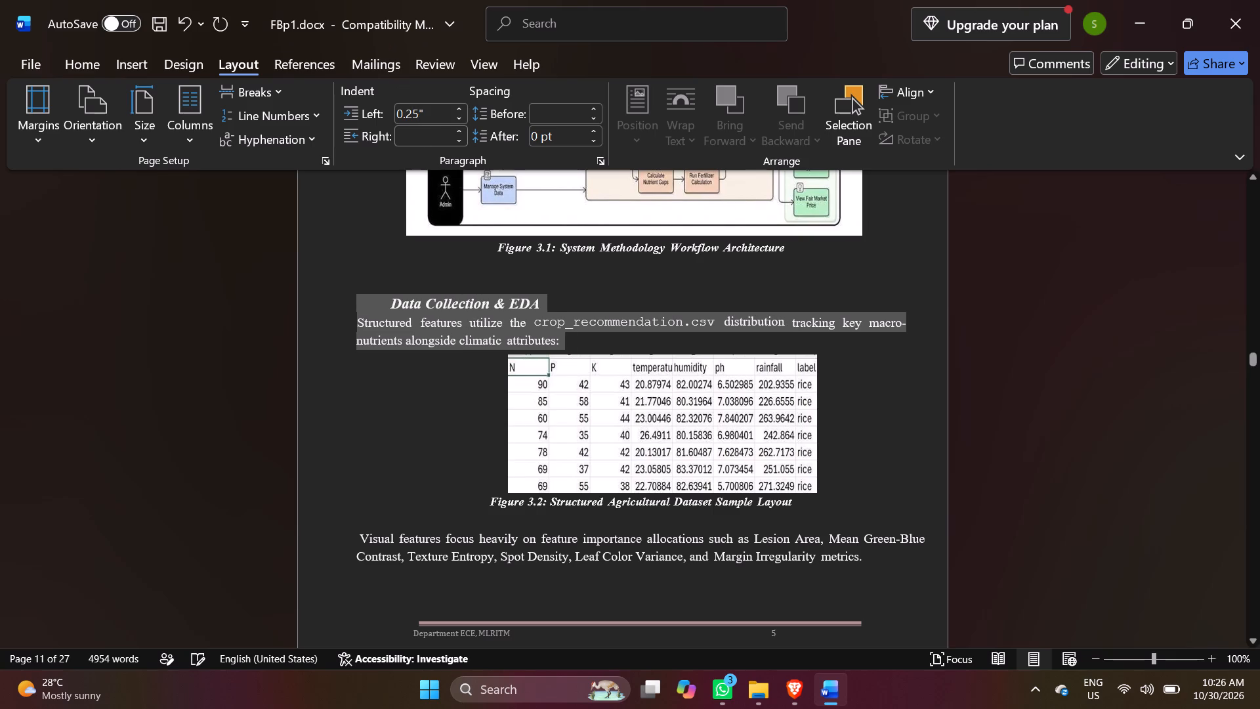
left_click(420, 135)
type("0.3")
key("Return")
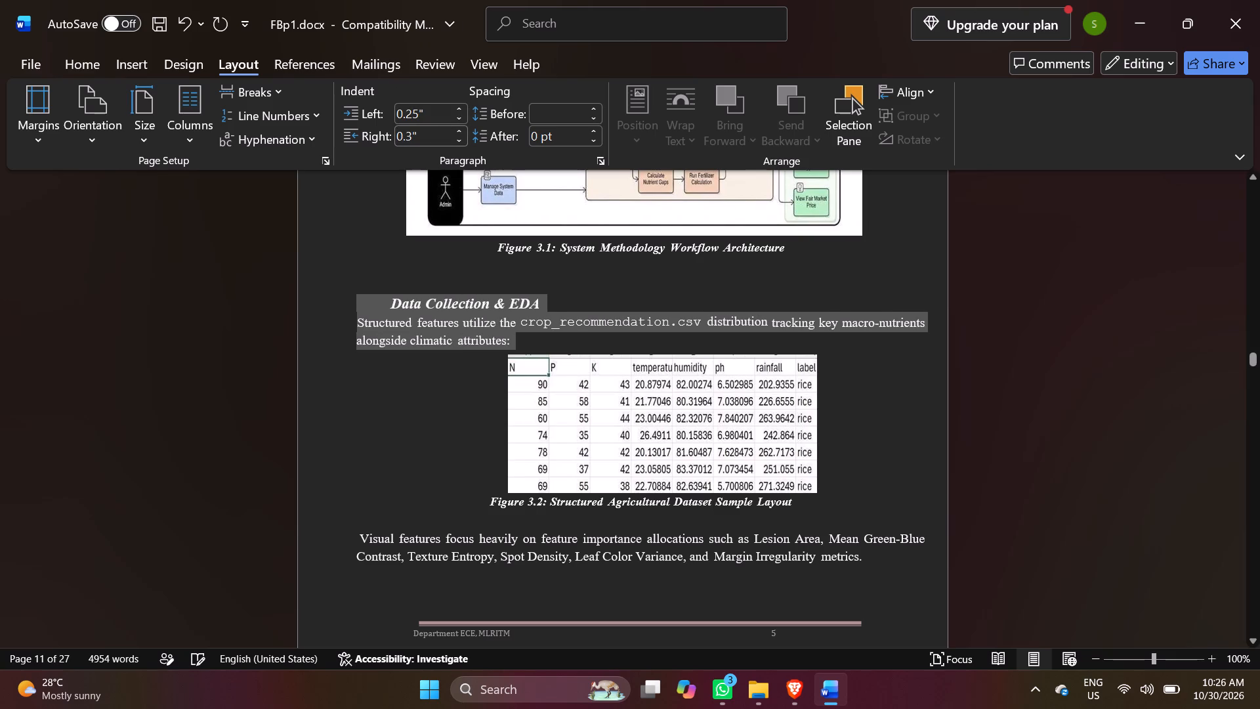
Remove the extra leading indentation before the "Data Collection & EDA" heading so it lines up with its paragraph.
left_click(539, 300)
left_click(391, 303)
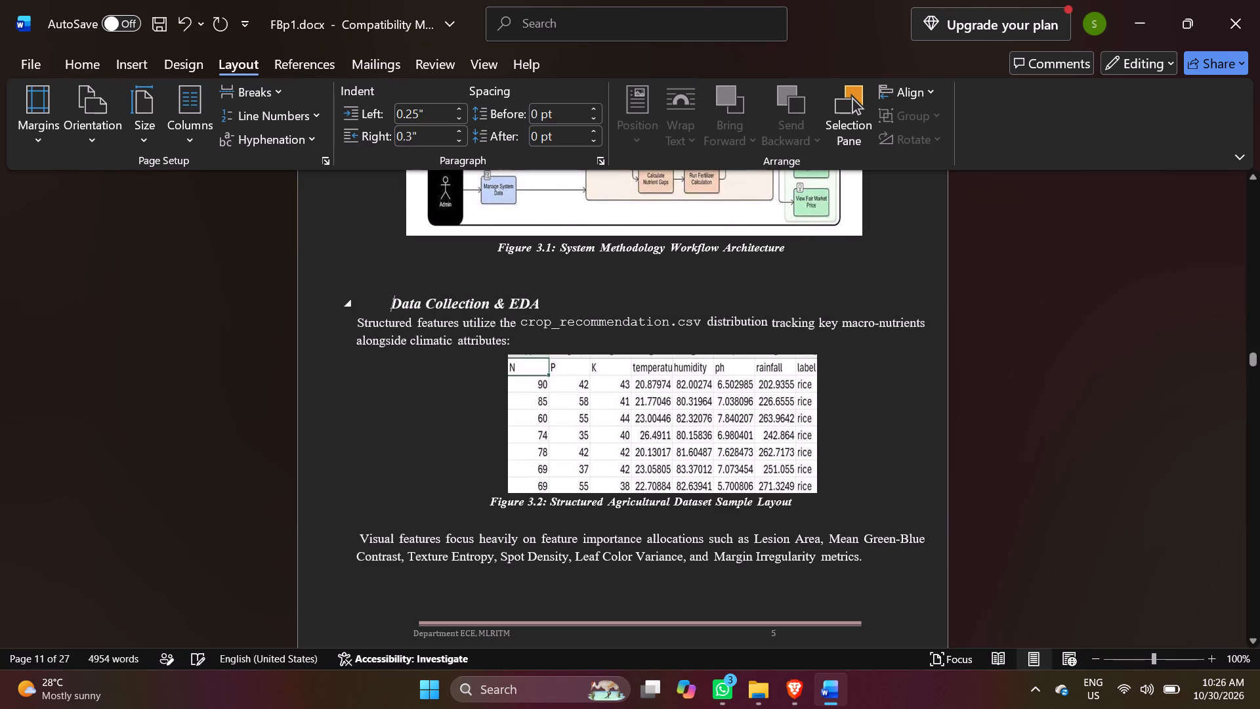
key("BackSpace")
key("BackSpace")
key("BackSpace")
key("BackSpace")
key("BackSpace")
key("BackSpace")
key("BackSpace")
key("BackSpace")
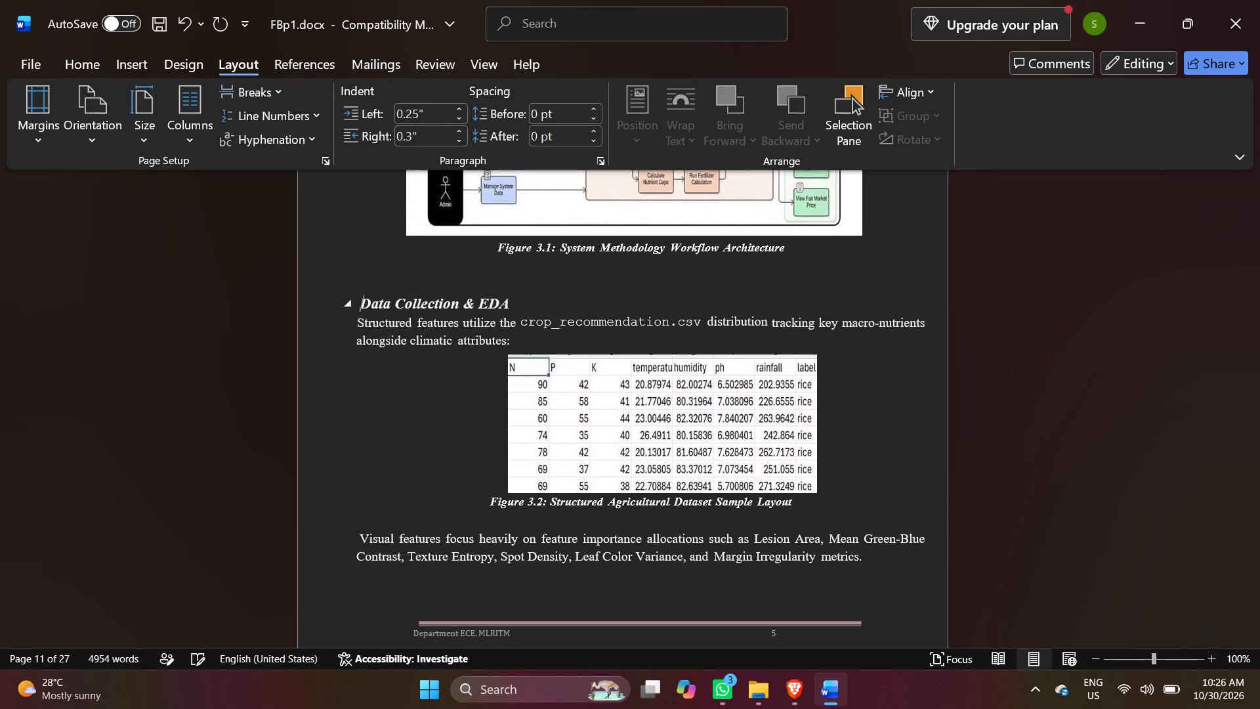
Set the Chapter 3 Introduction paragraph, "The proposed Tech Harvest decision support architecture", to a 0.25" left indent and 0.3" right indent.
scroll(391, 303, "up", 11)
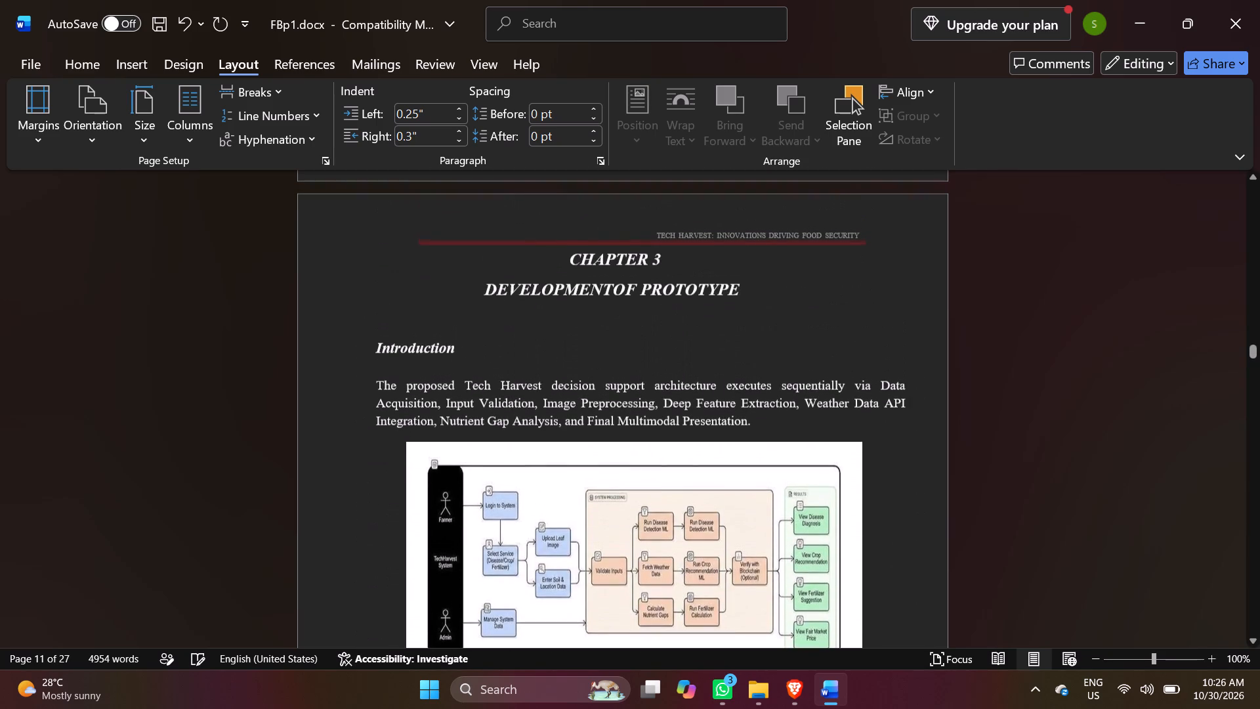
left_click_drag(376, 381, 539, 415)
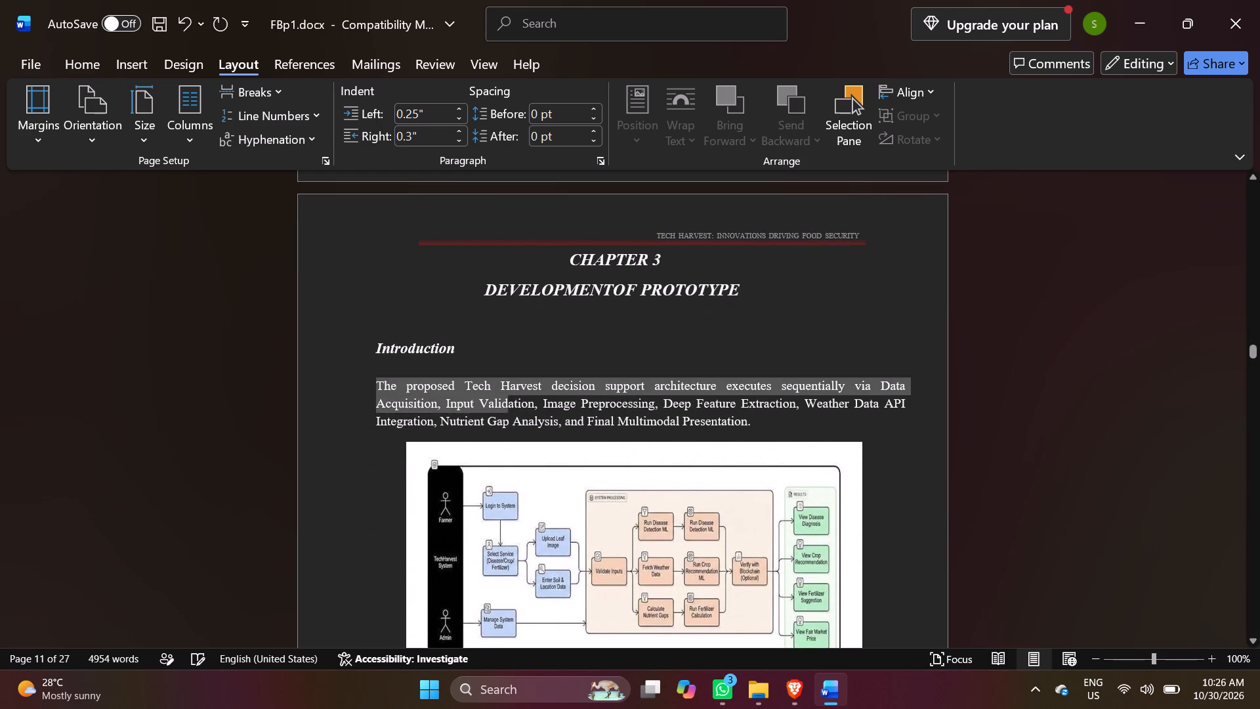
left_click_drag(539, 415, 754, 422)
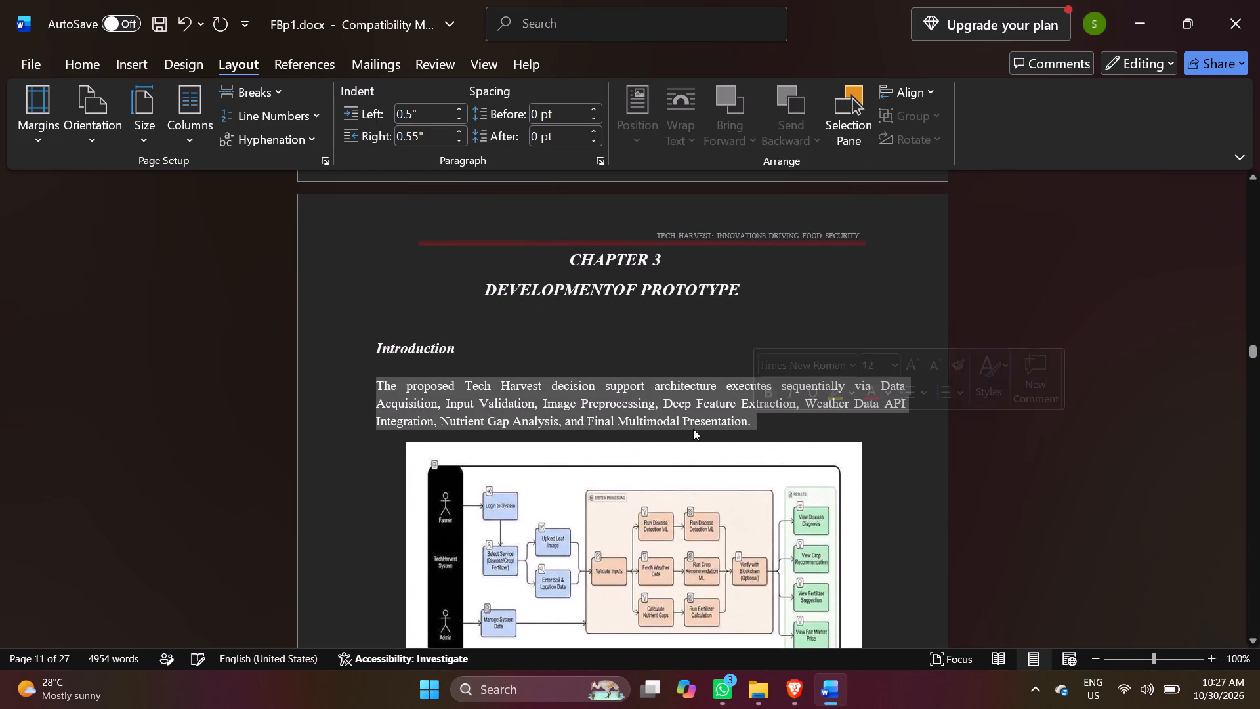
left_click(432, 118)
key("BackSpace")
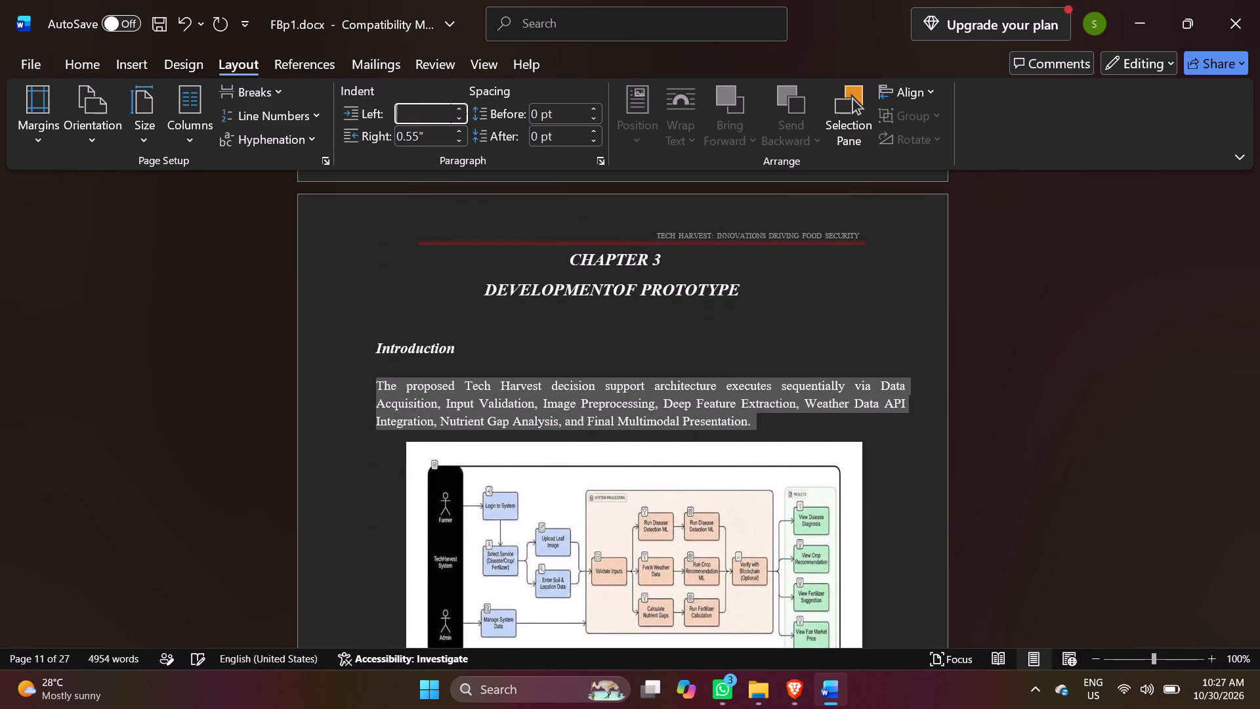
type("0.25")
key("Return")
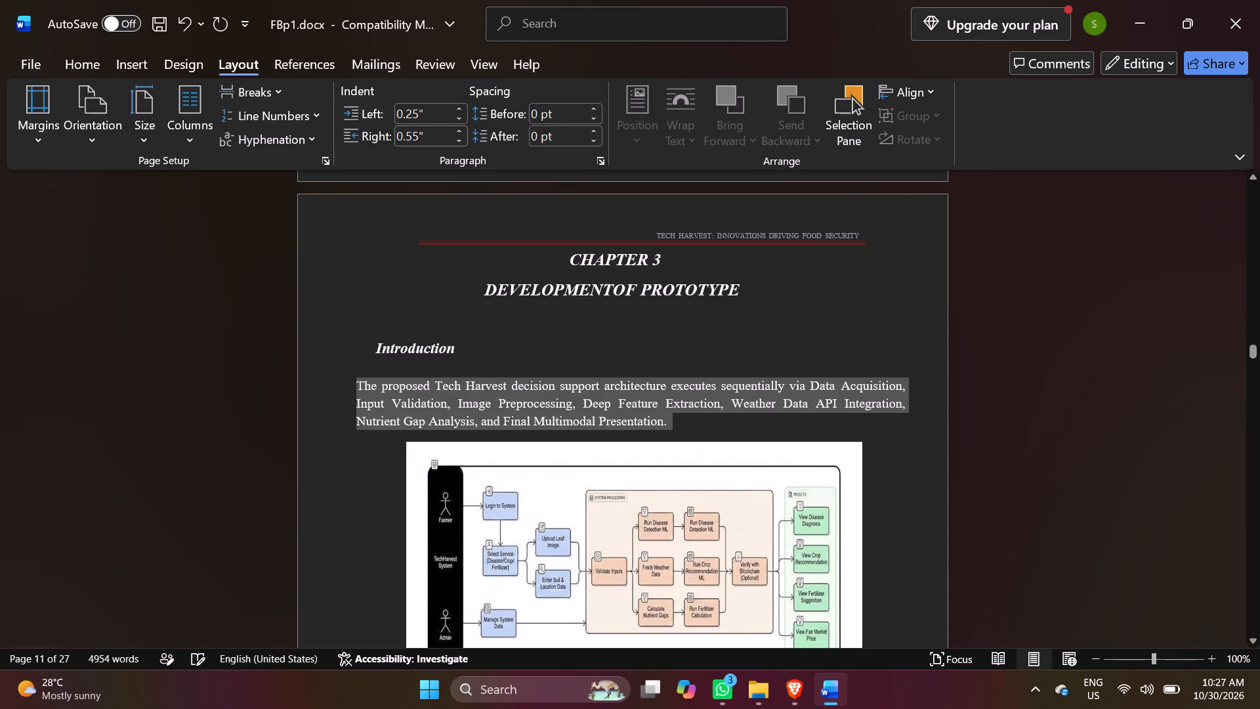
left_click(440, 142)
key("BackSpace")
type("0.3")
key("Return")
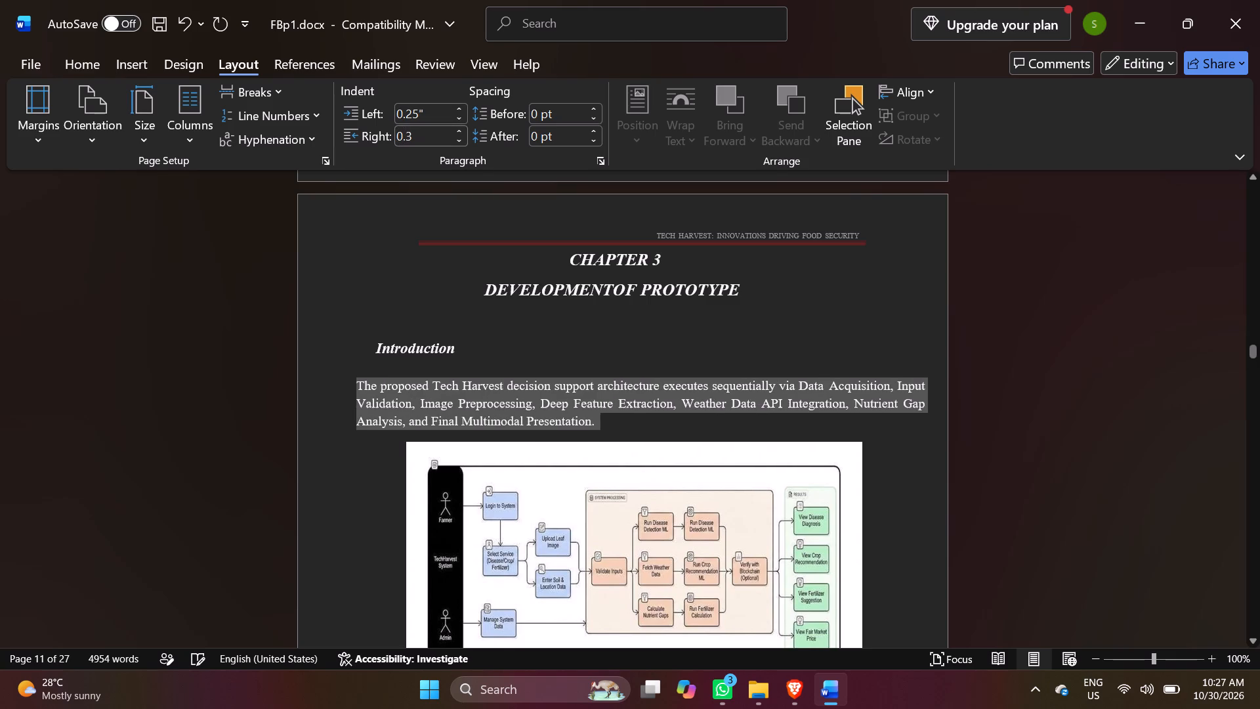
Remove the extra leading indentation before the Chapter 3 "Introduction" heading to line it up with its paragraph.
left_click(380, 348)
key("BackSpace")
key("BackSpace")
key("BackSpace")
key("BackSpace")
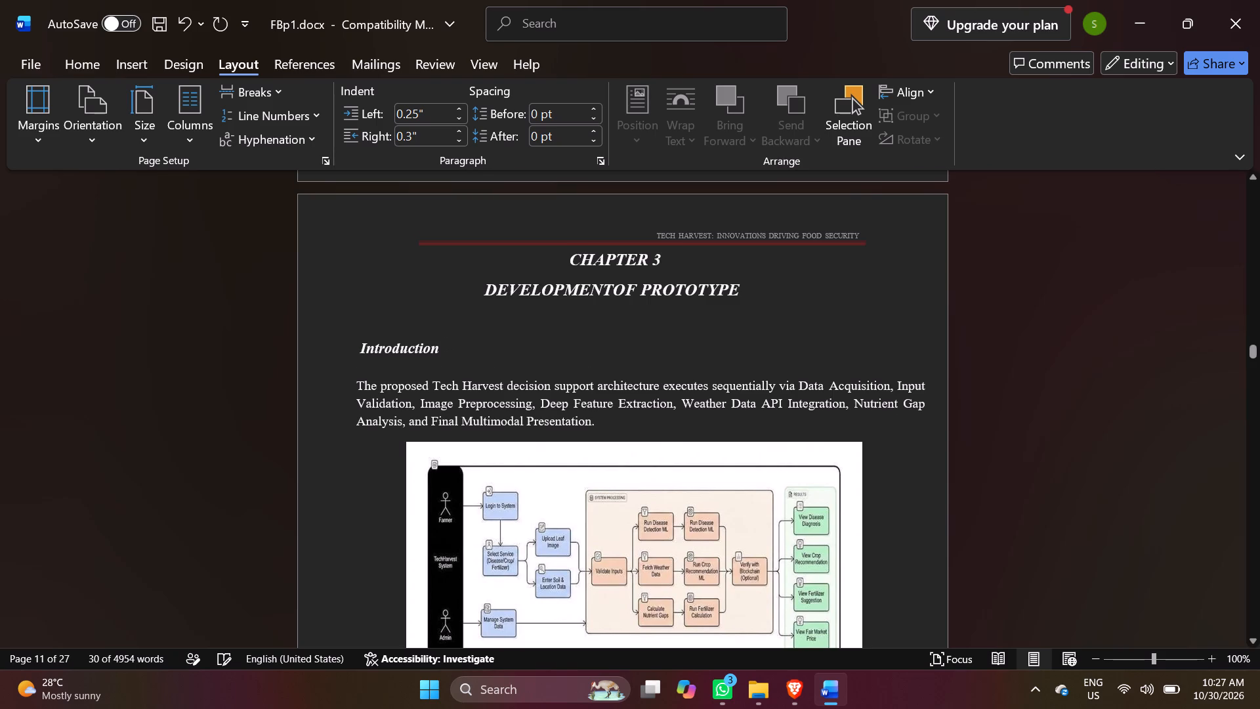
Check the indents of the "3.2.1 Preprocessing & Core Modeling" heading and the "Leaf image samples" paragraph below it.
scroll(436, 406, "down", 16)
scroll(437, 411, "down", 9)
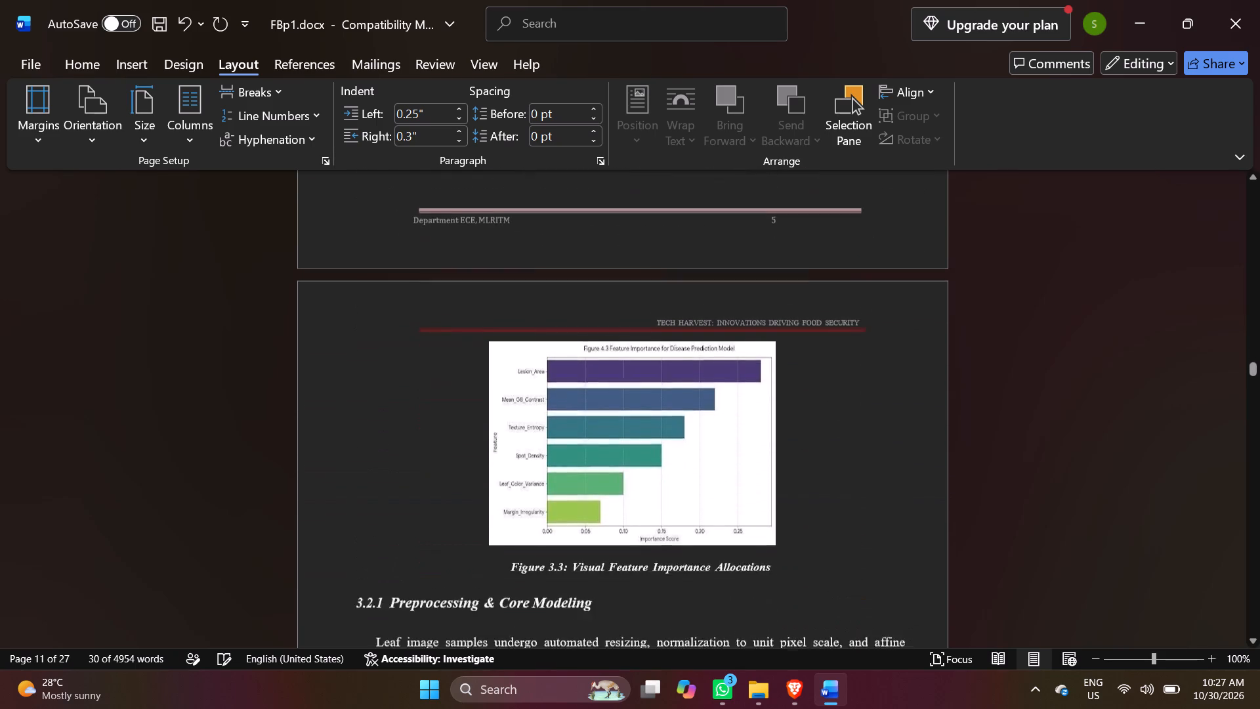
scroll(437, 411, "down", 5)
left_click_drag(387, 268, 394, 269)
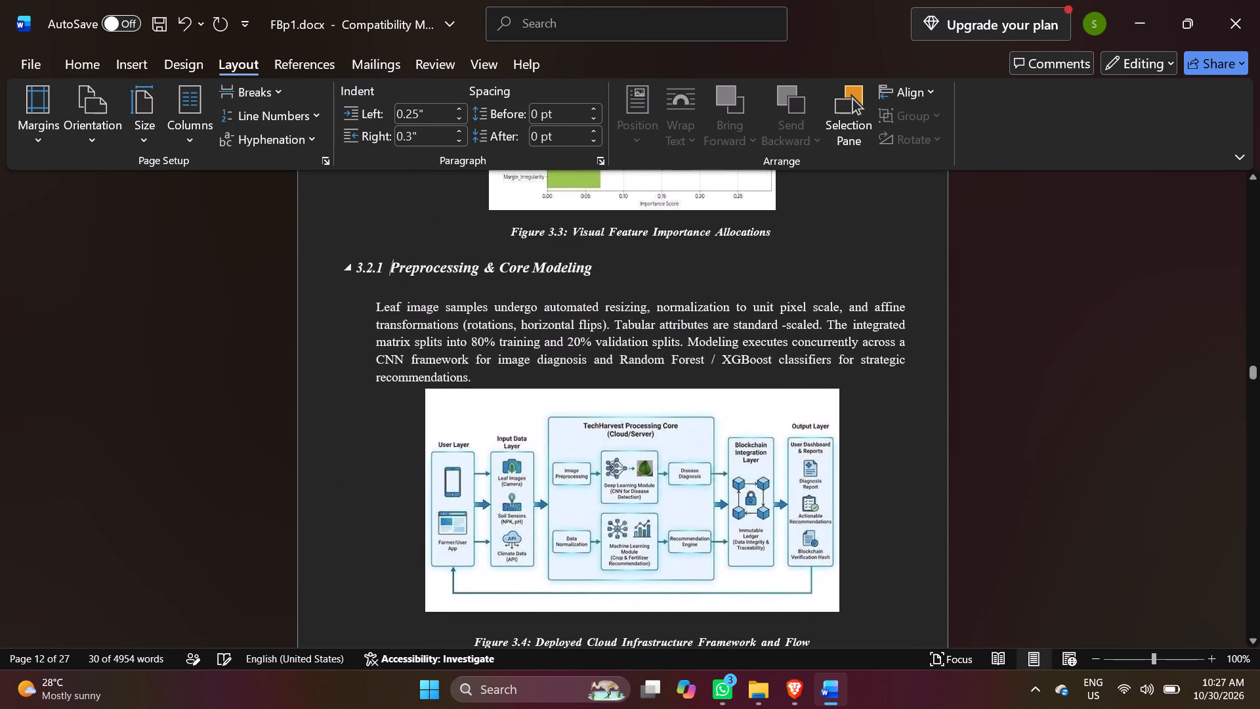
left_click_drag(394, 269, 600, 259)
left_click(344, 276)
left_click_drag(360, 267, 356, 274)
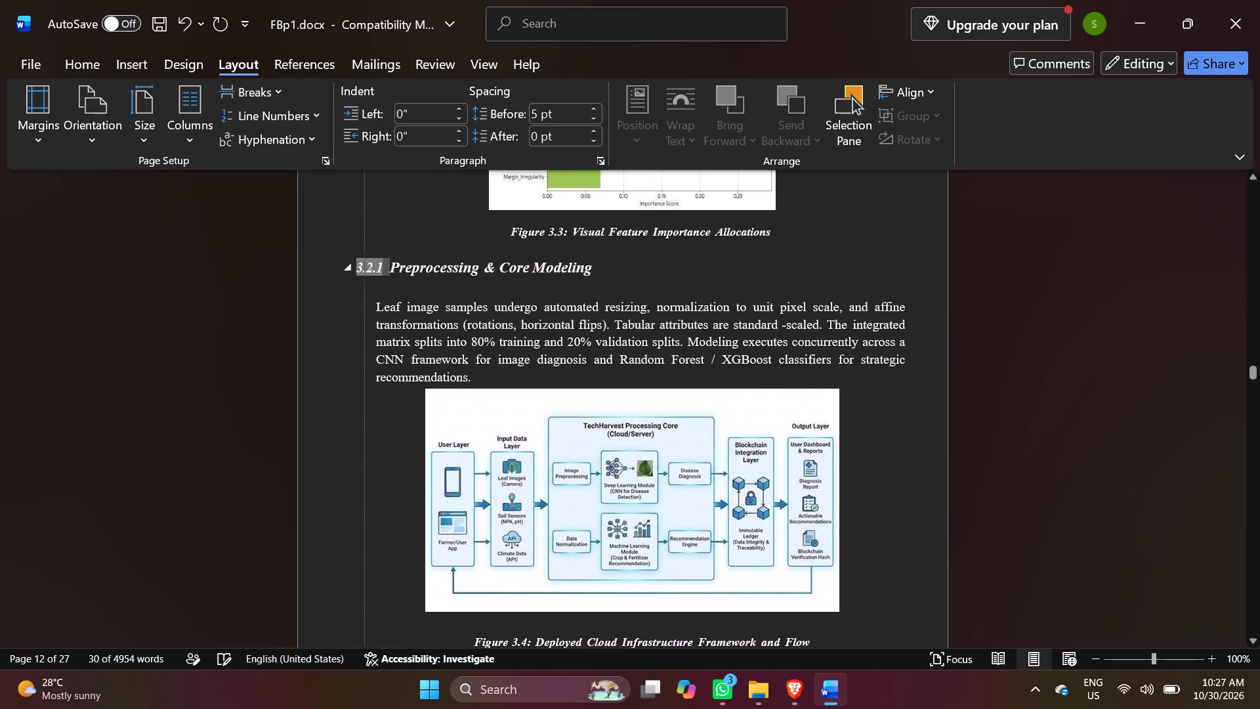
left_click_drag(356, 274, 355, 274)
left_click_drag(373, 309, 486, 378)
left_click(459, 350)
left_click_drag(491, 378, 426, 360)
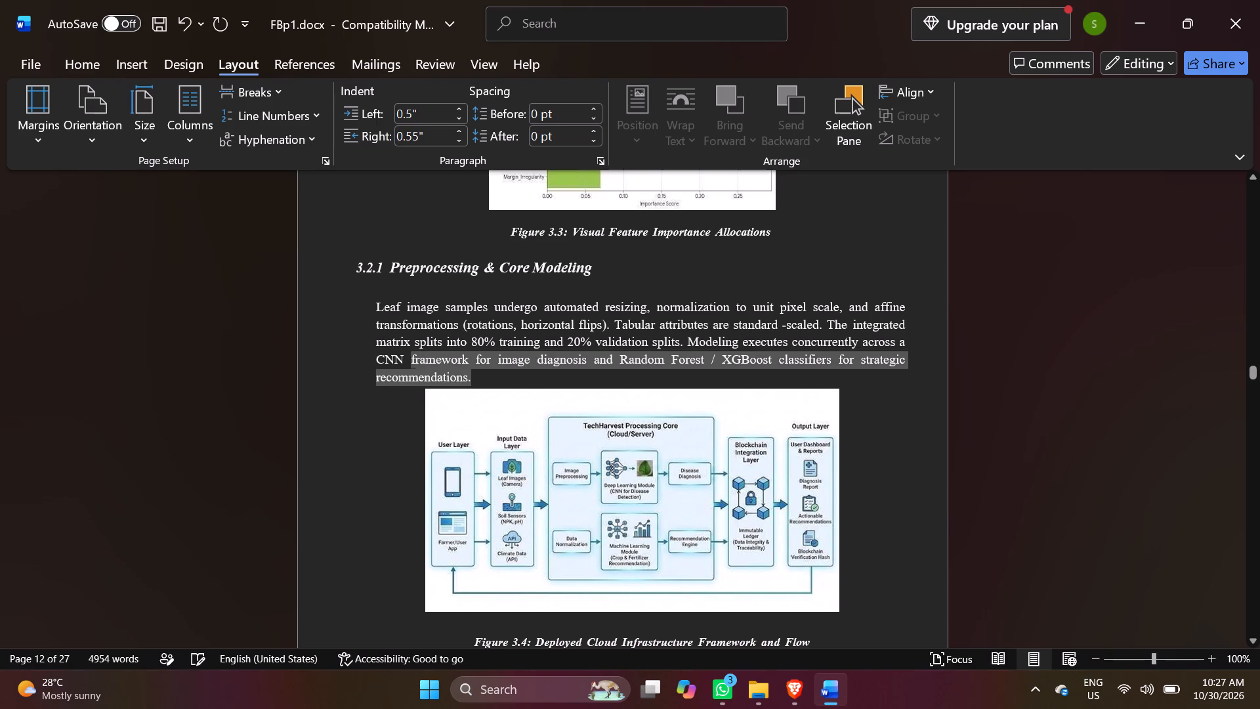
left_click_drag(426, 360, 387, 310)
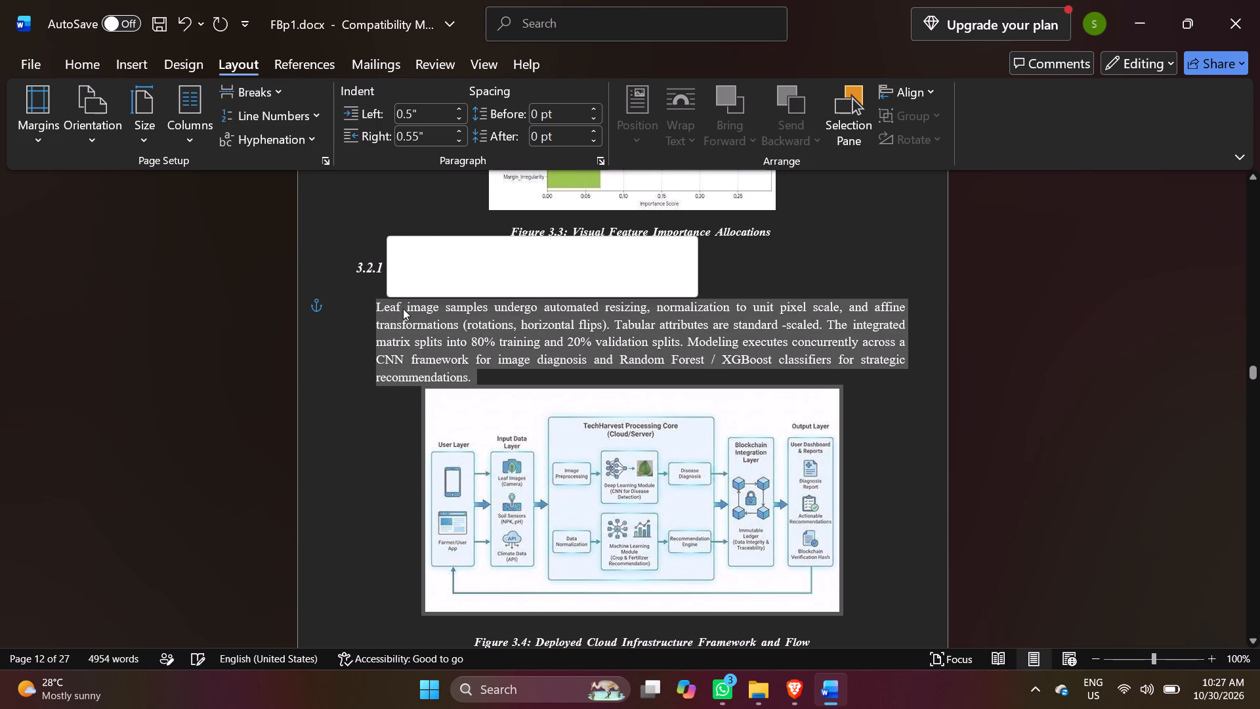
left_click(457, 330)
Examine the layout and indents from Figure 3.3 through Chapter 4 Project Objectives to the start of Chapter 6 Proposed Technologies.
scroll(588, 271, "up", 8)
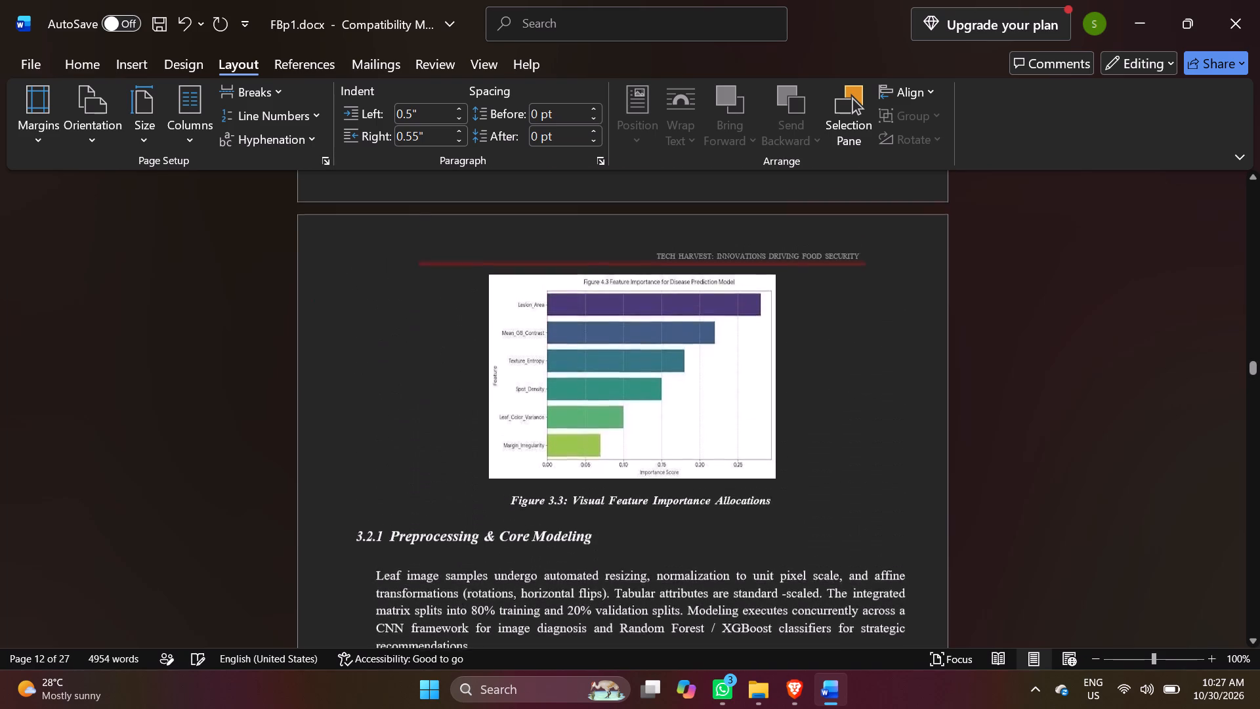
scroll(591, 271, "up", 2)
scroll(592, 272, "down", 20)
scroll(592, 272, "down", 8)
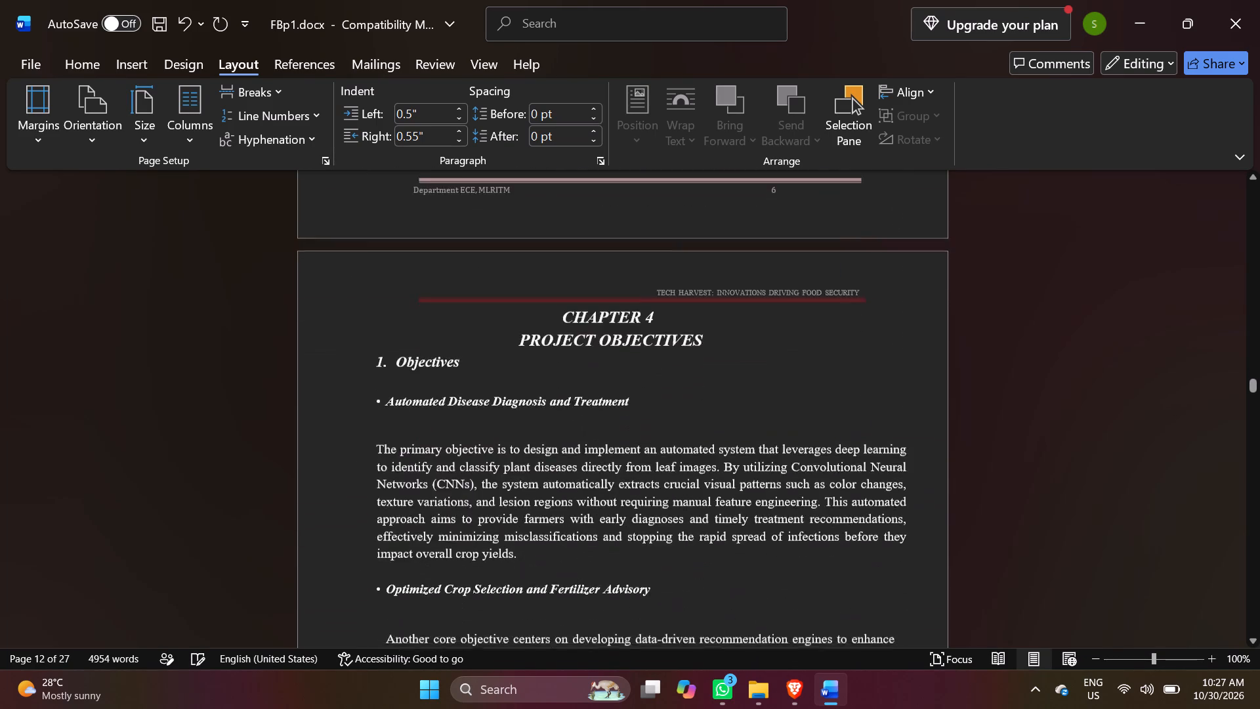
scroll(597, 335, "up", 5)
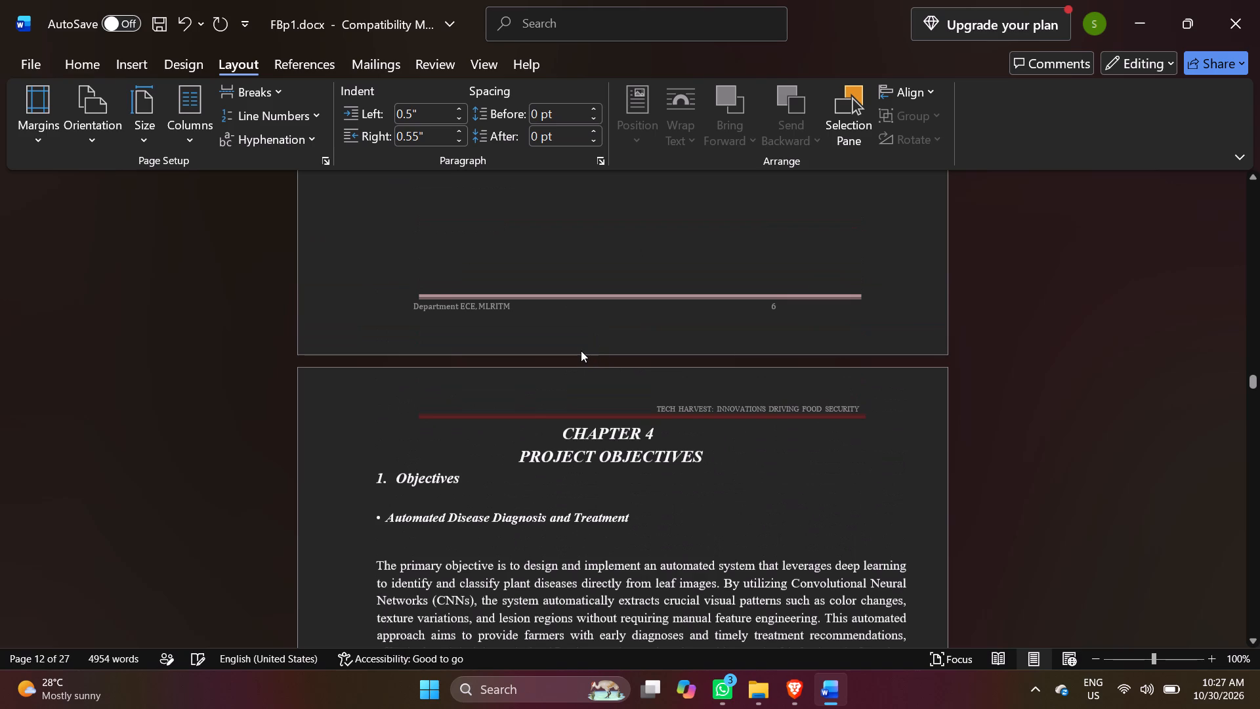
scroll(581, 351, "down", 8)
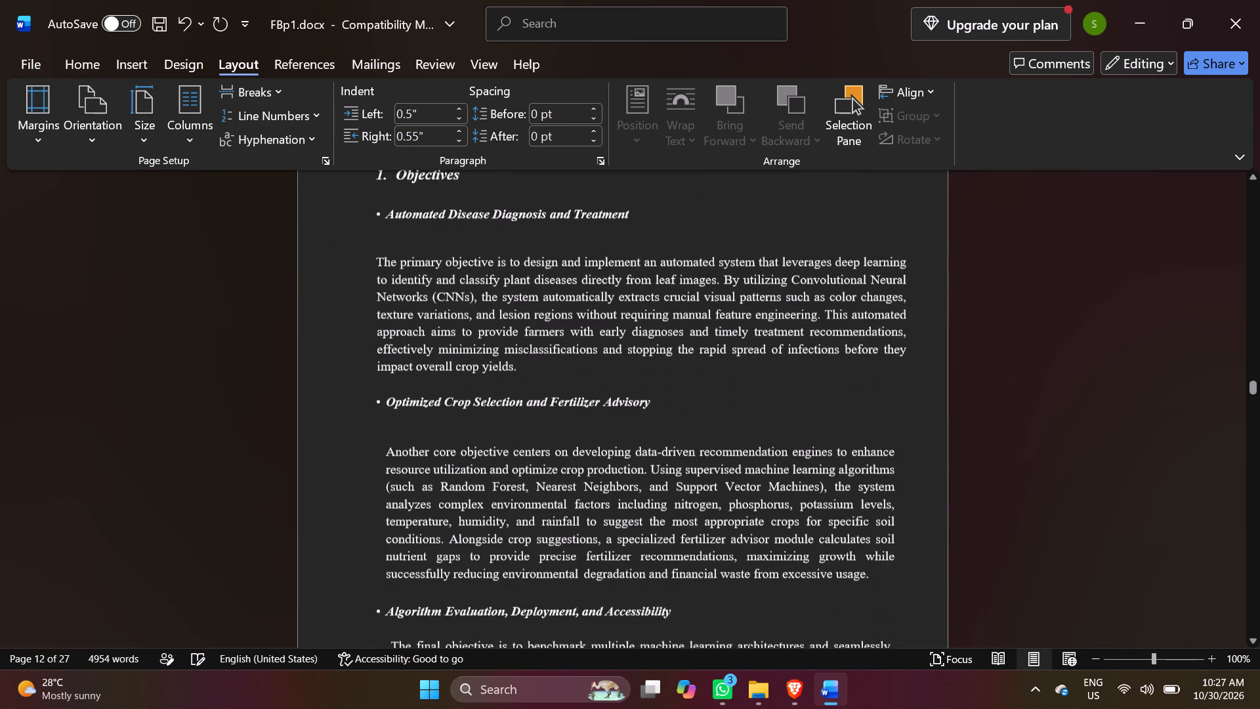
scroll(578, 358, "down", 2)
scroll(578, 358, "up", 4)
scroll(578, 358, "down", 9)
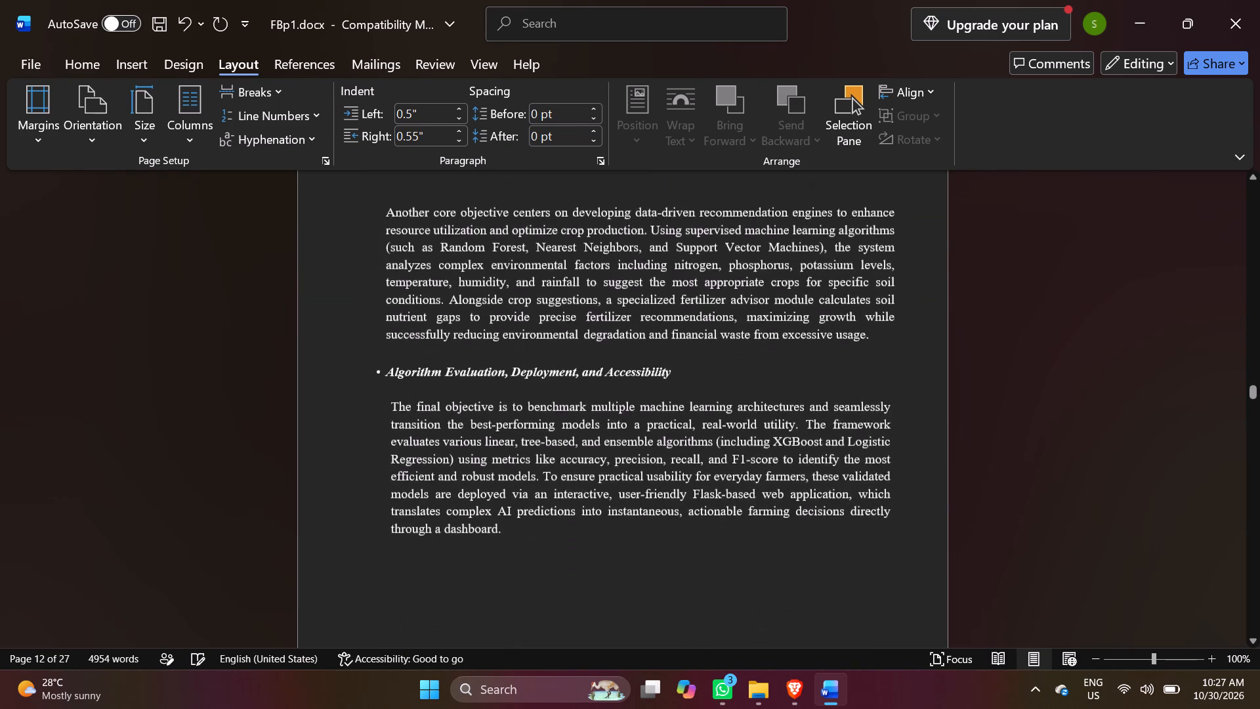
scroll(578, 358, "down", 20)
scroll(578, 358, "down", 6)
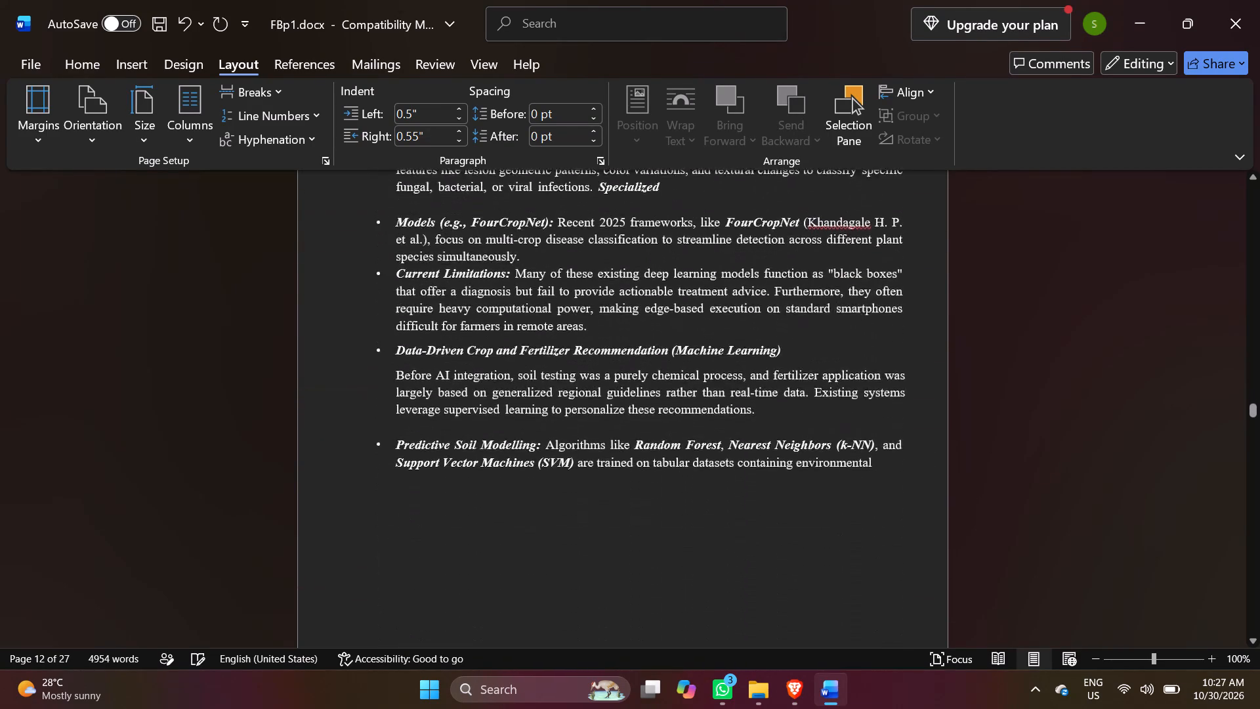
scroll(578, 358, "up", 4)
scroll(822, 274, "down", 3)
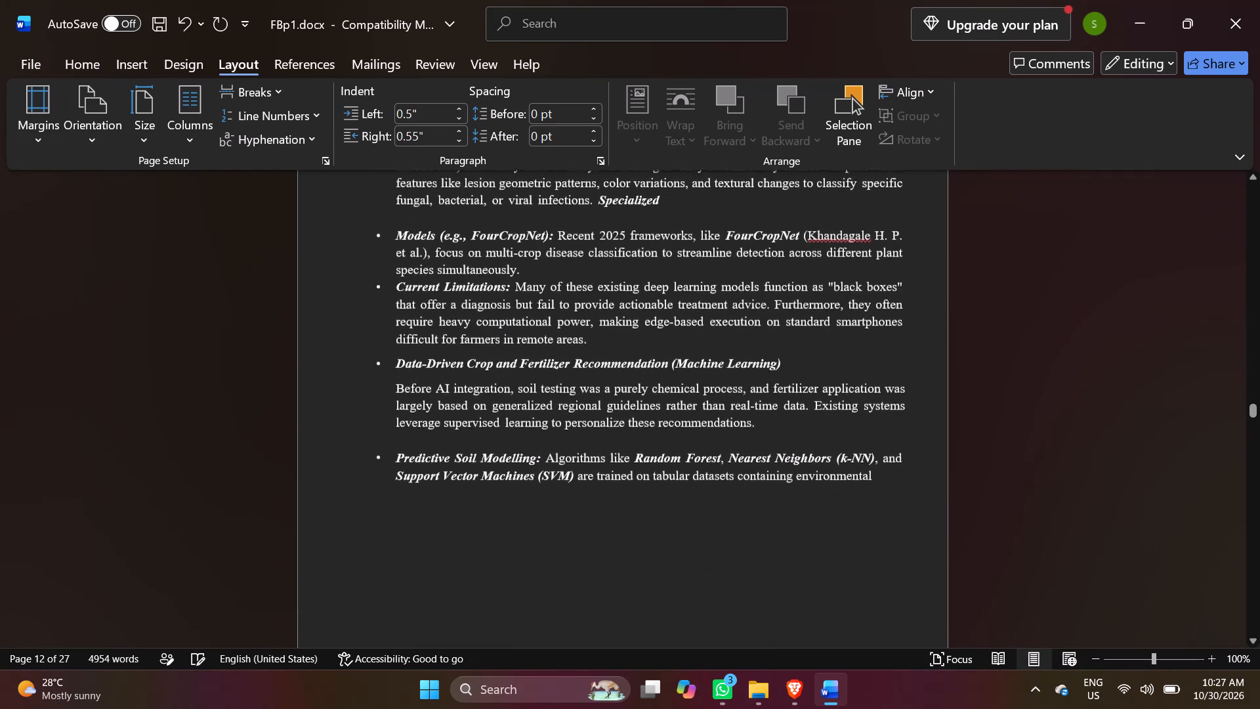
scroll(806, 301, "down", 13)
scroll(732, 391, "down", 20)
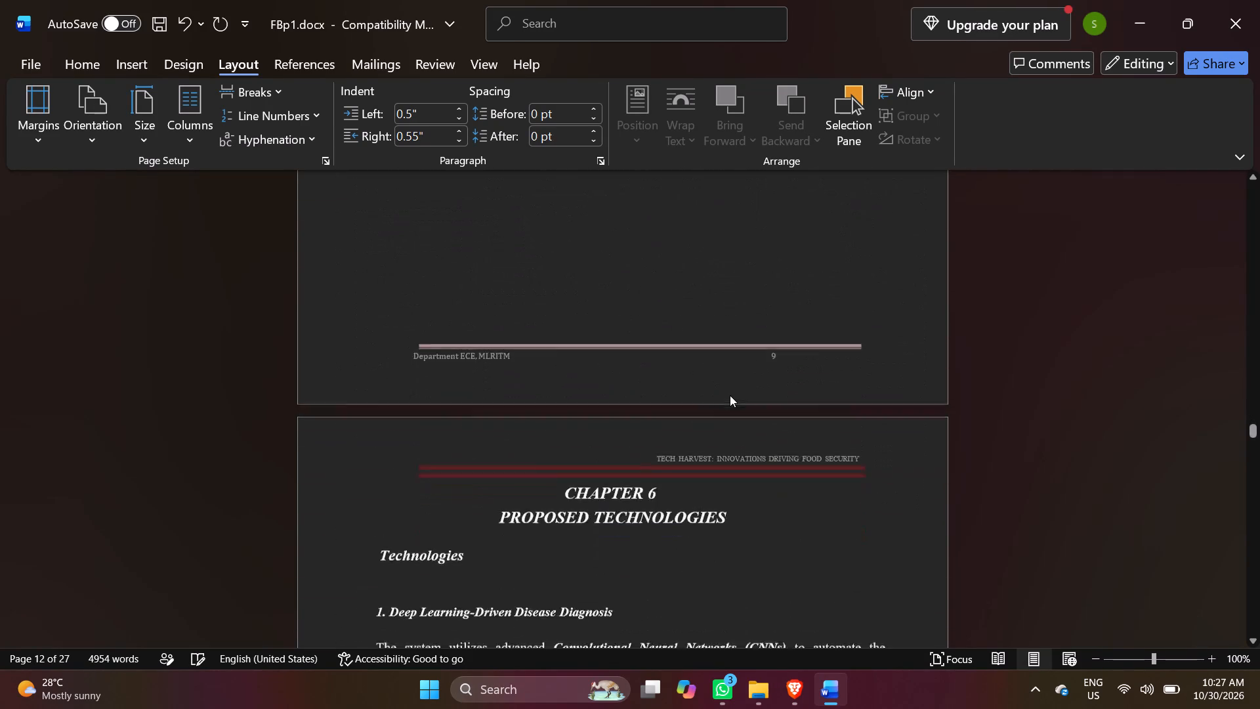
scroll(730, 395, "down", 3)
scroll(730, 397, "up", 20)
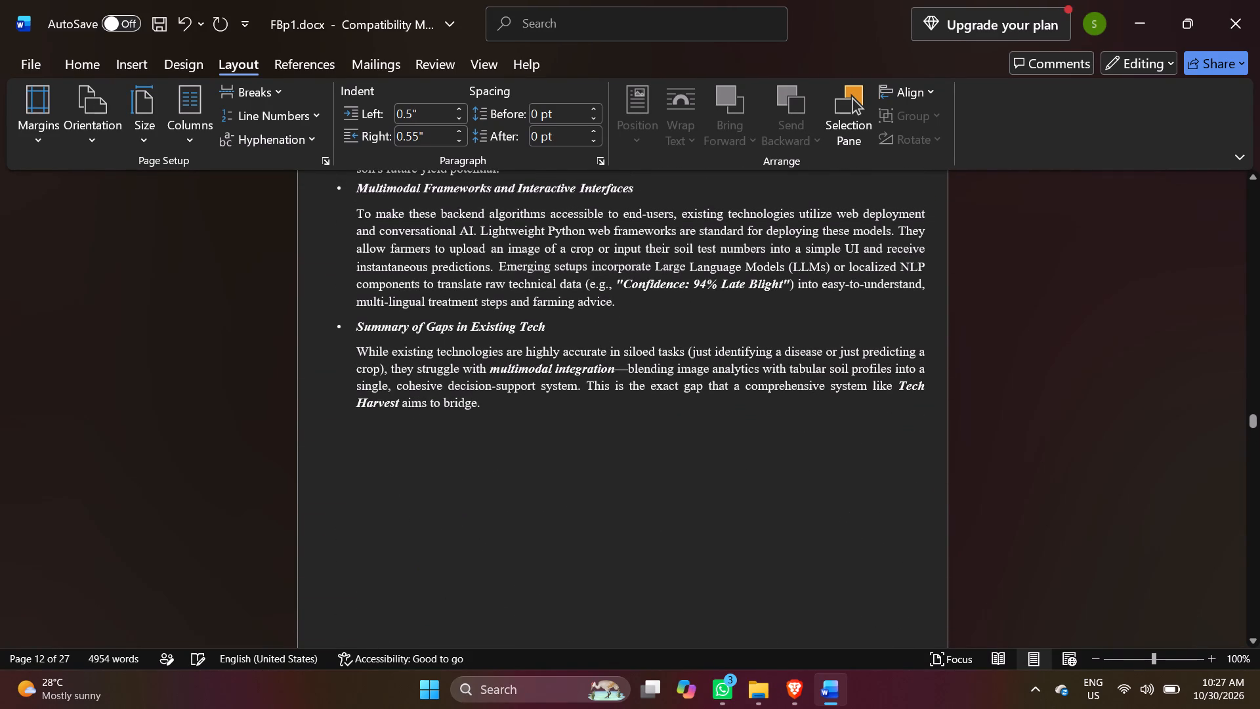
left_click_drag(500, 416, 499, 415)
Check the indents of the Chapter 5 text from "These include macronutrients" through "Summary of Gaps in Existing Tech".
left_click_drag(499, 415, 416, 398)
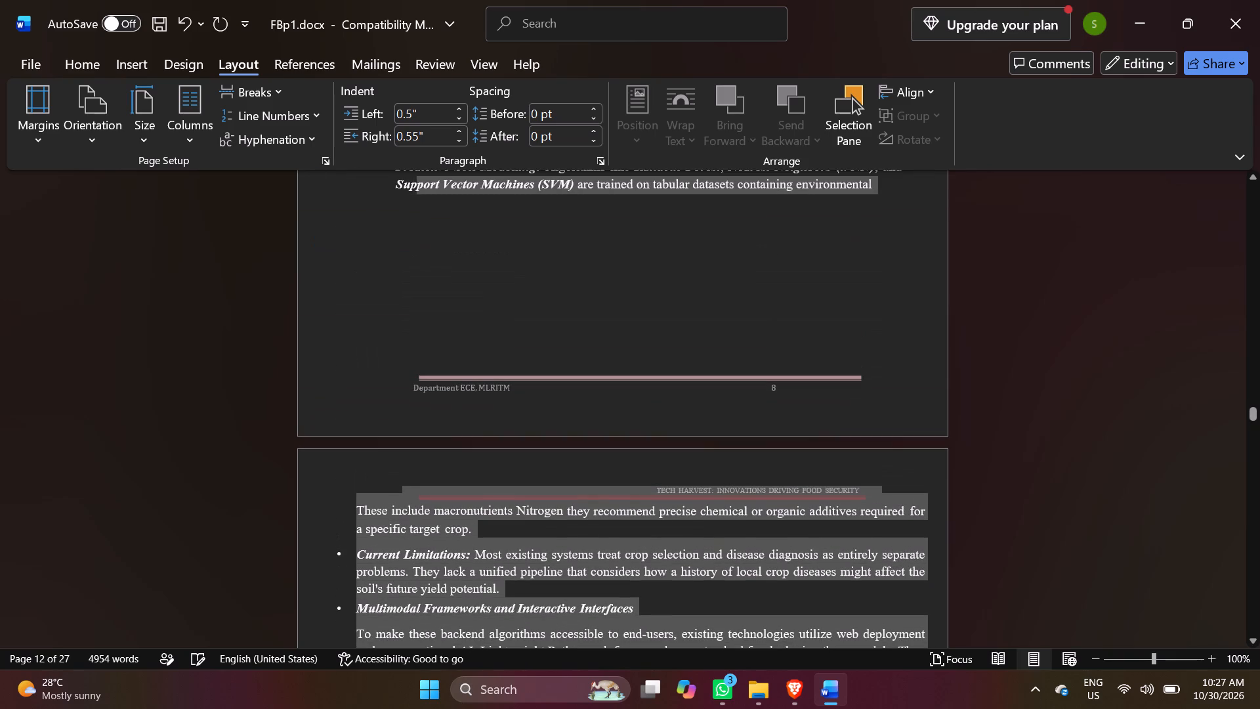
left_click_drag(416, 398, 348, 514)
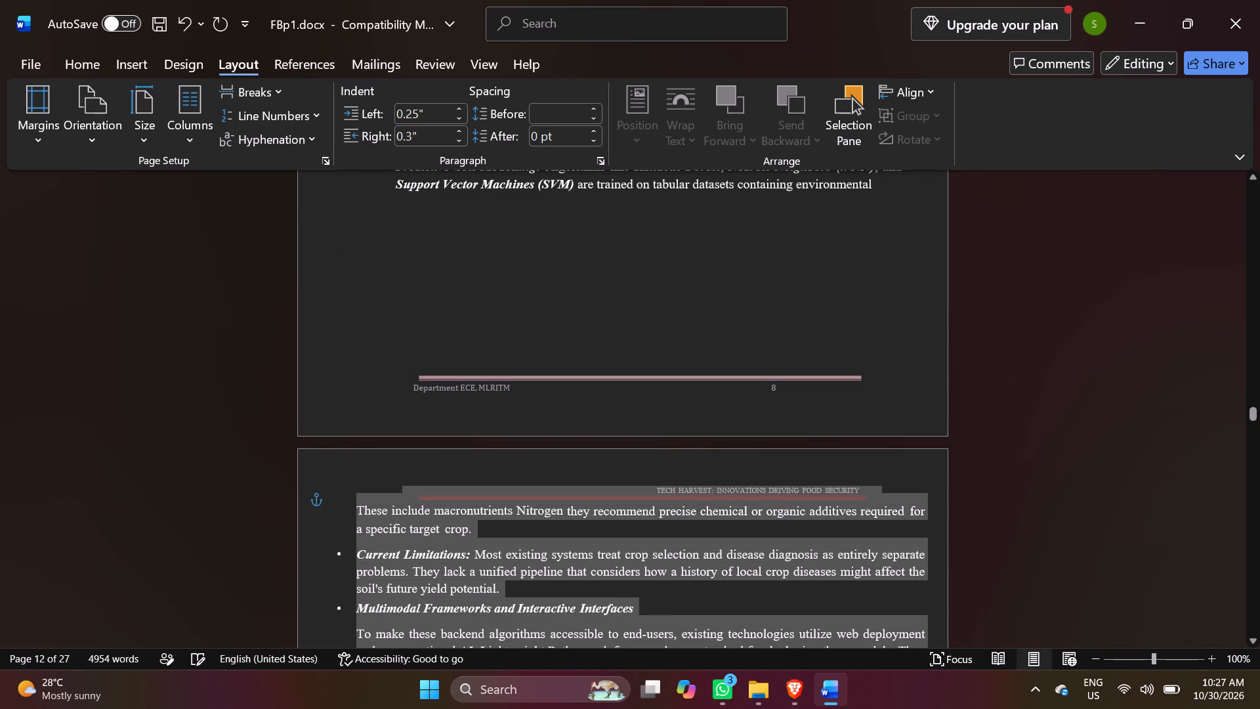
left_click(467, 459)
Set Chapter 6 sections 1 to 4, from "Deep Learning-Driven Disease Diagnosis" through "Precision Fertilizer Advisory", to a 0.25" left and 0.3" right indent.
scroll(467, 460, "down", 18)
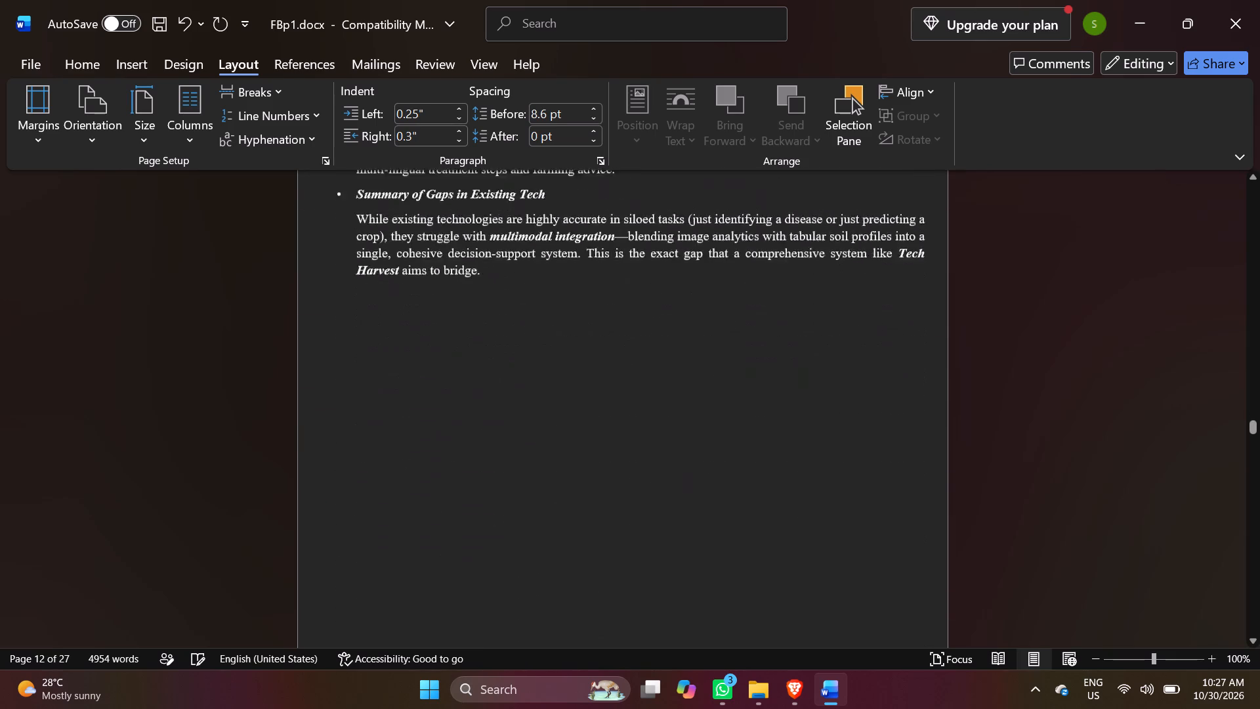
scroll(463, 468, "down", 12)
left_click_drag(373, 398, 503, 574)
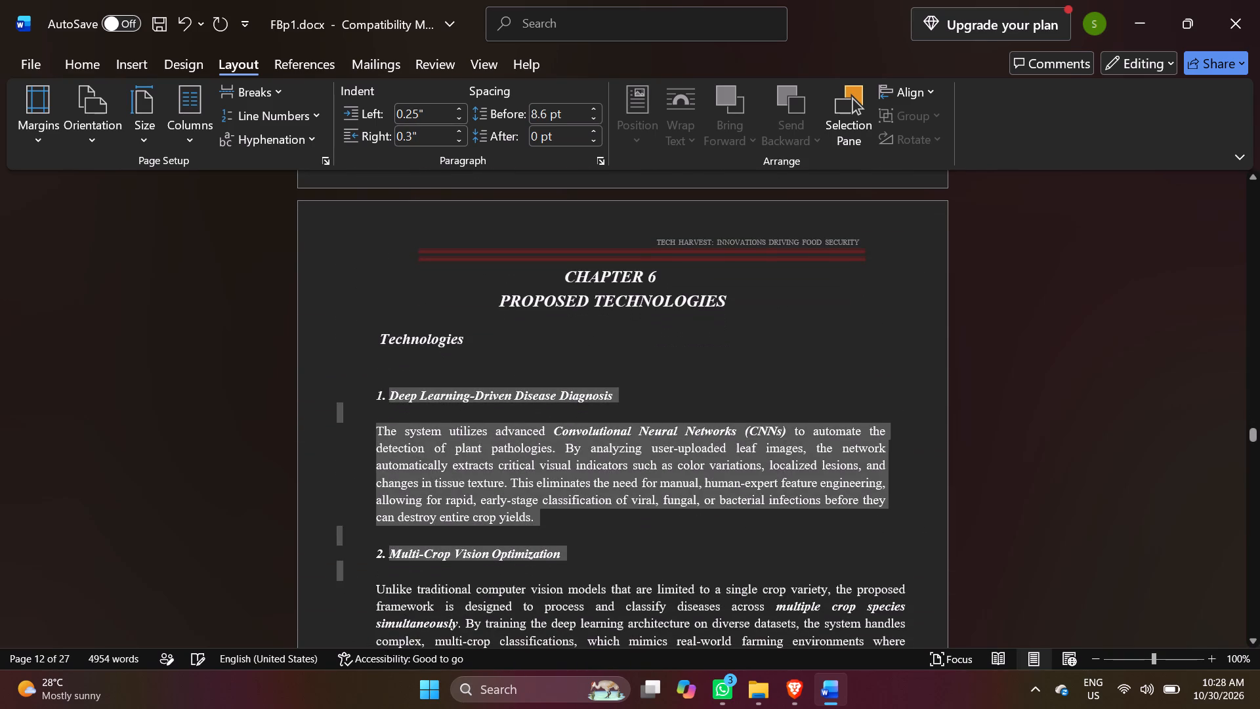
left_click_drag(503, 574, 693, 405)
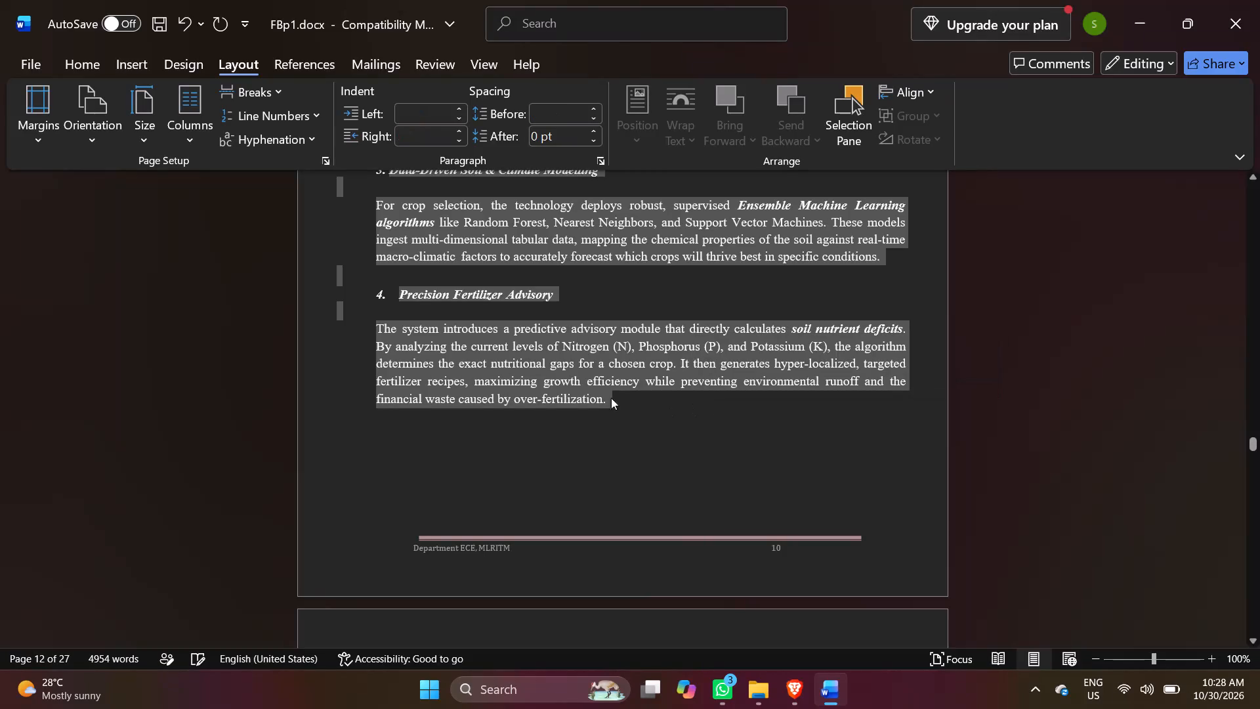
left_click(410, 101)
left_click(415, 112)
type("0.")
type("253")
key("BackSpace")
key("Return")
left_click(422, 137)
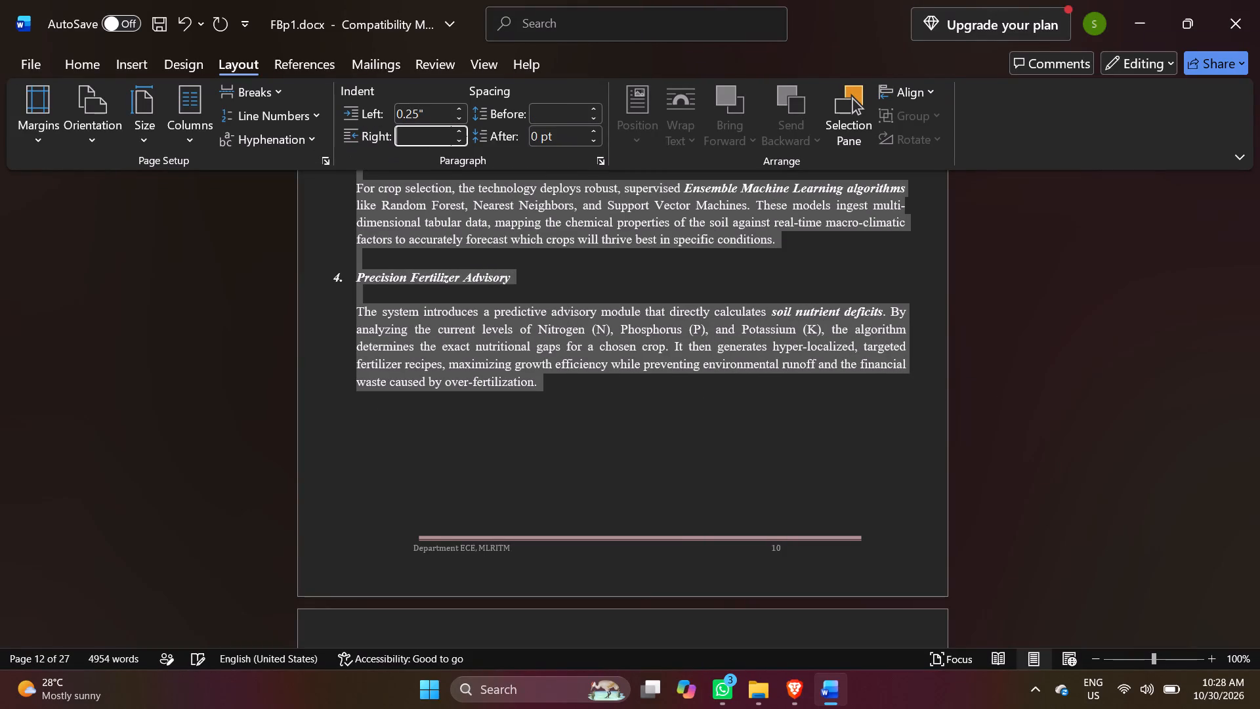
type("0.3")
key("Return")
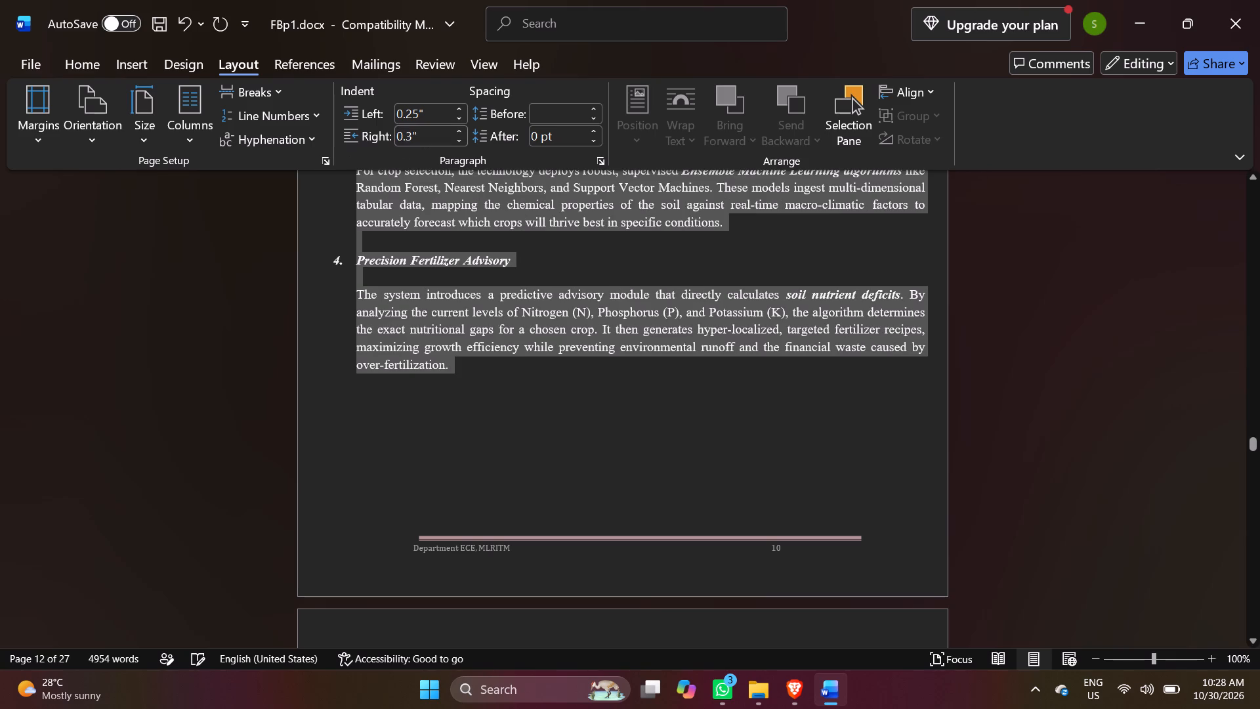
left_click(485, 360)
Remove the Chapter 6 "Technologies" heading's leading indentation and the extra gap above it, keeping it on its own line with three leading spaces.
scroll(485, 360, "up", 16)
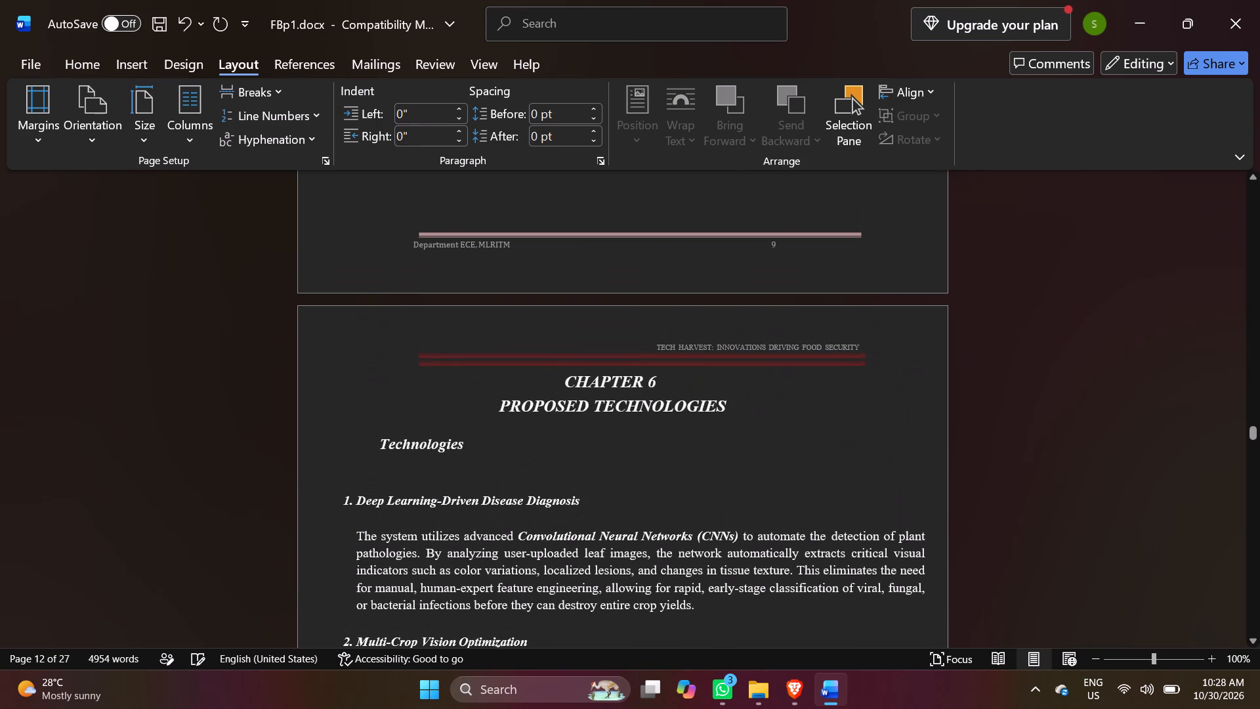
left_click(384, 443)
key("BackSpace")
key("BackSpace")
key("BackSpace")
key("BackSpace")
key("BackSpace")
key("BackSpace")
key("BackSpace")
key("BackSpace")
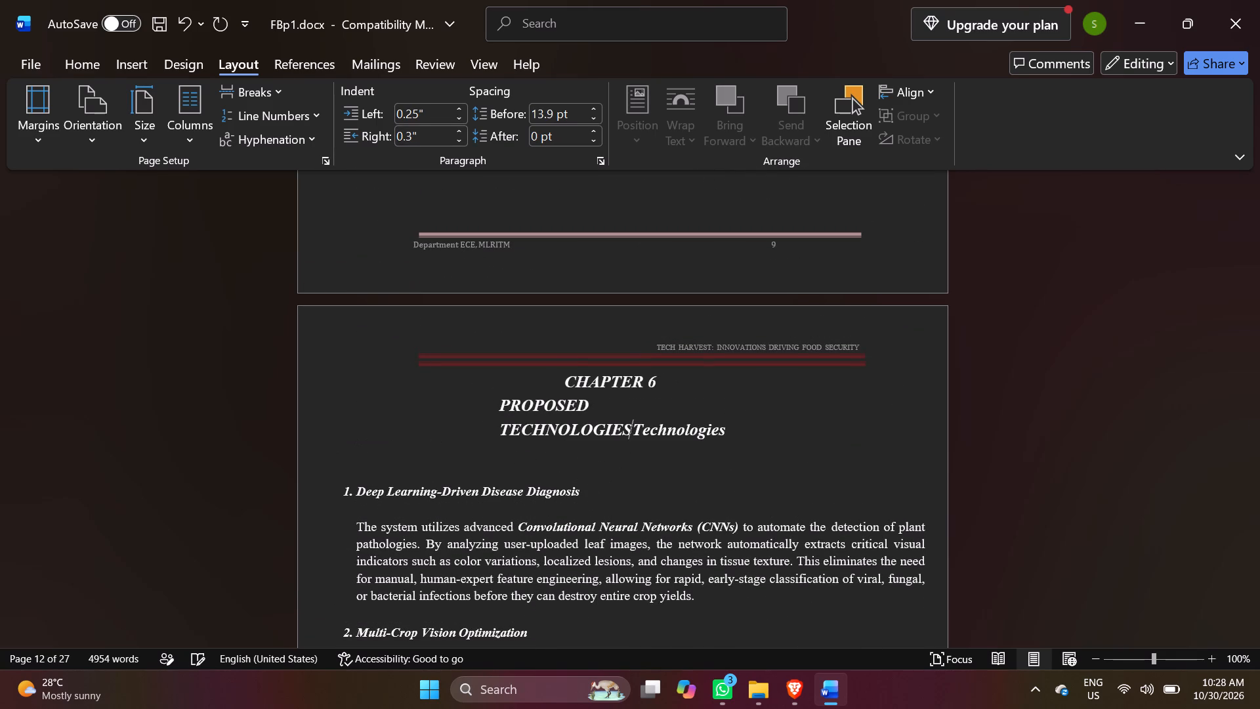
key("Return")
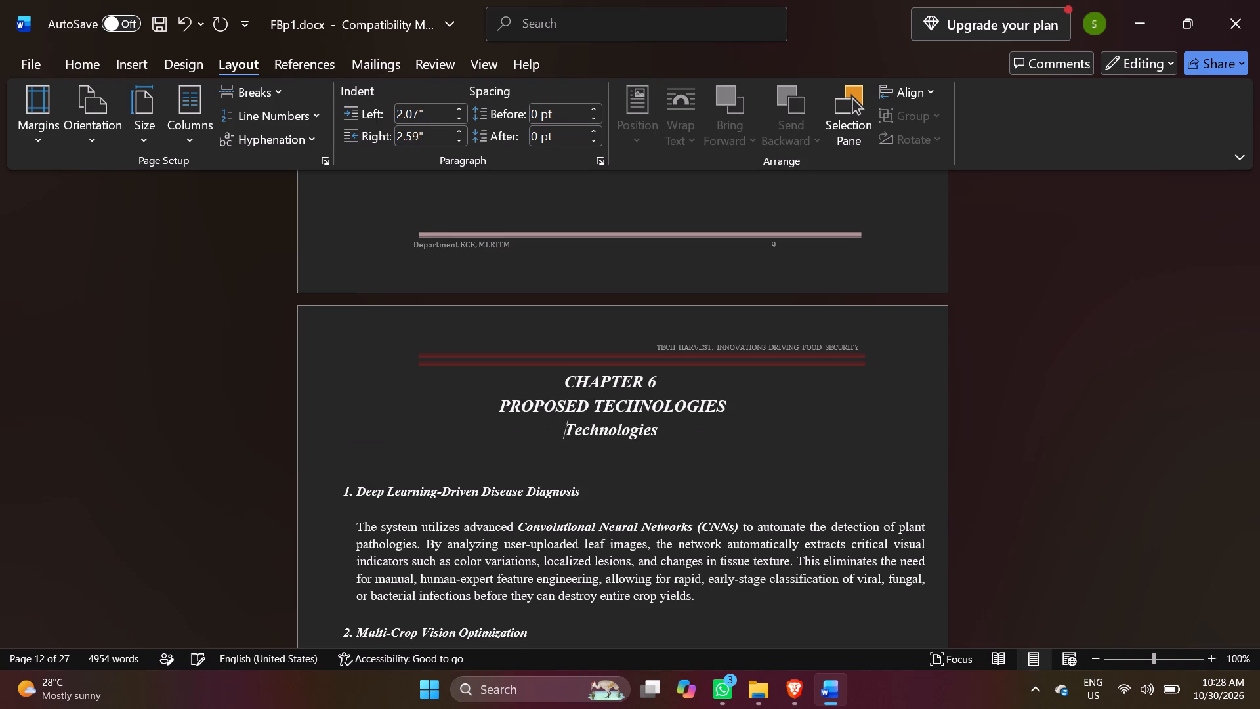
key("BackSpace")
key("space")
key("space")
key("space")
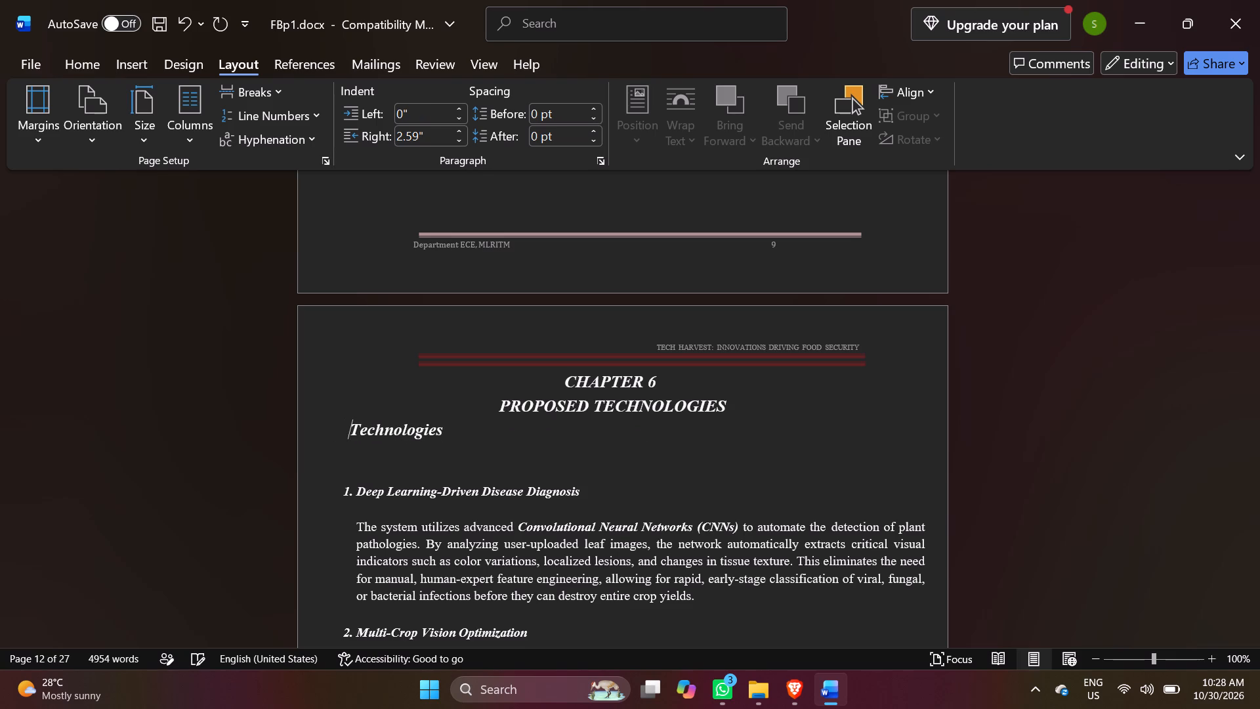
Delete one blank line between the "Technologies" heading and "1. Deep Learning-Driven Disease Diagnosis".
key("Down")
key("BackSpace")
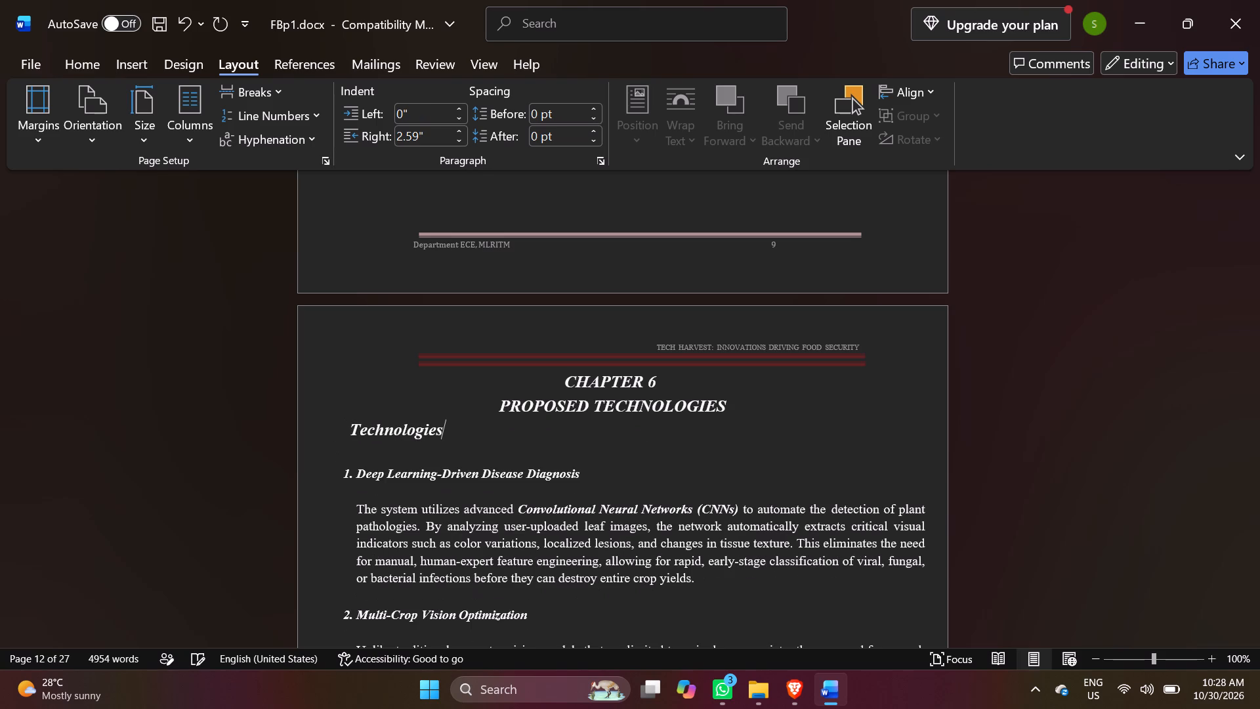
left_click_drag(350, 435, 377, 434)
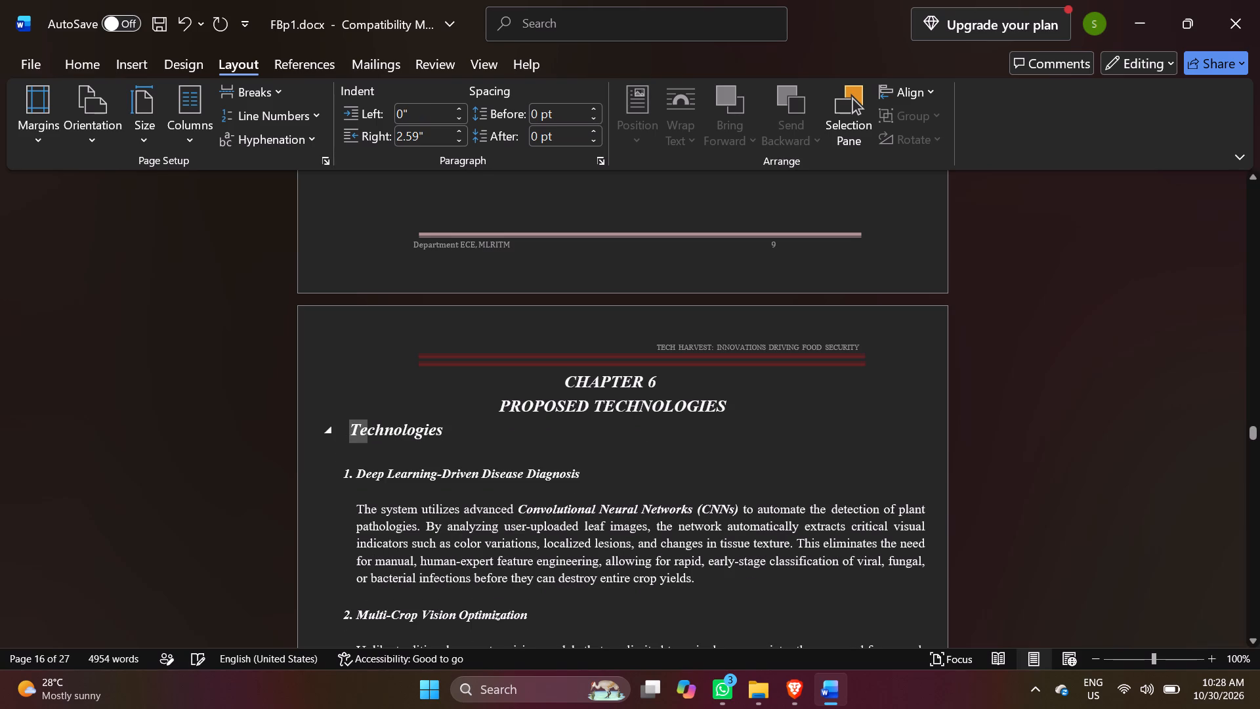
left_click_drag(377, 434, 453, 436)
left_click(445, 453)
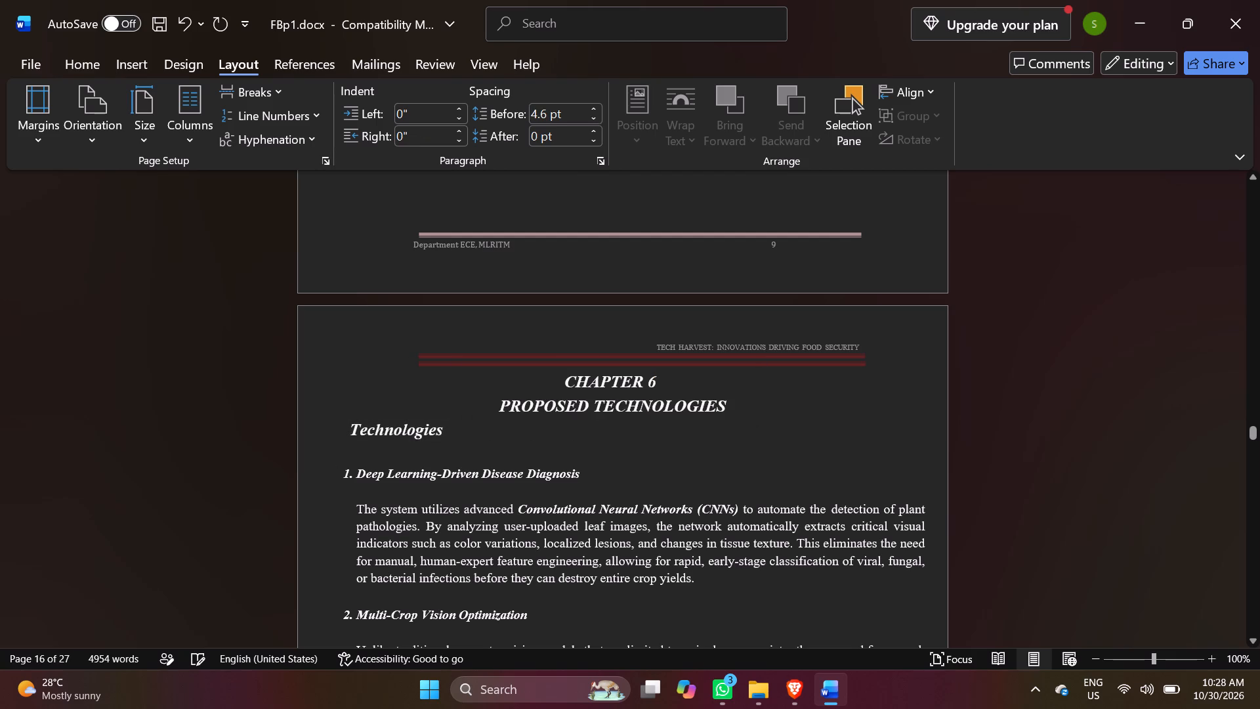
Examine the indents, bullets and spacing throughout Chapter 5 Existing Technologies.
scroll(420, 529, "up", 14)
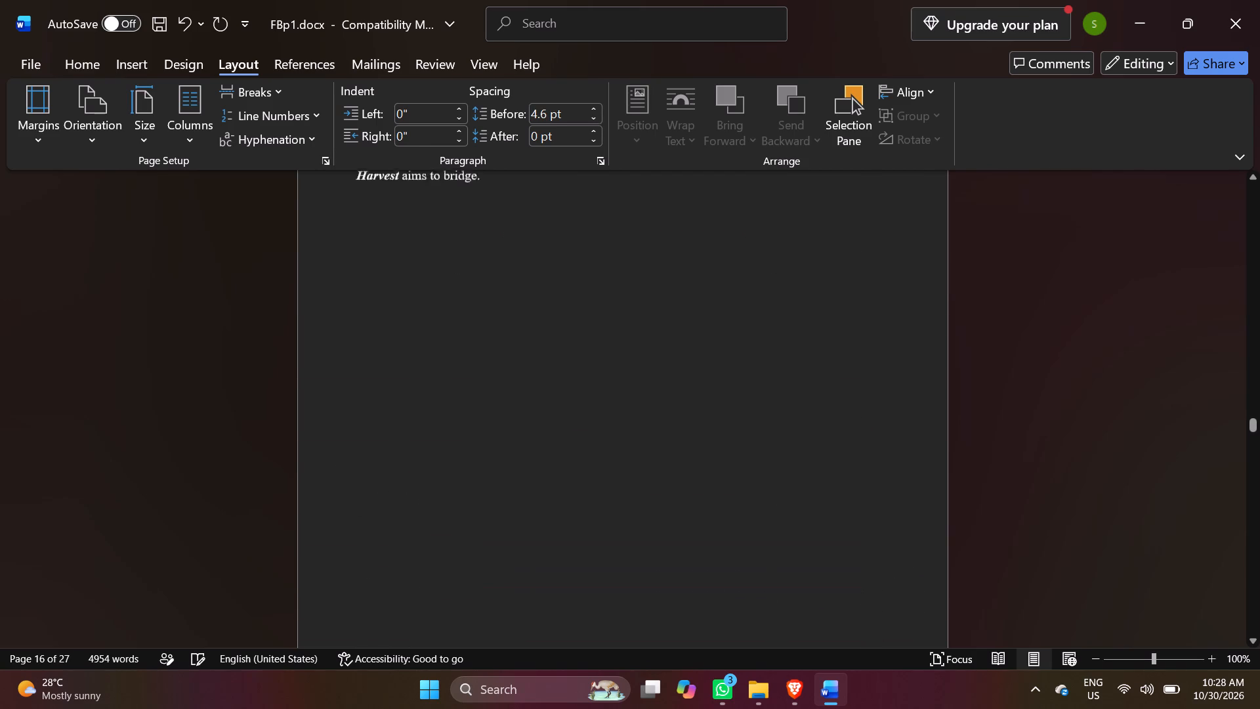
scroll(420, 529, "up", 18)
scroll(422, 530, "up", 3)
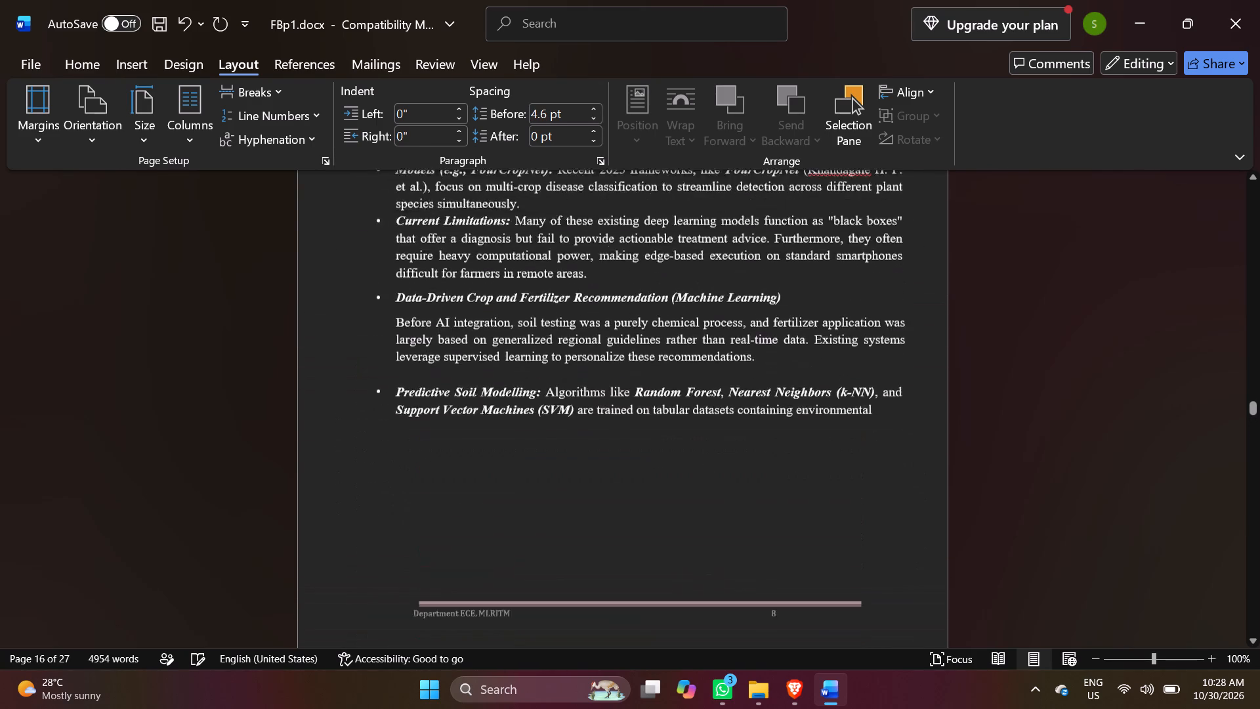
scroll(422, 530, "up", 8)
scroll(522, 549, "up", 5)
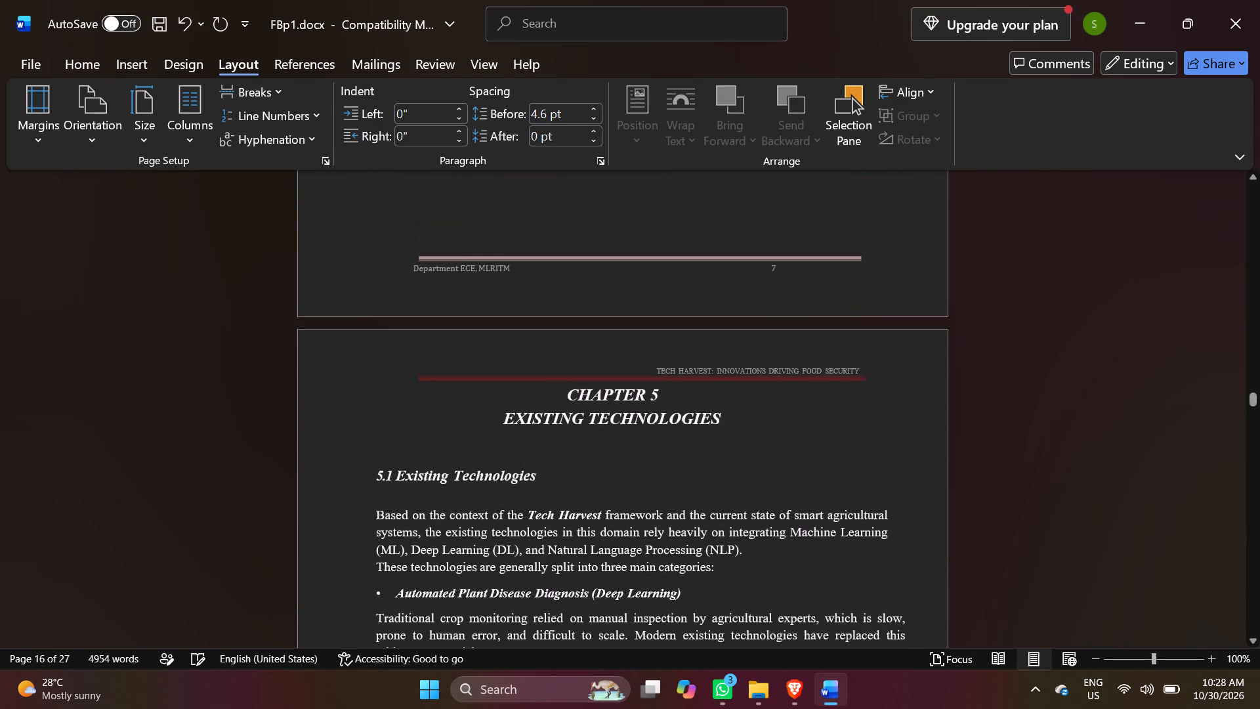
scroll(524, 557, "down", 3)
scroll(526, 563, "down", 18)
scroll(526, 565, "up", 7)
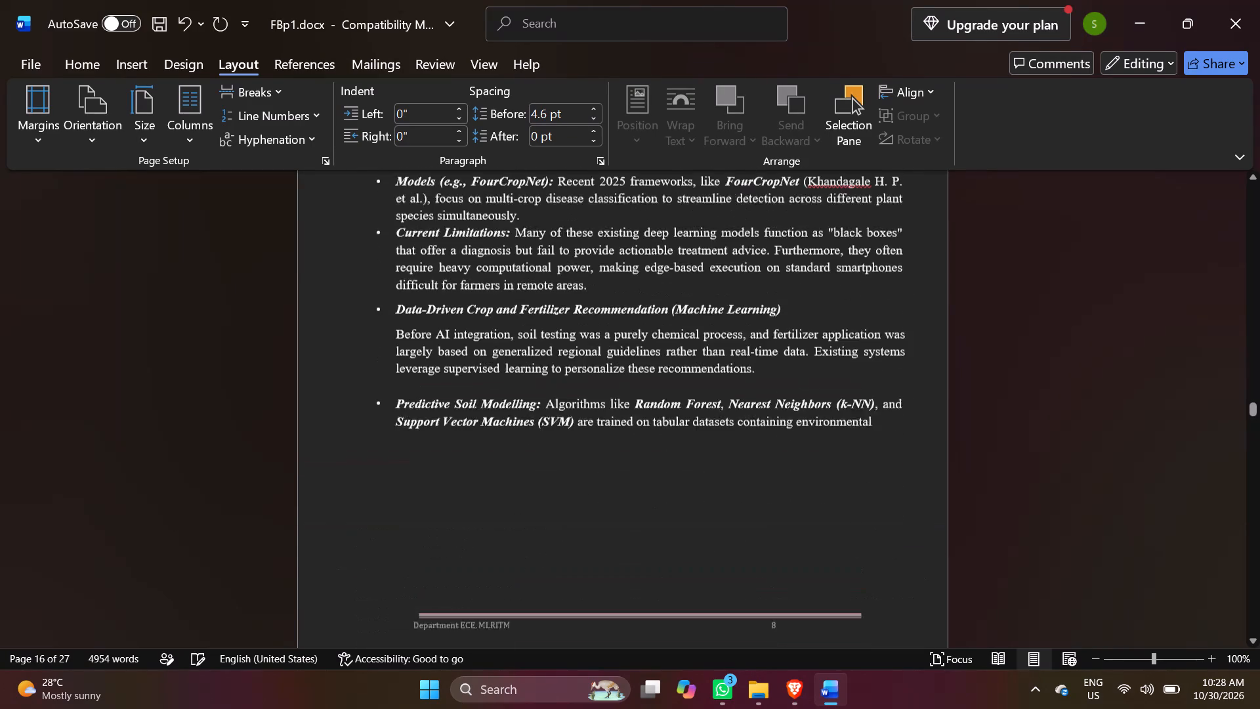
scroll(530, 567, "up", 7)
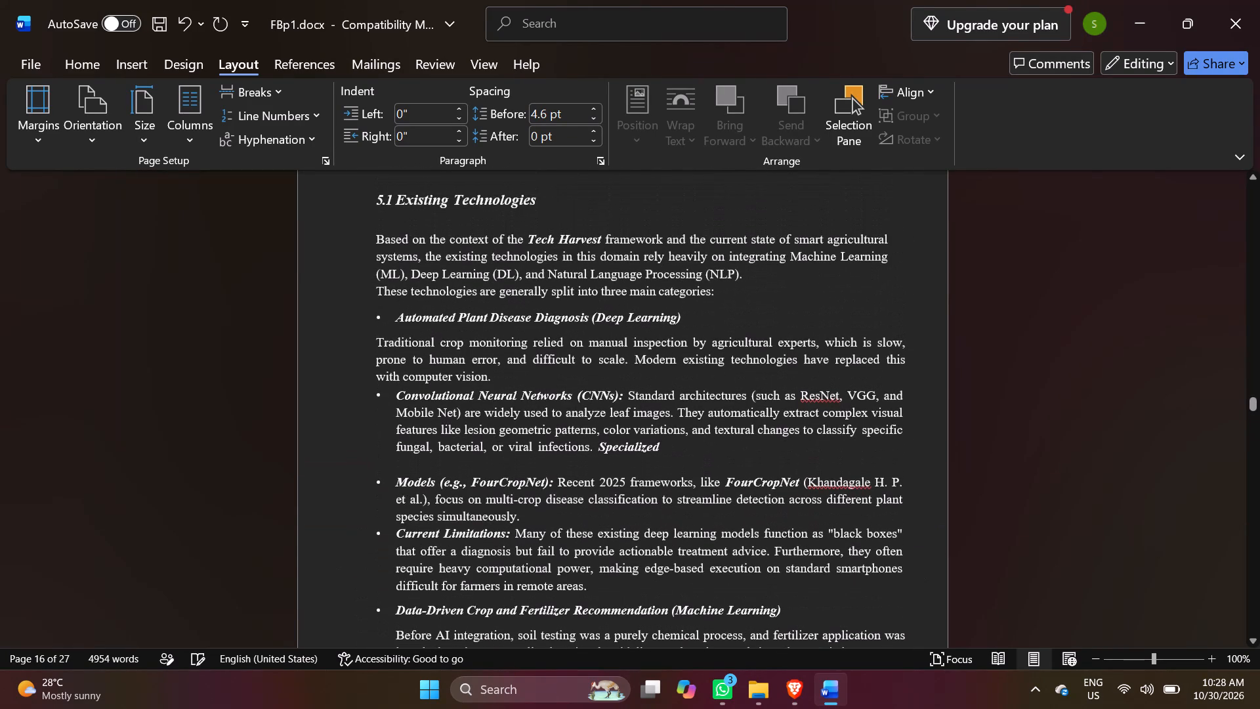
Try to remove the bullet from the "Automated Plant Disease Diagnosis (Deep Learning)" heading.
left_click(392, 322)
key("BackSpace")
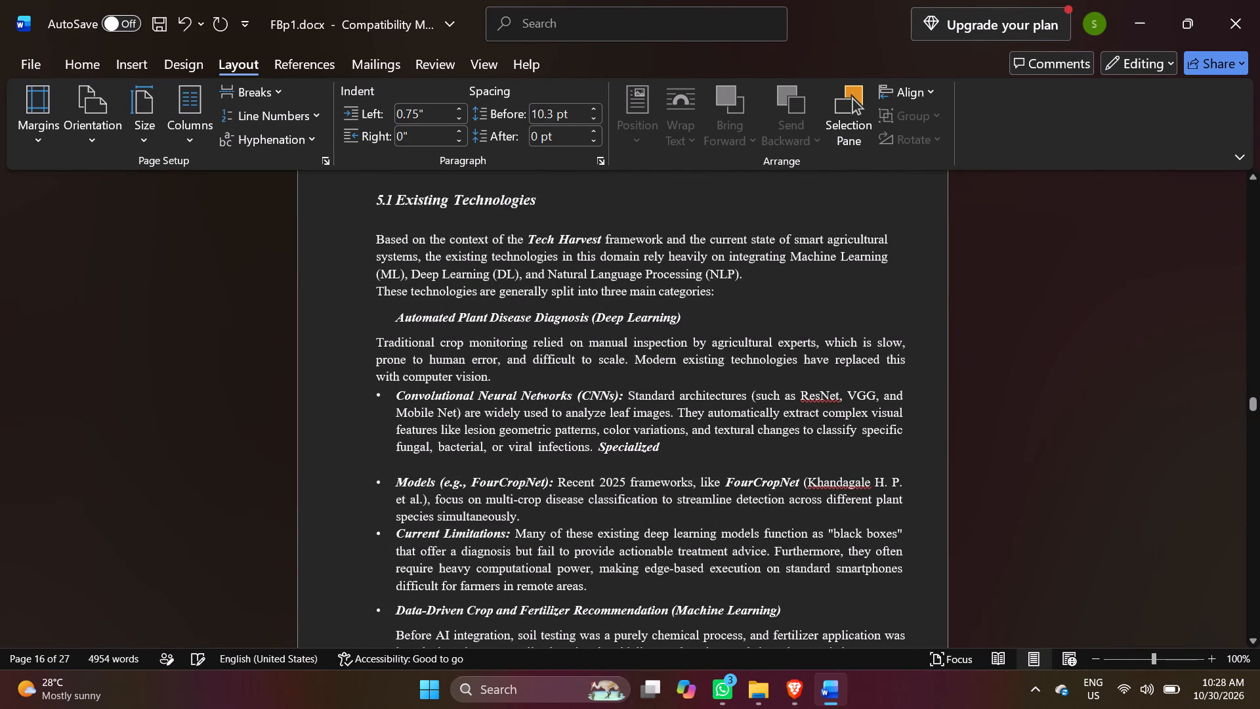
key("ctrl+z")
Examine the layout from Chapter 6 to Chapter 9 Result and check the indents of the 9.1 RESULT paragraph.
scroll(408, 377, "down", 20)
scroll(408, 377, "down", 1)
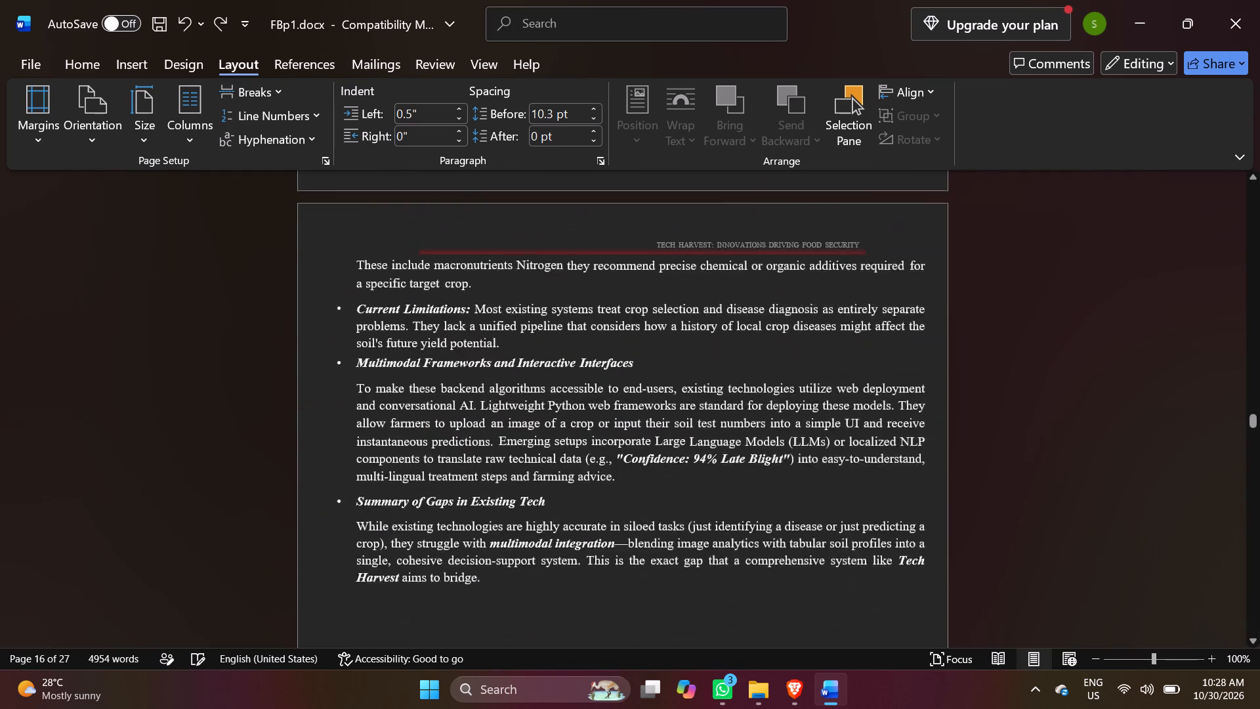
scroll(439, 447, "down", 20)
scroll(439, 447, "down", 20)
scroll(439, 447, "down", 3)
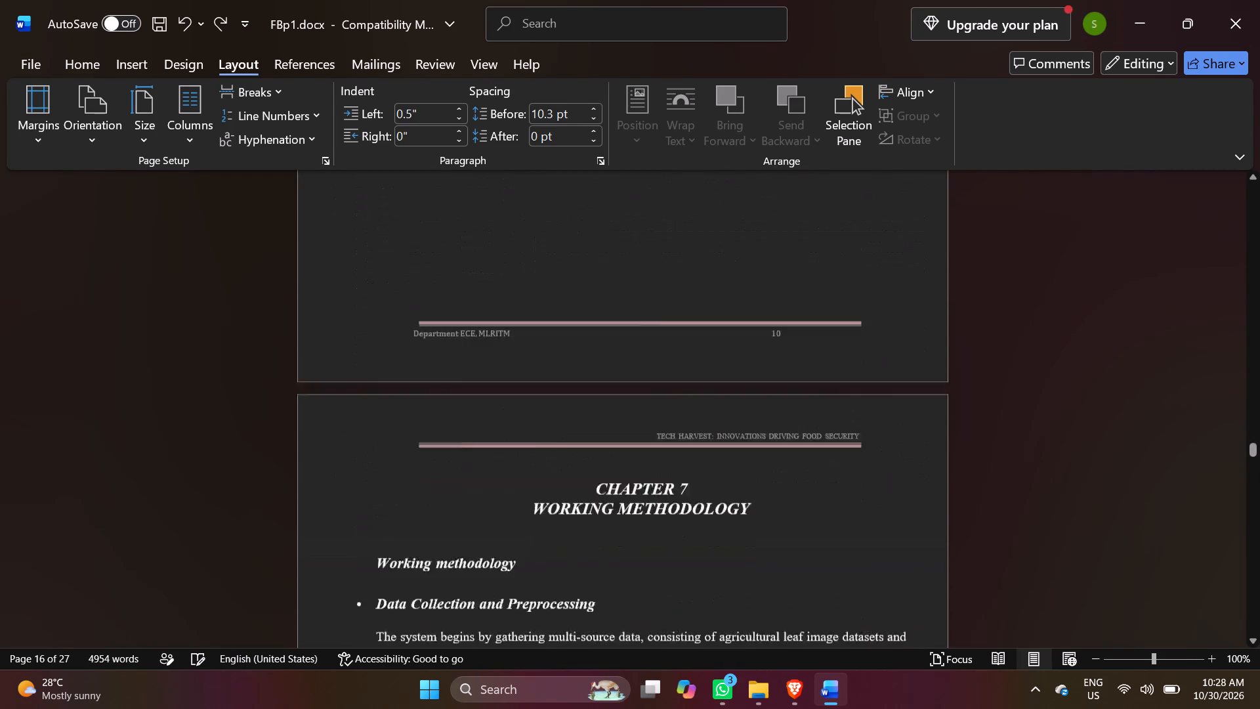
scroll(440, 447, "down", 12)
scroll(440, 447, "down", 16)
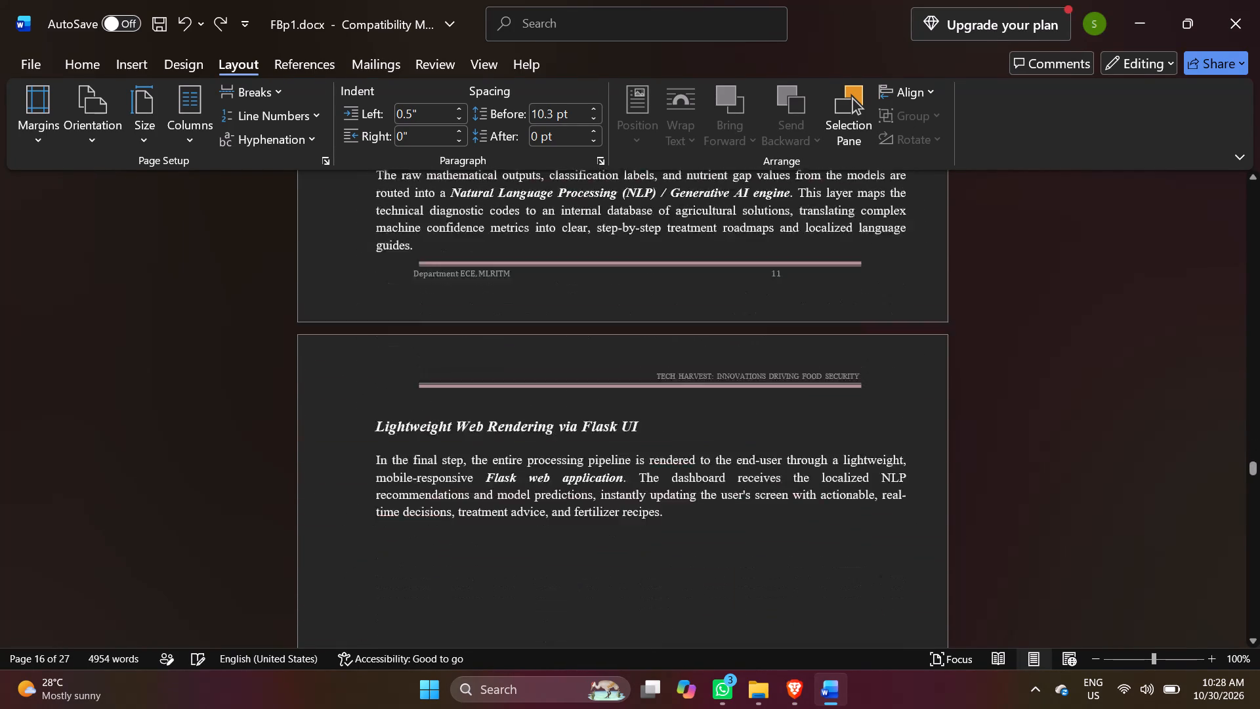
scroll(440, 451, "down", 1)
scroll(440, 452, "down", 20)
scroll(440, 452, "down", 8)
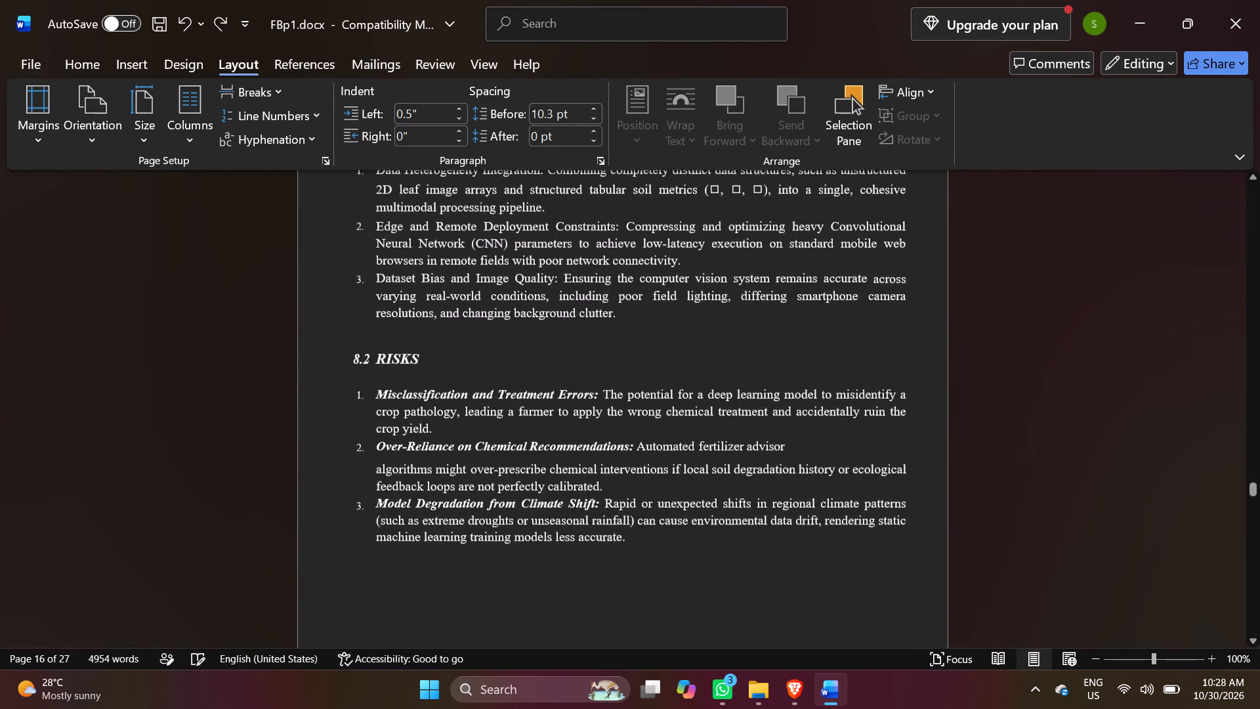
scroll(437, 461, "down", 16)
scroll(437, 461, "down", 17)
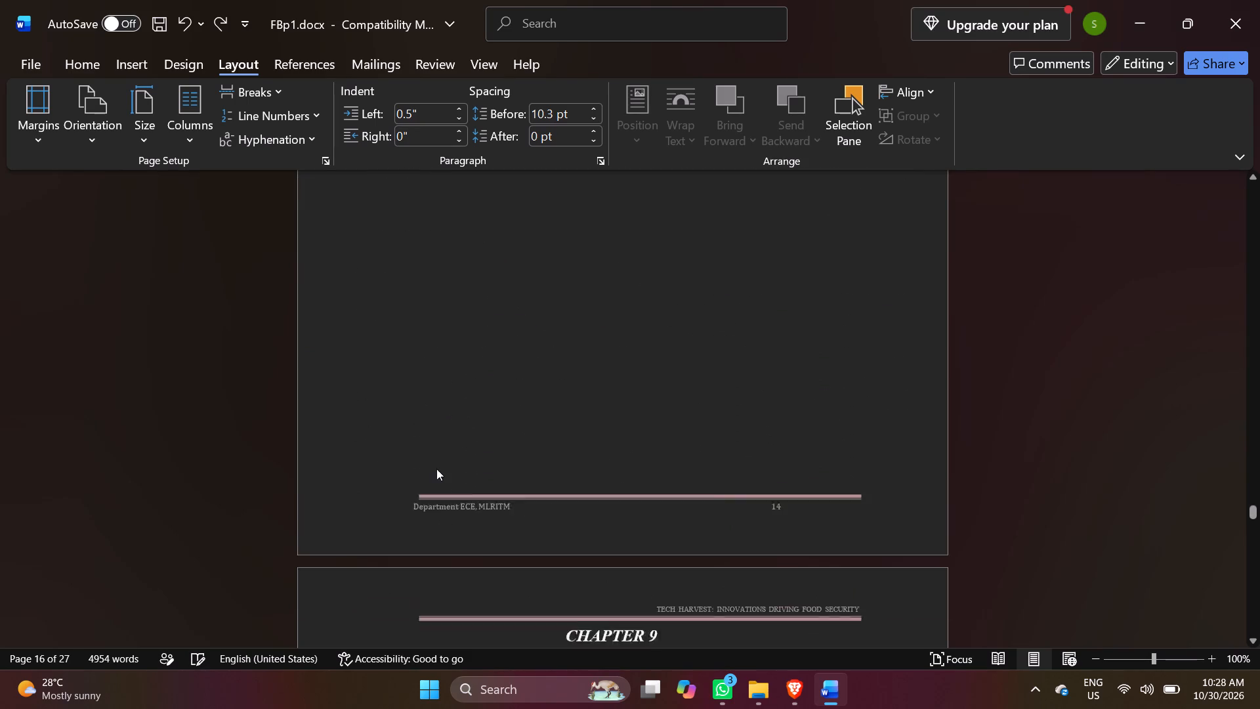
scroll(436, 469, "down", 12)
scroll(437, 470, "up", 4)
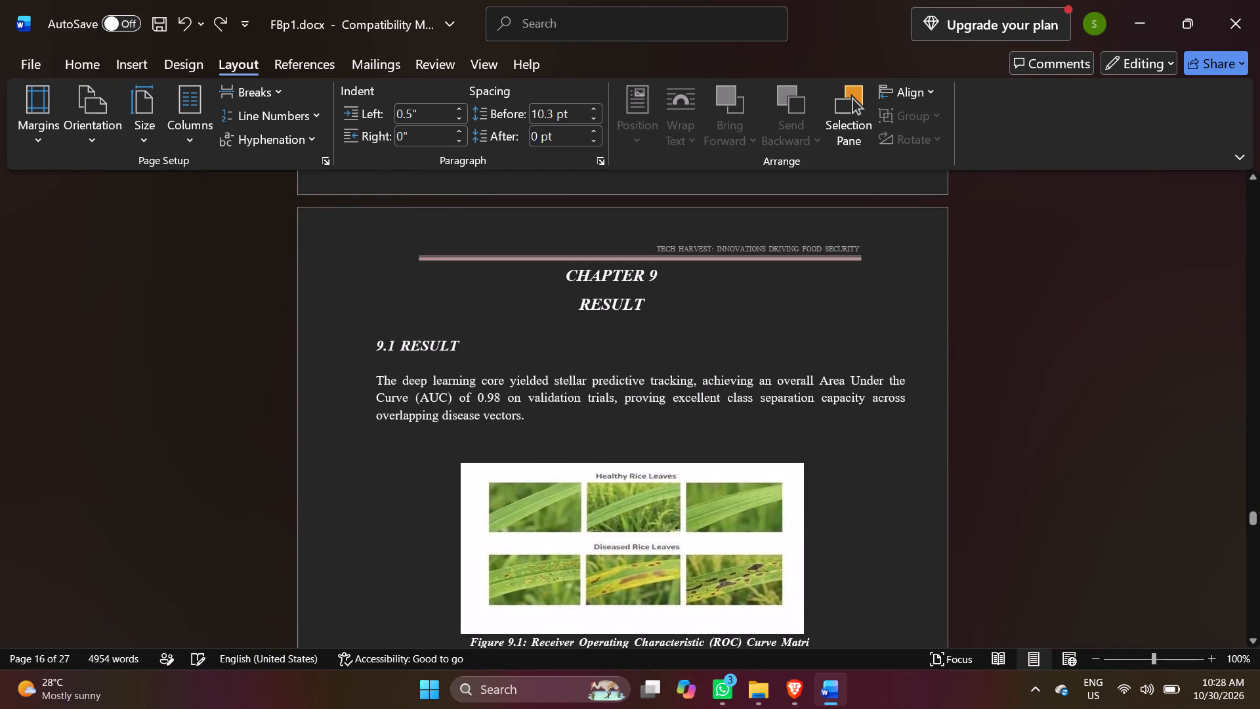
left_click_drag(543, 421, 381, 388)
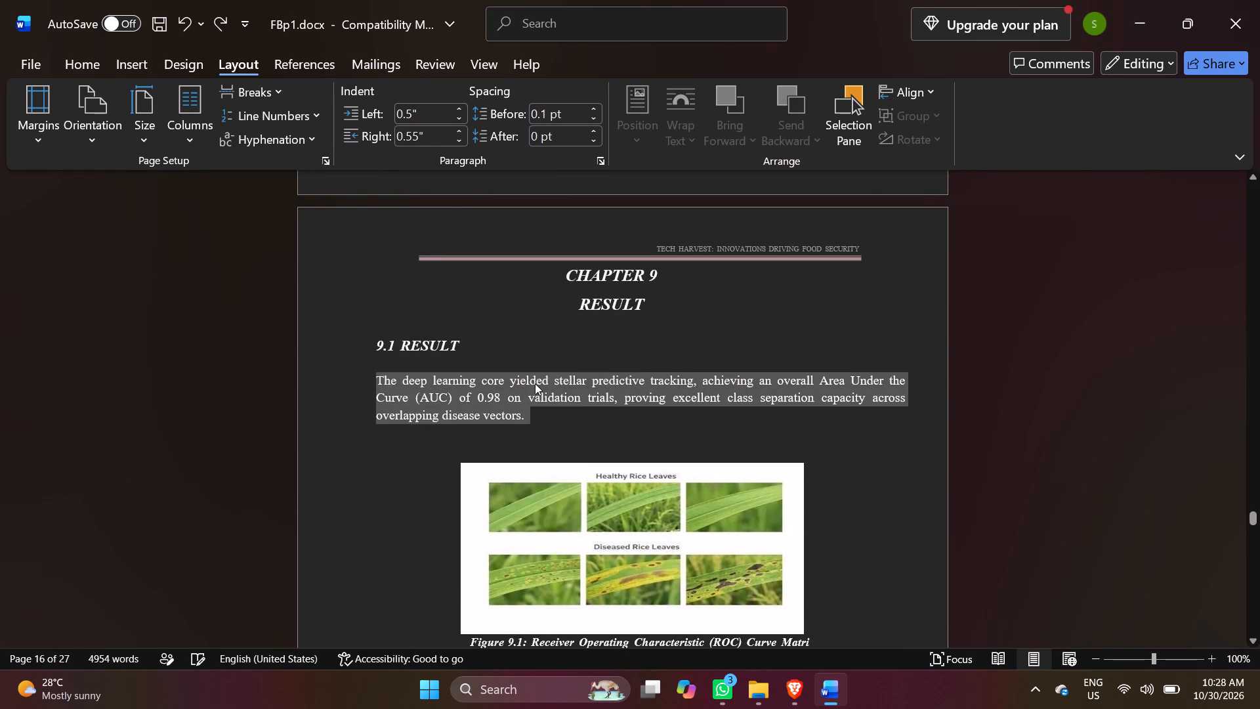
left_click(541, 407)
Examine the Chapter 9 text, bullets, tables and figures from Figure 9.1 through Fig 9.3 for alignment and indents.
scroll(542, 407, "down", 17)
scroll(539, 417, "down", 6)
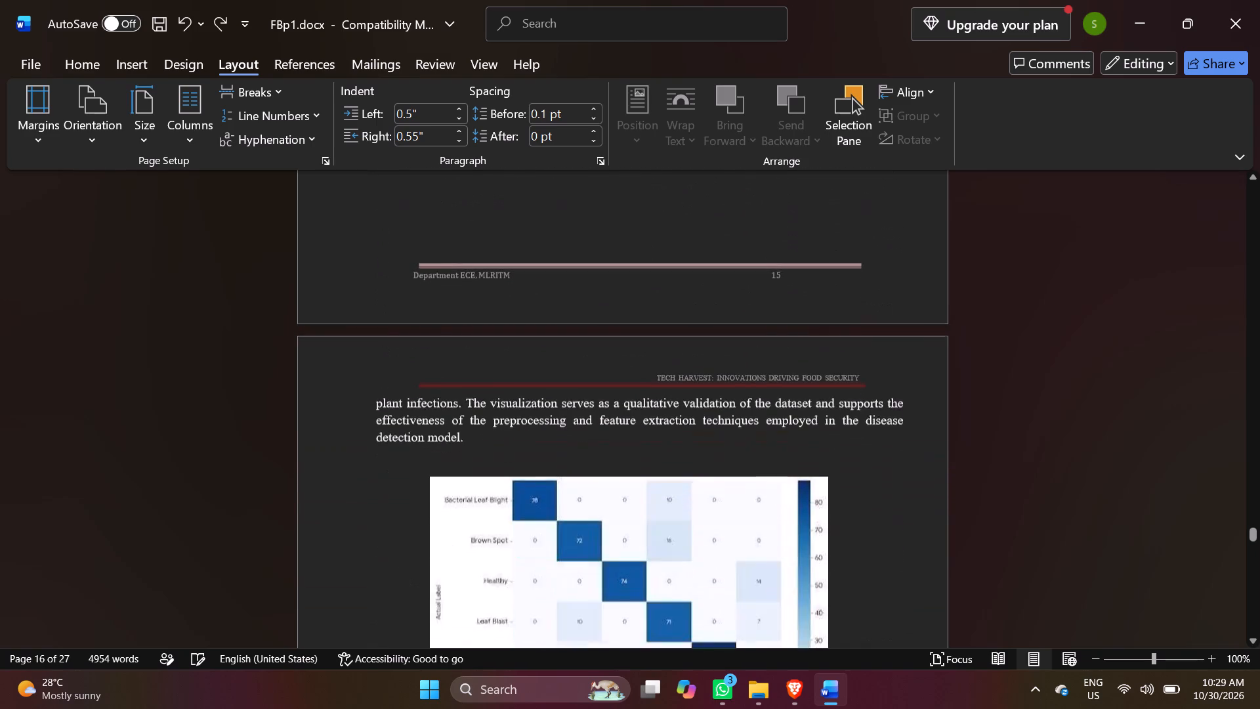
scroll(539, 420, "down", 4)
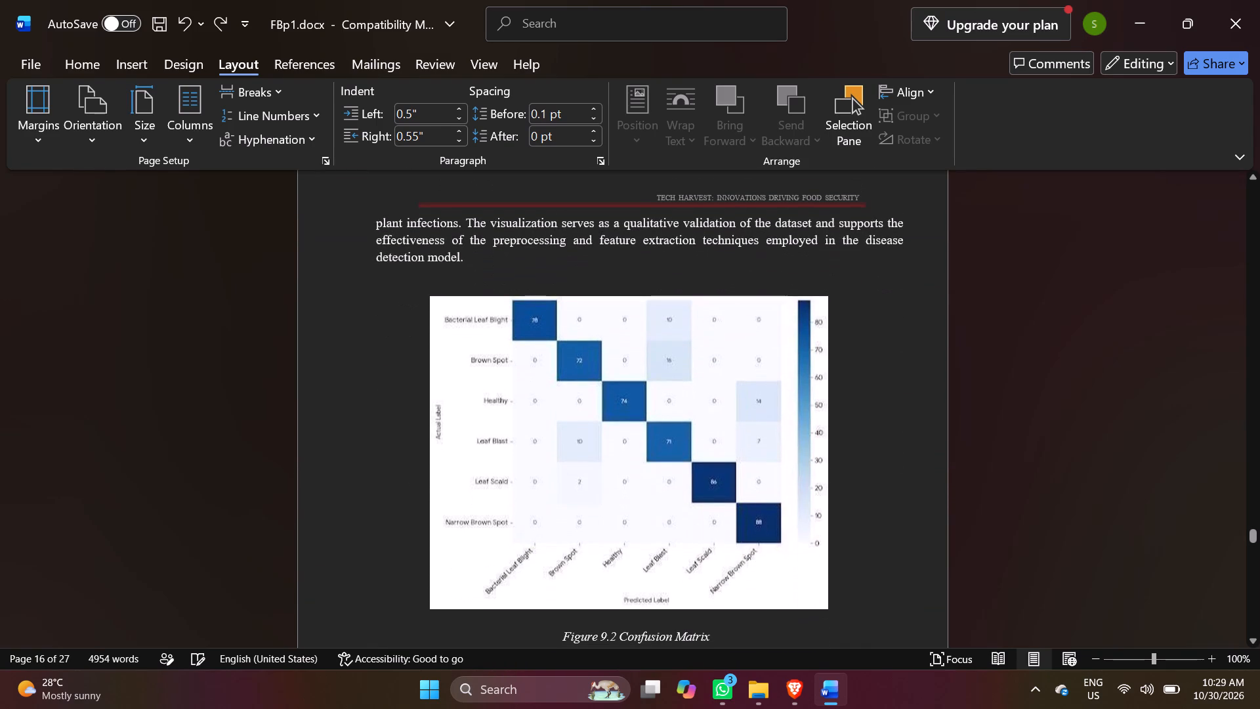
scroll(532, 442, "down", 13)
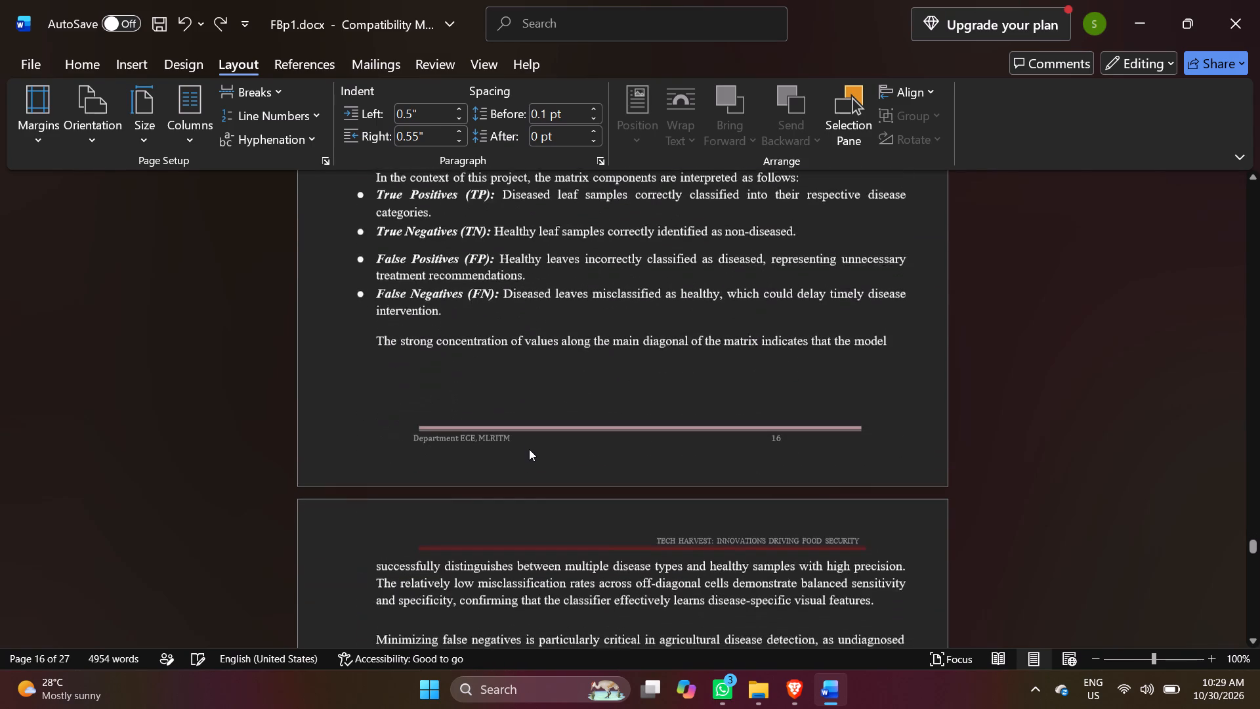
scroll(529, 449, "down", 20)
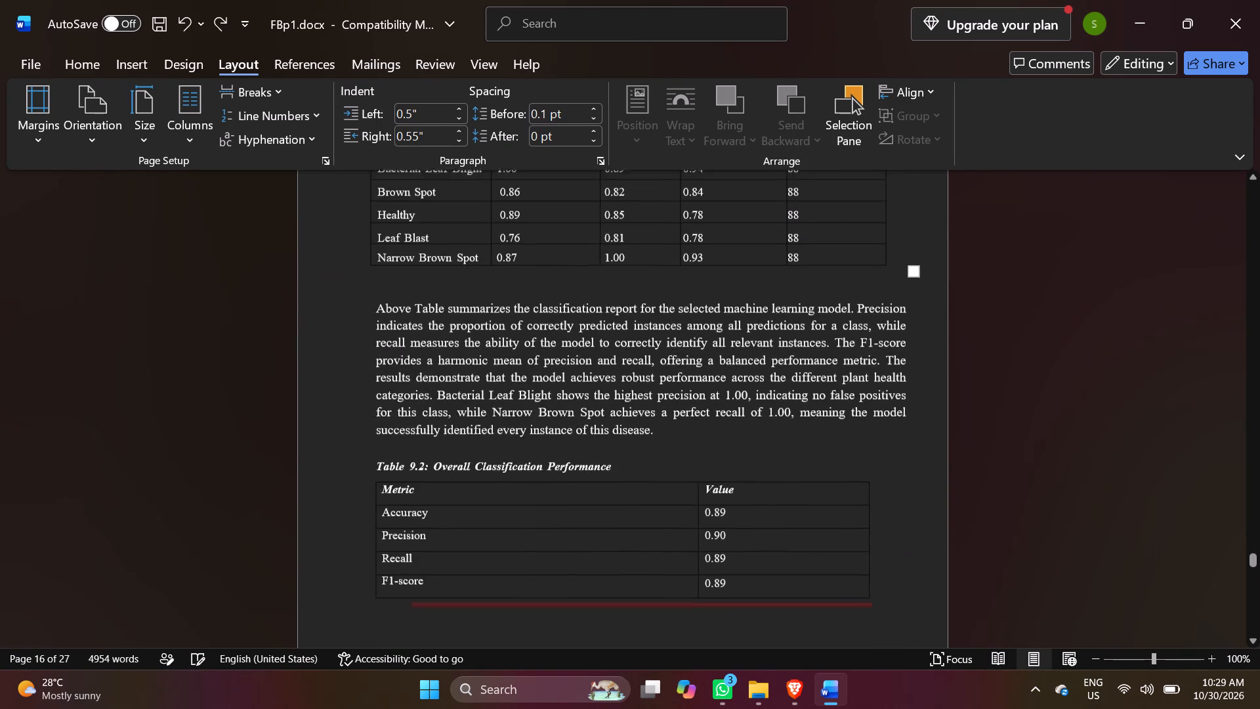
scroll(524, 466, "down", 16)
scroll(519, 479, "down", 9)
Save the FBp1 document.
key("ctrl+s")
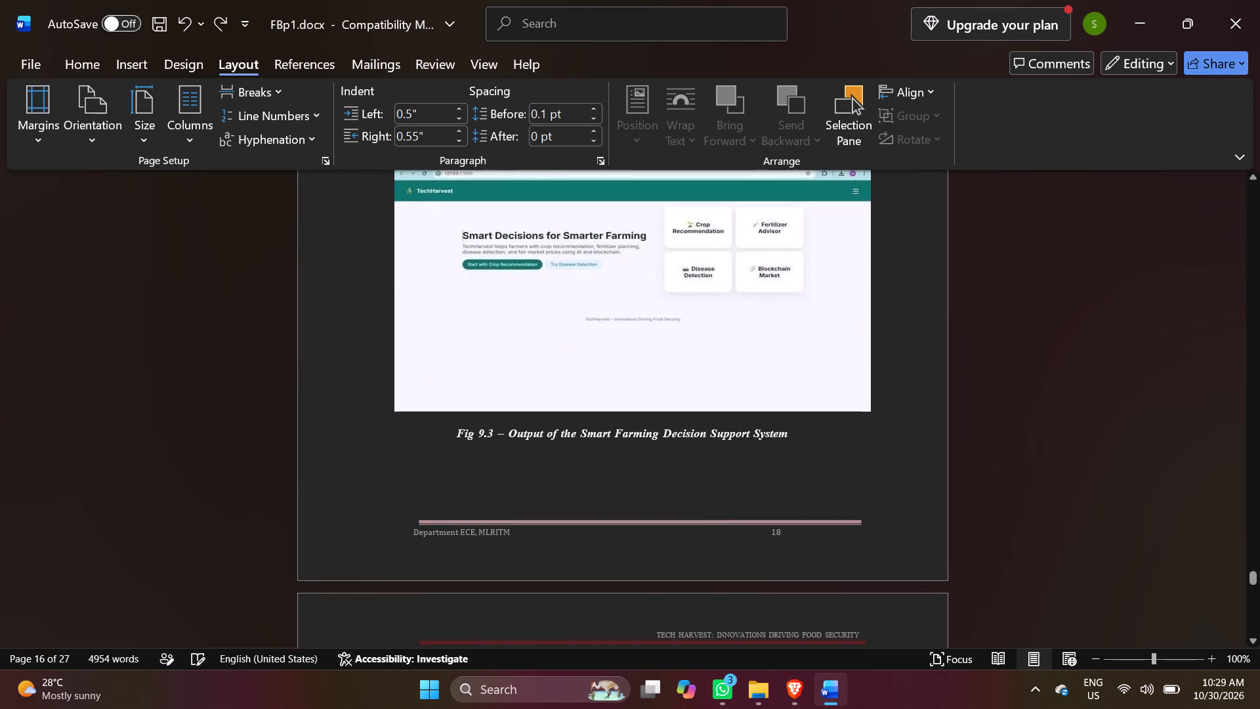